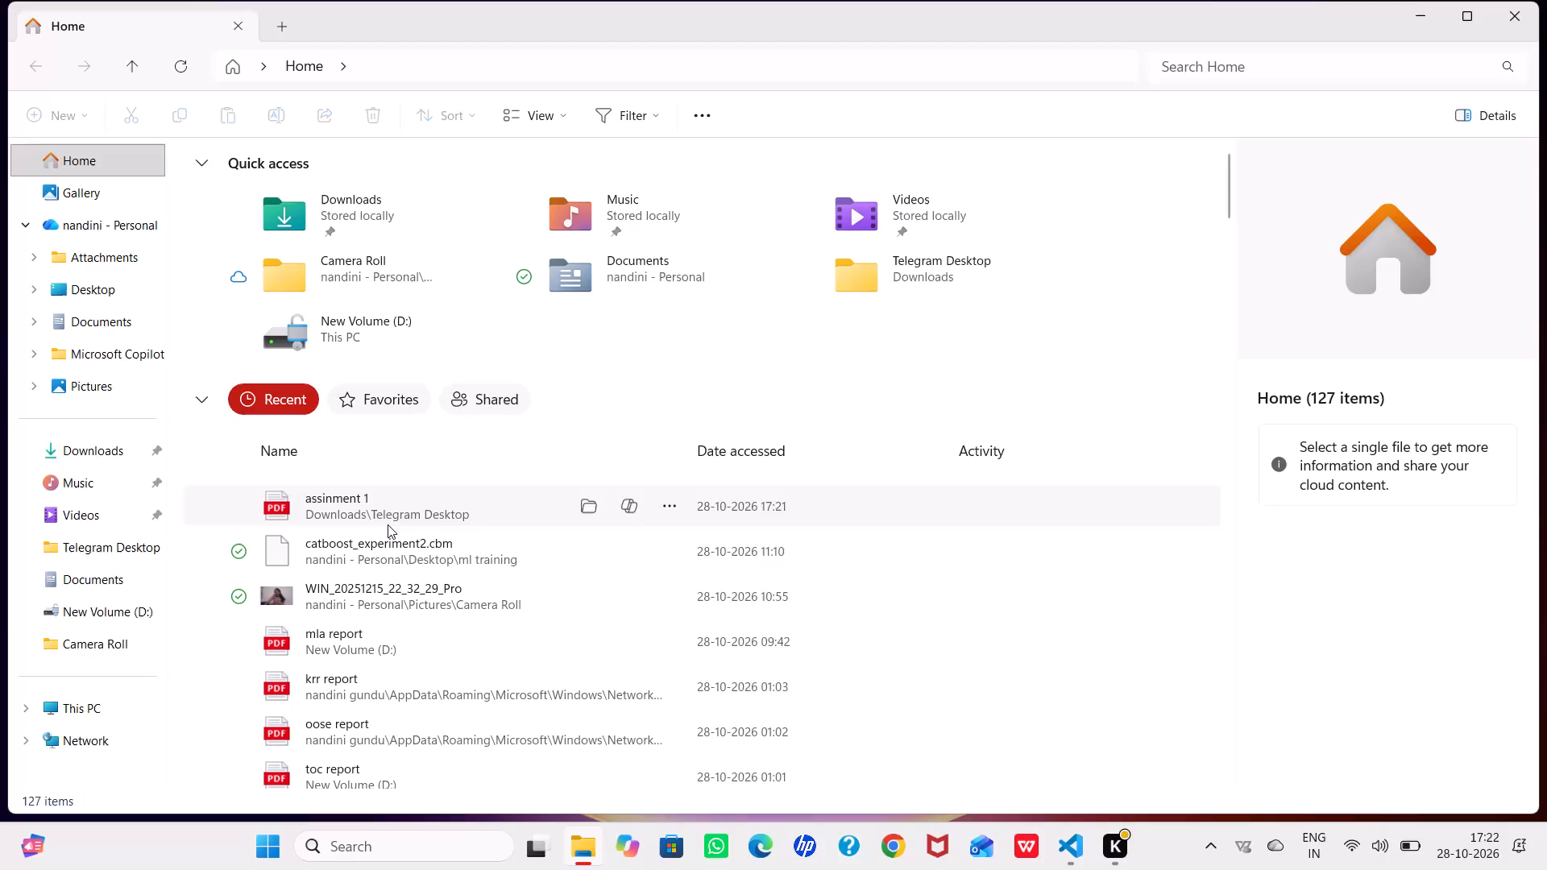
Open the assinment 1 PDF in Word just this once and enable editing.
{"action": "left_click", "coordinate": [393, 515]}
{"action": "right_click", "coordinate": [393, 515]}
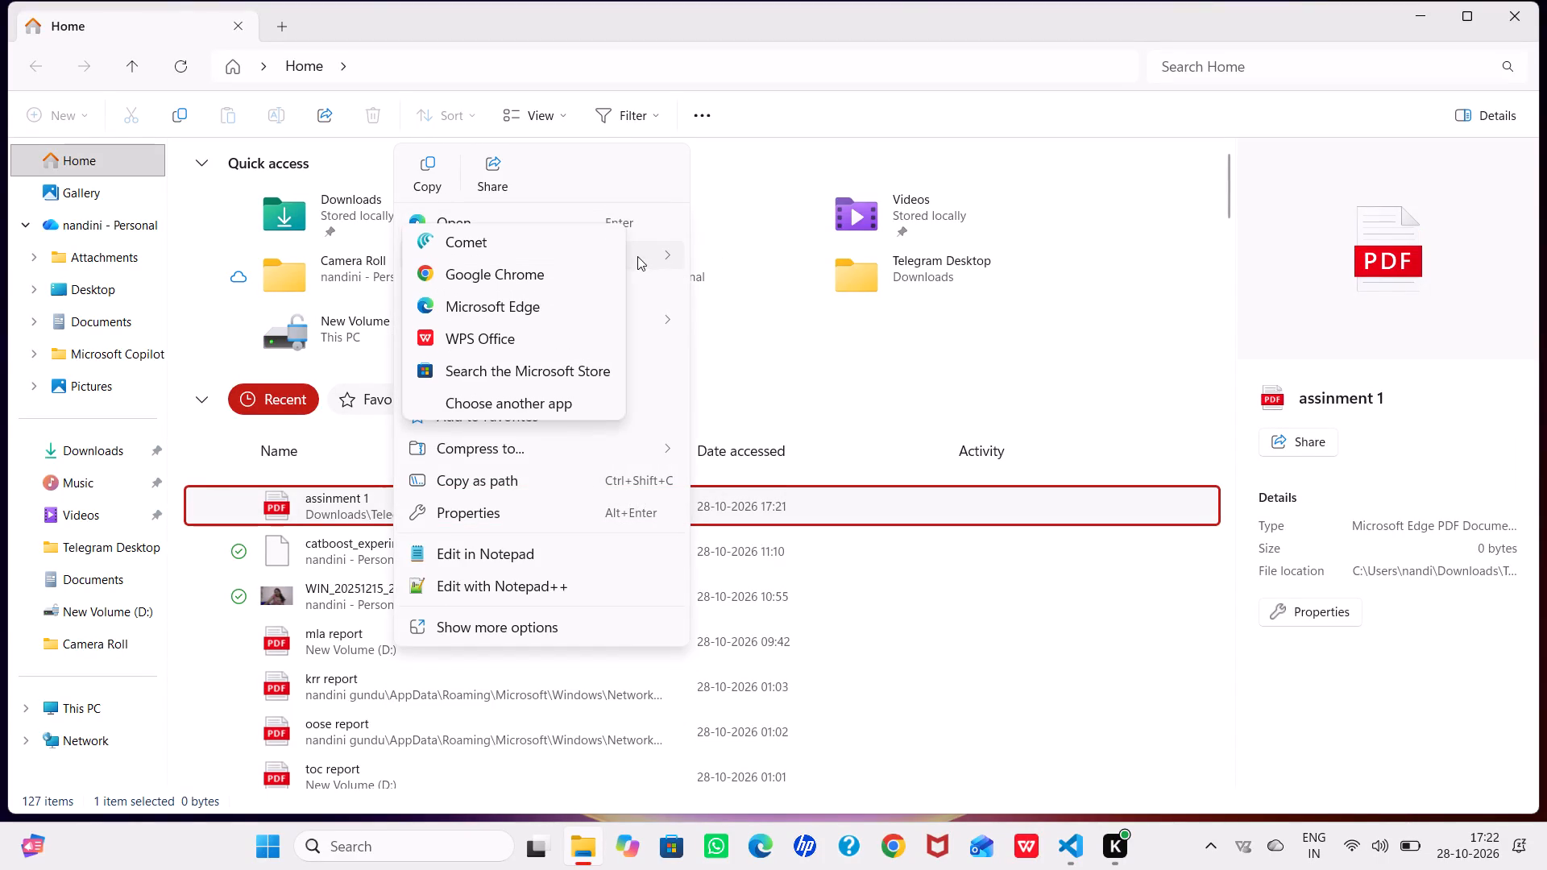
{"action": "left_click", "coordinate": [564, 402]}
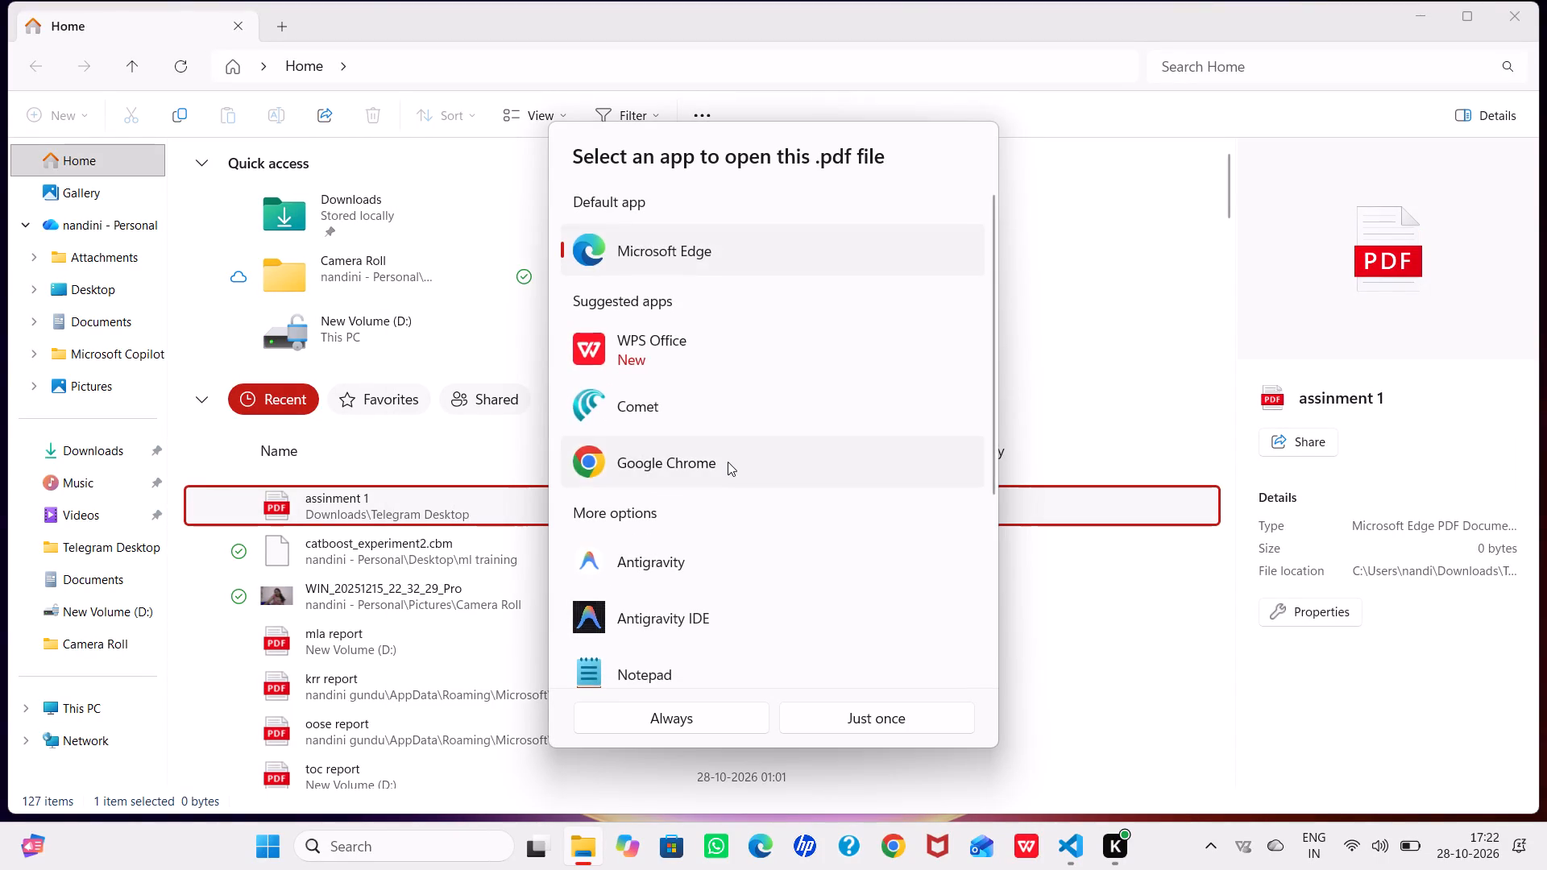
{"action": "scroll", "coordinate": [728, 462], "scroll_direction": "down", "scroll_amount": 2}
{"action": "left_click", "coordinate": [655, 555]}
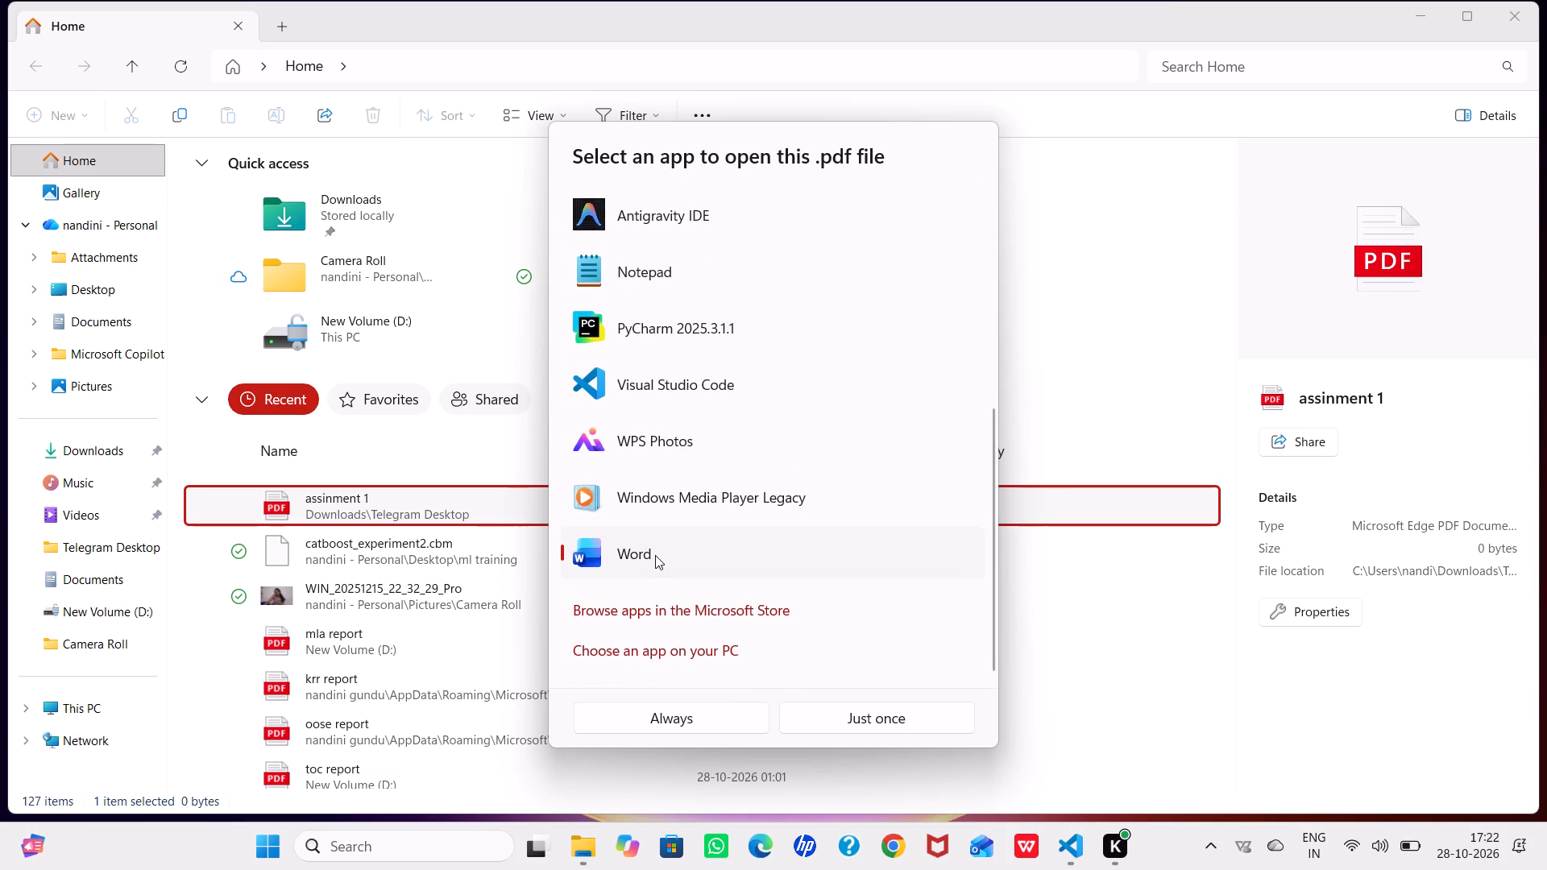
{"action": "left_click", "coordinate": [825, 719]}
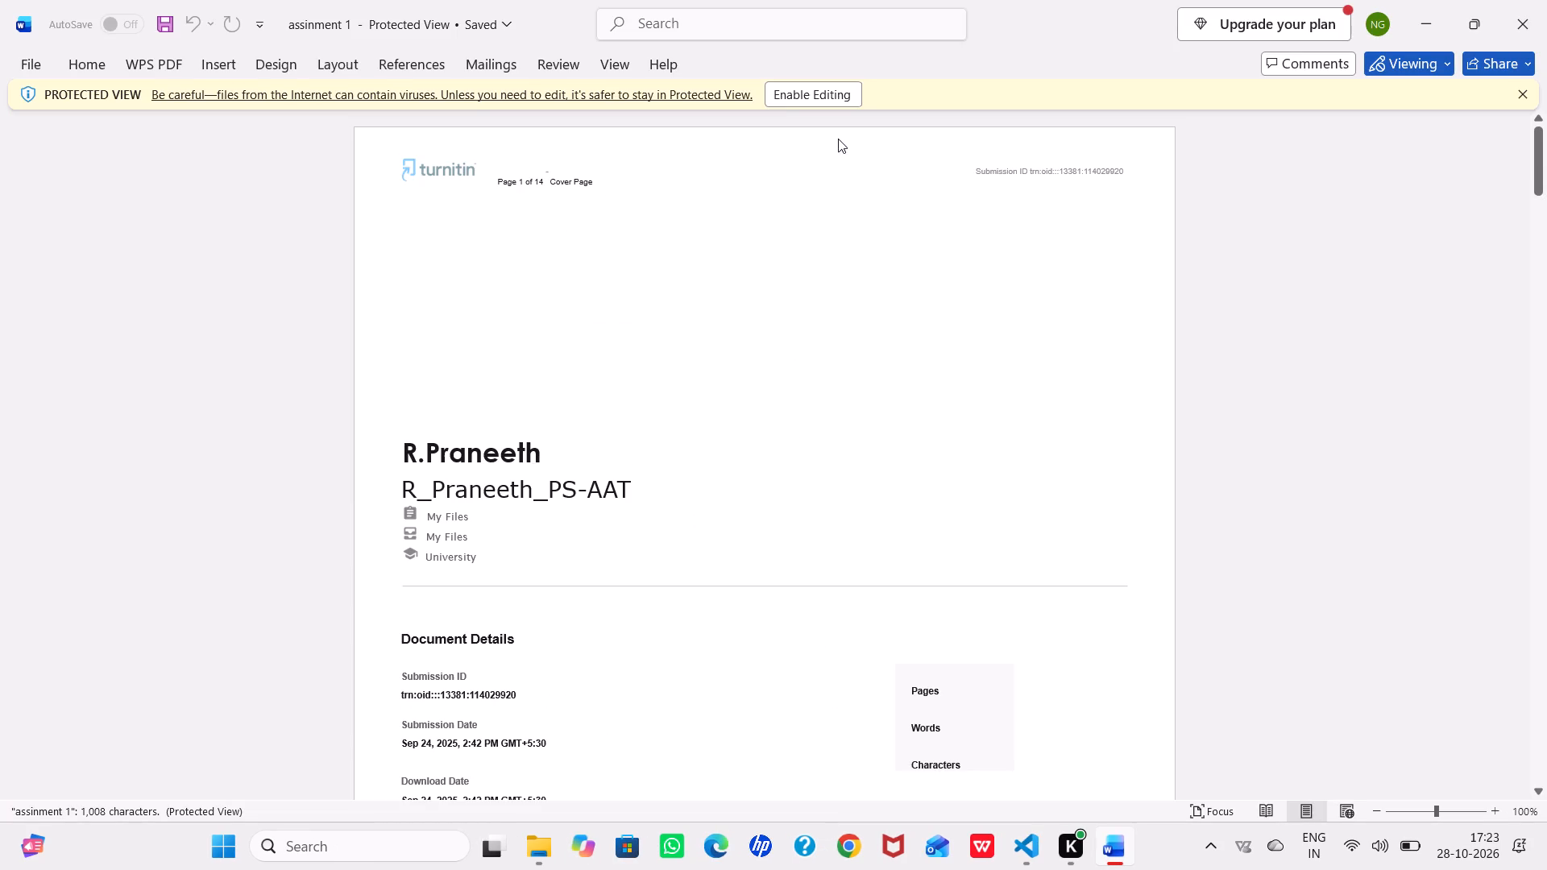
{"action": "left_click", "coordinate": [824, 98]}
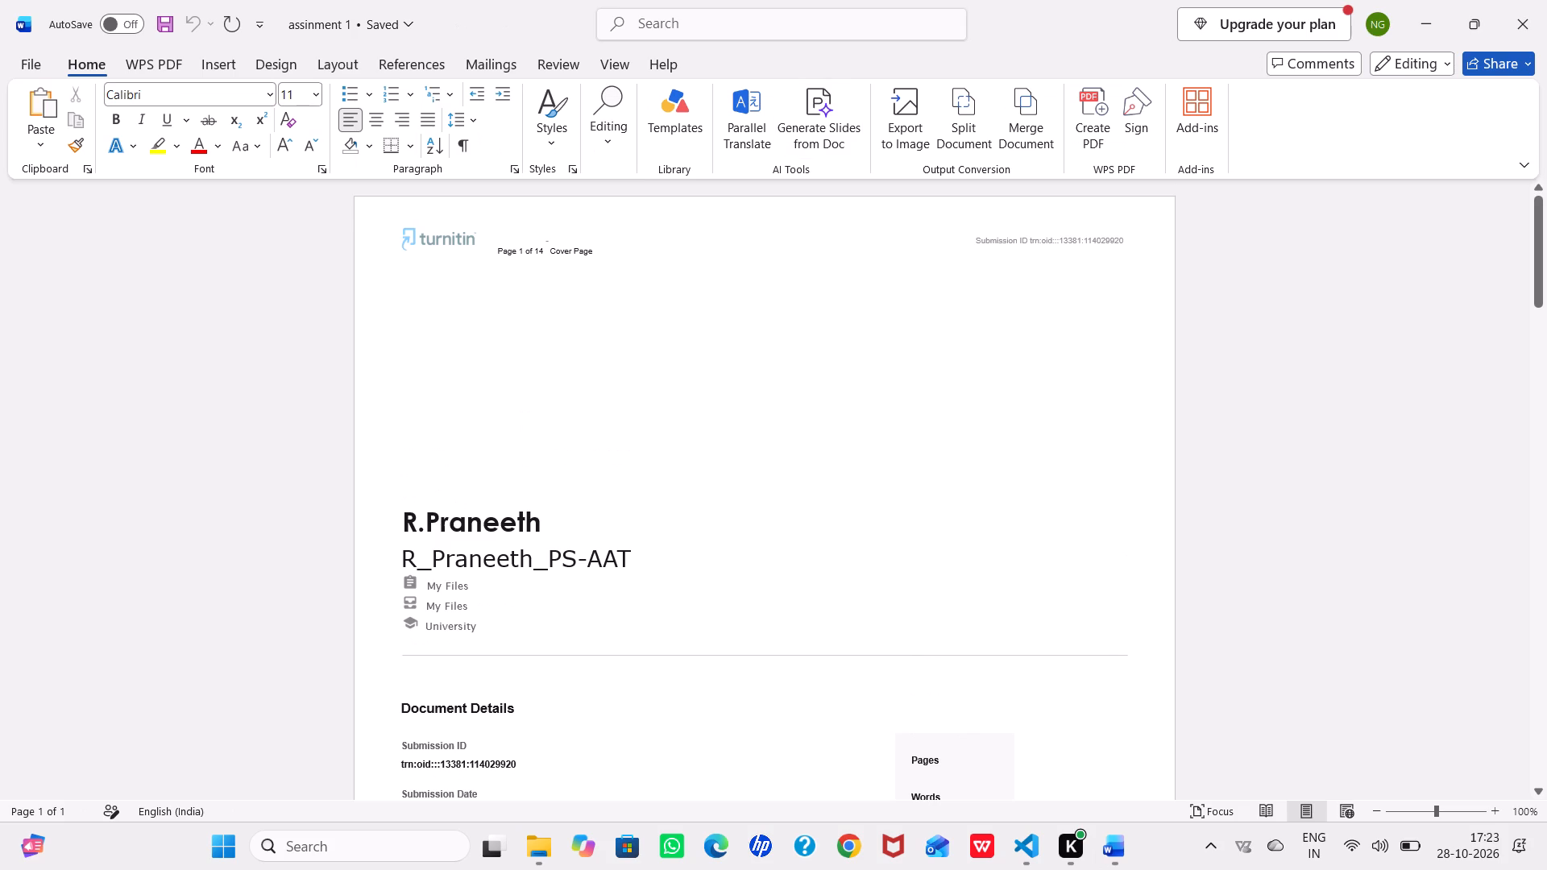
Replace the large author heading on the cover page with the student's own initial and first name.
{"action": "scroll", "coordinate": [592, 463], "scroll_direction": "down", "scroll_amount": 1}
{"action": "left_click_drag", "start_coordinate": [533, 398], "coordinate": [541, 396]}
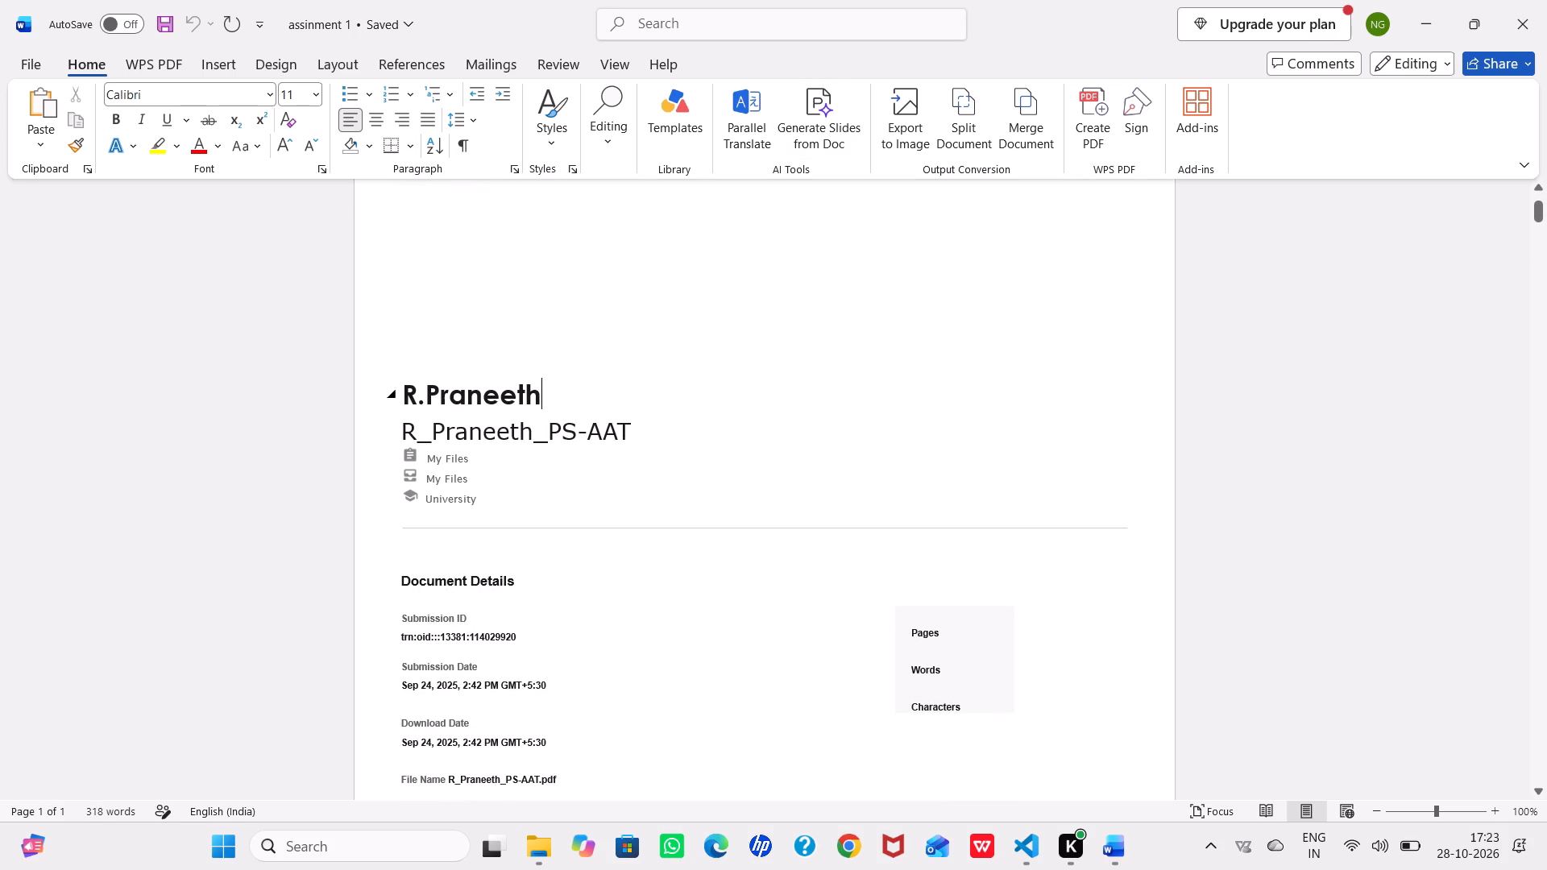
{"action": "left_click", "coordinate": [541, 396]}
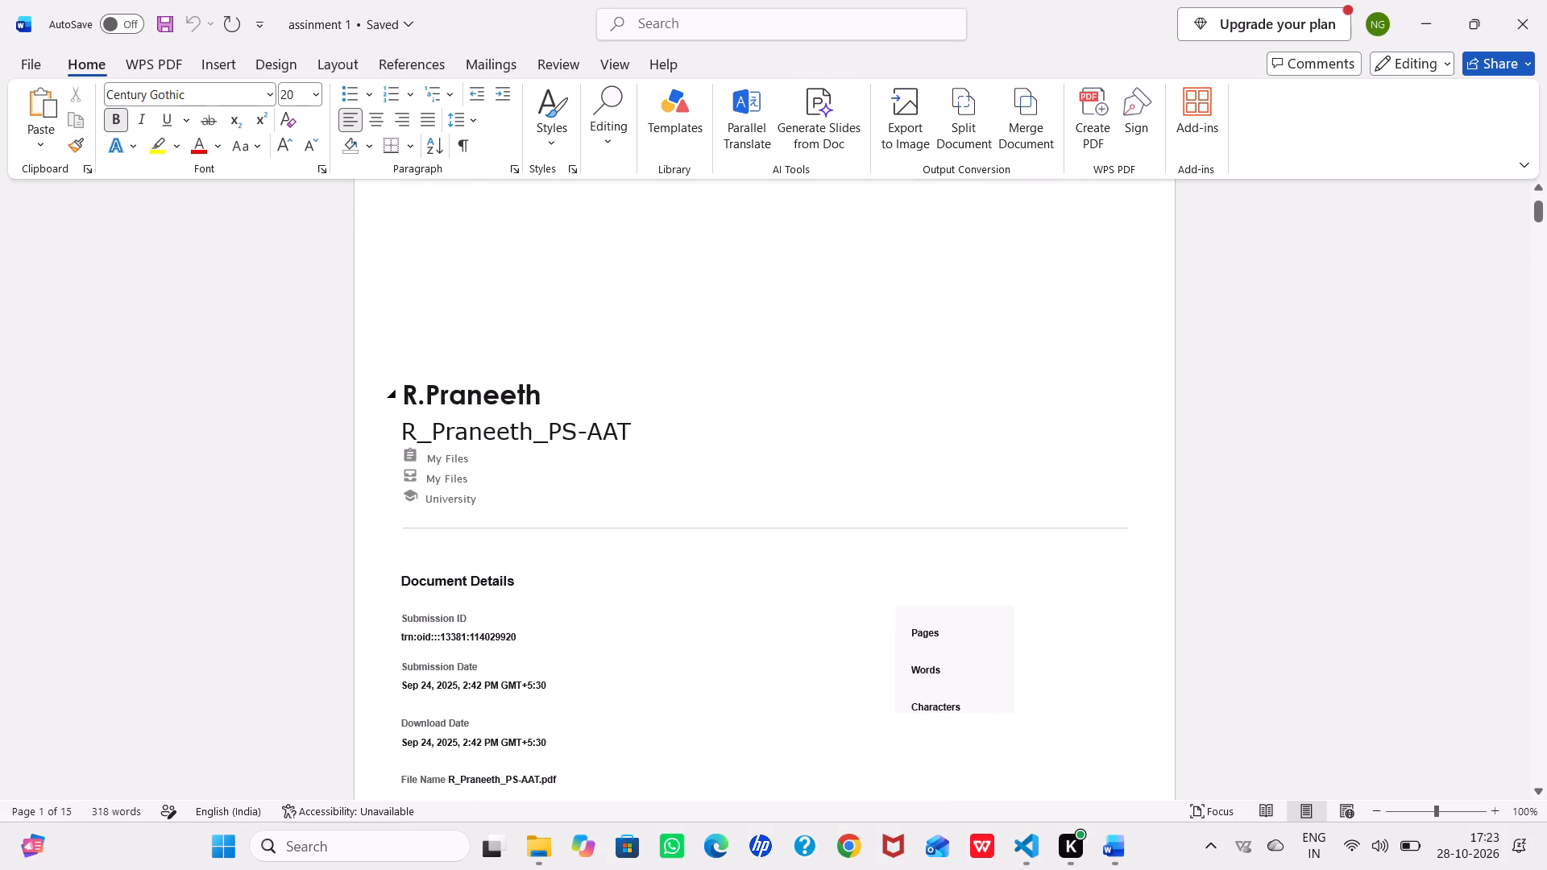
{"action": "key", "text": "BackSpace"}
{"action": "key", "text": "BackSpace"}
{"action": "key", "text": "BackSpace"}
{"action": "key", "text": "BackSpace"}
{"action": "key", "text": "BackSpace"}
{"action": "key", "text": "BackSpace"}
{"action": "key", "text": "BackSpace"}
{"action": "key", "text": "BackSpace"}
{"action": "key", "text": "BackSpace"}
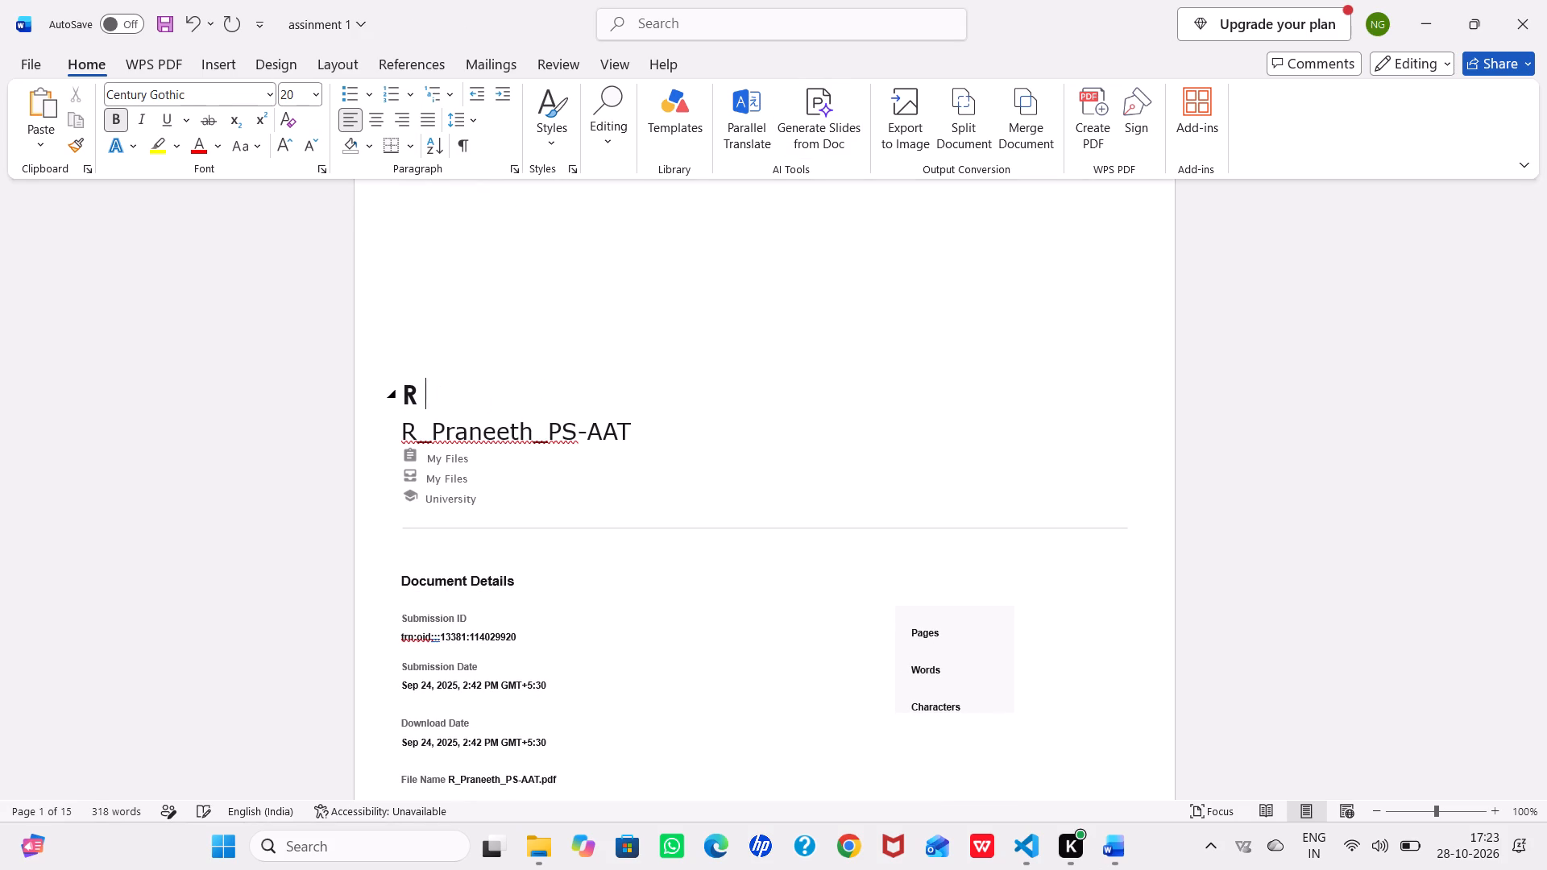
{"action": "key", "text": "BackSpace"}
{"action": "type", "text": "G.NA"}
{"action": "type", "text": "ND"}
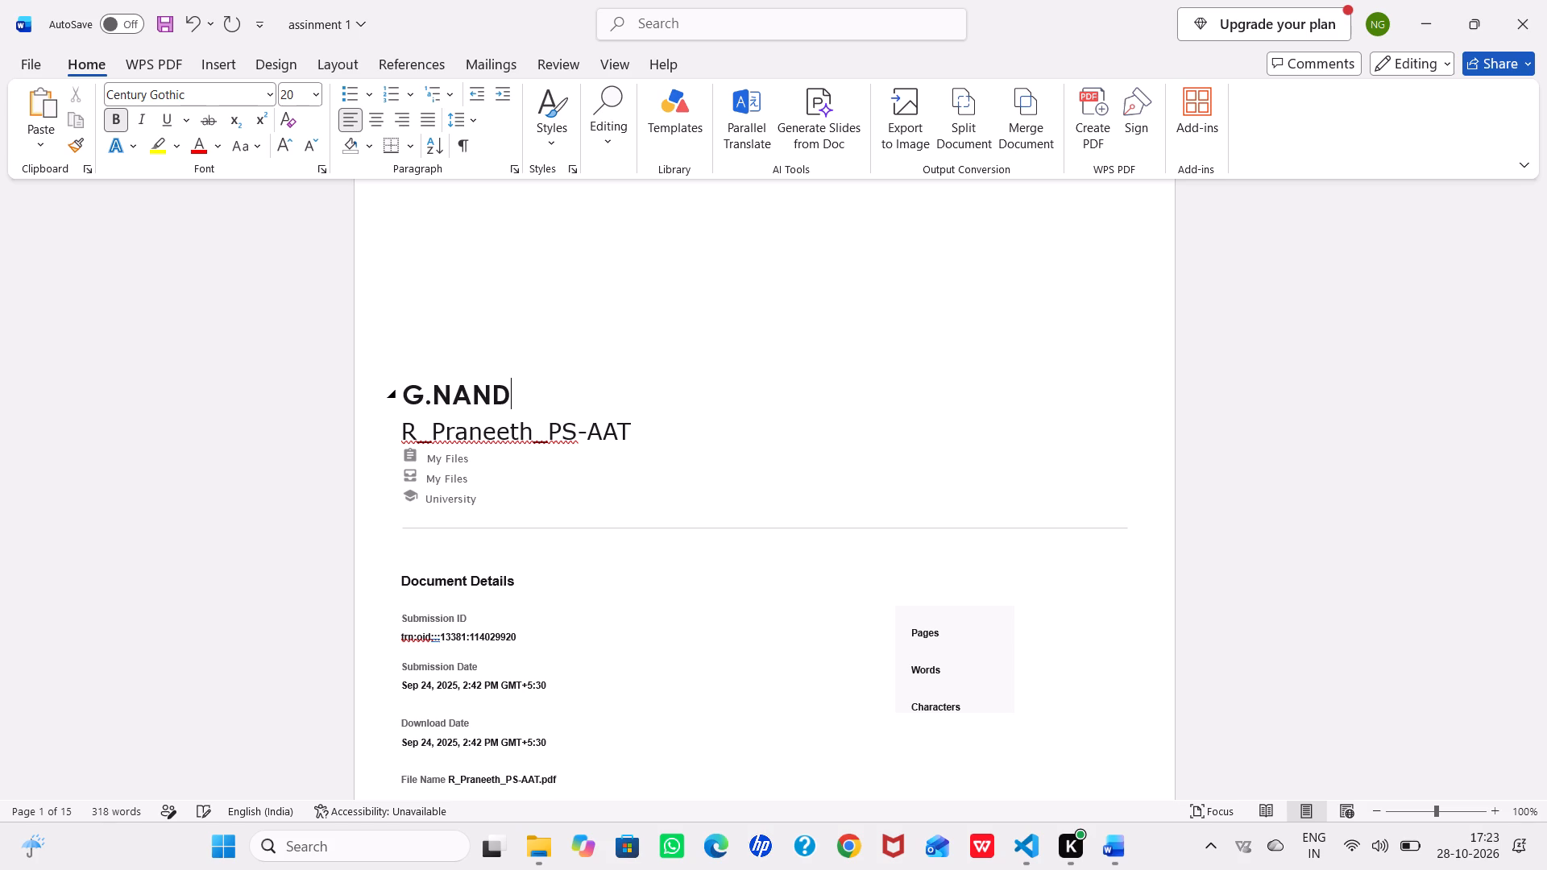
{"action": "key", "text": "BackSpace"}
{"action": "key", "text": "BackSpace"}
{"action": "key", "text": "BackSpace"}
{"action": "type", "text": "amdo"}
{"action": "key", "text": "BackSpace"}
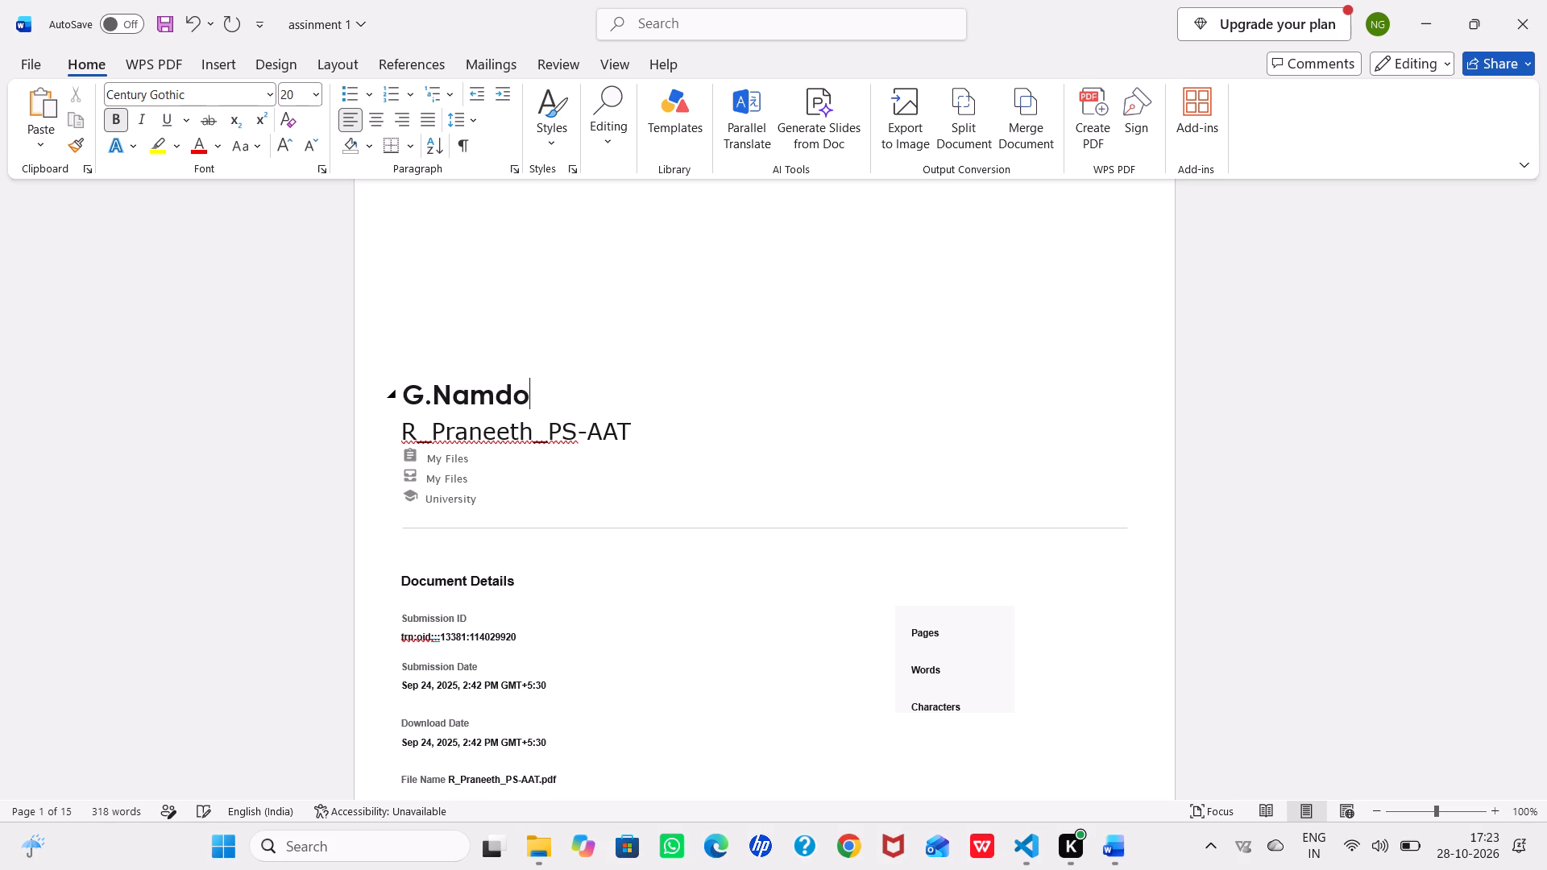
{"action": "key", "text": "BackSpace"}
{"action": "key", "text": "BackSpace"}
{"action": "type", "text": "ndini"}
Replace the author name at the start of the title line below the heading with the student's initial and first name.
{"action": "left_click", "coordinate": [533, 423]}
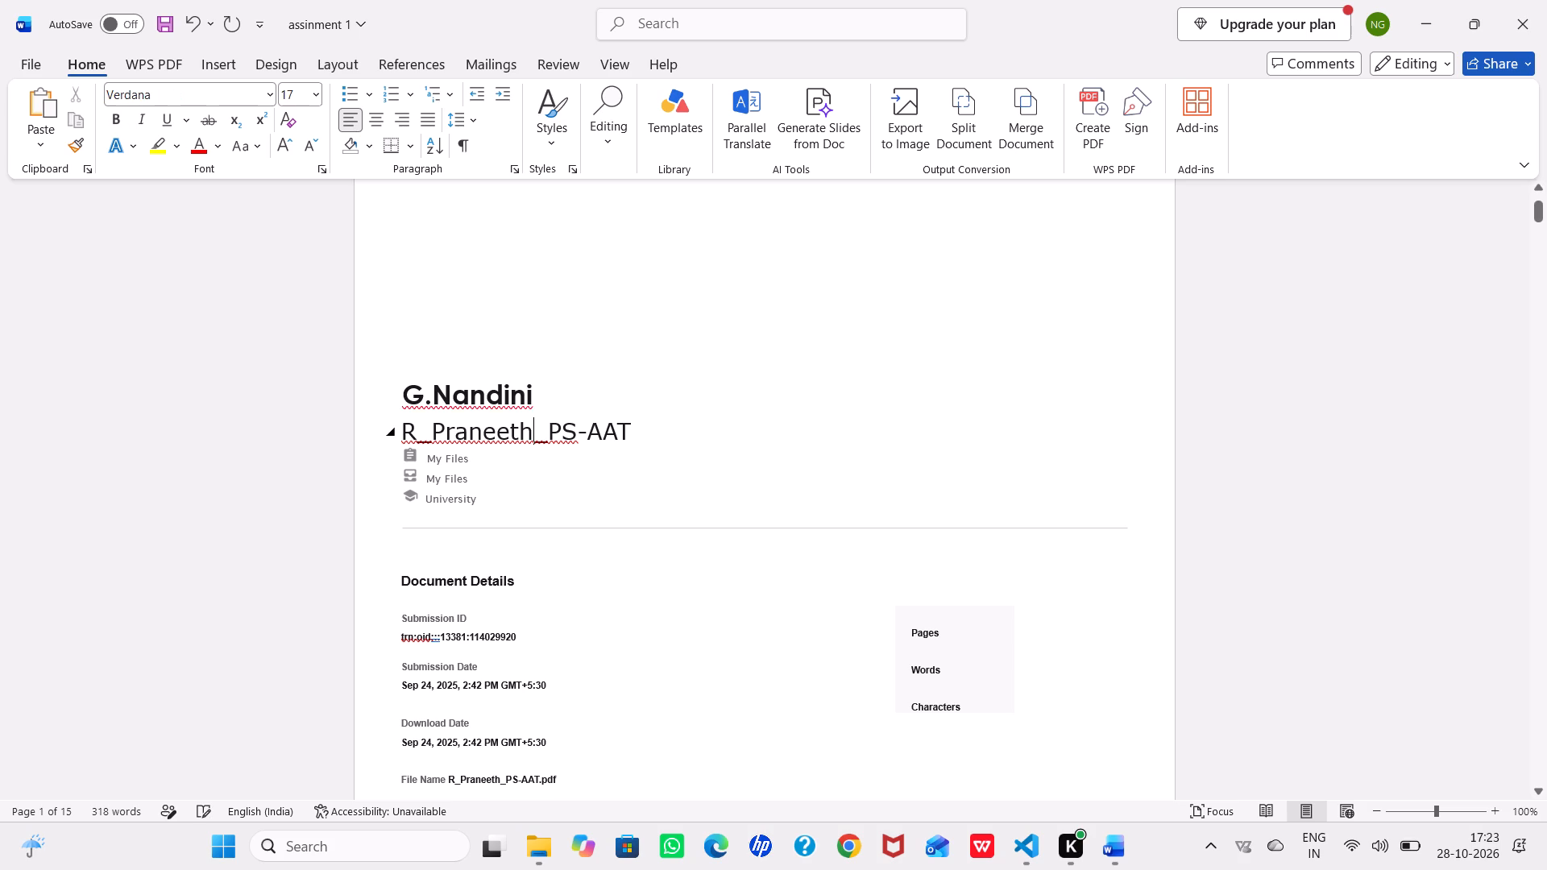
{"action": "key", "text": "BackSpace"}
{"action": "key", "text": "BackSpace"}
{"action": "key", "text": "BackSpace"}
{"action": "key", "text": "BackSpace"}
{"action": "key", "text": "BackSpace"}
{"action": "key", "text": "BackSpace"}
{"action": "key", "text": "BackSpace"}
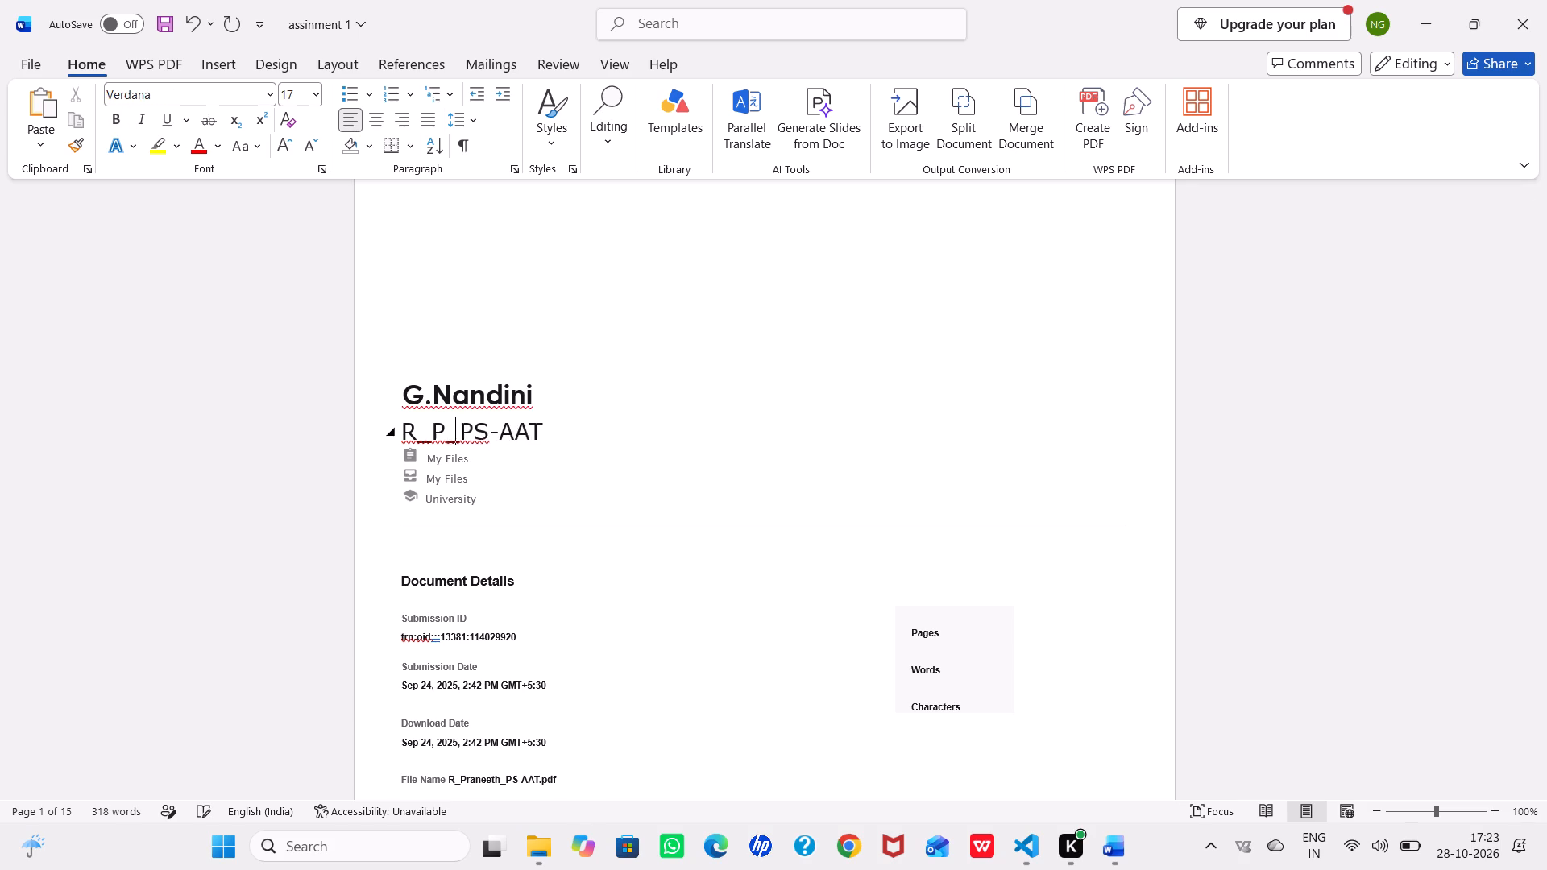
{"action": "key", "text": "BackSpace"}
{"action": "key", "text": "BackSpace"}
{"action": "key", "text": "BackSpace"}
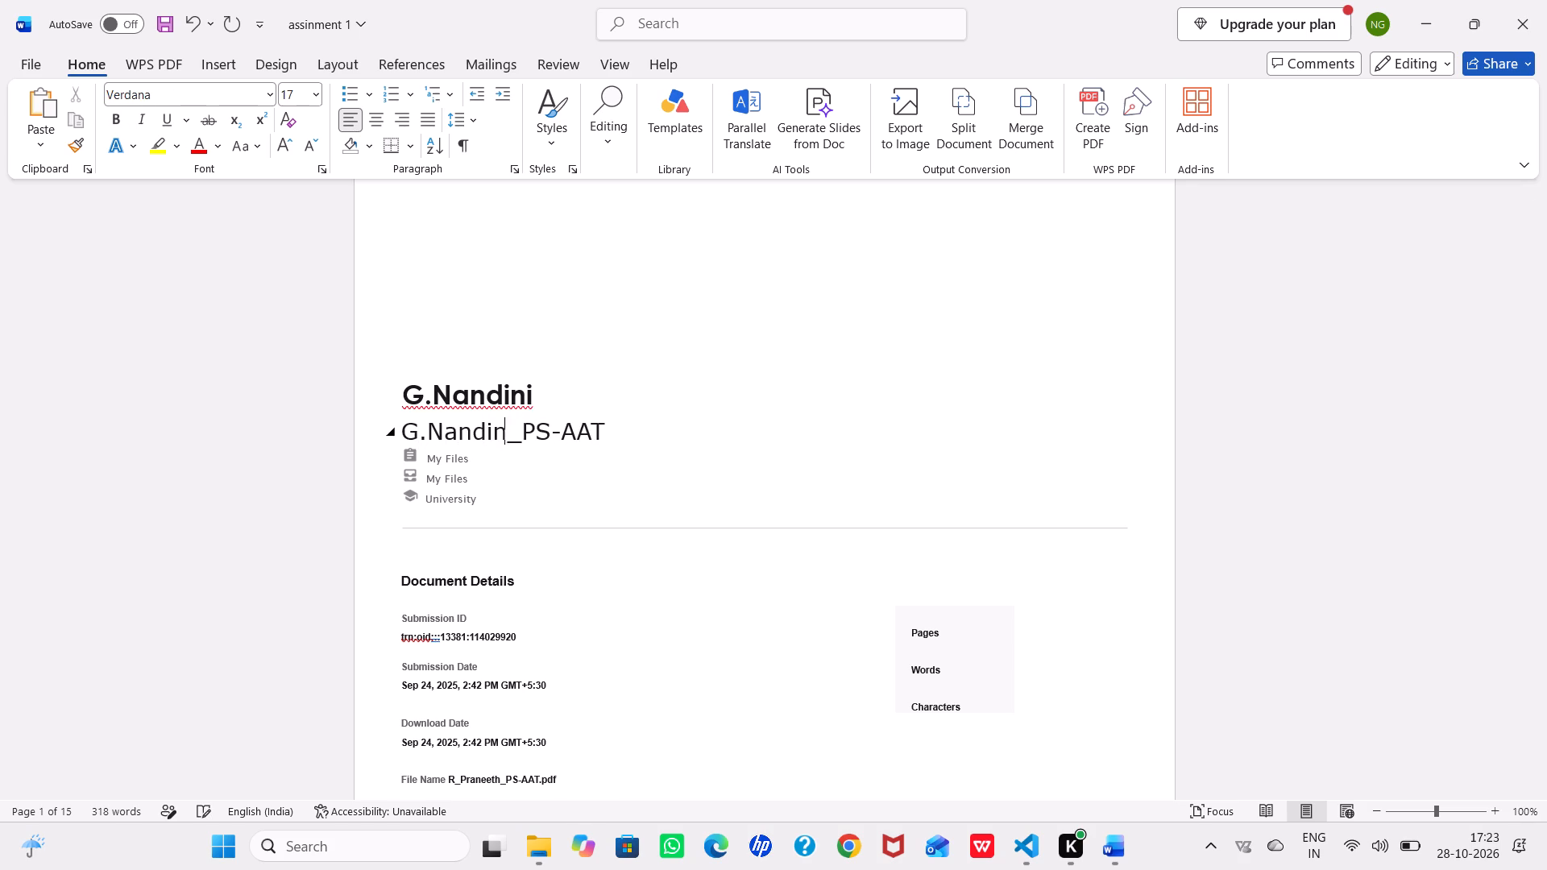
Delete the subject code PS from the title line, keeping the underscore and -AAT.
{"action": "left_click", "coordinate": [555, 430]}
{"action": "key", "text": "BackSpace"}
{"action": "key", "text": "BackSpace"}
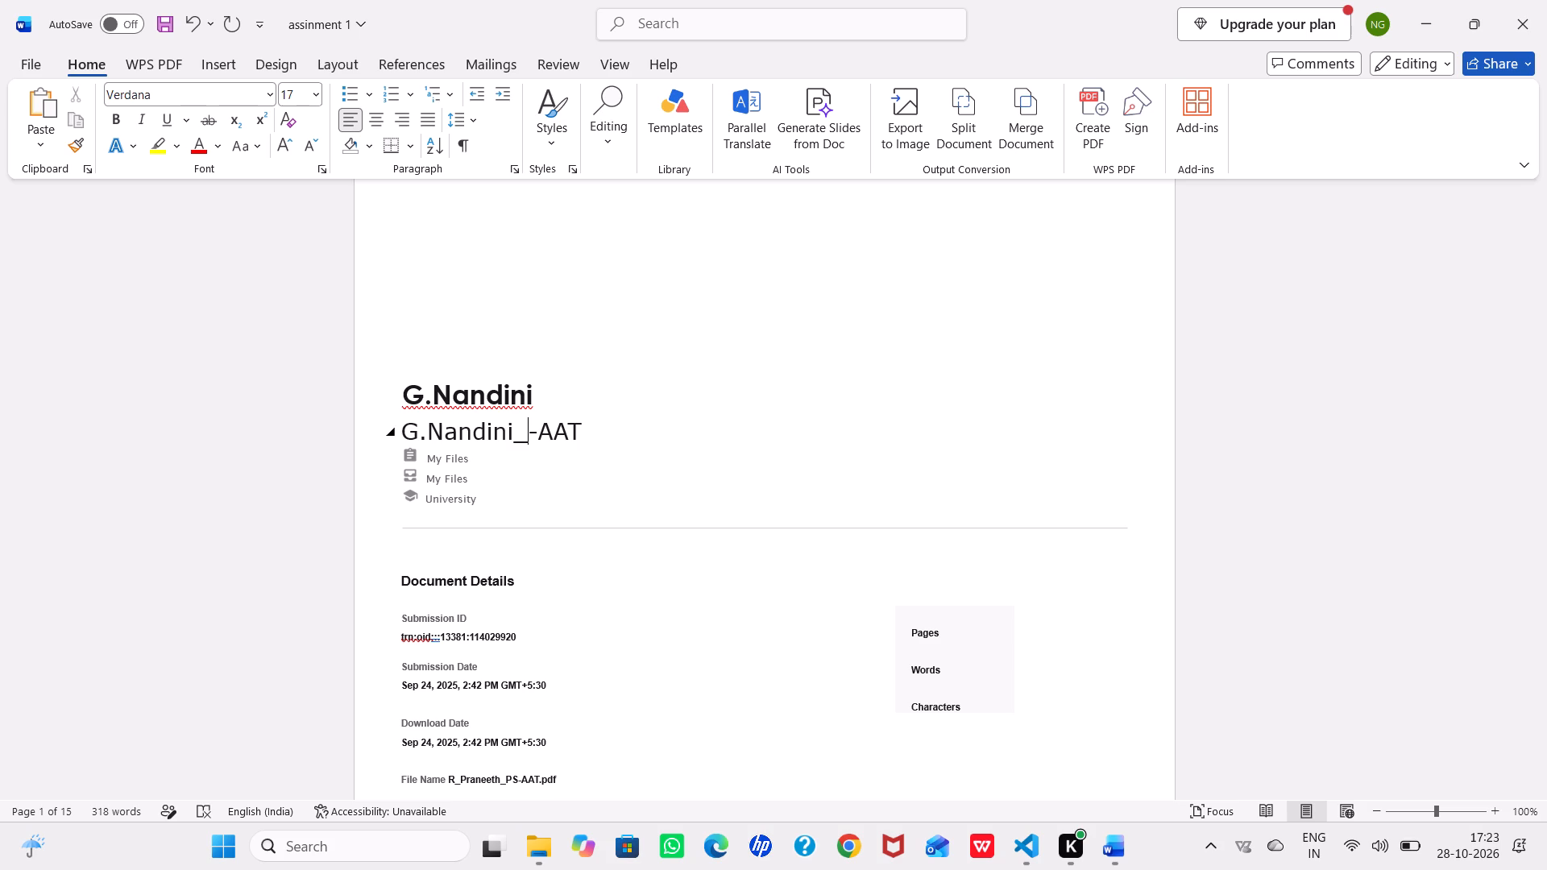
Switch to Chrome, open the college portal's AAT-I upload page and get the Theory of Computation assignment questions.
{"action": "scroll", "coordinate": [555, 430], "scroll_direction": "up", "scroll_amount": 4}
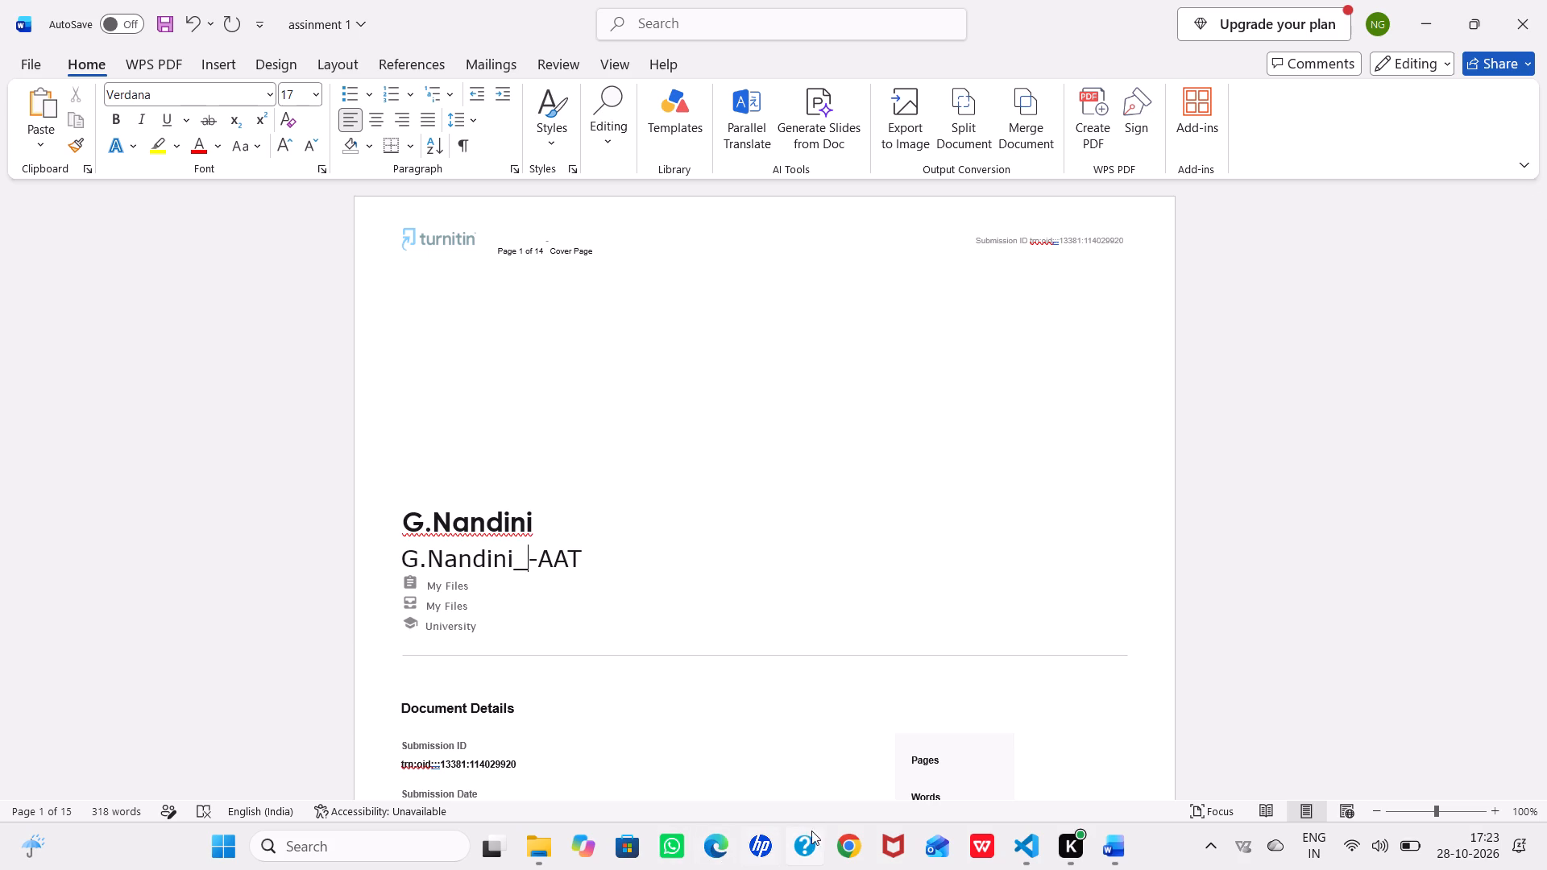
{"action": "left_click", "coordinate": [832, 852]}
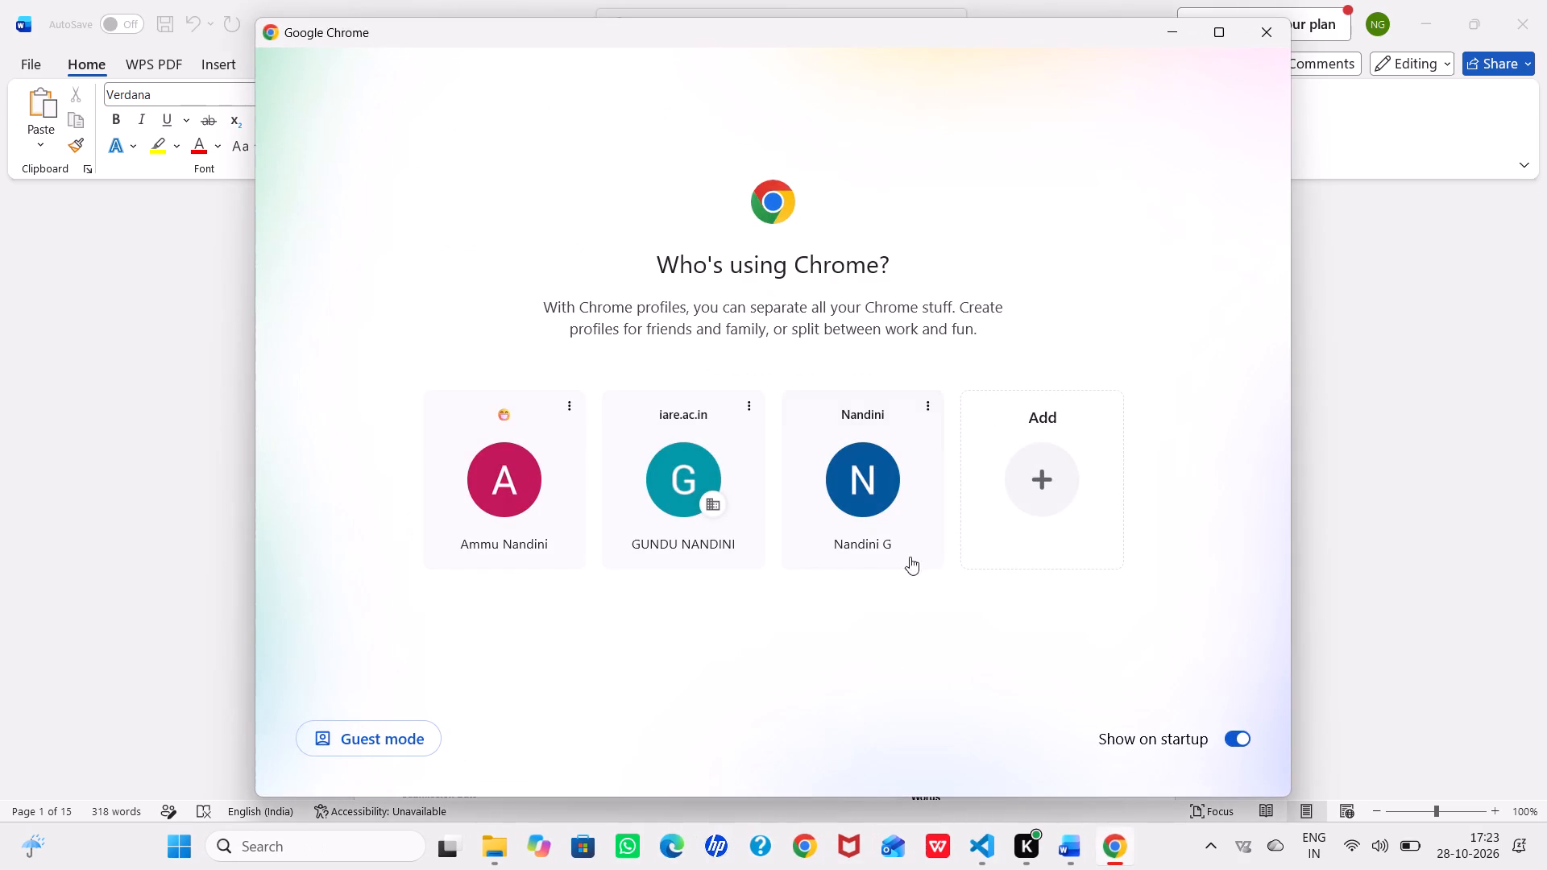
{"action": "left_click", "coordinate": [854, 552]}
{"action": "scroll", "coordinate": [417, 398], "scroll_direction": "up", "scroll_amount": 2}
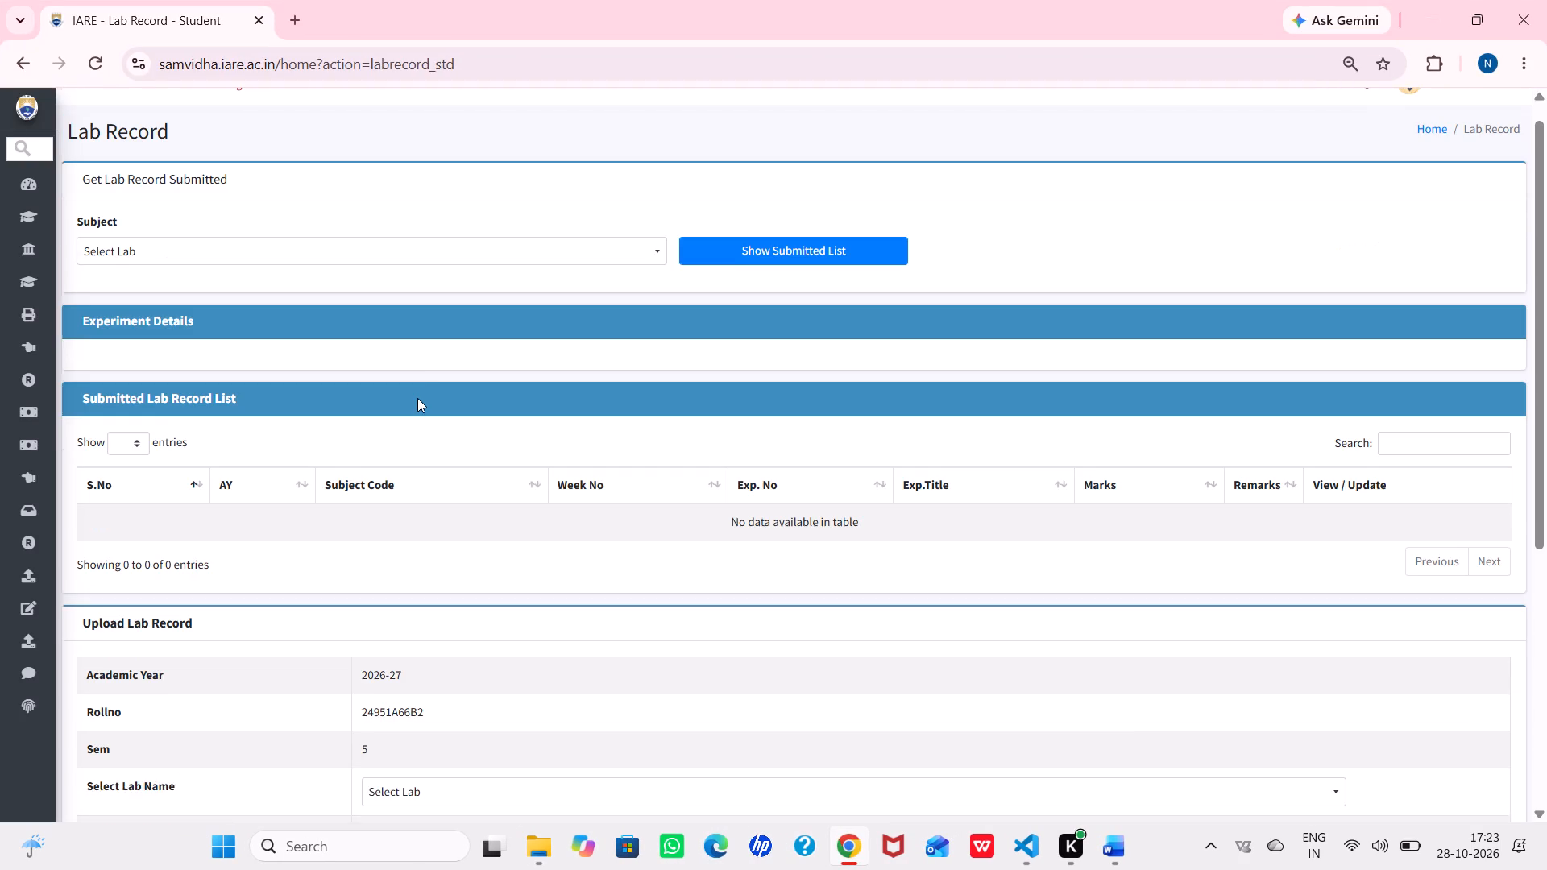
{"action": "scroll", "coordinate": [417, 398], "scroll_direction": "up", "scroll_amount": 2}
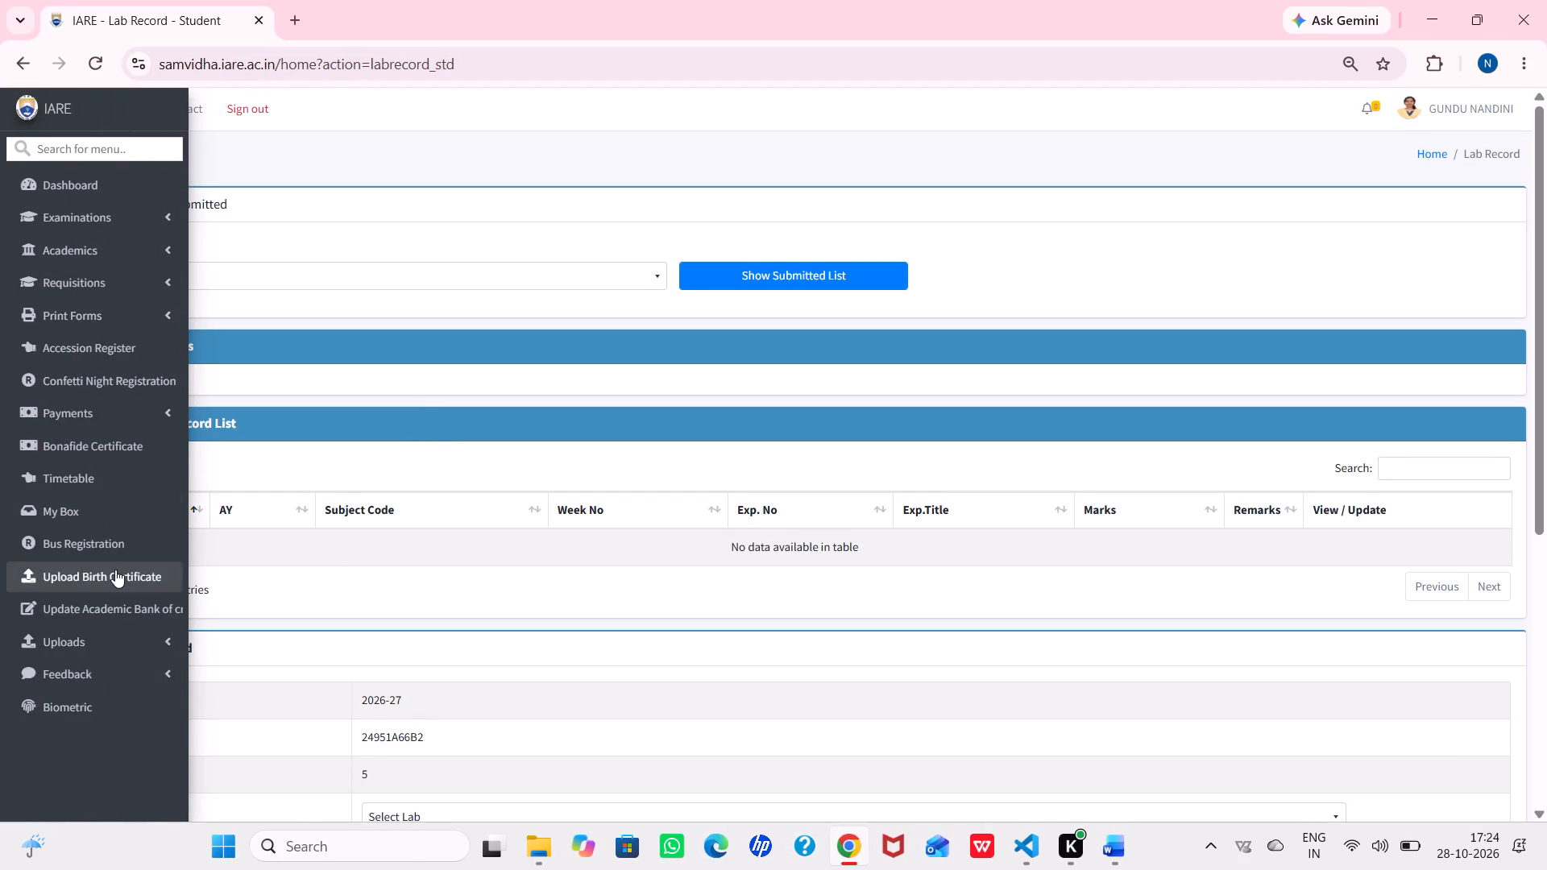
{"action": "left_click", "coordinate": [131, 650]}
{"action": "scroll", "coordinate": [131, 650], "scroll_direction": "down", "scroll_amount": 2}
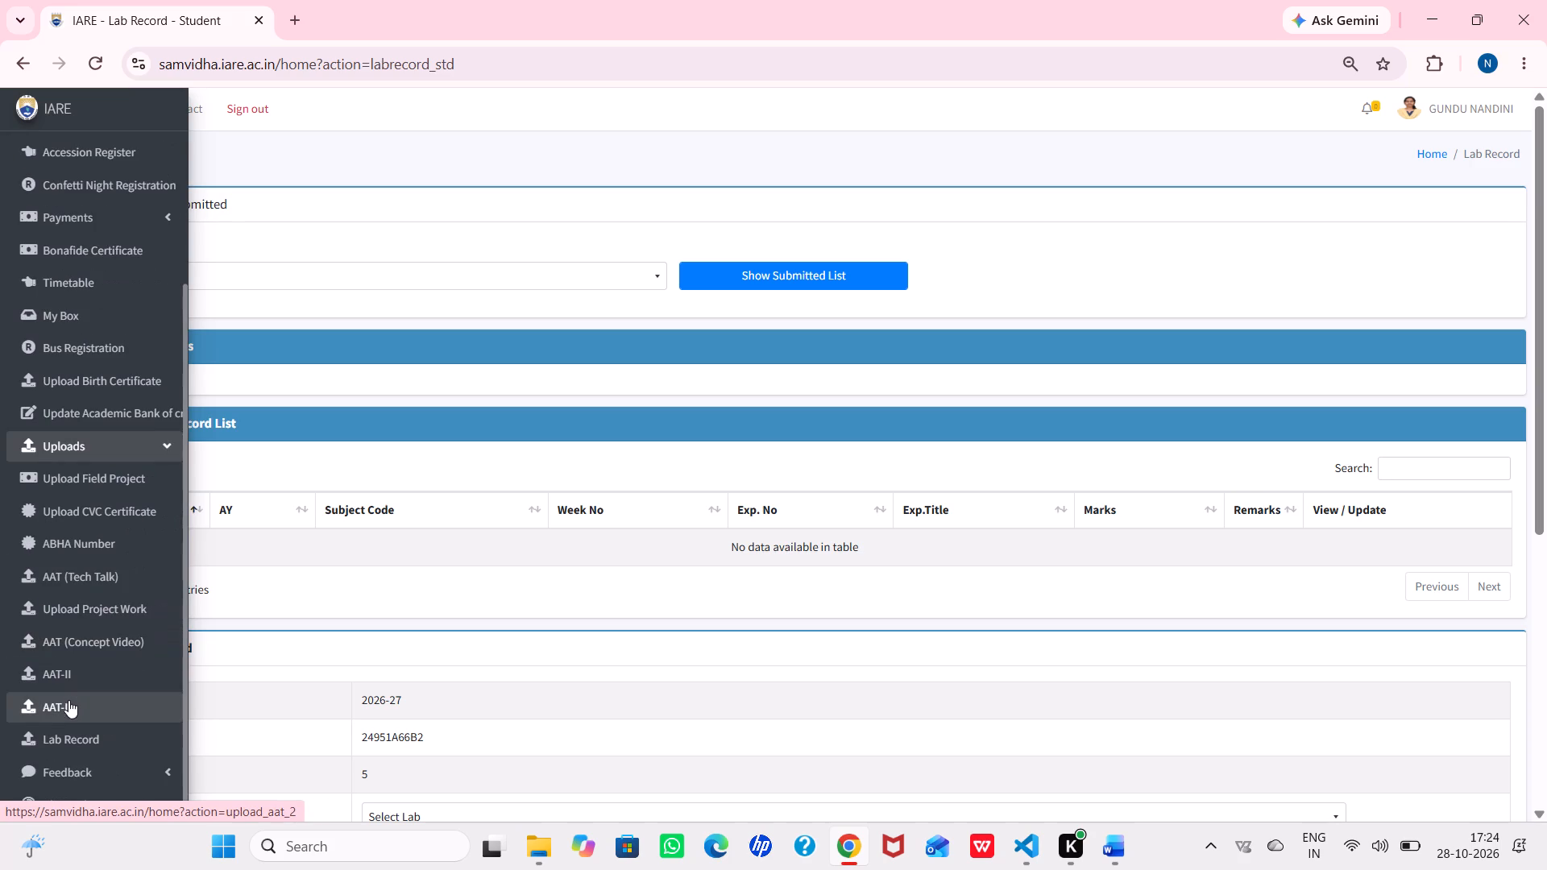
{"action": "left_click", "coordinate": [84, 710]}
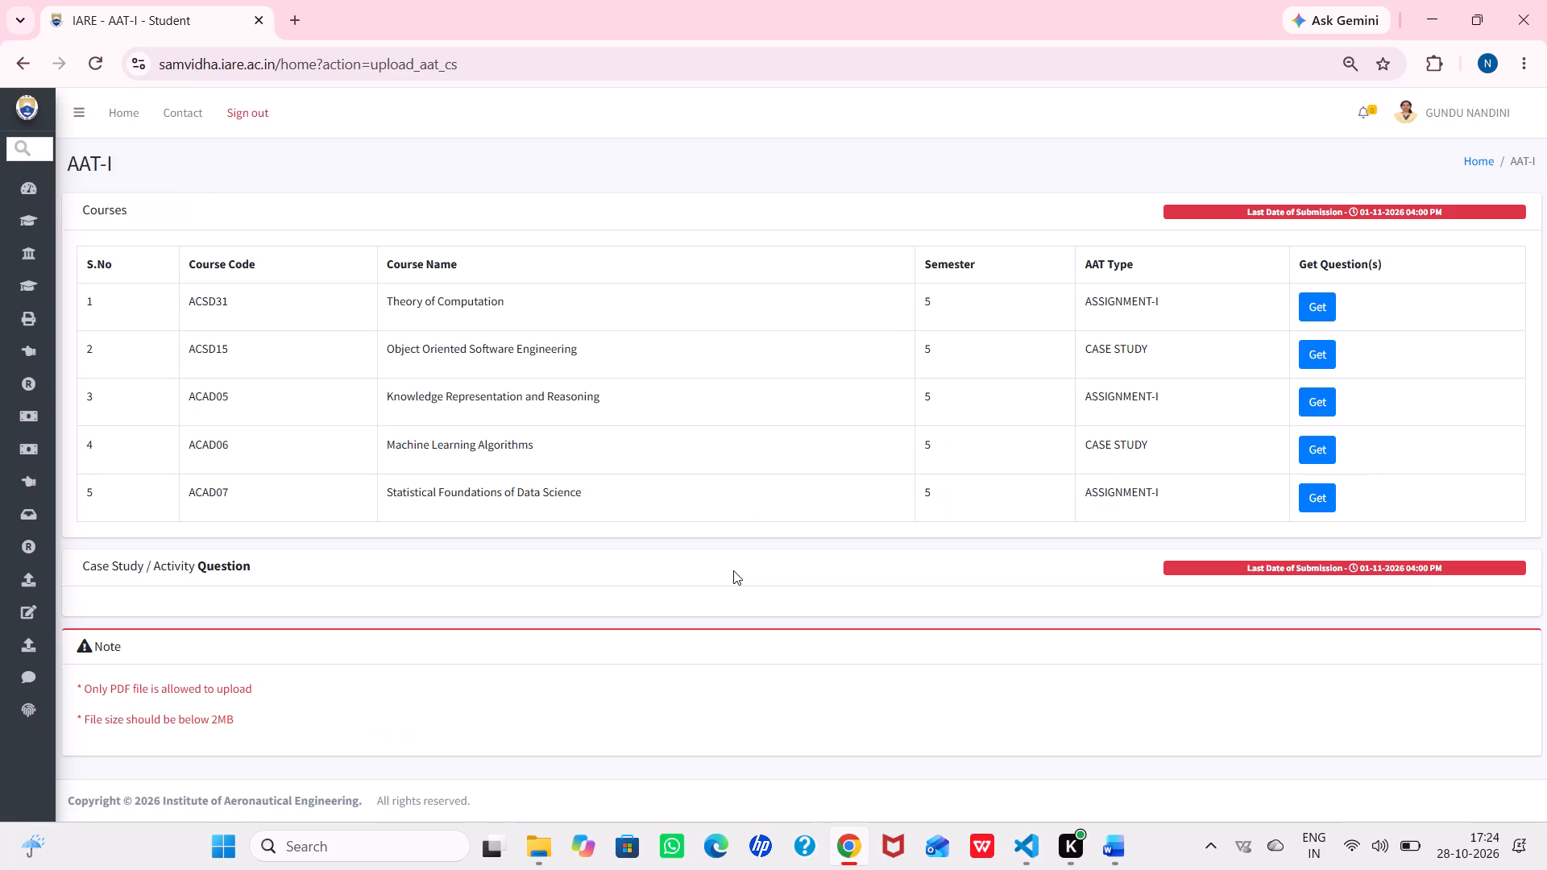
{"action": "left_click", "coordinate": [1316, 300]}
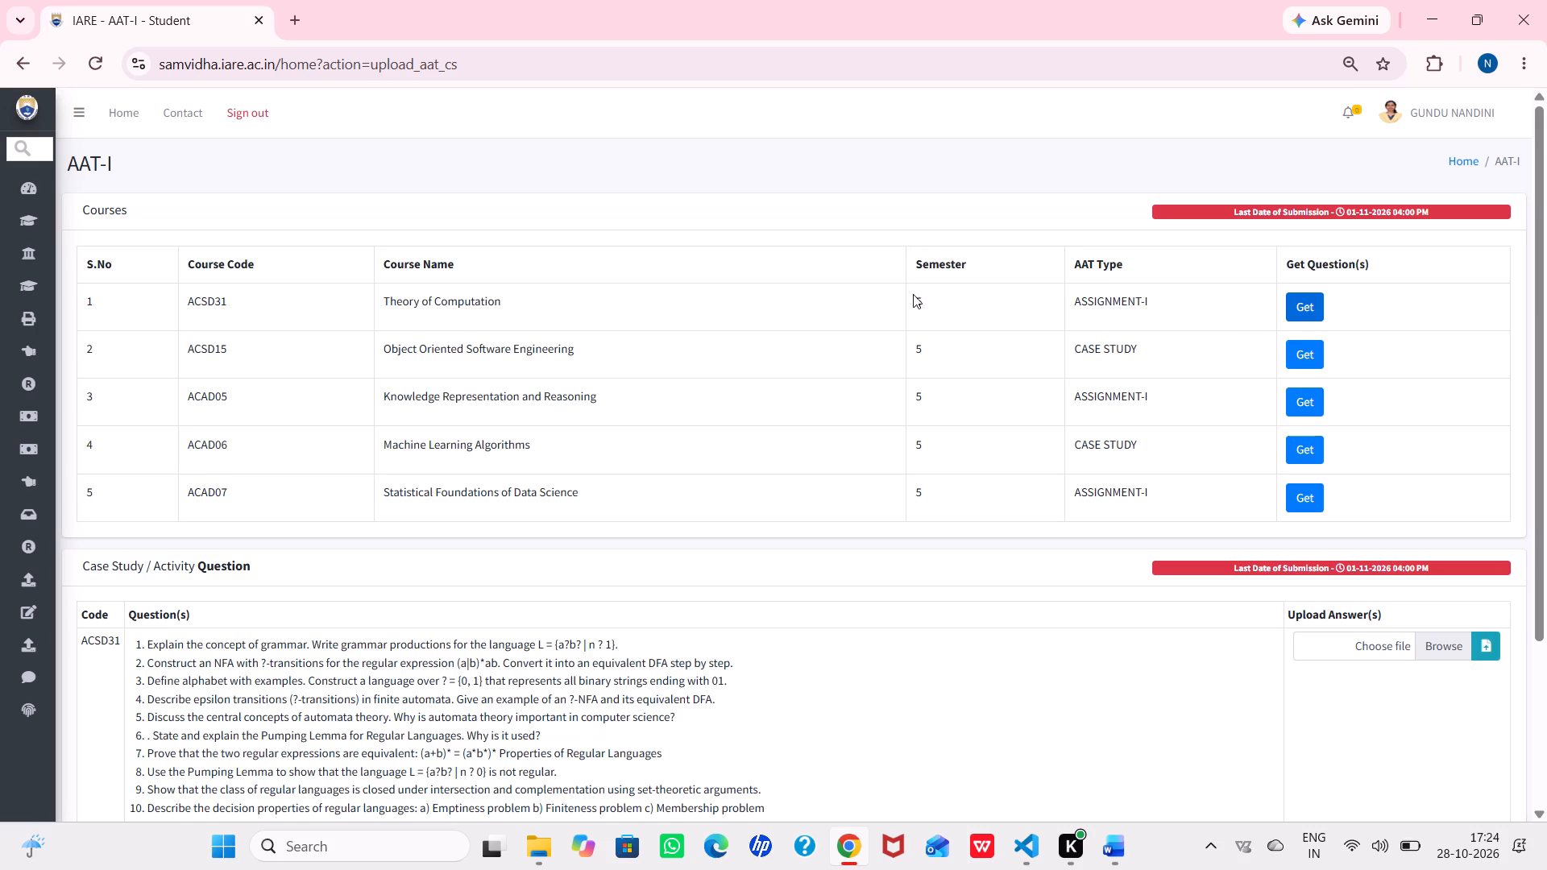
{"action": "left_click", "coordinate": [502, 296]}
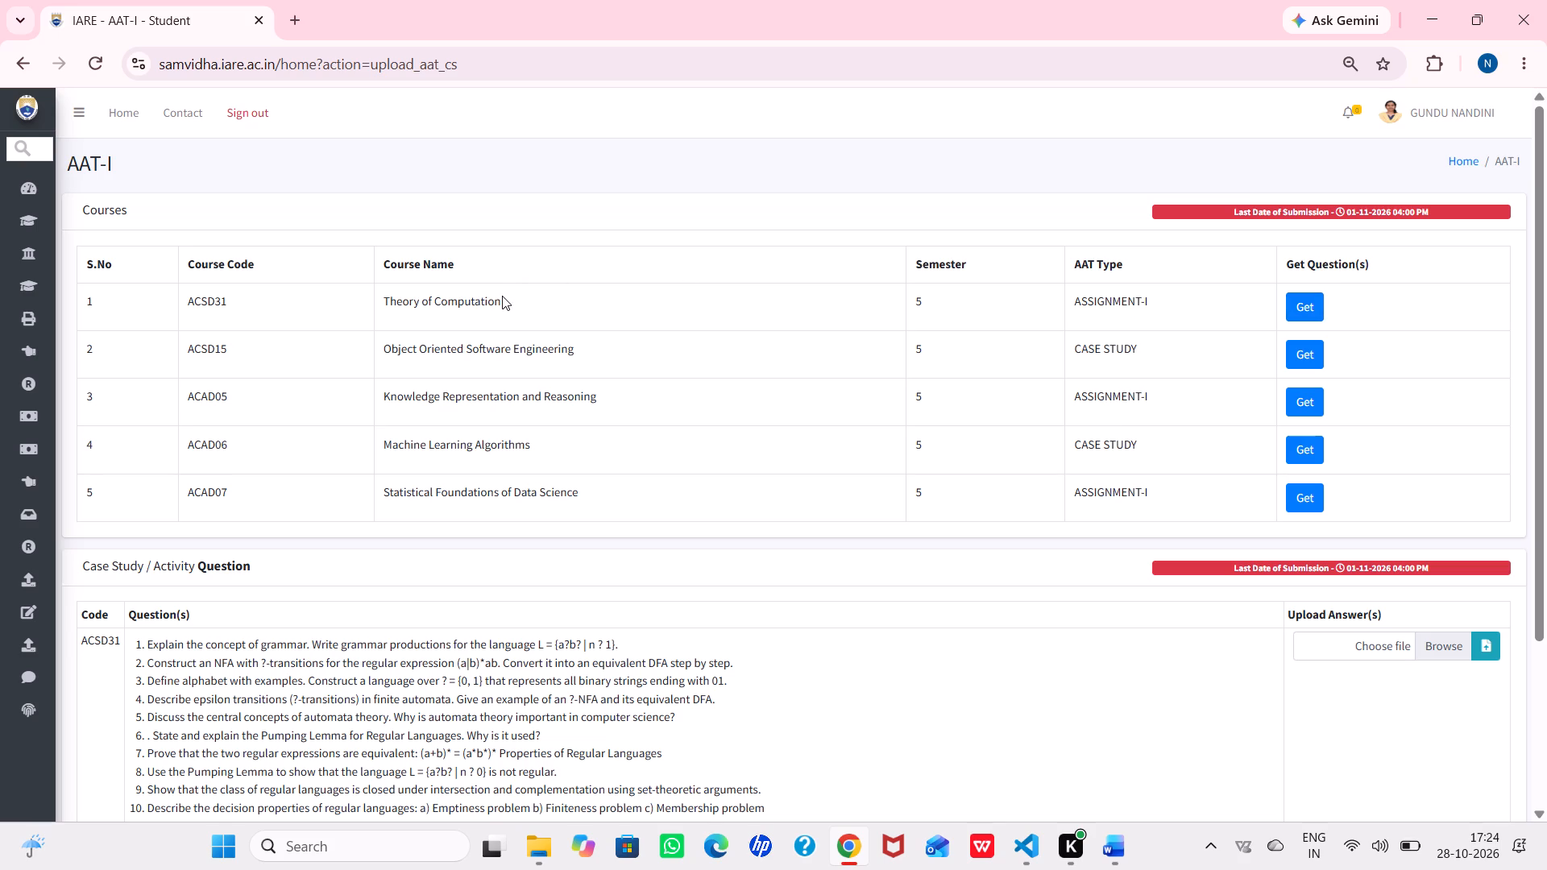
Return to Word and insert TOC as the subject code before -AAT in the title line.
{"action": "key", "text": "alt+Tab"}
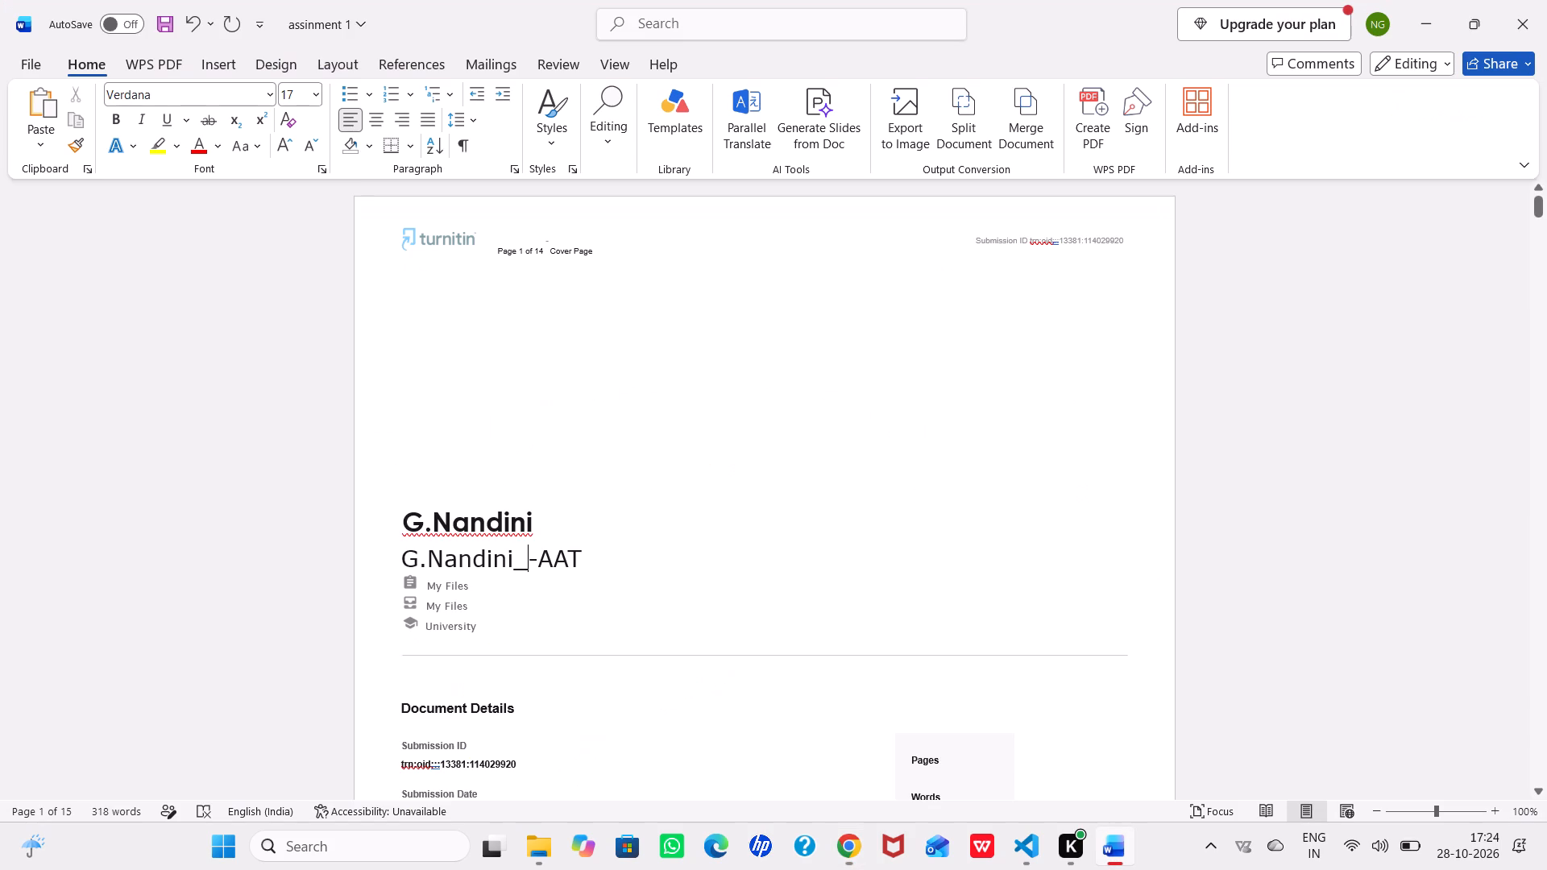
{"action": "type", "text": "to"}
{"action": "key", "text": "BackSpace"}
{"action": "key", "text": "BackSpace"}
{"action": "type", "text": "TOC"}
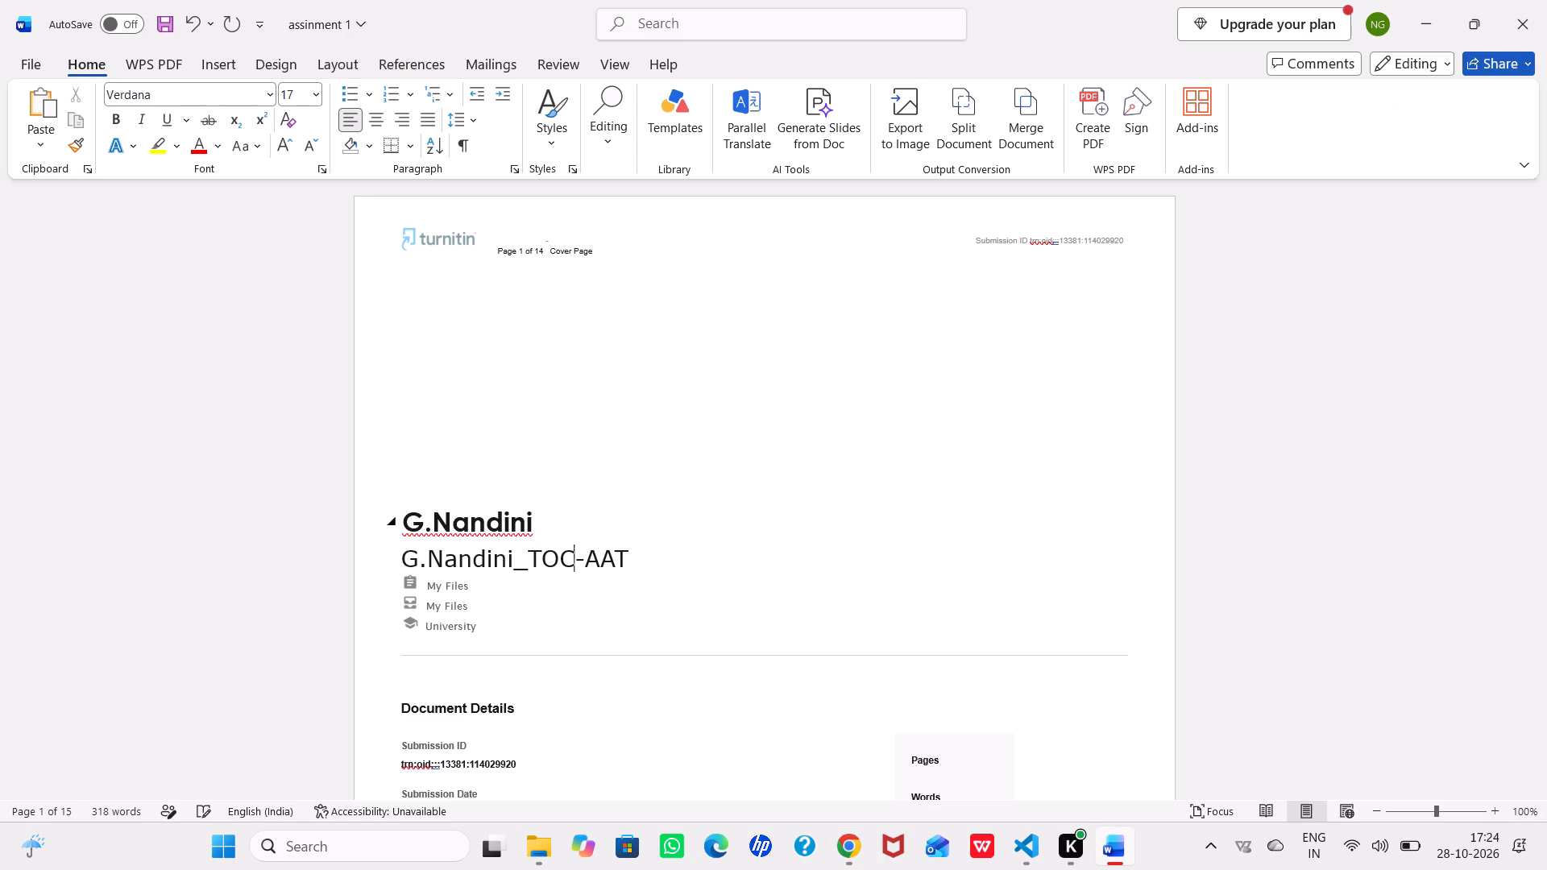
Change the subject code in the File Name entry under Document Details to TOC.
{"action": "scroll", "coordinate": [561, 586], "scroll_direction": "down", "scroll_amount": 1}
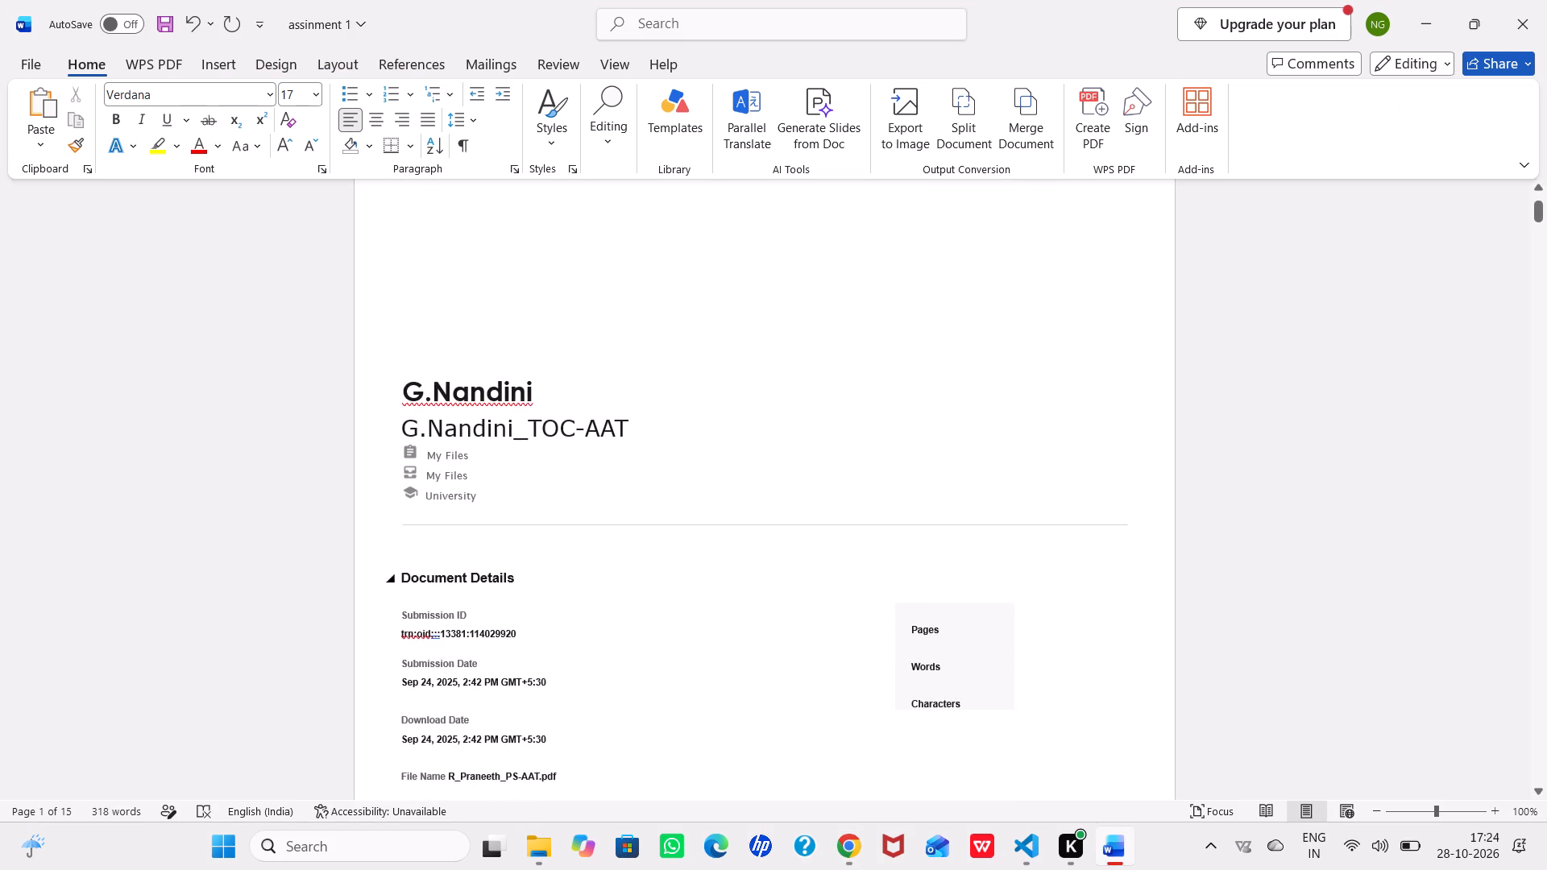
{"action": "scroll", "coordinate": [561, 586], "scroll_direction": "down", "scroll_amount": 2}
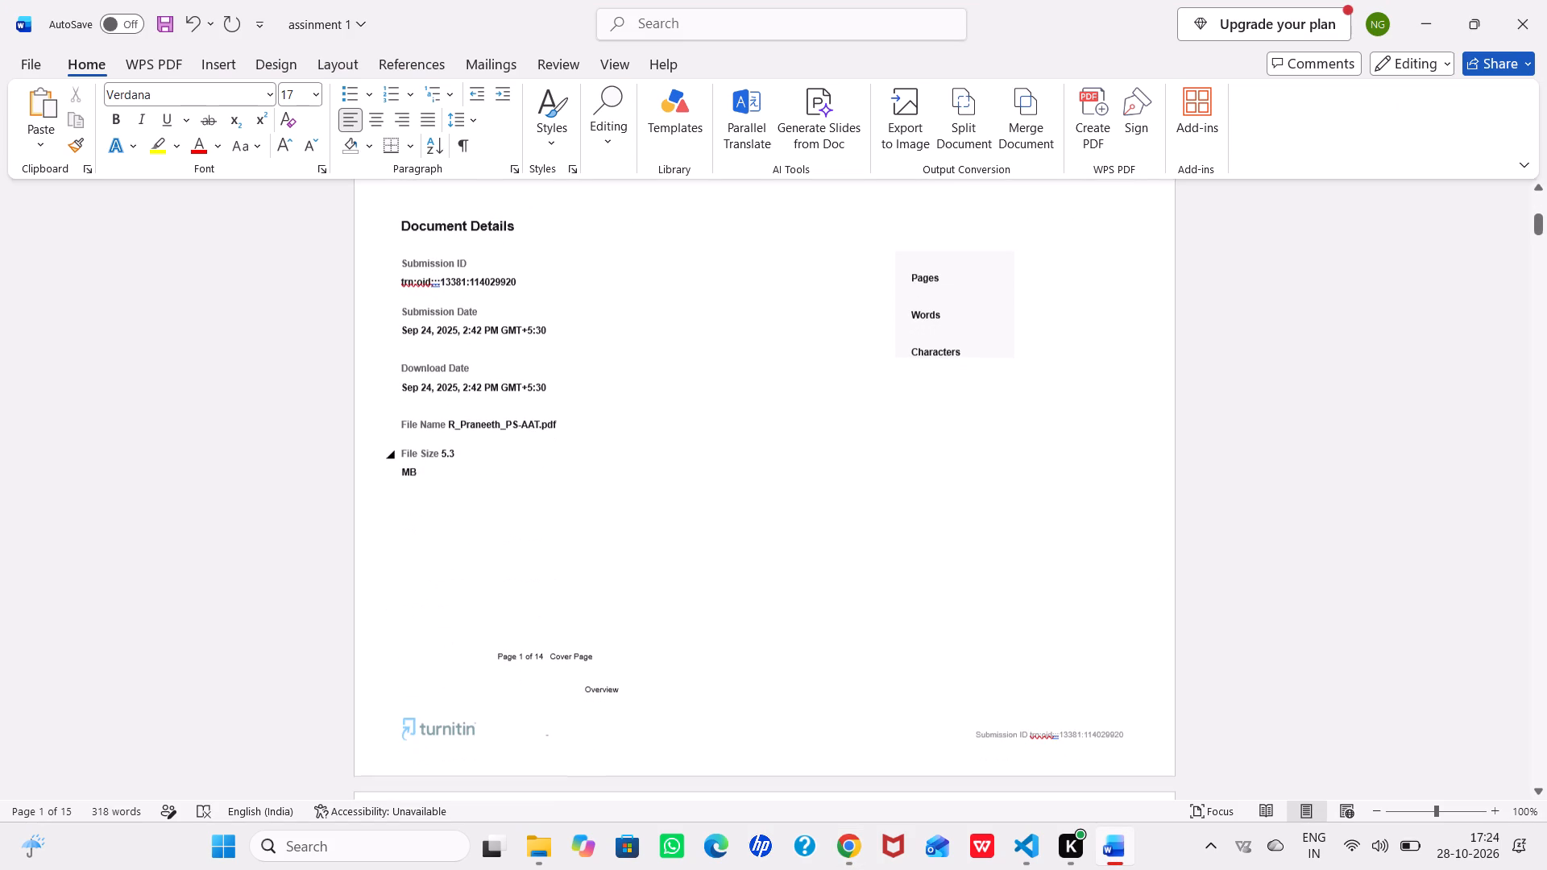
{"action": "left_click", "coordinate": [519, 425]}
{"action": "key", "text": "BackSpace"}
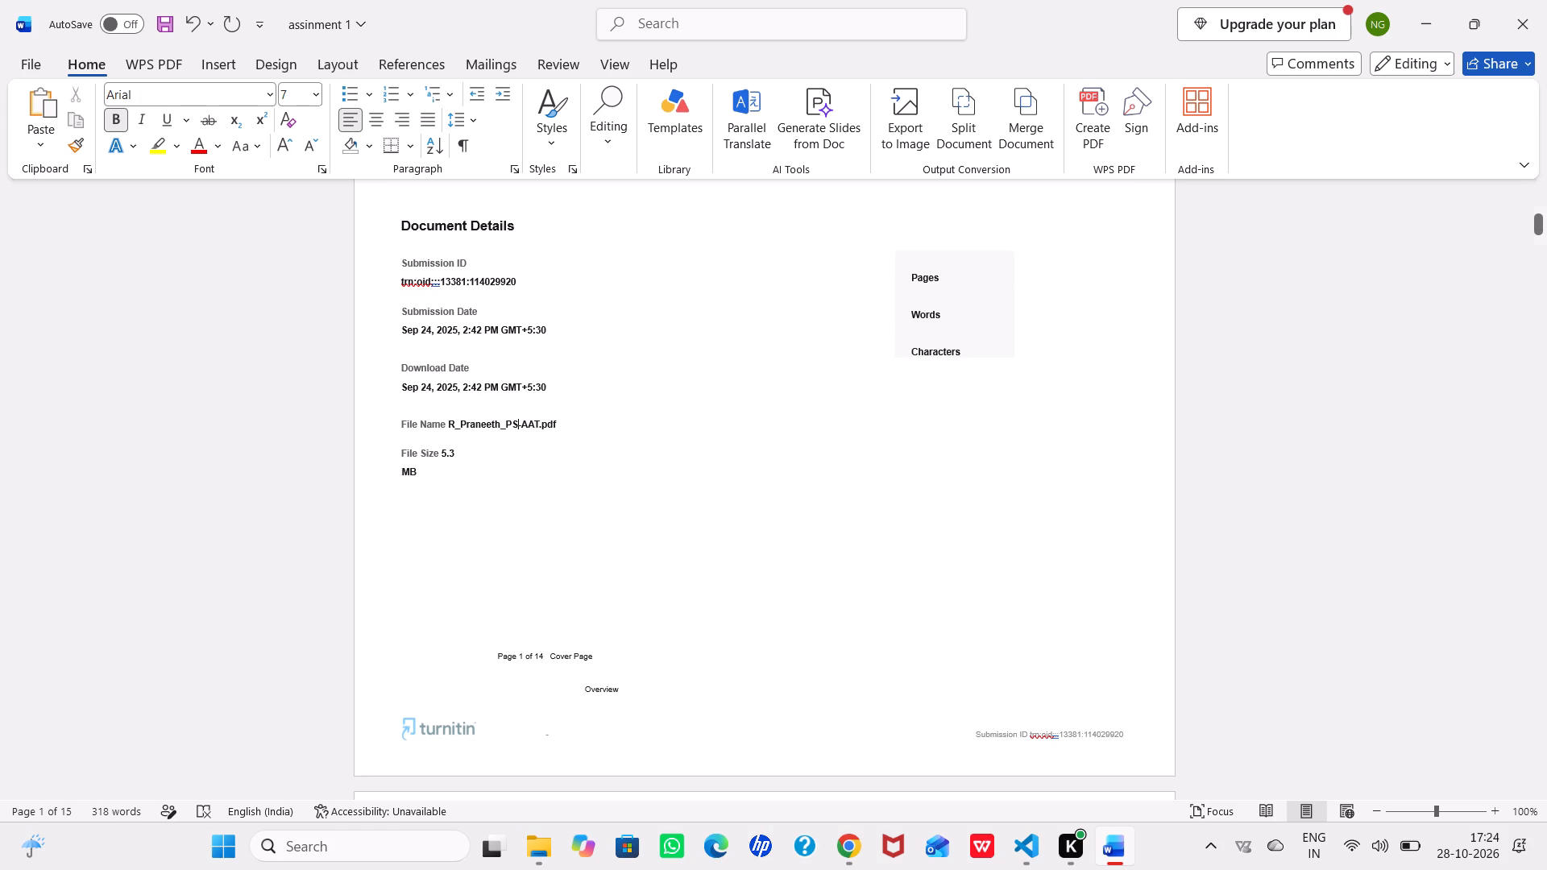
{"action": "key", "text": "BackSpace"}
{"action": "type", "text": "TOC"}
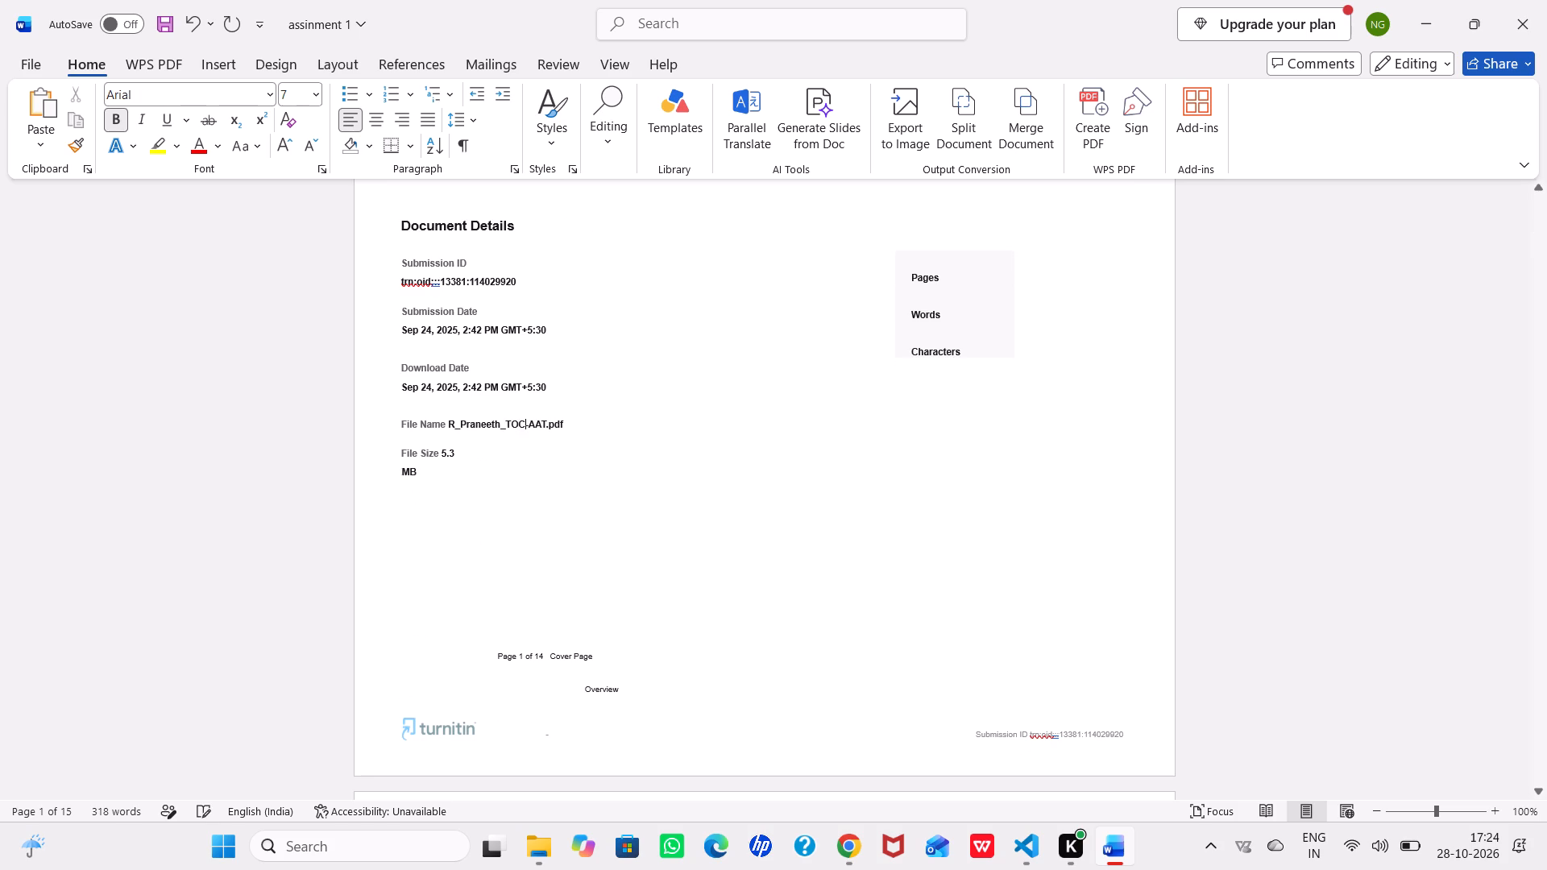
Replace the first name in the File Name entry under Document Details with the student's own first name.
{"action": "left_click", "coordinate": [505, 423]}
{"action": "key", "text": "Left"}
{"action": "key", "text": "BackSpace"}
{"action": "key", "text": "BackSpace"}
{"action": "key", "text": "BackSpace"}
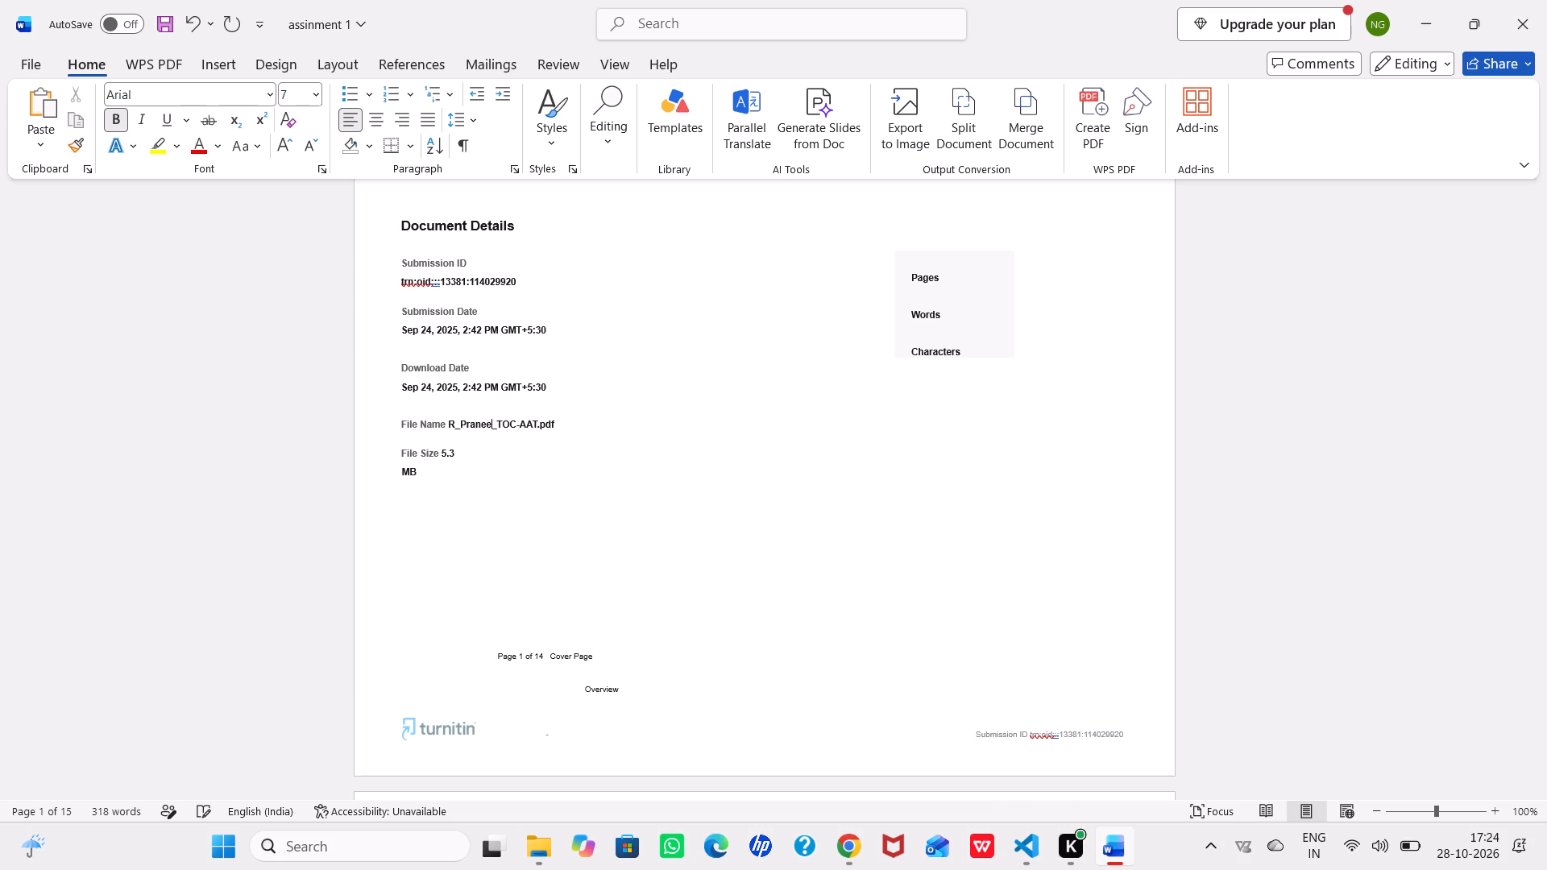
{"action": "key", "text": "BackSpace"}
{"action": "key", "text": "BackSpace"}
{"action": "key", "text": "BackSpace"}
{"action": "key", "text": "BackSpace"}
{"action": "key", "text": "BackSpace"}
{"action": "key", "text": "n"}
{"action": "type", "text": "andini"}
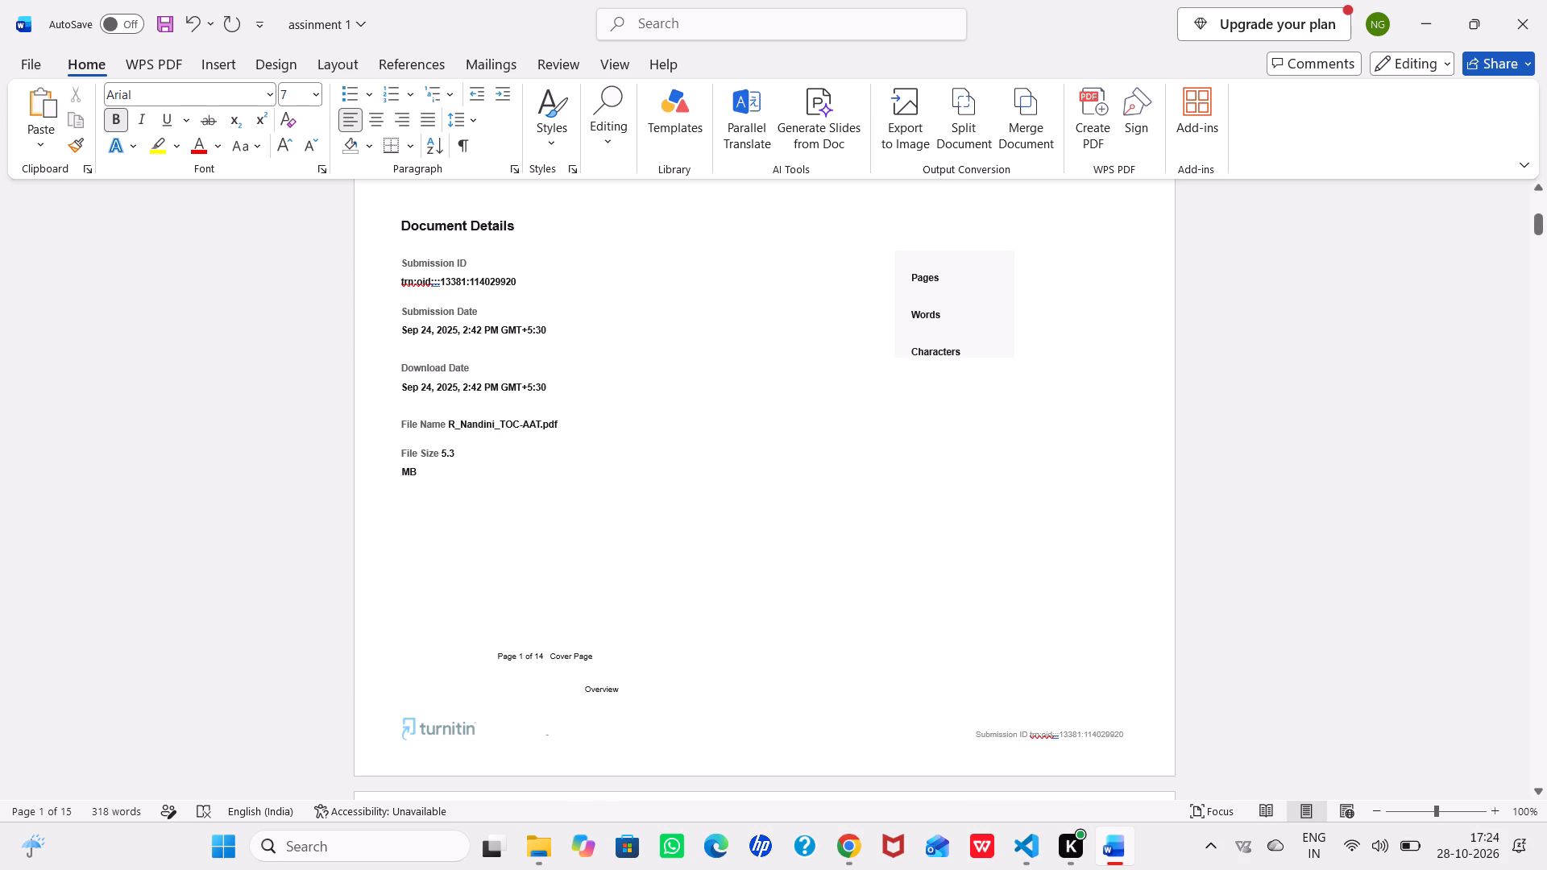
Change the initial before the name in the File Name entry under Document Details to G.
{"action": "left_click", "coordinate": [452, 425]}
{"action": "key", "text": "BackSpace"}
{"action": "key", "text": "g"}
Replace the dot after the initial in the cover page's TOC-AAT title line with an underscore.
{"action": "scroll", "coordinate": [452, 425], "scroll_direction": "up", "scroll_amount": 1}
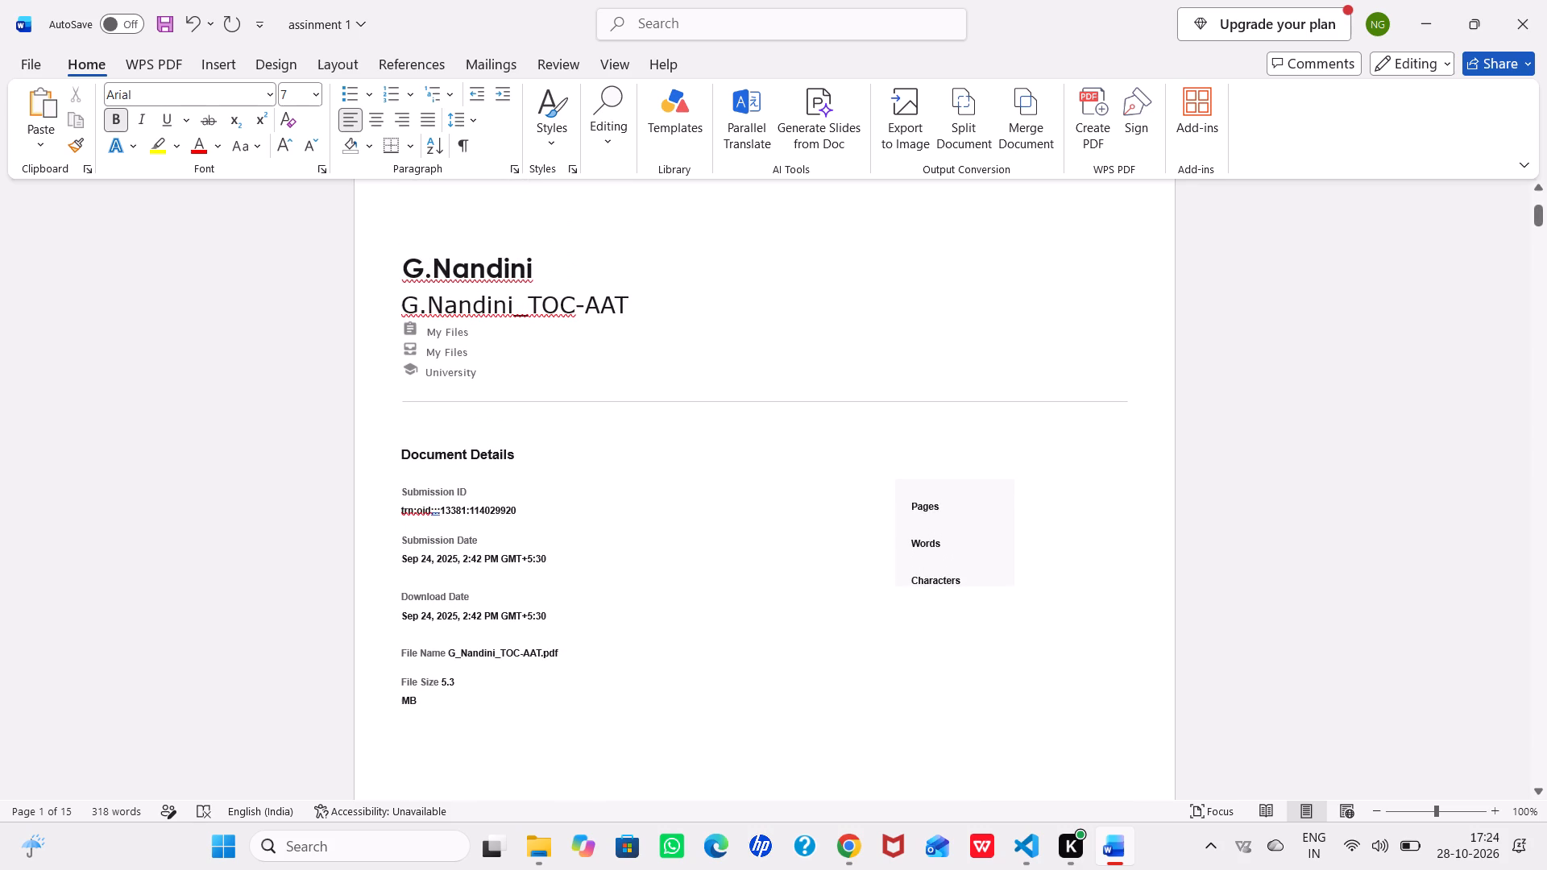
{"action": "left_click", "coordinate": [426, 309]}
{"action": "key", "text": "BackSpace"}
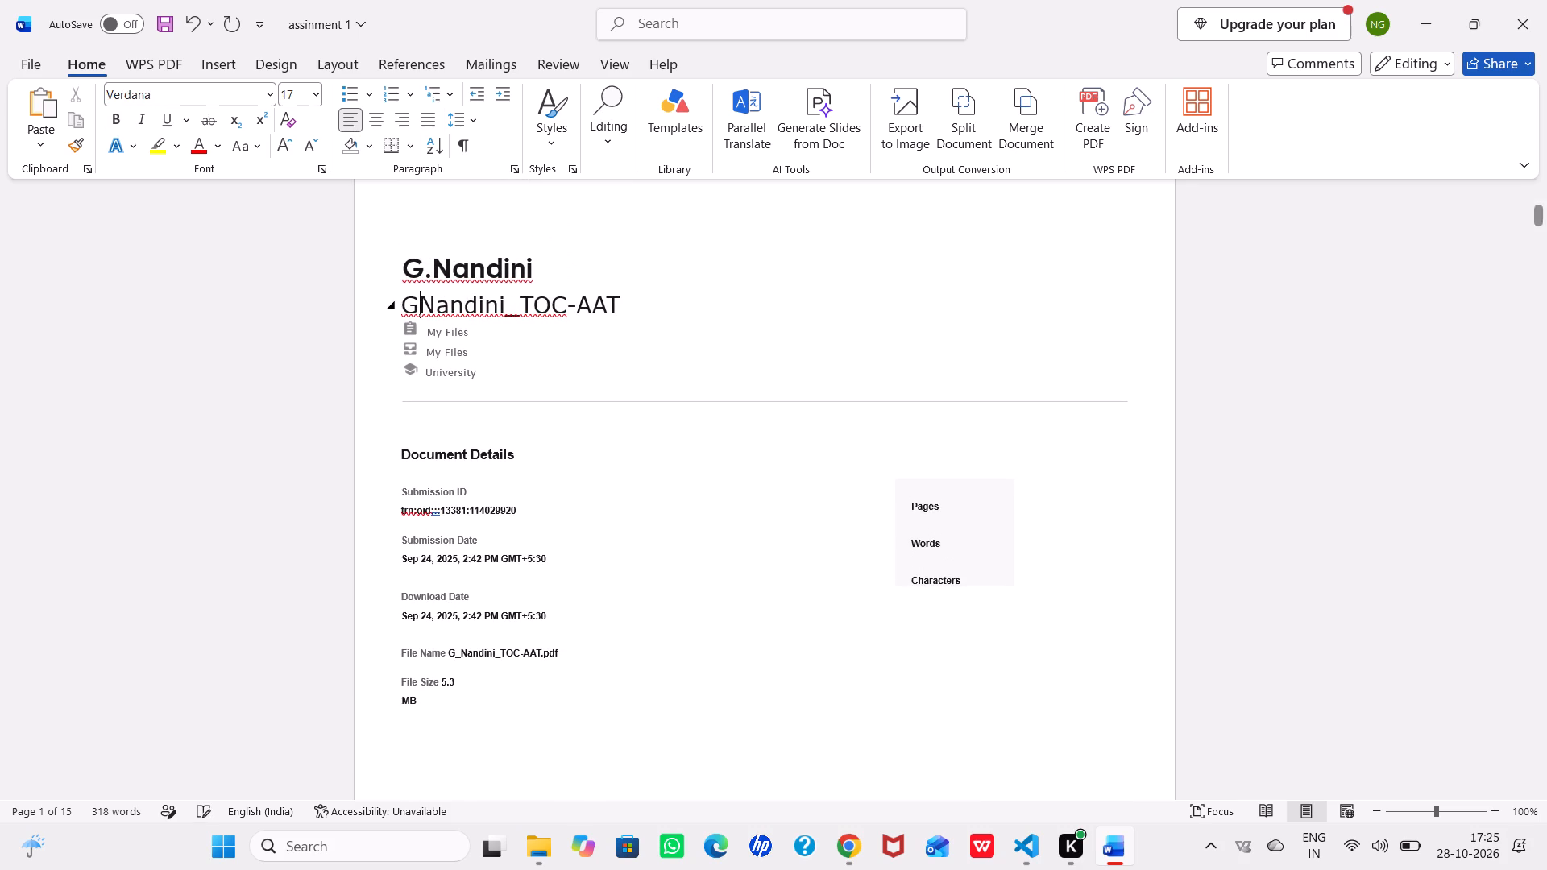
{"action": "key", "text": "shift+underscore"}
Change the year in both the Submission Date and Download Date entries under Document Details to 2026.
{"action": "scroll", "coordinate": [563, 448], "scroll_direction": "down", "scroll_amount": 3}
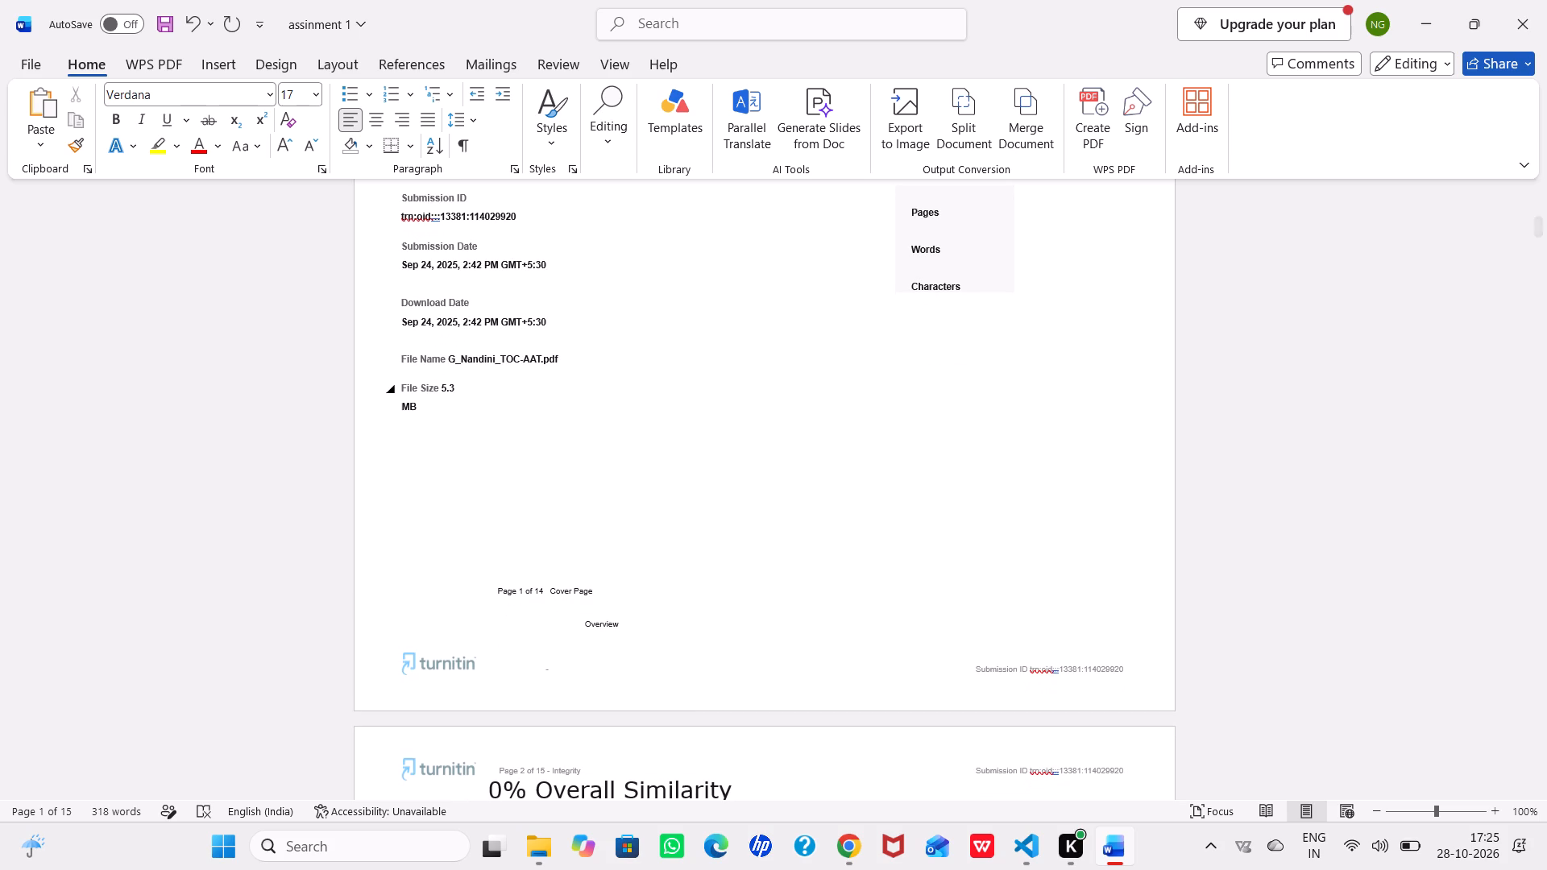
{"action": "left_click", "coordinate": [458, 258]}
{"action": "key", "text": "Down"}
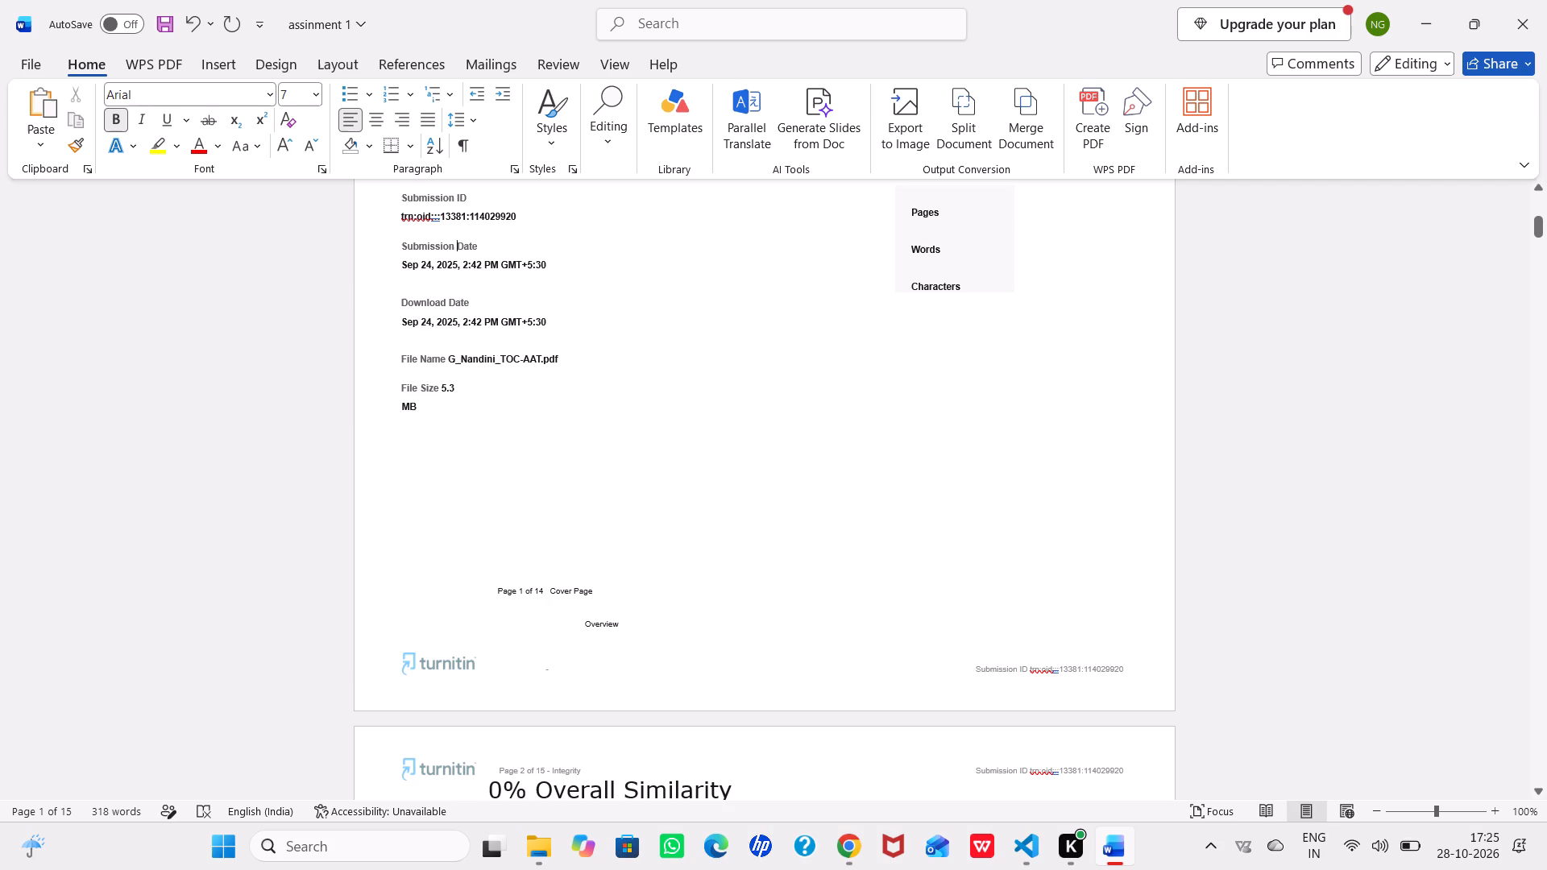
{"action": "key", "text": "BackSpace"}
{"action": "key", "text": "6"}
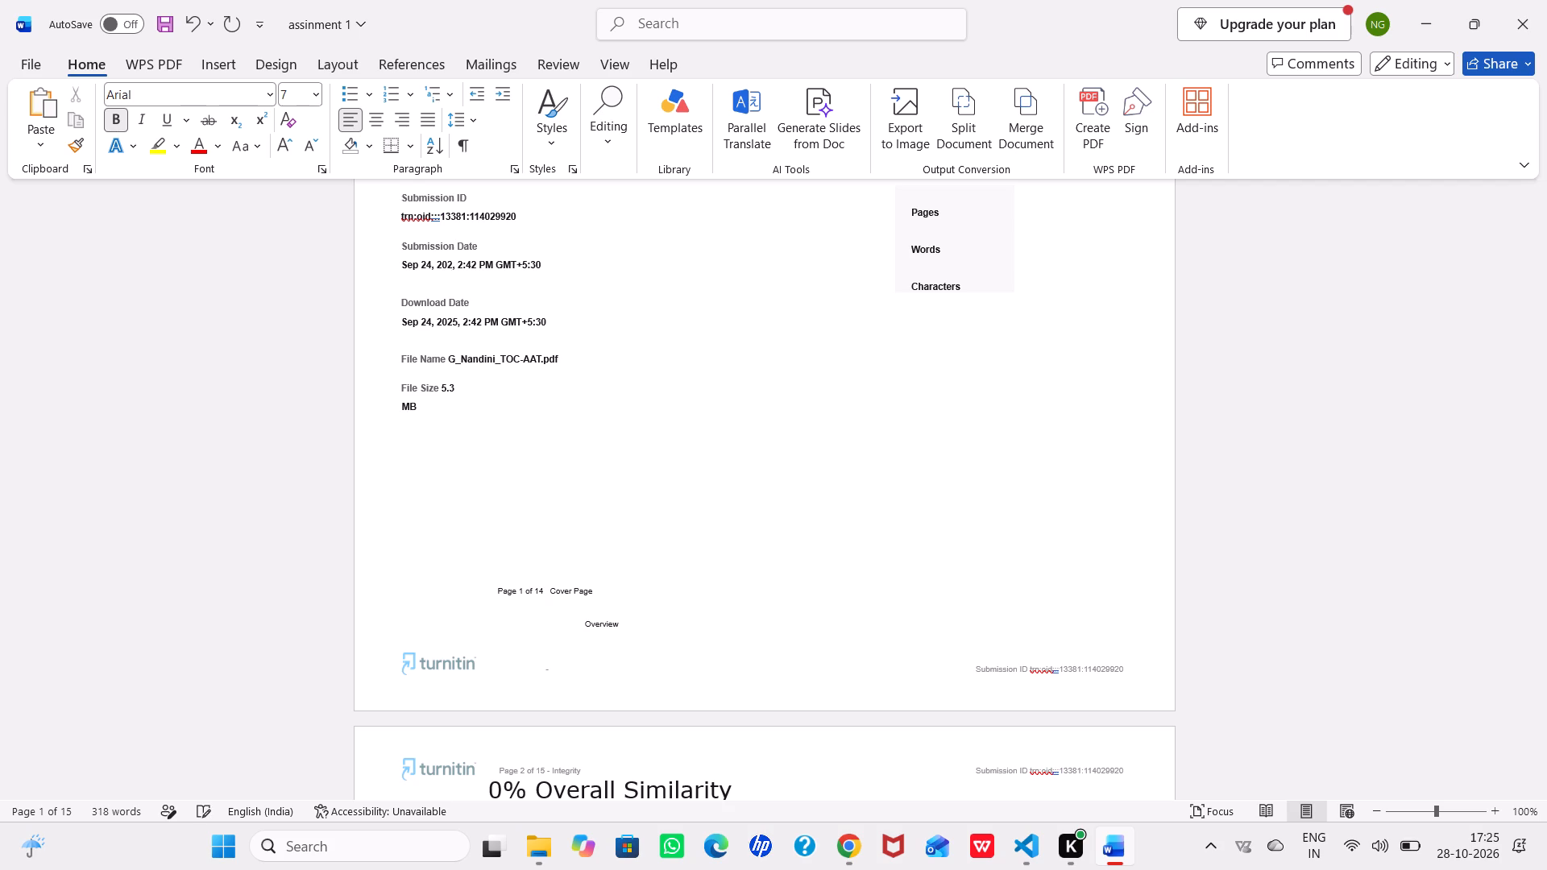
{"action": "key", "text": "Down"}
{"action": "key", "text": "Down"}
{"action": "key", "text": "Down"}
{"action": "key", "text": "BackSpace"}
{"action": "key", "text": "6"}
Turn on AutoSave for the document, saving it to the personal OneDrive account.
{"action": "left_click", "coordinate": [126, 32]}
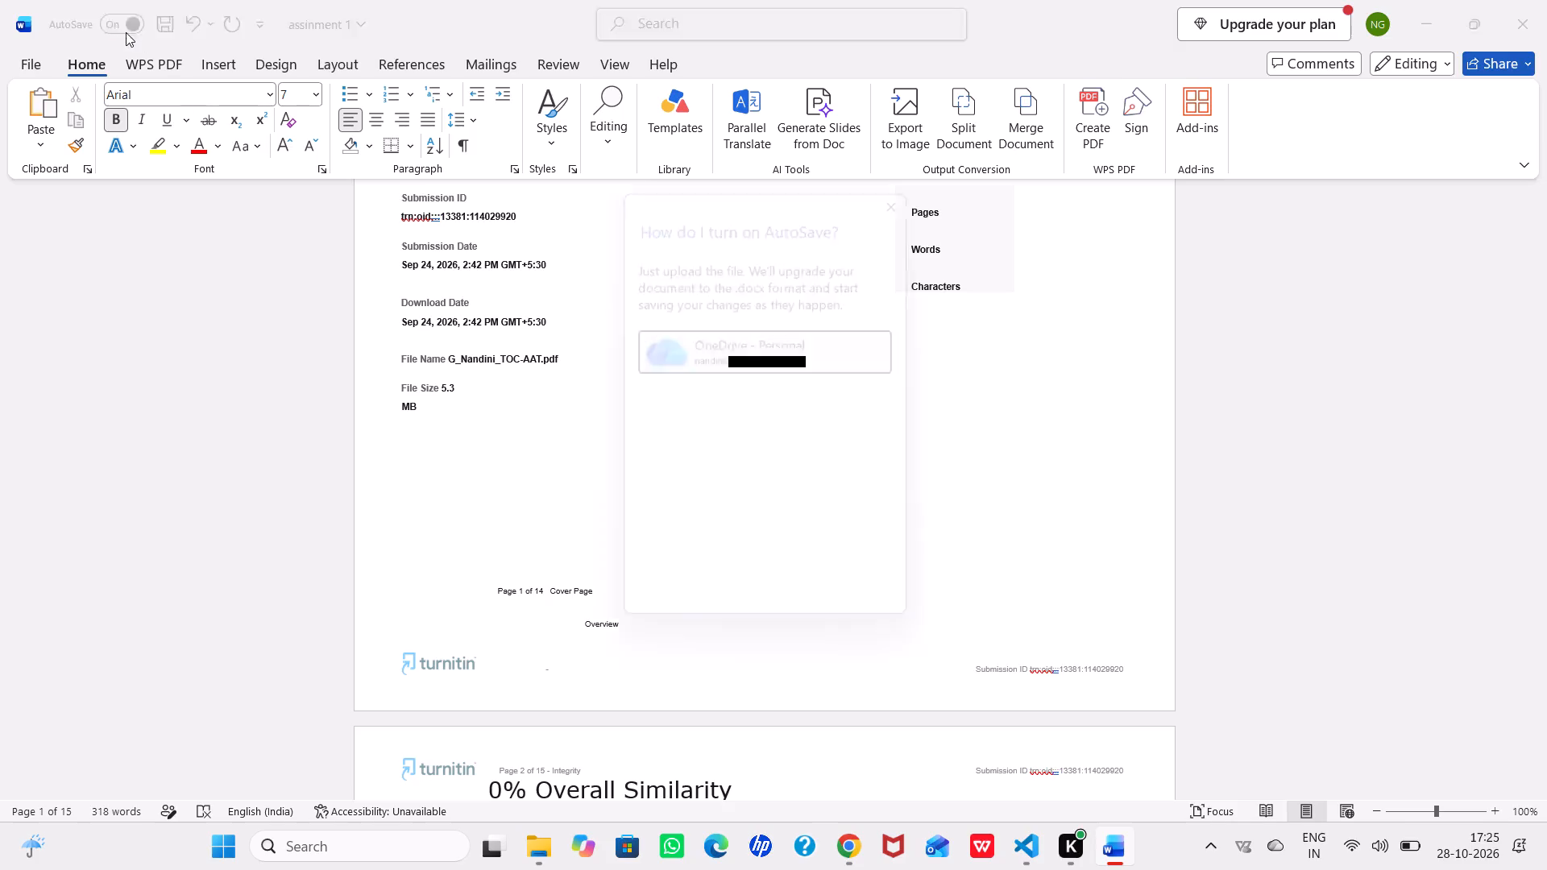
{"action": "left_click", "coordinate": [731, 363]}
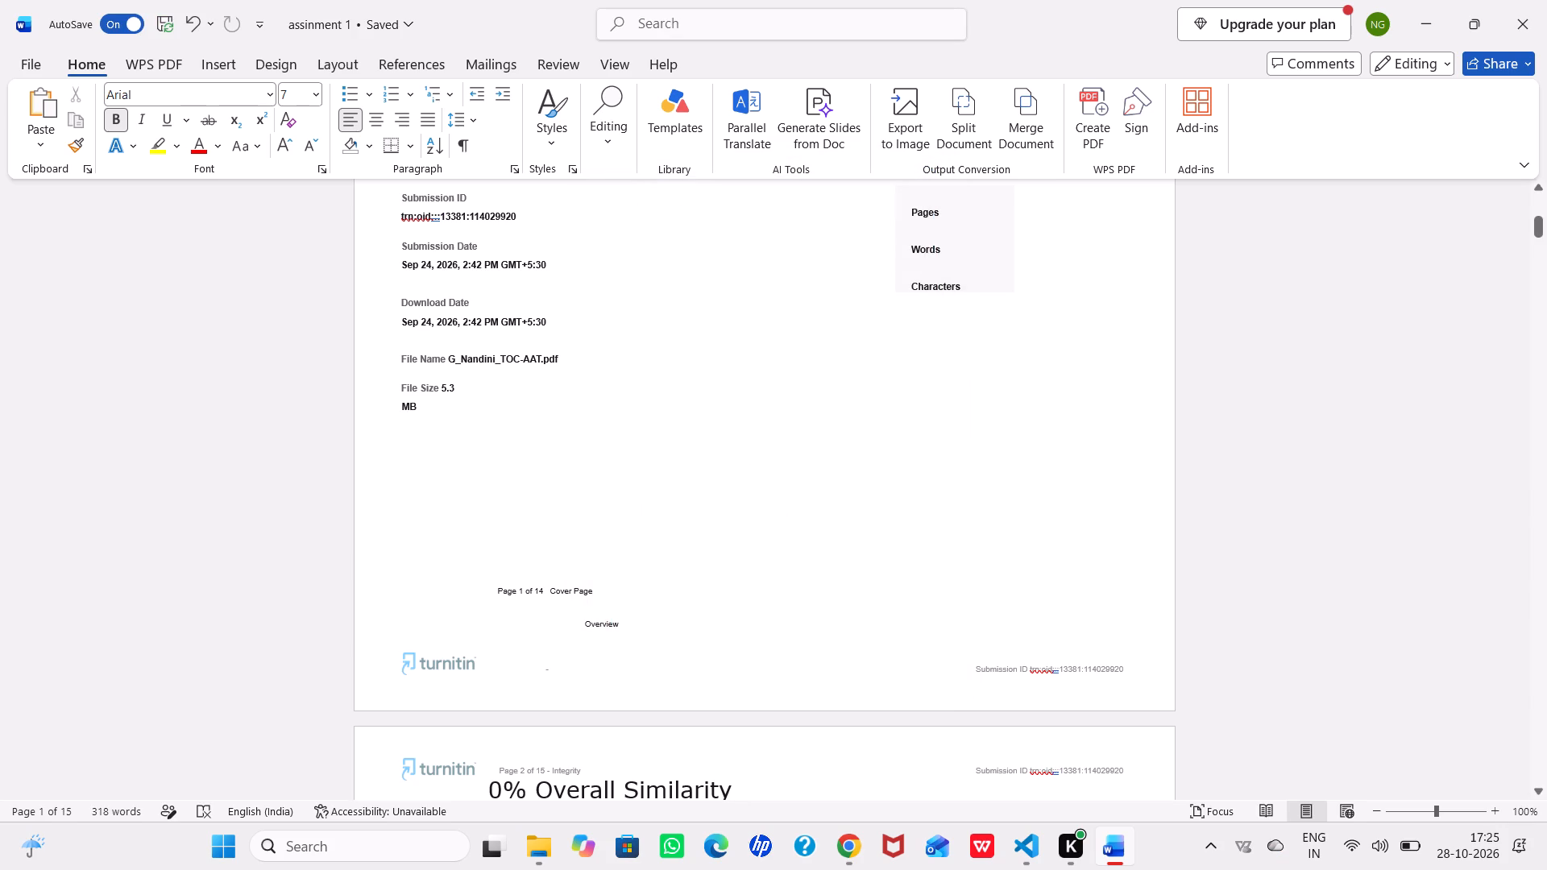
Change the month and day of the Submission Date entry to Oct 27.
{"action": "left_click", "coordinate": [422, 259]}
{"action": "key", "text": "BackSpace"}
{"action": "key", "text": "BackSpace"}
{"action": "key", "text": "BackSpace"}
{"action": "key", "text": "BackSpace"}
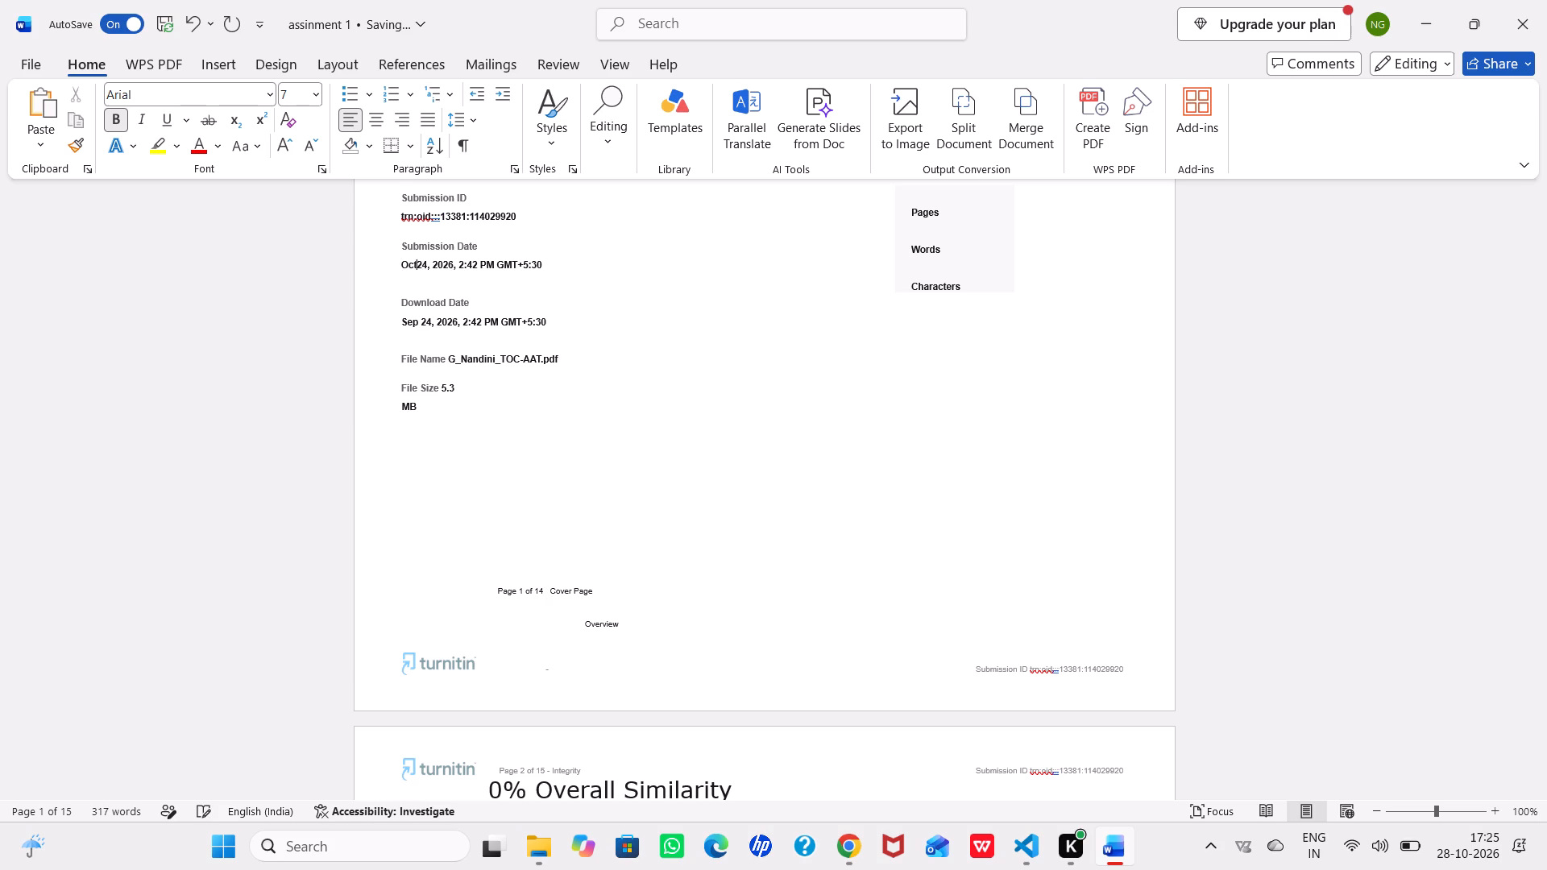
{"action": "key", "text": "space"}
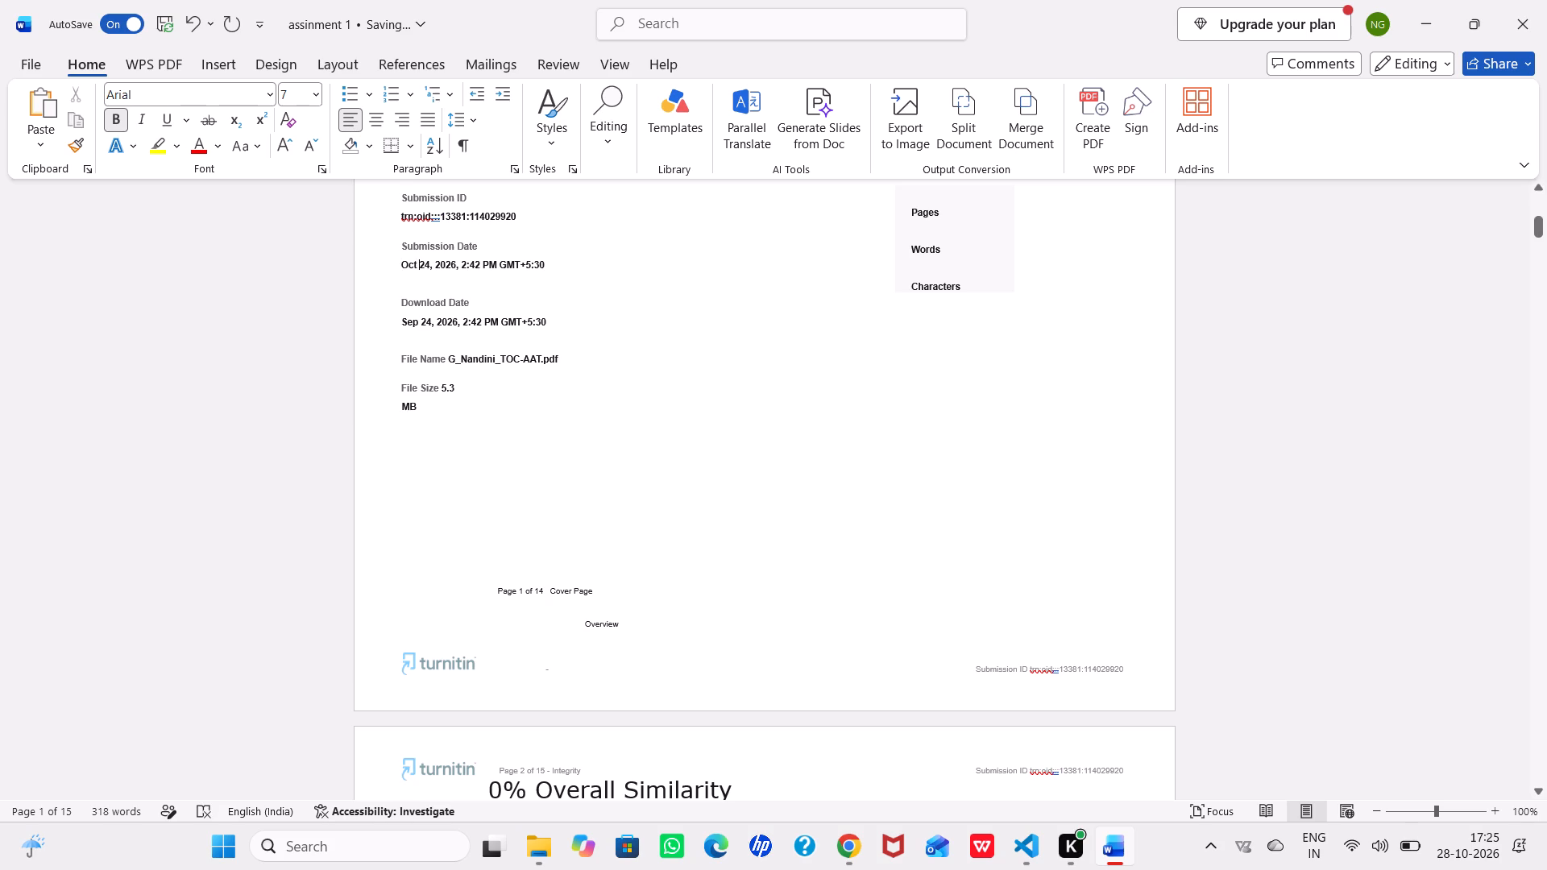
{"action": "left_click", "coordinate": [429, 263]}
{"action": "key", "text": "BackSpace"}
{"action": "key", "text": "7"}
Change the day and month of the Download Date entry to Oct 27.
{"action": "left_click", "coordinate": [429, 317]}
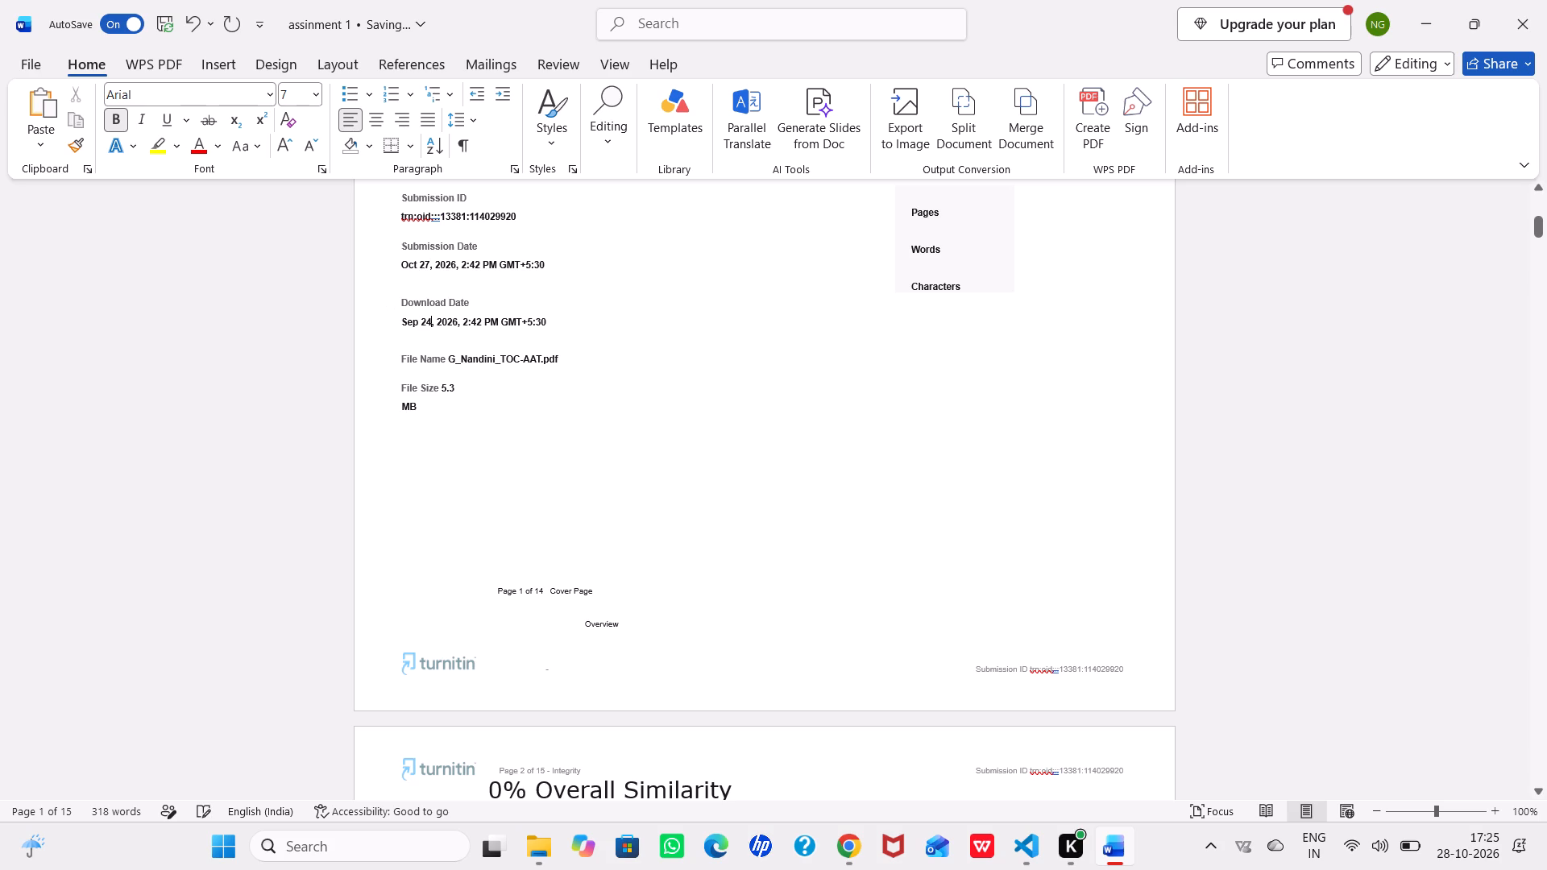
{"action": "key", "text": "BackSpace"}
{"action": "key", "text": "7"}
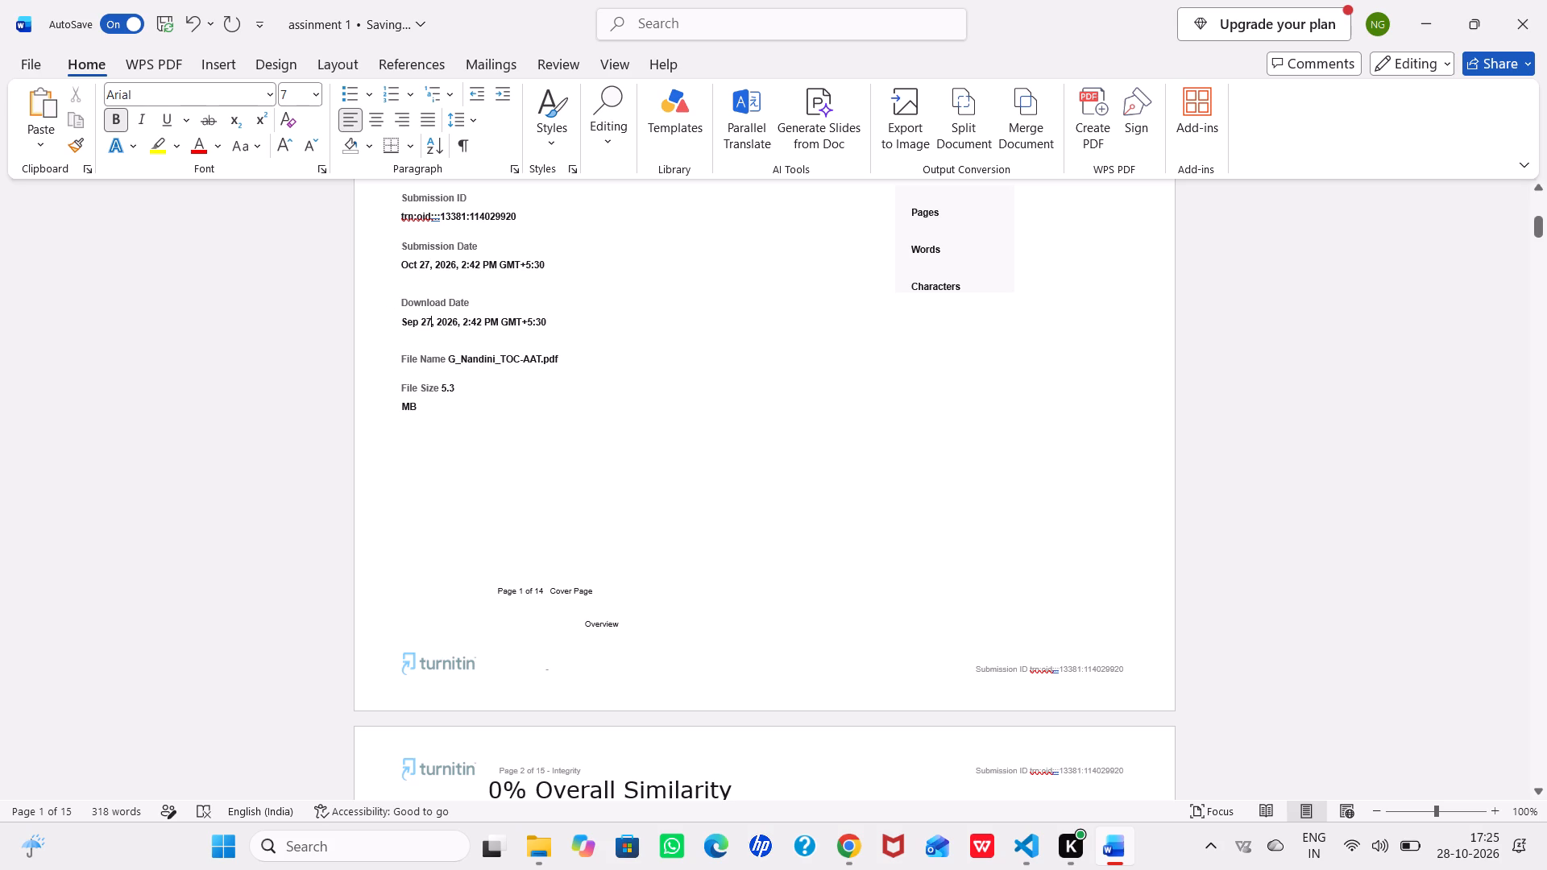
{"action": "left_click", "coordinate": [419, 322]}
{"action": "key", "text": "BackSpace"}
{"action": "key", "text": "BackSpace"}
{"action": "key", "text": "BackSpace"}
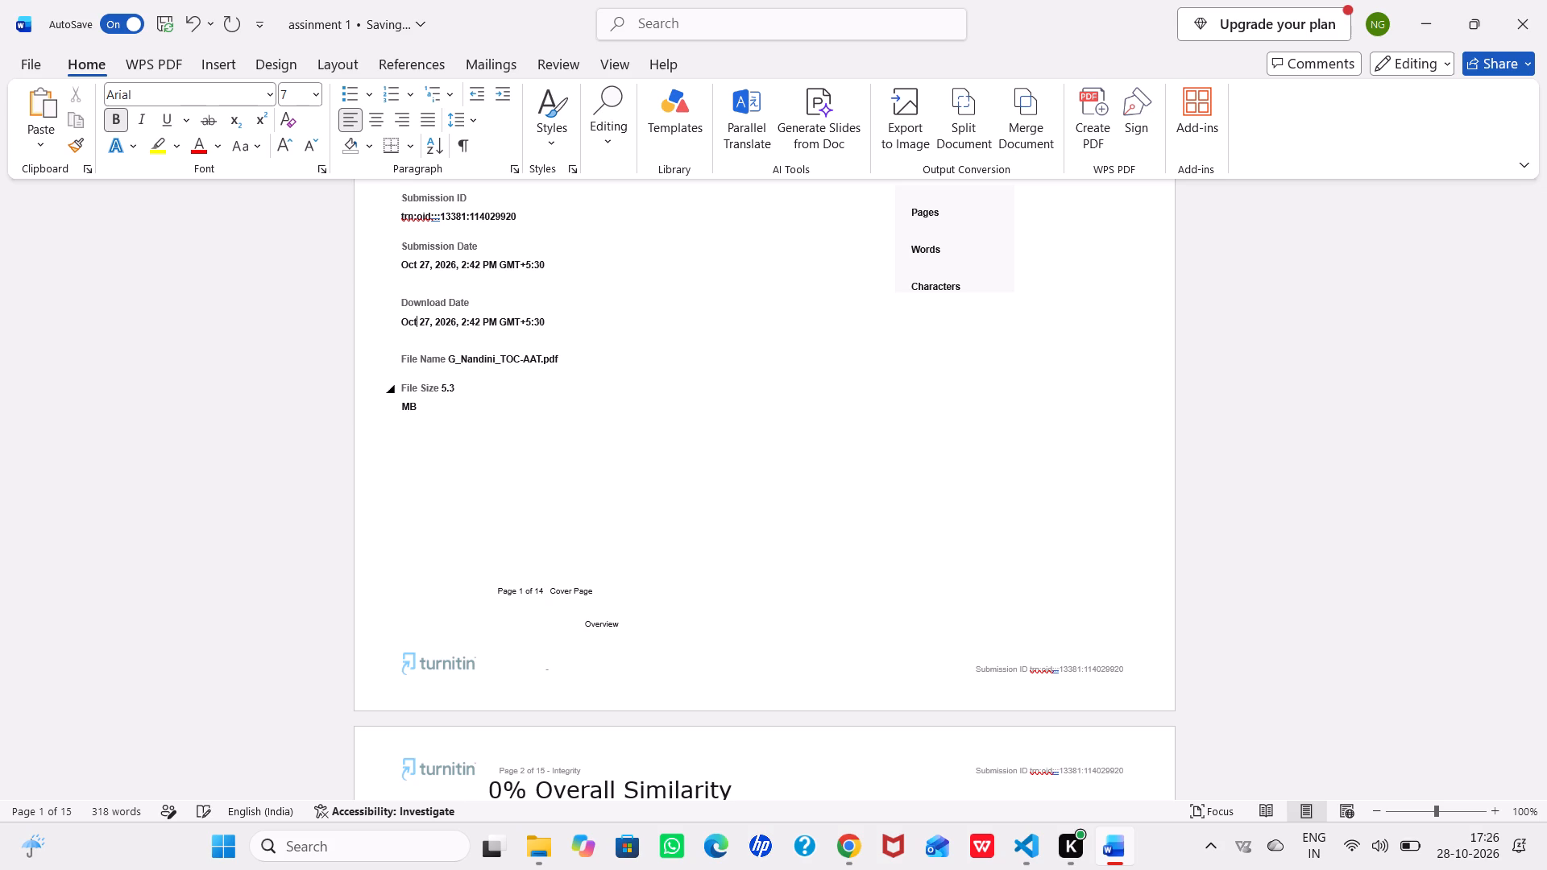
Review the report from the cover page through the similarity pages to the institute's assignment title page for details still needing edits.
{"action": "scroll", "coordinate": [516, 473], "scroll_direction": "up", "scroll_amount": 2}
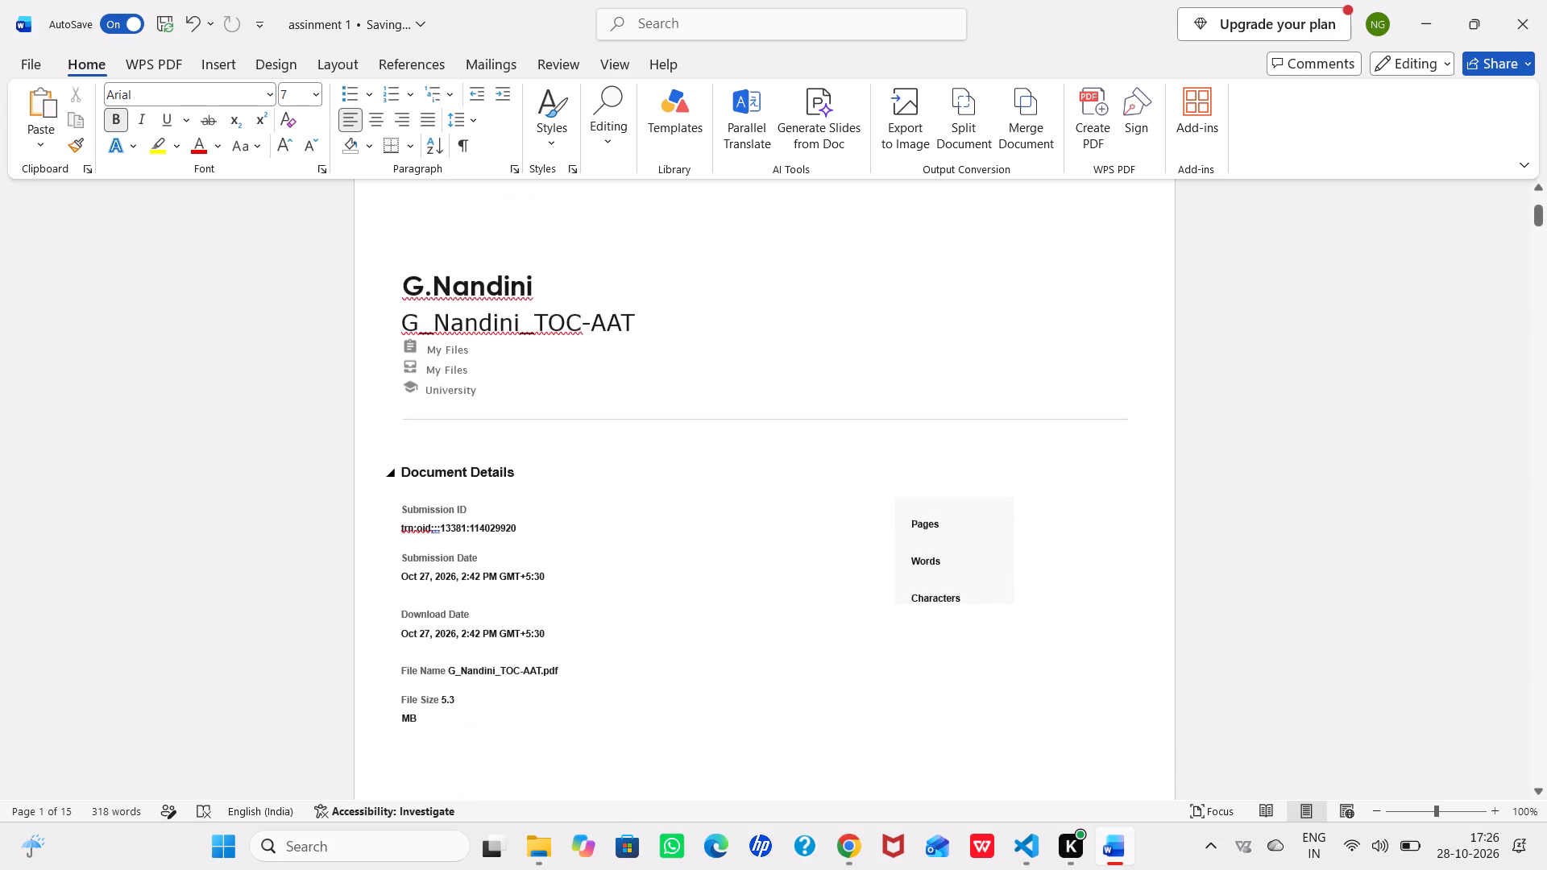
{"action": "scroll", "coordinate": [516, 473], "scroll_direction": "down", "scroll_amount": 3}
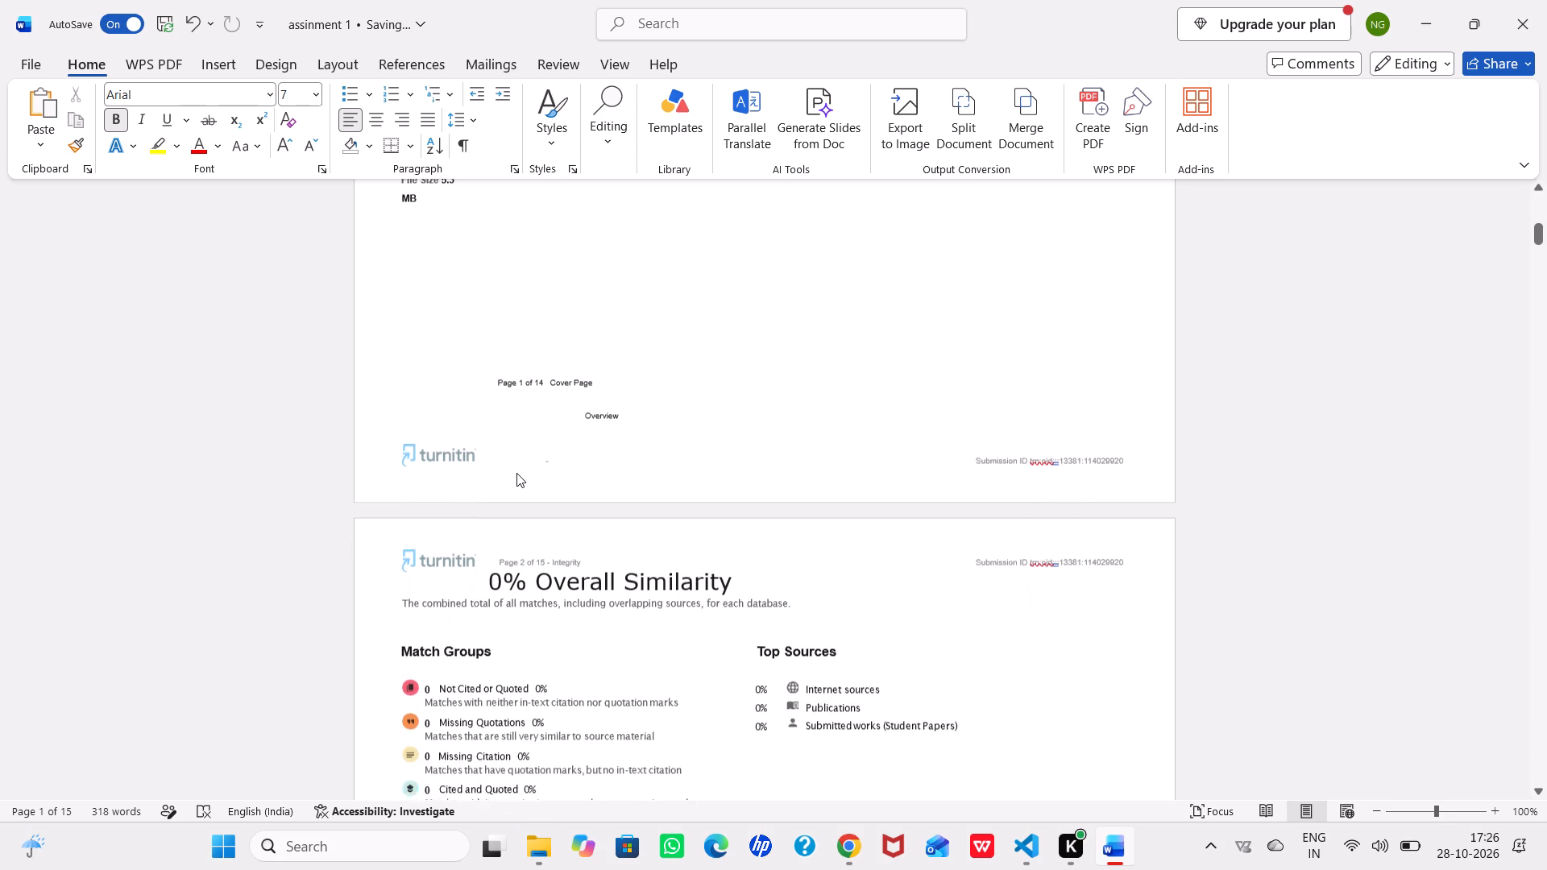
{"action": "scroll", "coordinate": [516, 473], "scroll_direction": "down", "scroll_amount": 3}
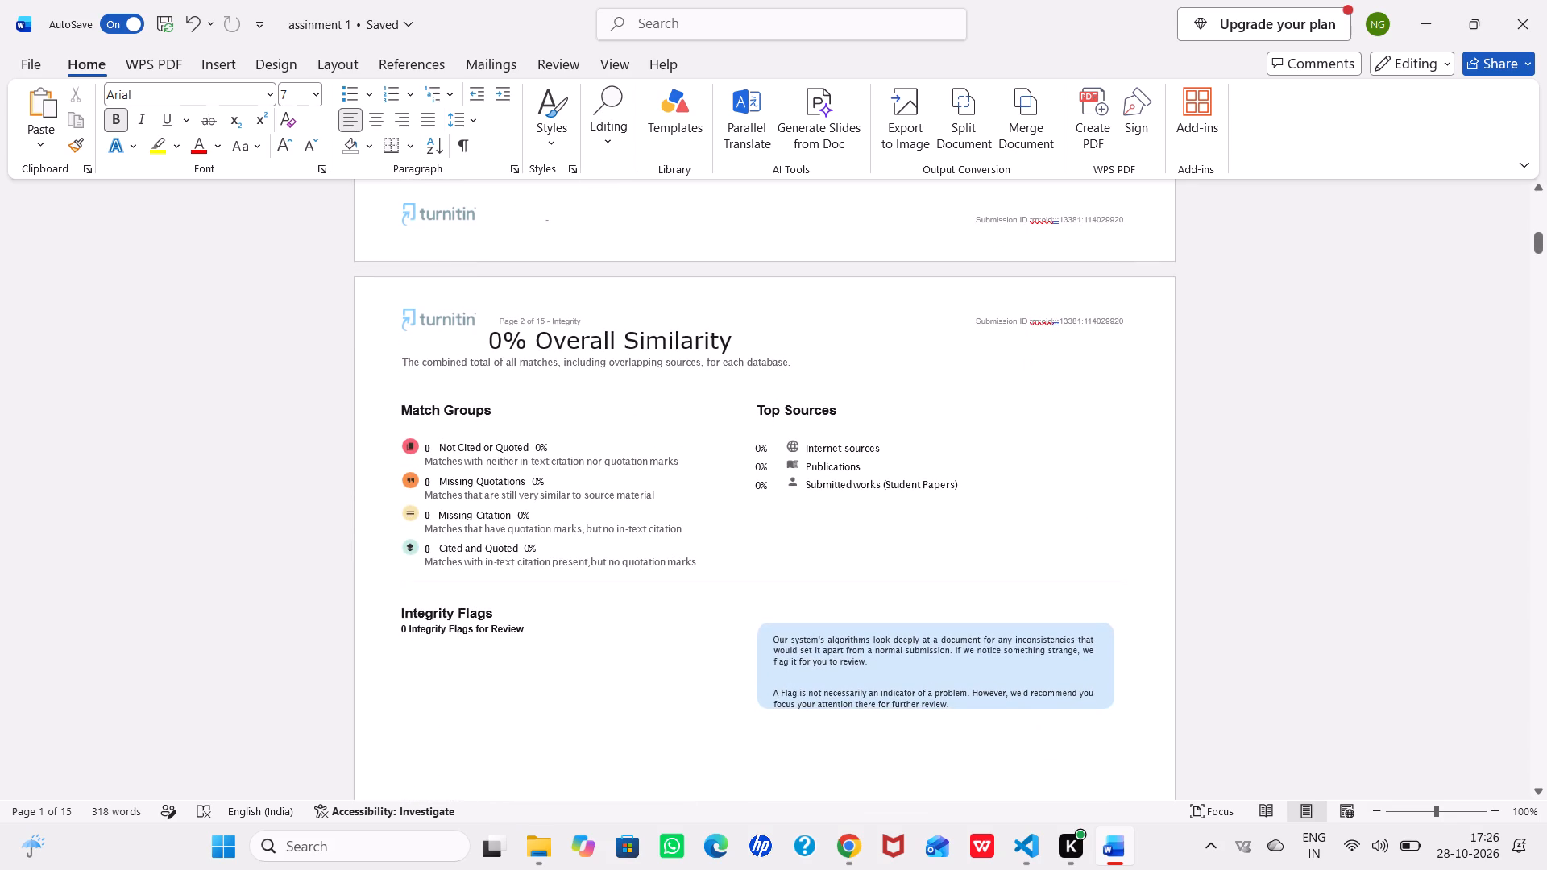
{"action": "scroll", "coordinate": [516, 473], "scroll_direction": "down", "scroll_amount": 1}
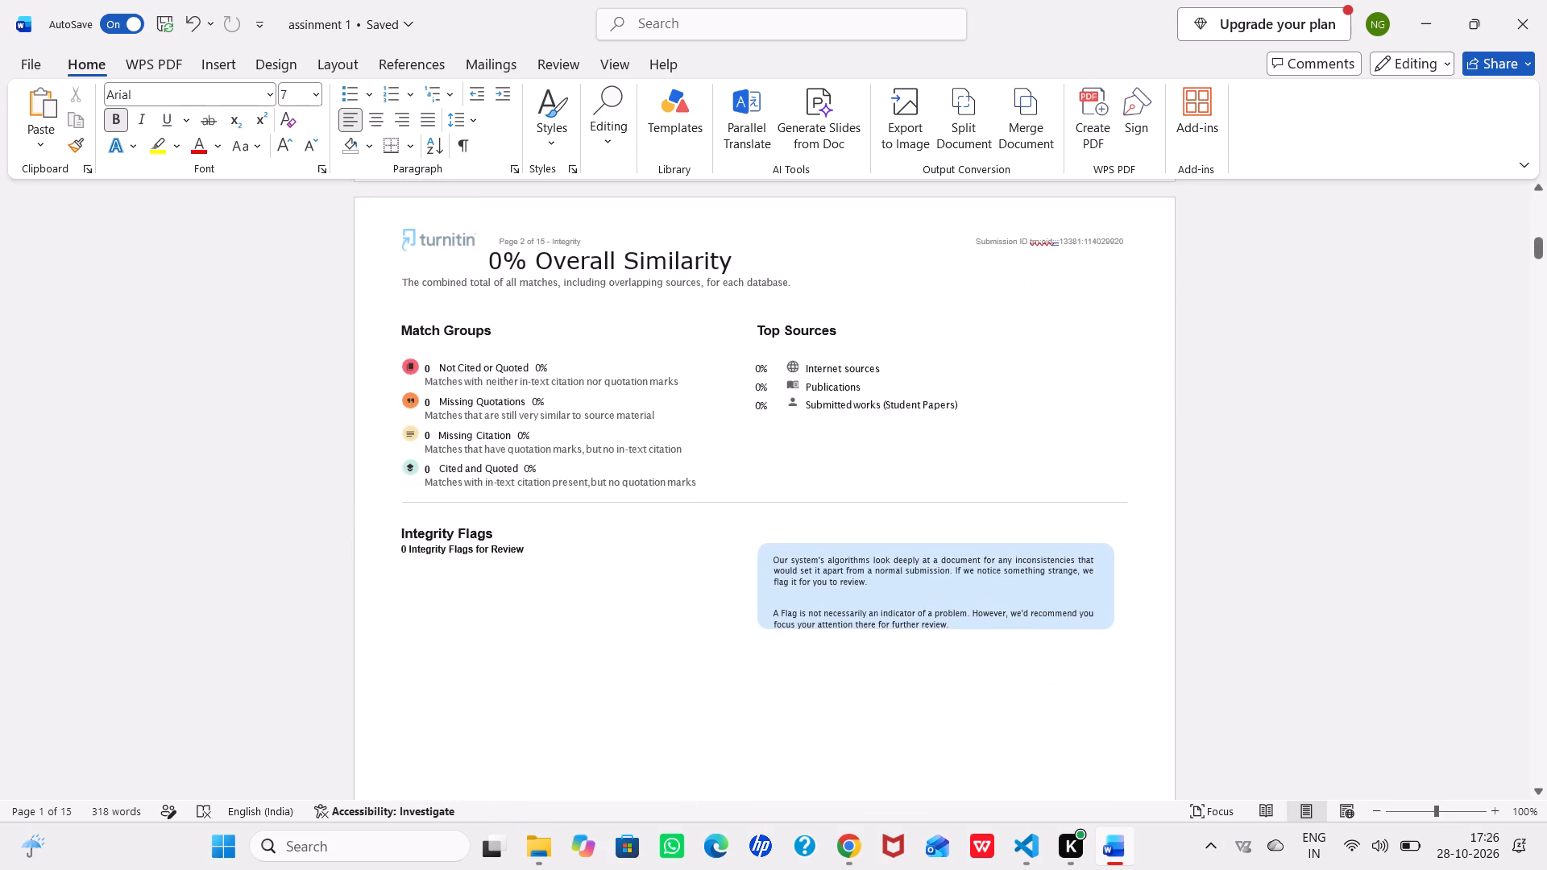
{"action": "scroll", "coordinate": [516, 473], "scroll_direction": "down", "scroll_amount": 3}
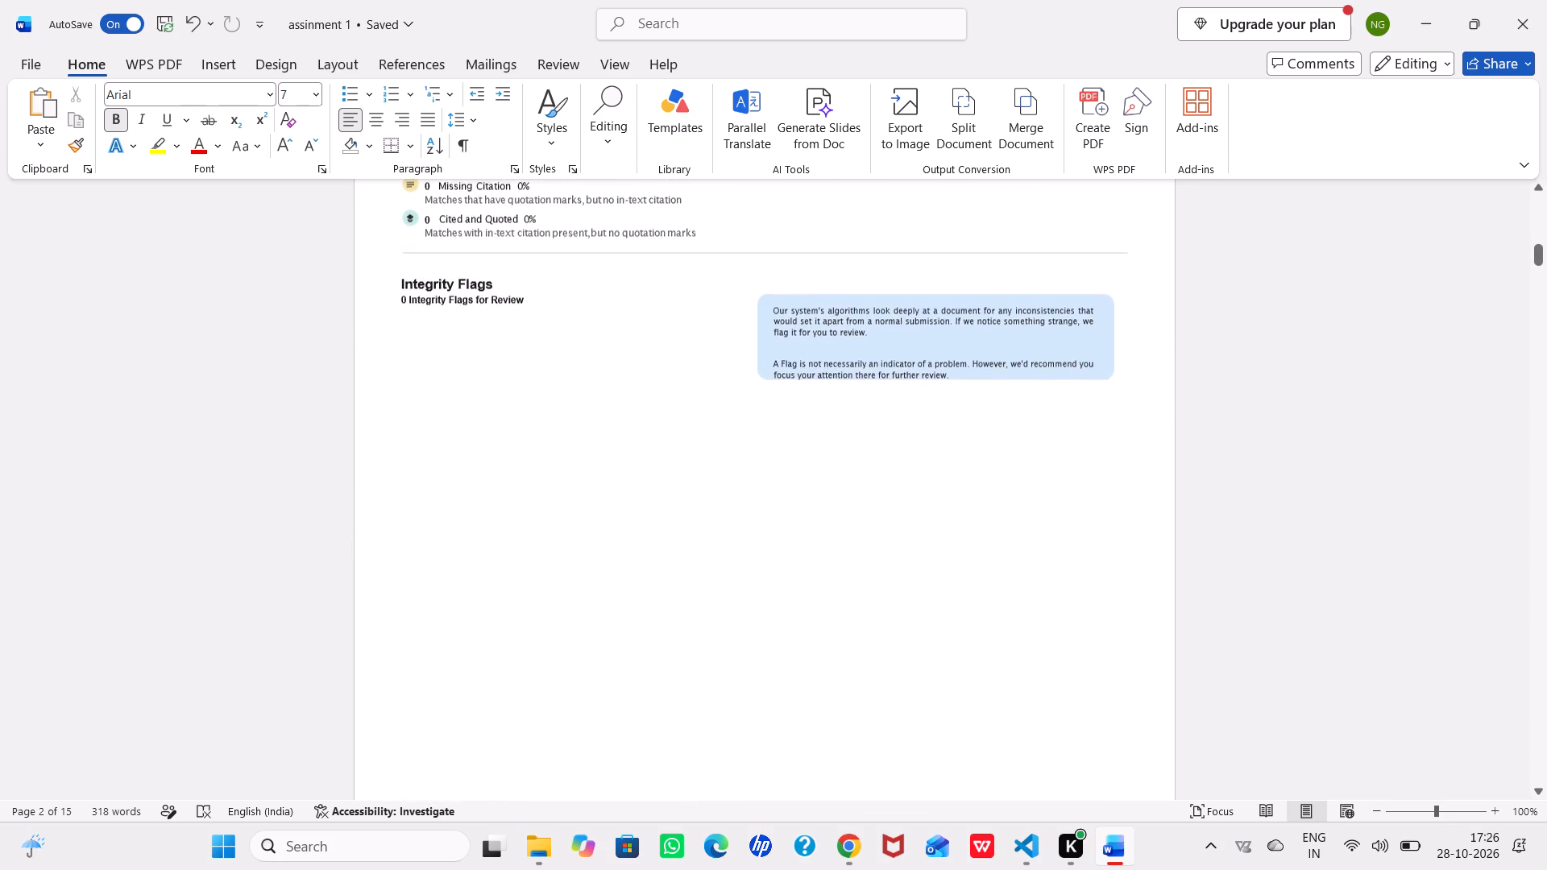
{"action": "scroll", "coordinate": [516, 473], "scroll_direction": "down", "scroll_amount": 3}
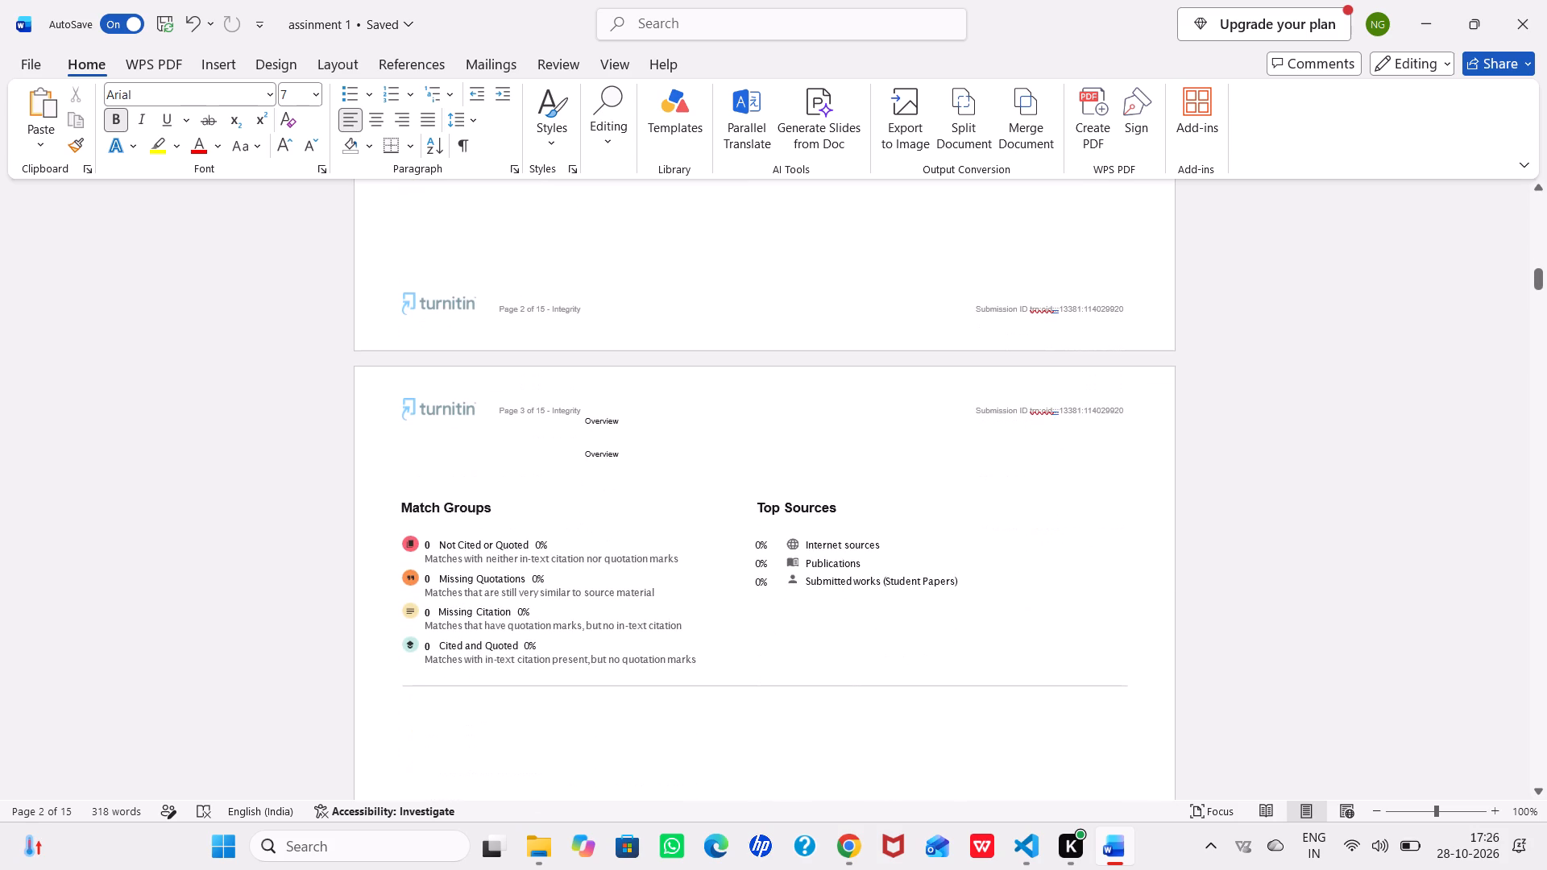
{"action": "scroll", "coordinate": [516, 473], "scroll_direction": "down", "scroll_amount": 1}
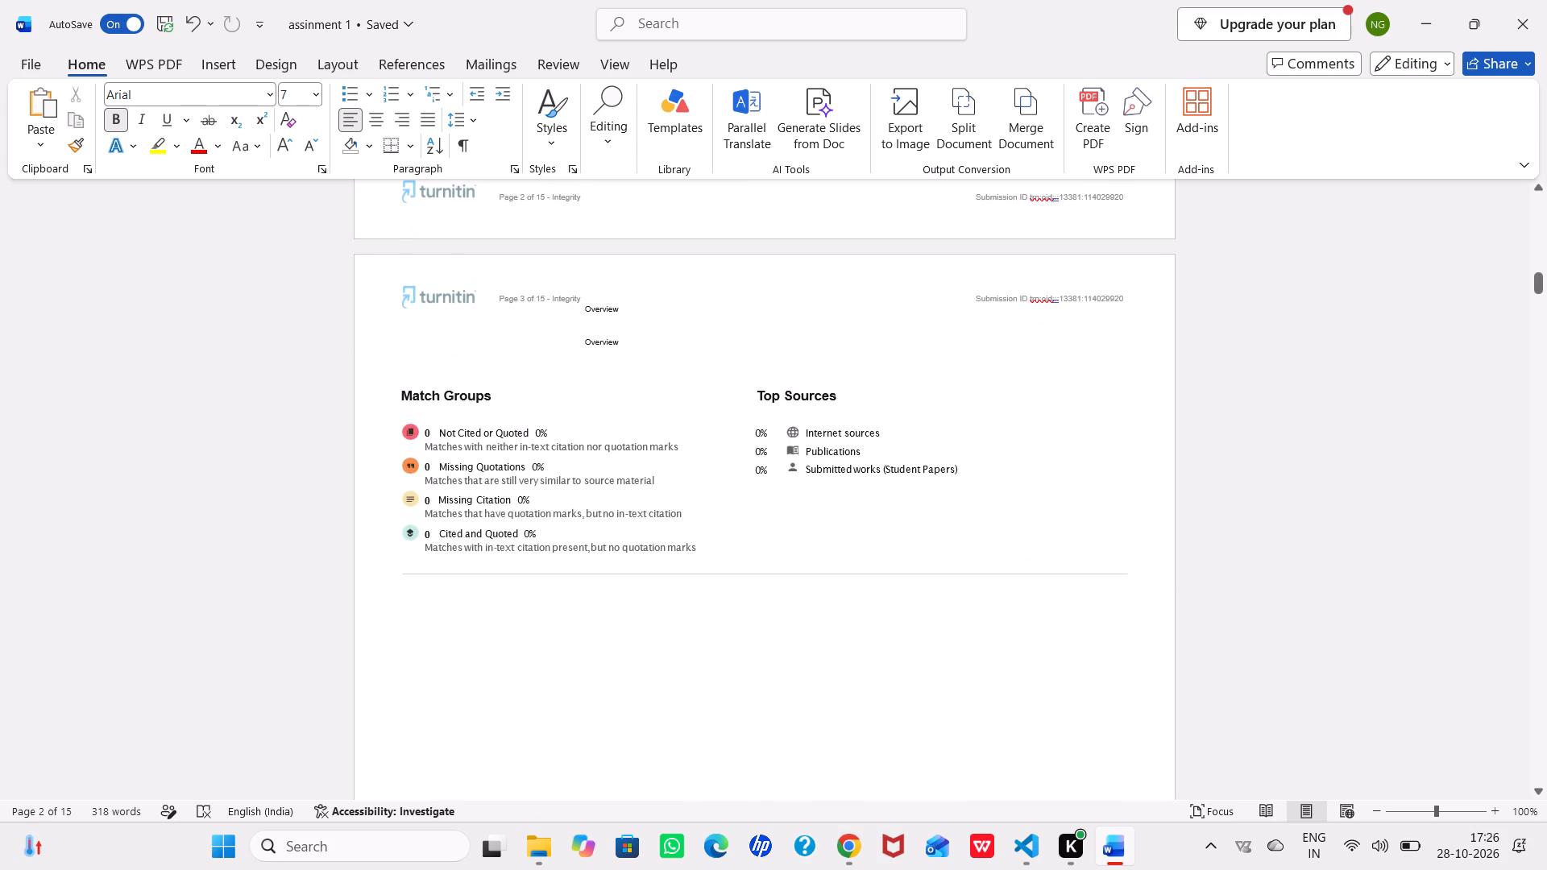
{"action": "scroll", "coordinate": [516, 473], "scroll_direction": "down", "scroll_amount": 3}
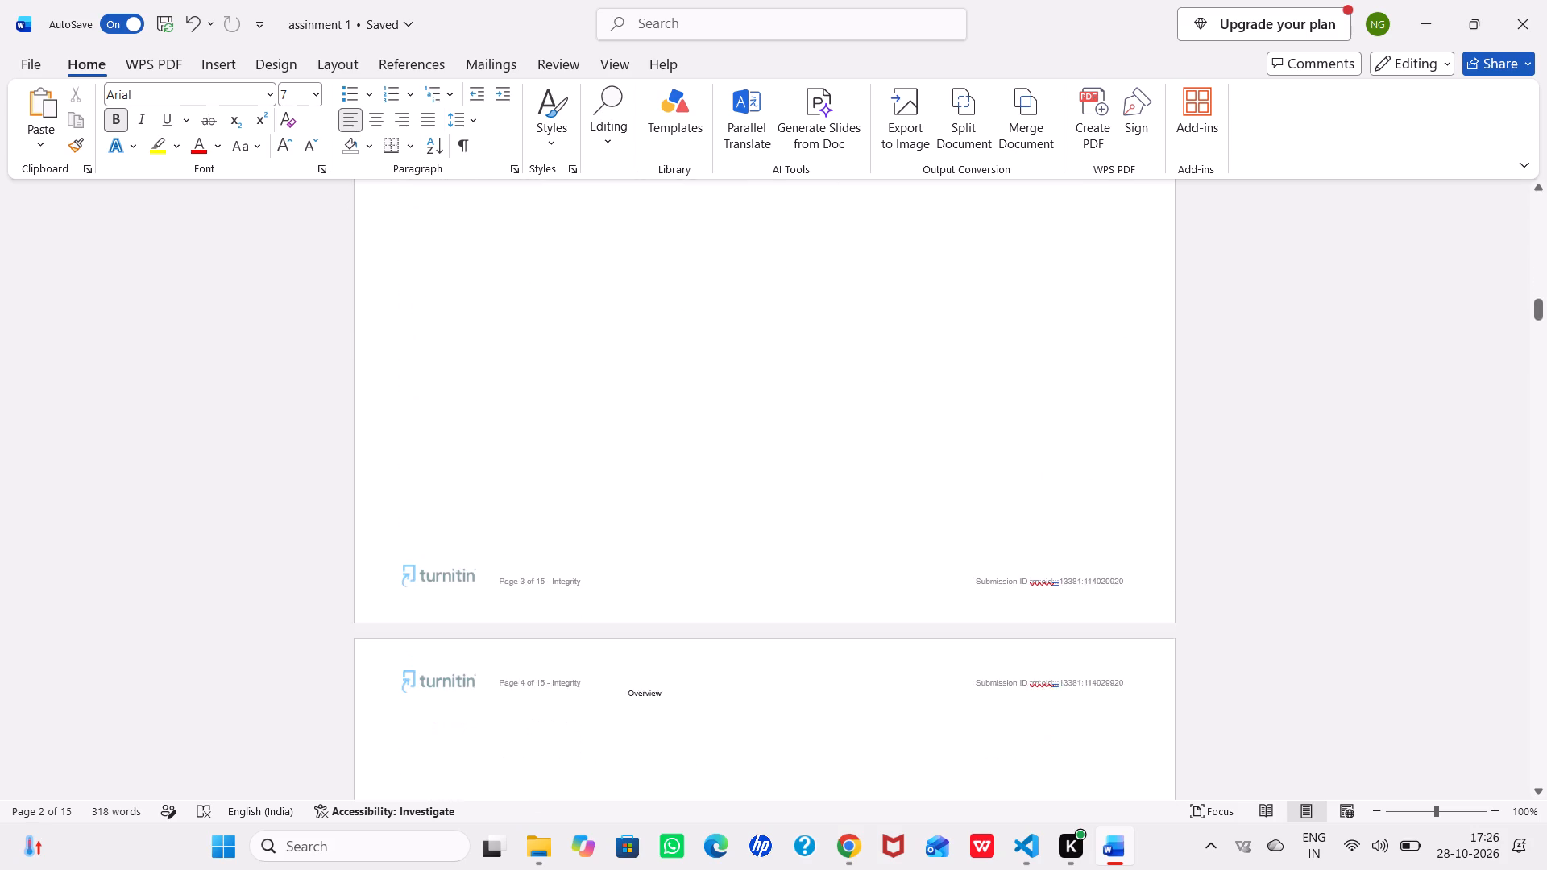
{"action": "scroll", "coordinate": [516, 473], "scroll_direction": "down", "scroll_amount": 1}
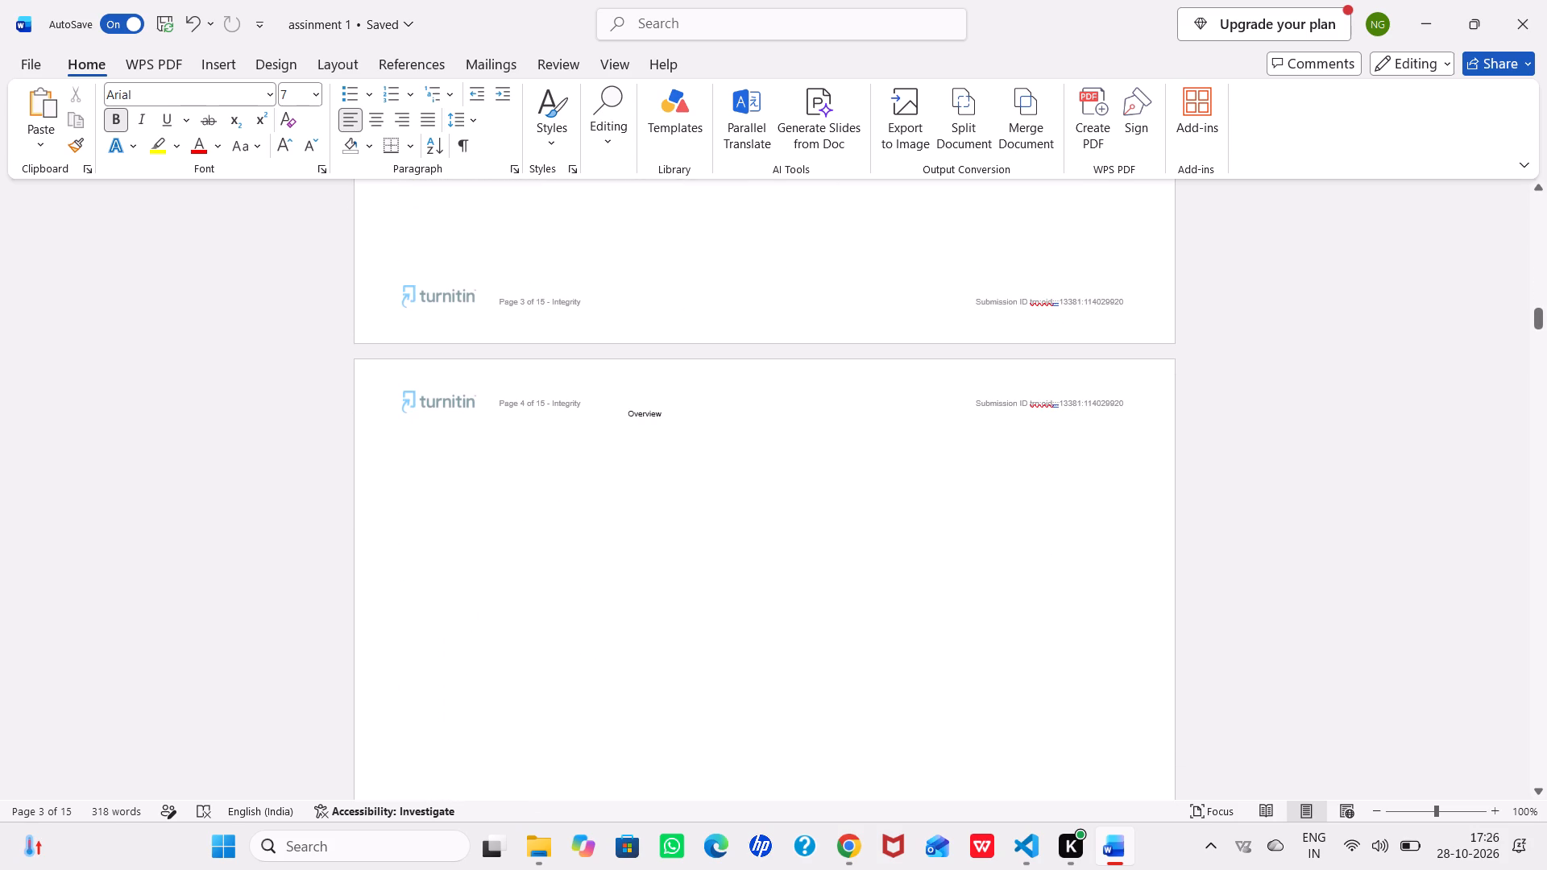
{"action": "scroll", "coordinate": [516, 473], "scroll_direction": "down", "scroll_amount": 4}
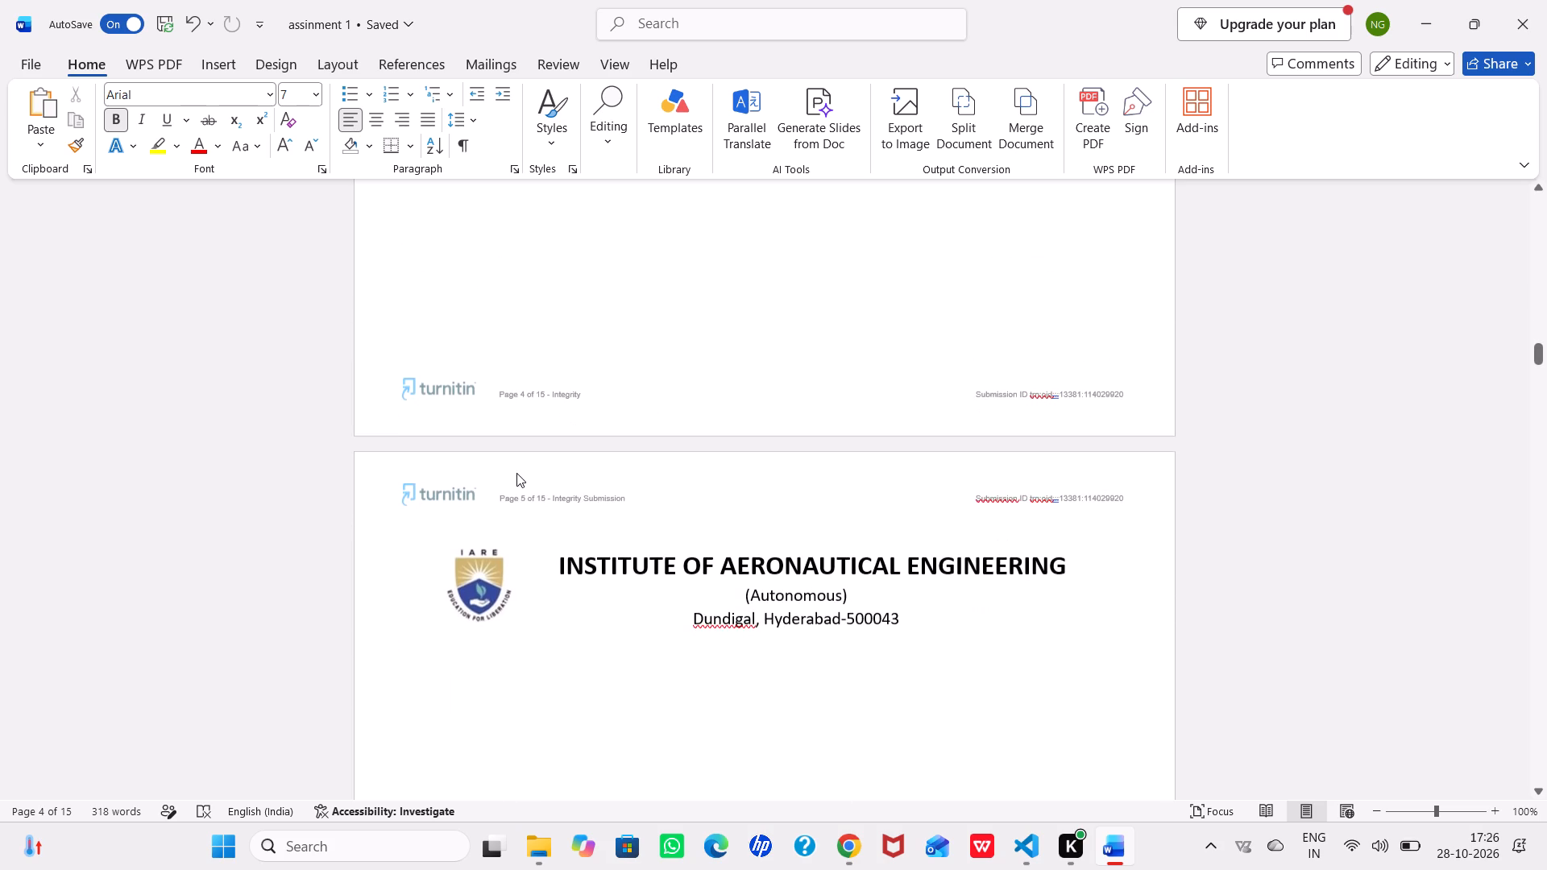
{"action": "scroll", "coordinate": [516, 473], "scroll_direction": "down", "scroll_amount": 1}
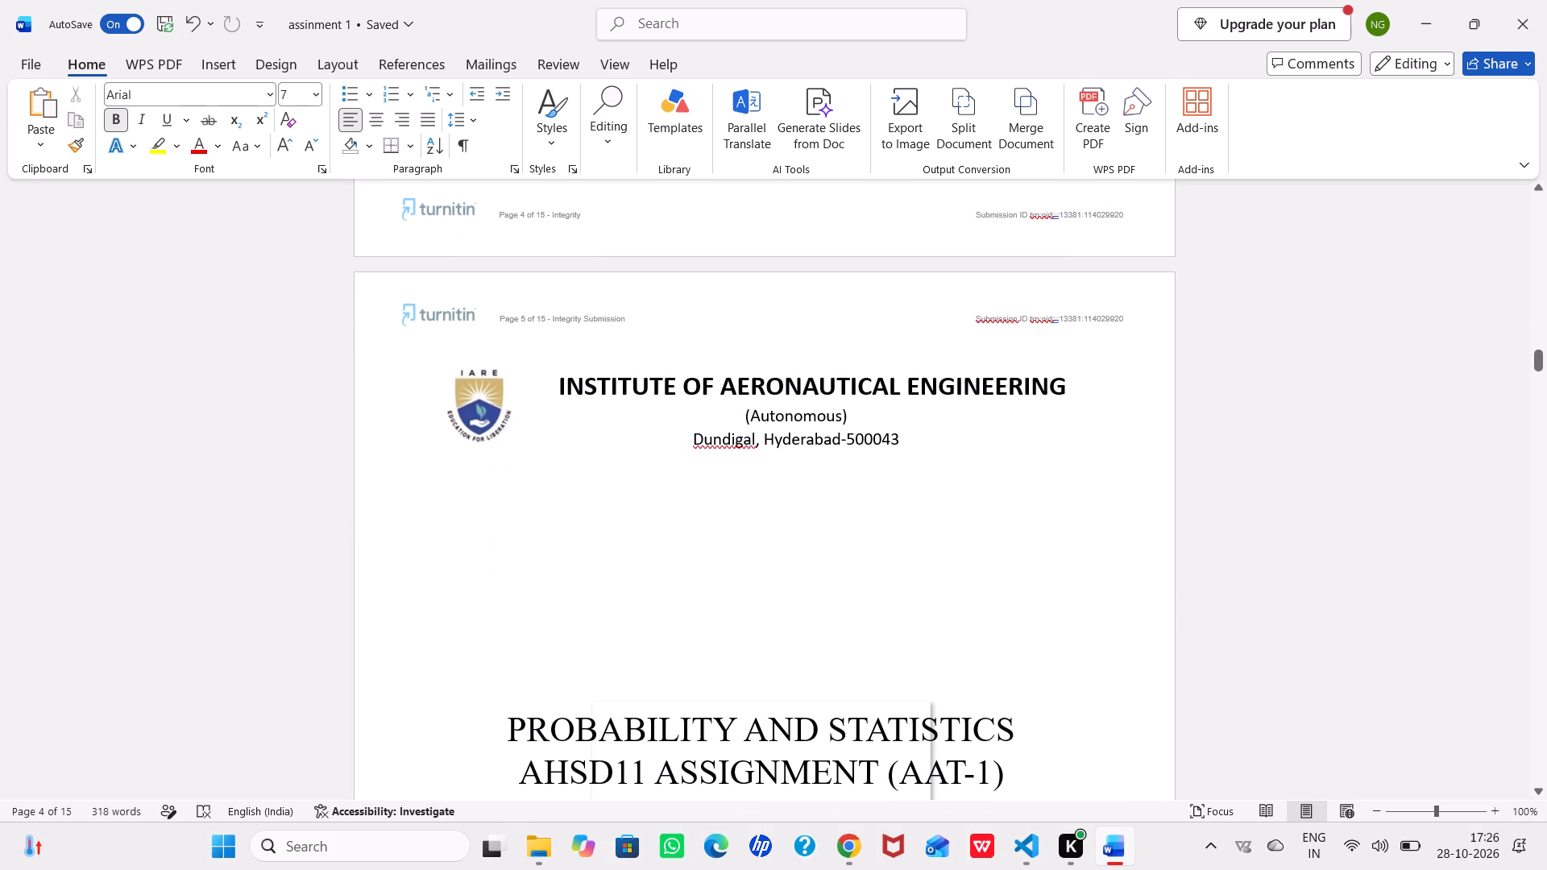
{"action": "scroll", "coordinate": [516, 473], "scroll_direction": "down", "scroll_amount": 1}
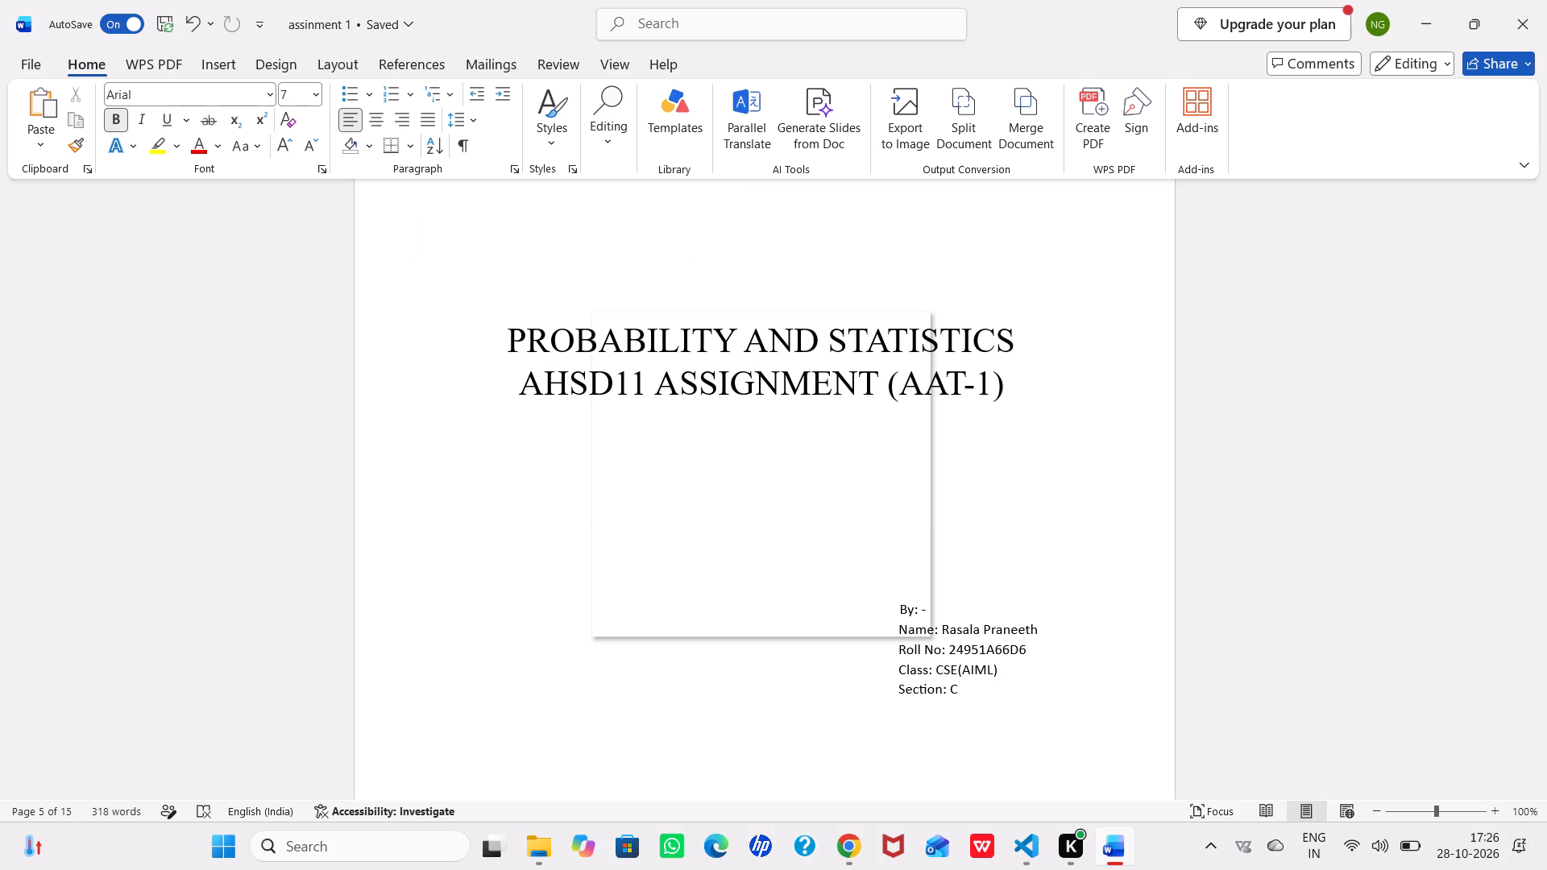
{"action": "scroll", "coordinate": [516, 473], "scroll_direction": "up", "scroll_amount": 9}
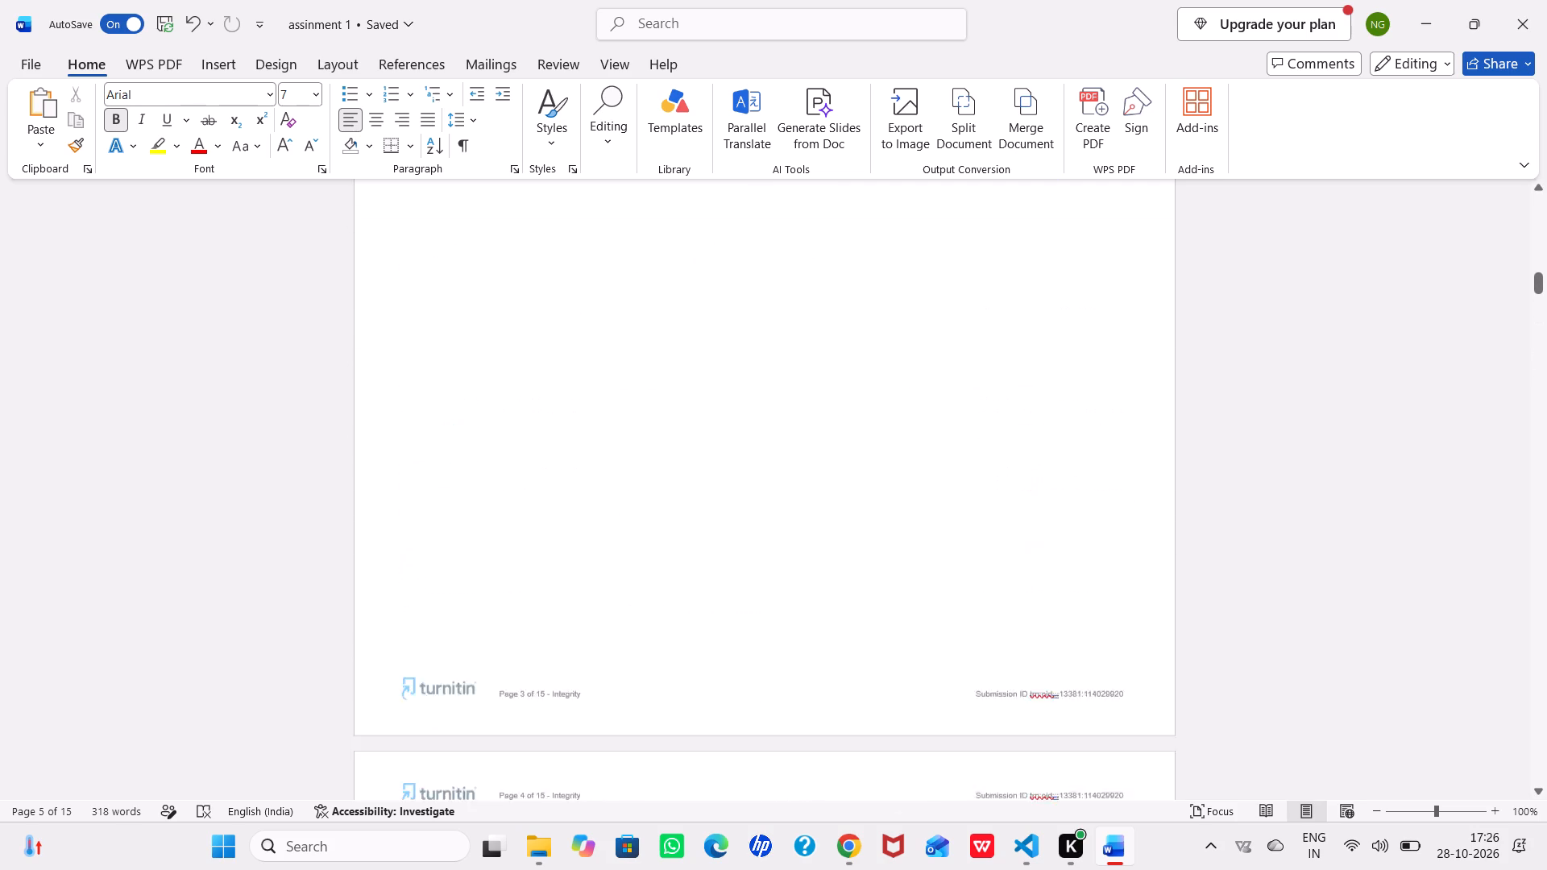
{"action": "scroll", "coordinate": [516, 473], "scroll_direction": "up", "scroll_amount": 3}
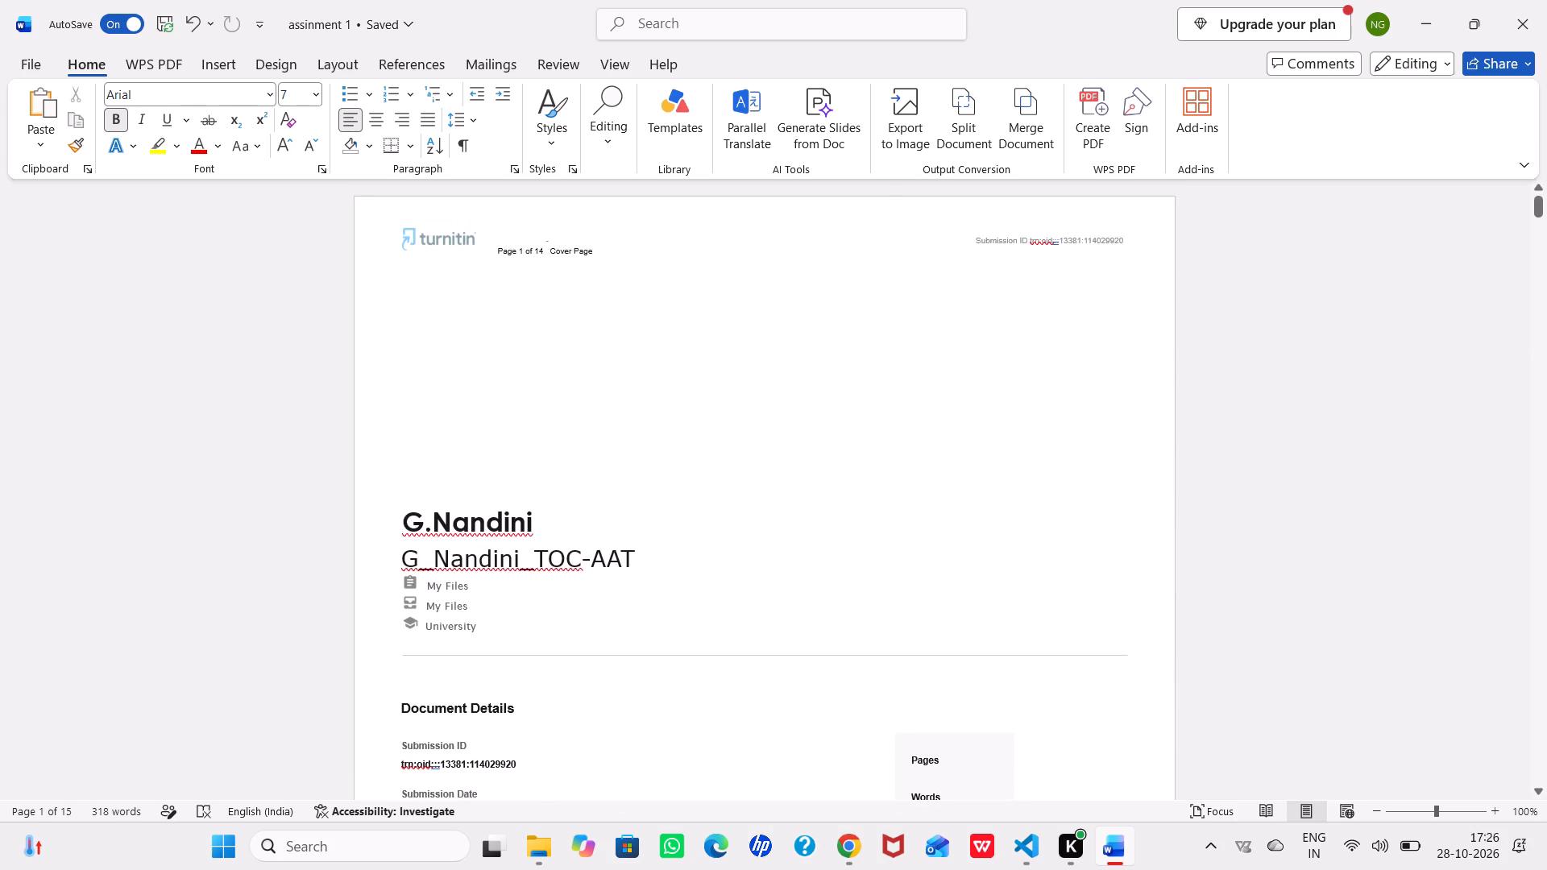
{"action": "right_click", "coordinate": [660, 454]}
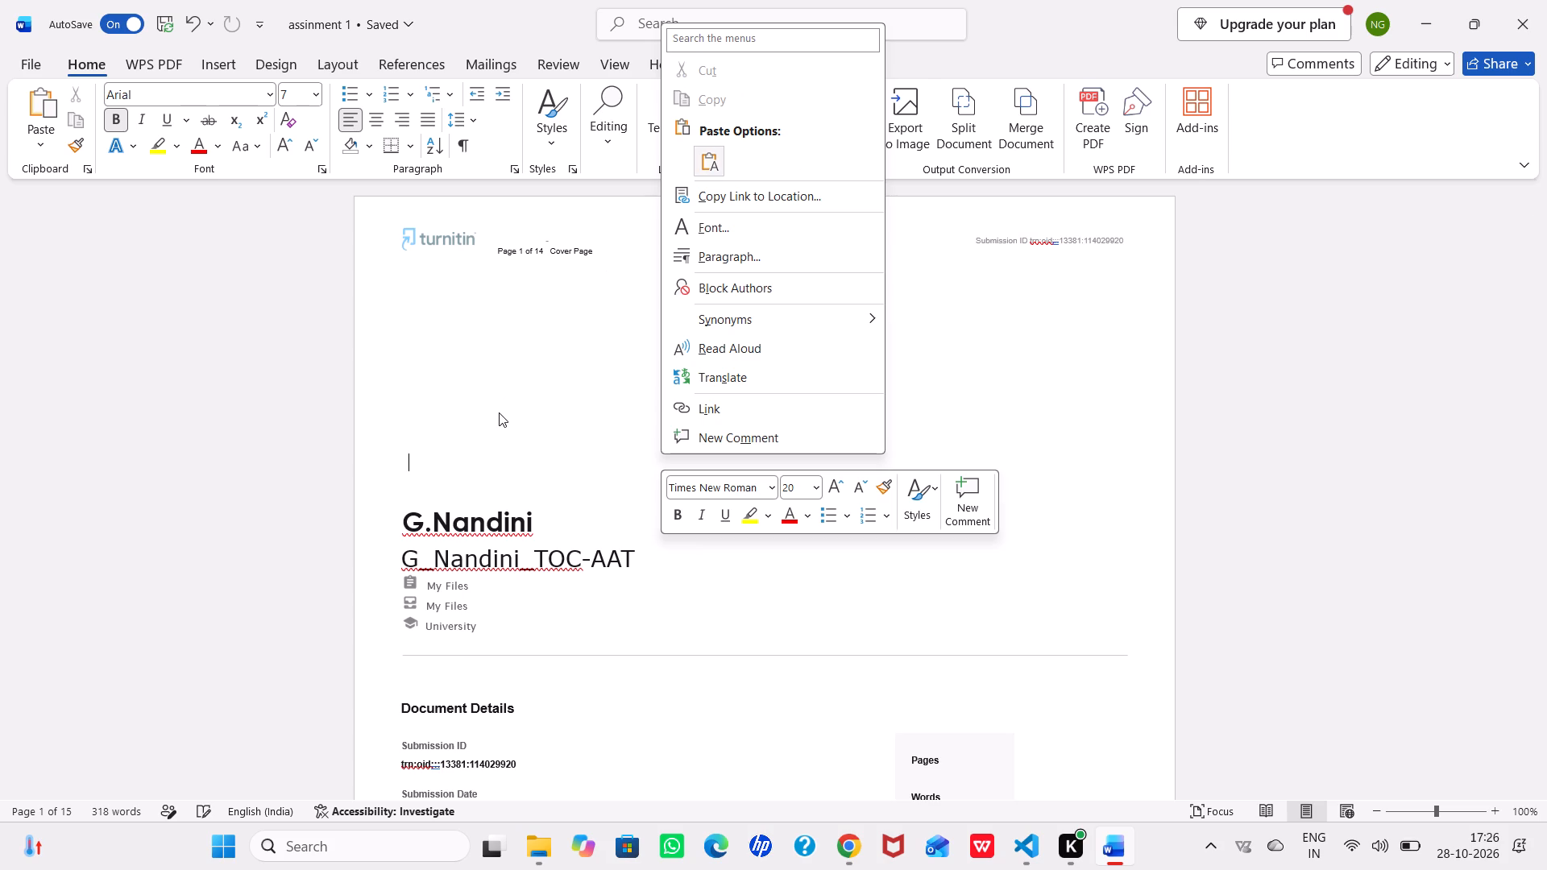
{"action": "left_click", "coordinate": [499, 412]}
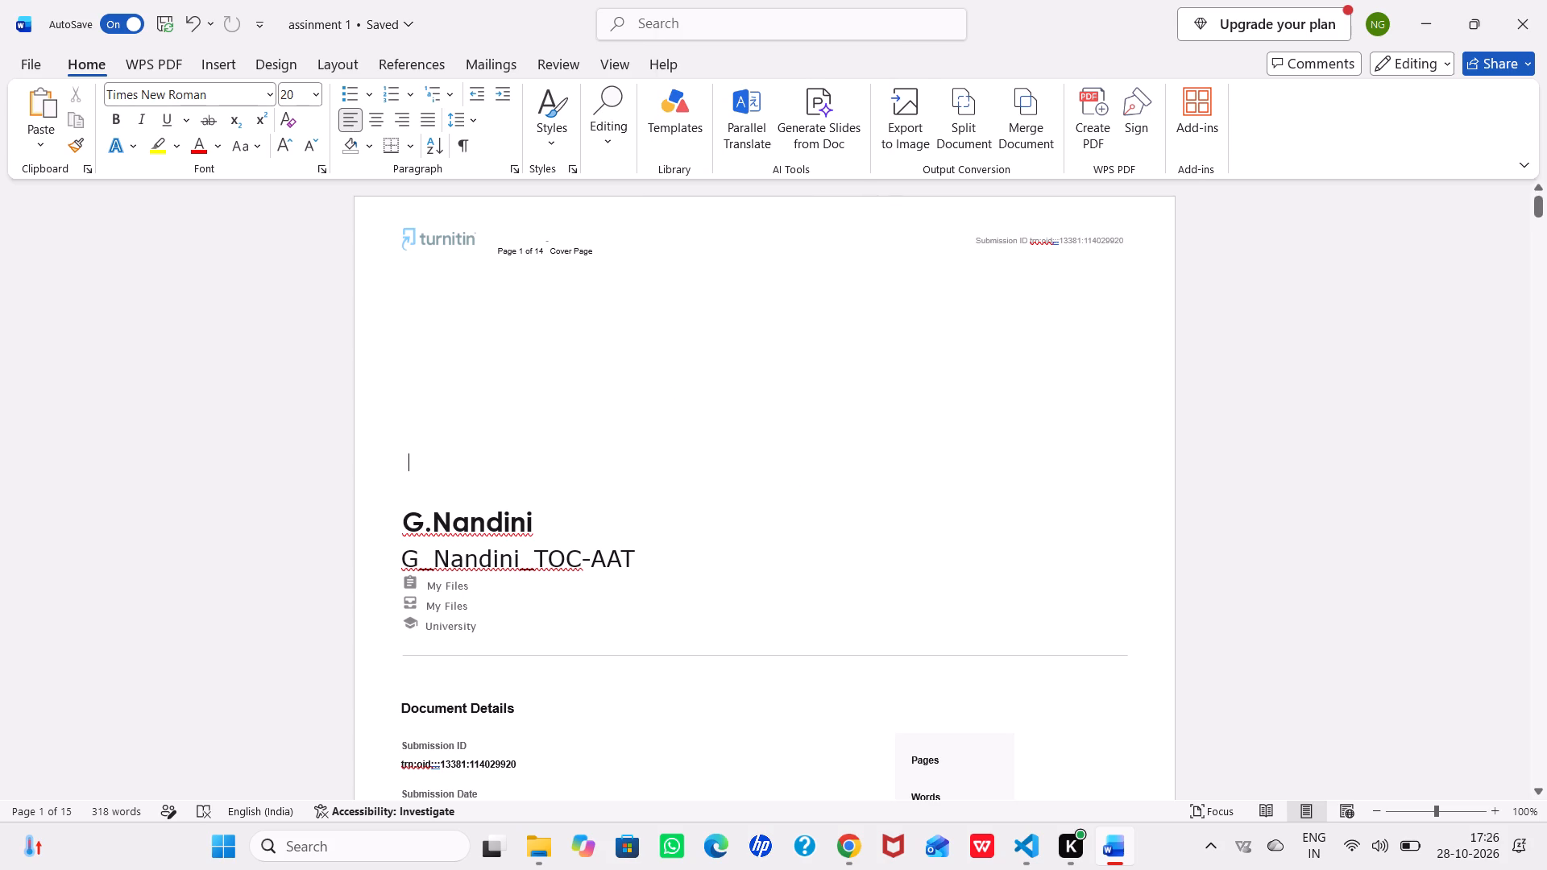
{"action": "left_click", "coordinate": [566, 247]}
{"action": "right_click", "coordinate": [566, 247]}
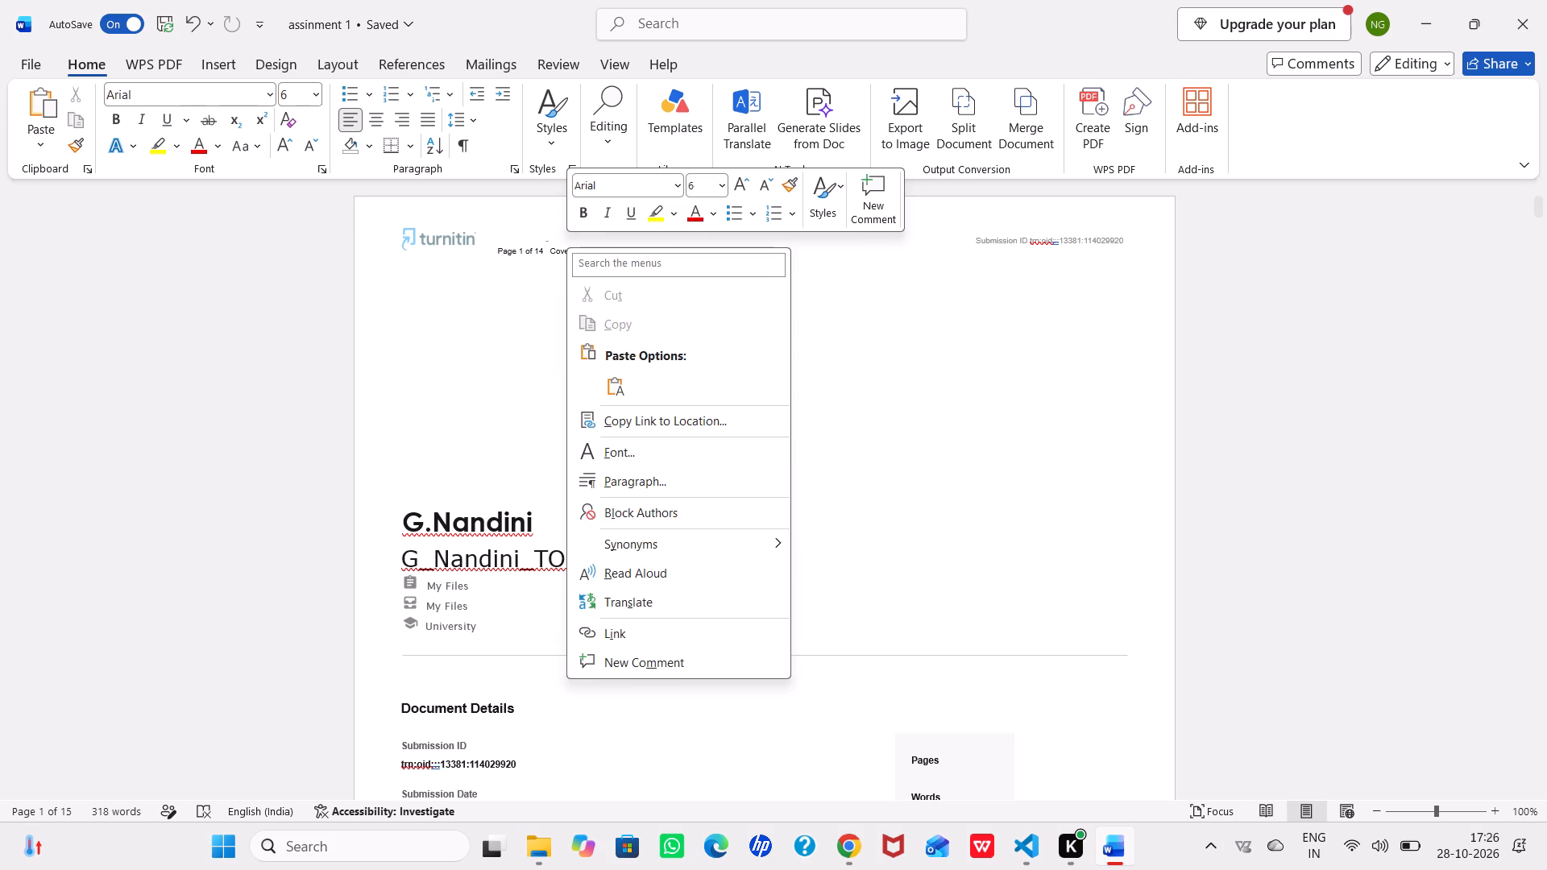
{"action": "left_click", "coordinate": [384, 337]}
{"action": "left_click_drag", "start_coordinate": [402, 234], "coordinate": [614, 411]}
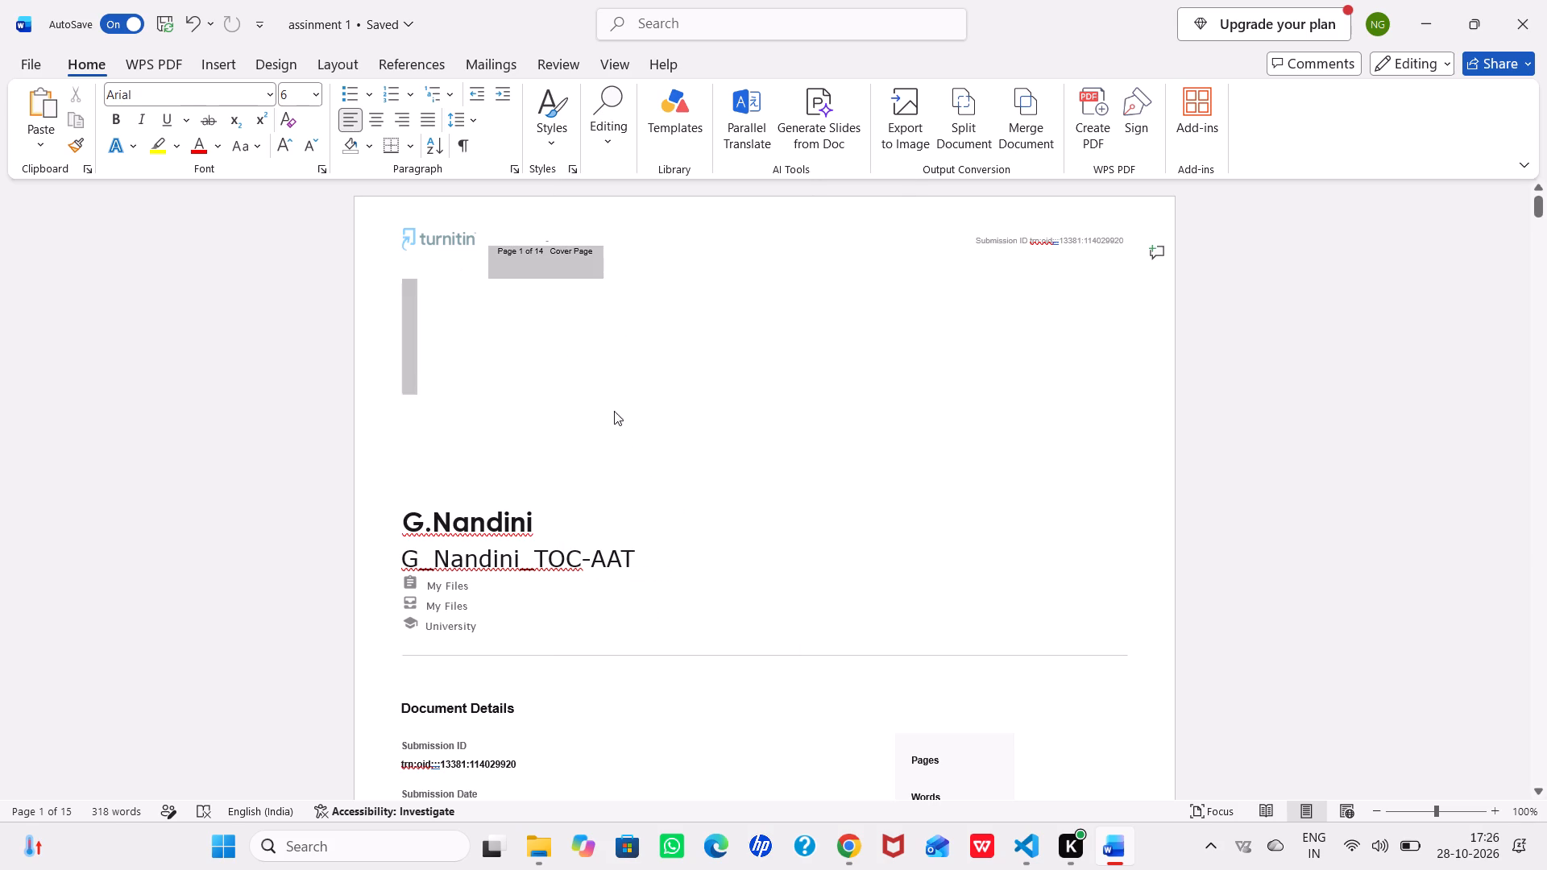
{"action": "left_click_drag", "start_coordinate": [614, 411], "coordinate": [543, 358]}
Remove the trailing space after the student's name heading on the cover page.
{"action": "left_click", "coordinate": [859, 538]}
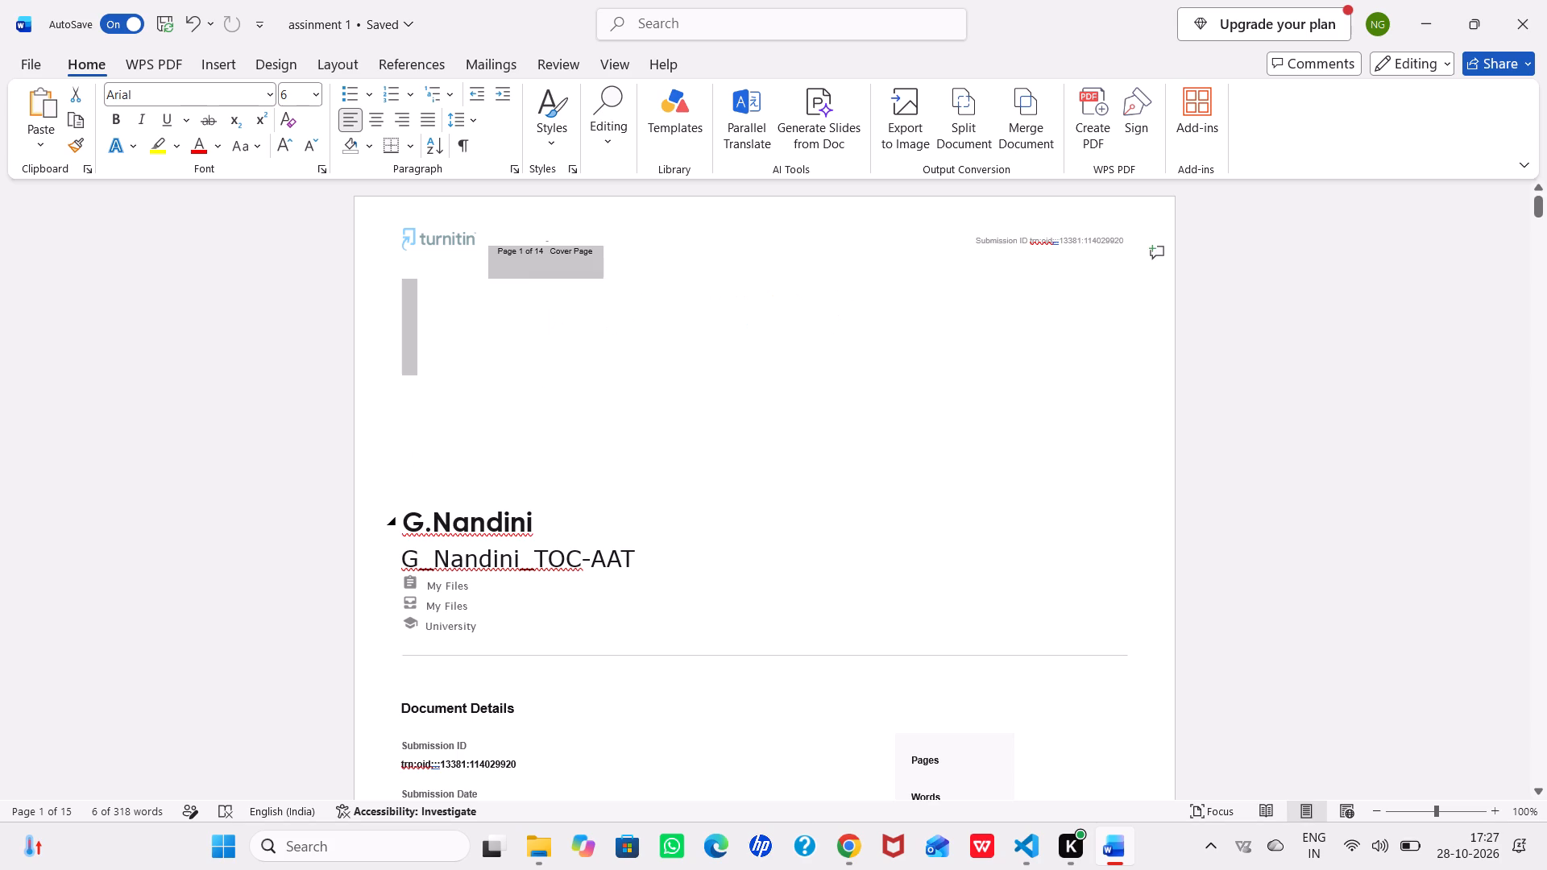
{"action": "scroll", "coordinate": [859, 538], "scroll_direction": "down", "scroll_amount": 1}
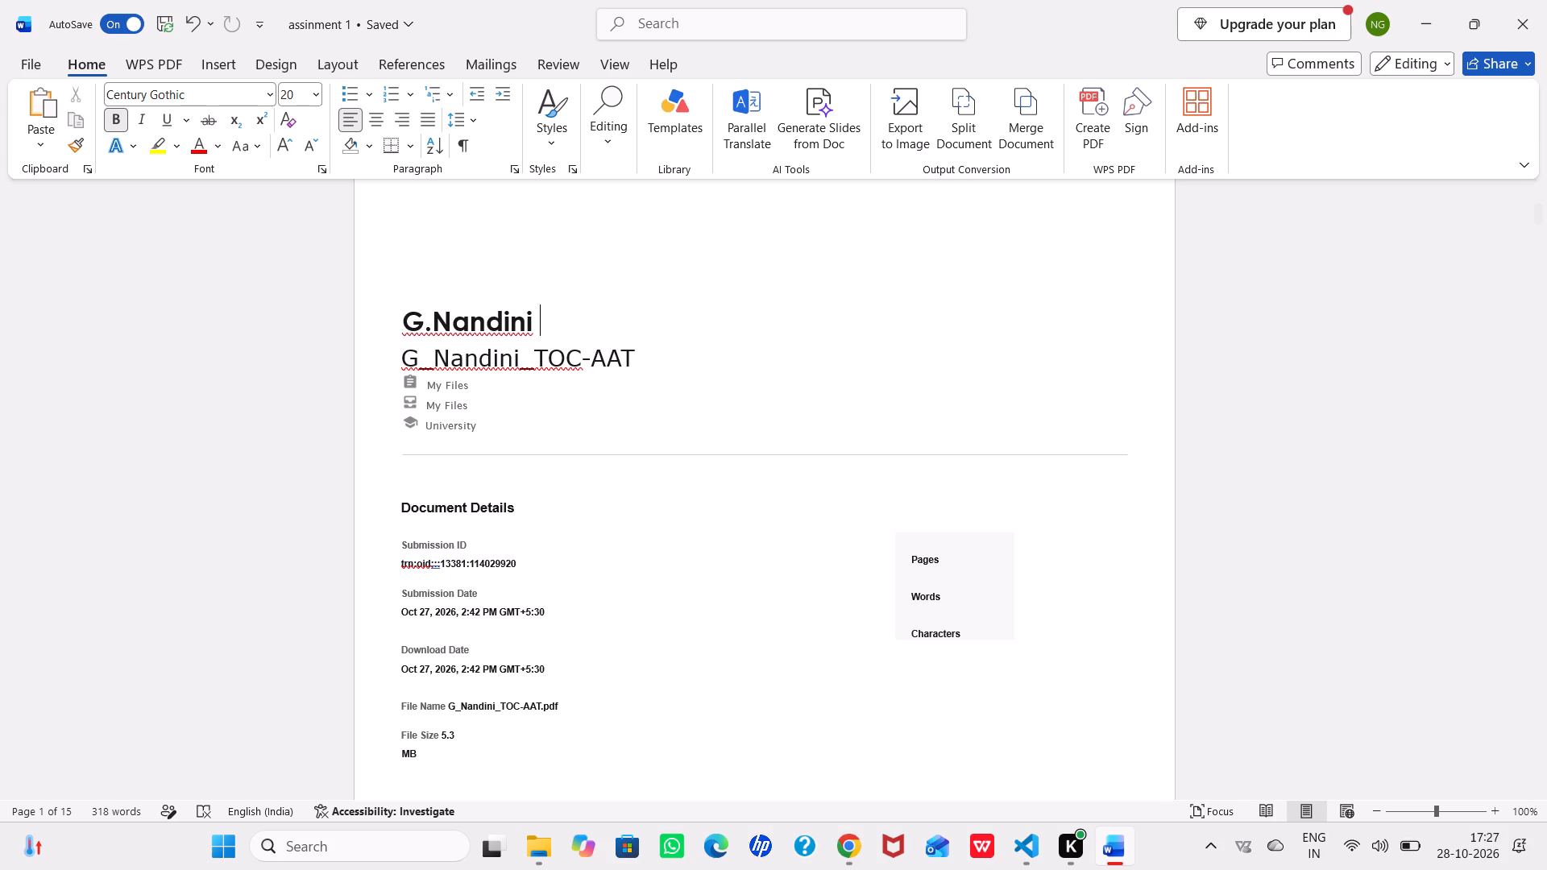
{"action": "key", "text": "BackSpace"}
Review the cover page, similarity pages and institute title page for remaining content to replace.
{"action": "scroll", "coordinate": [859, 538], "scroll_direction": "down", "scroll_amount": 1}
{"action": "scroll", "coordinate": [859, 538], "scroll_direction": "up", "scroll_amount": 1}
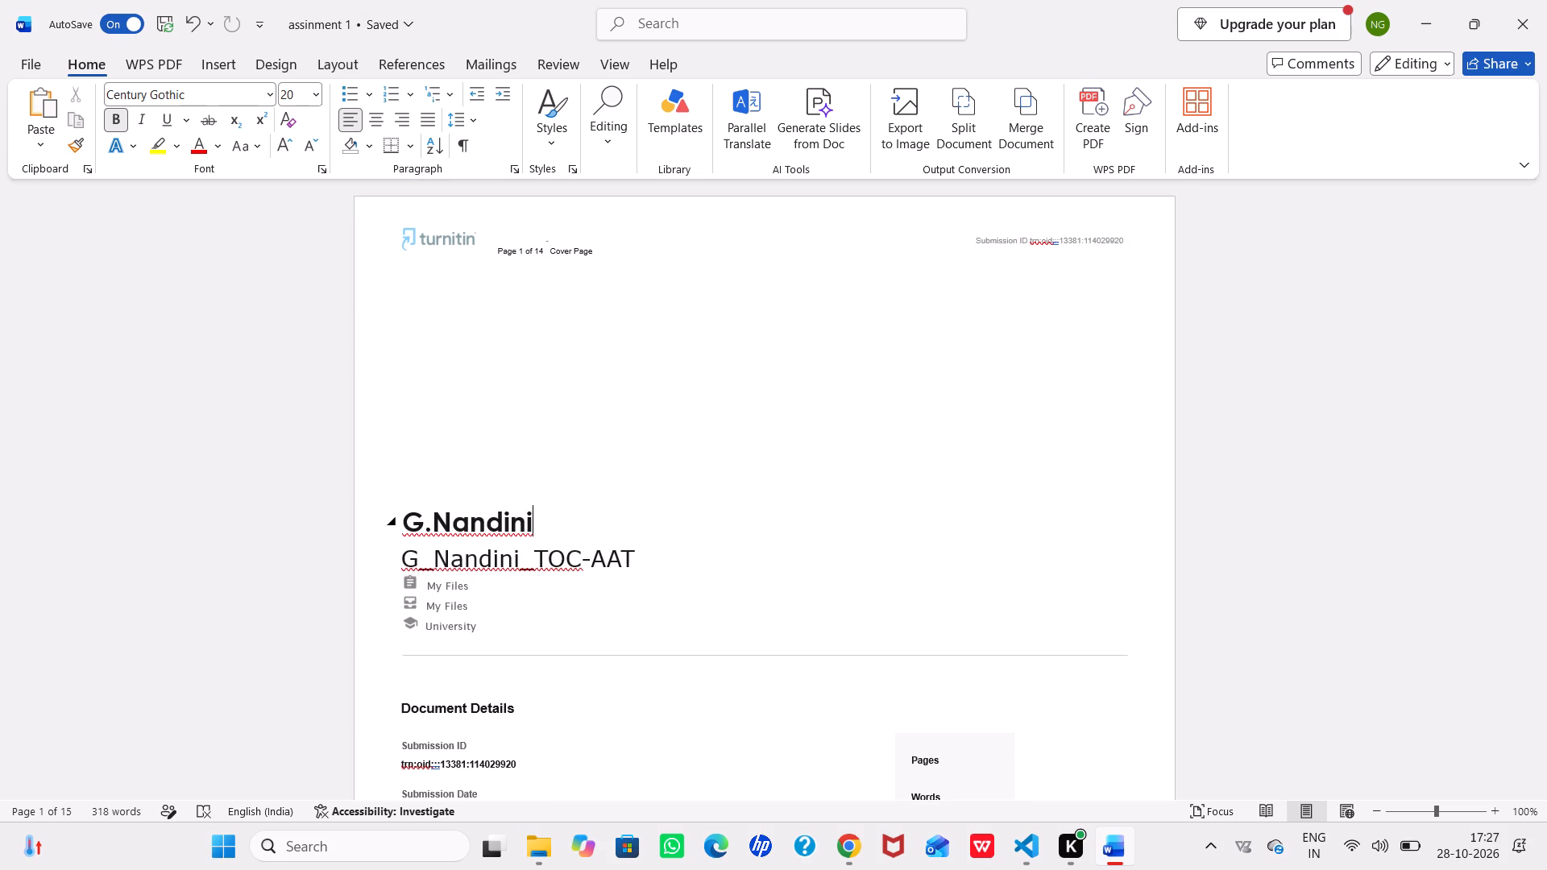
{"action": "scroll", "coordinate": [859, 538], "scroll_direction": "down", "scroll_amount": 2}
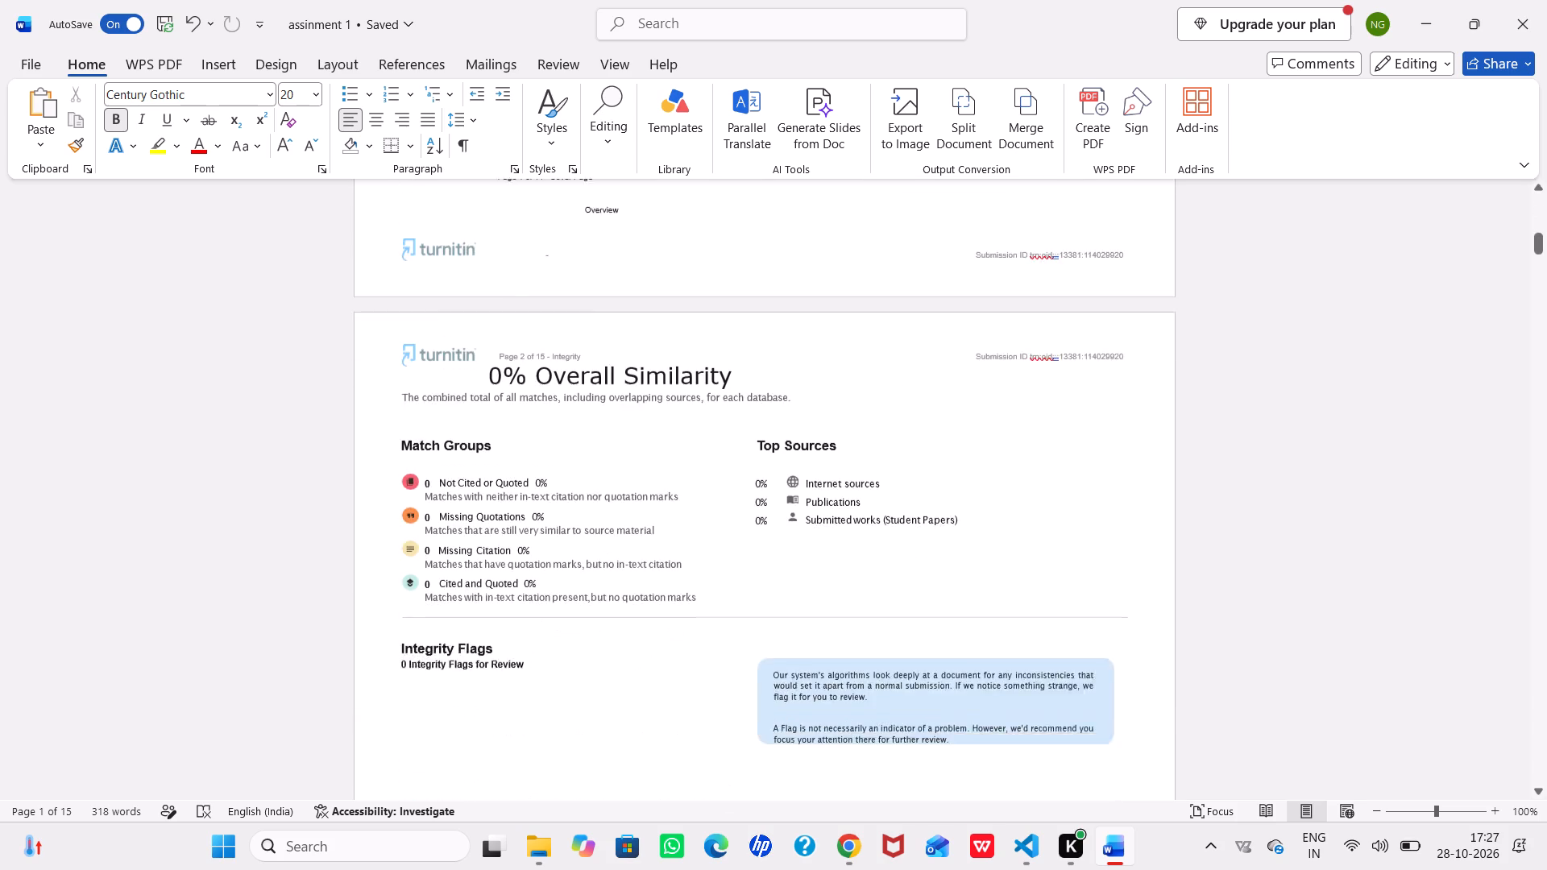
{"action": "scroll", "coordinate": [859, 538], "scroll_direction": "down", "scroll_amount": 5}
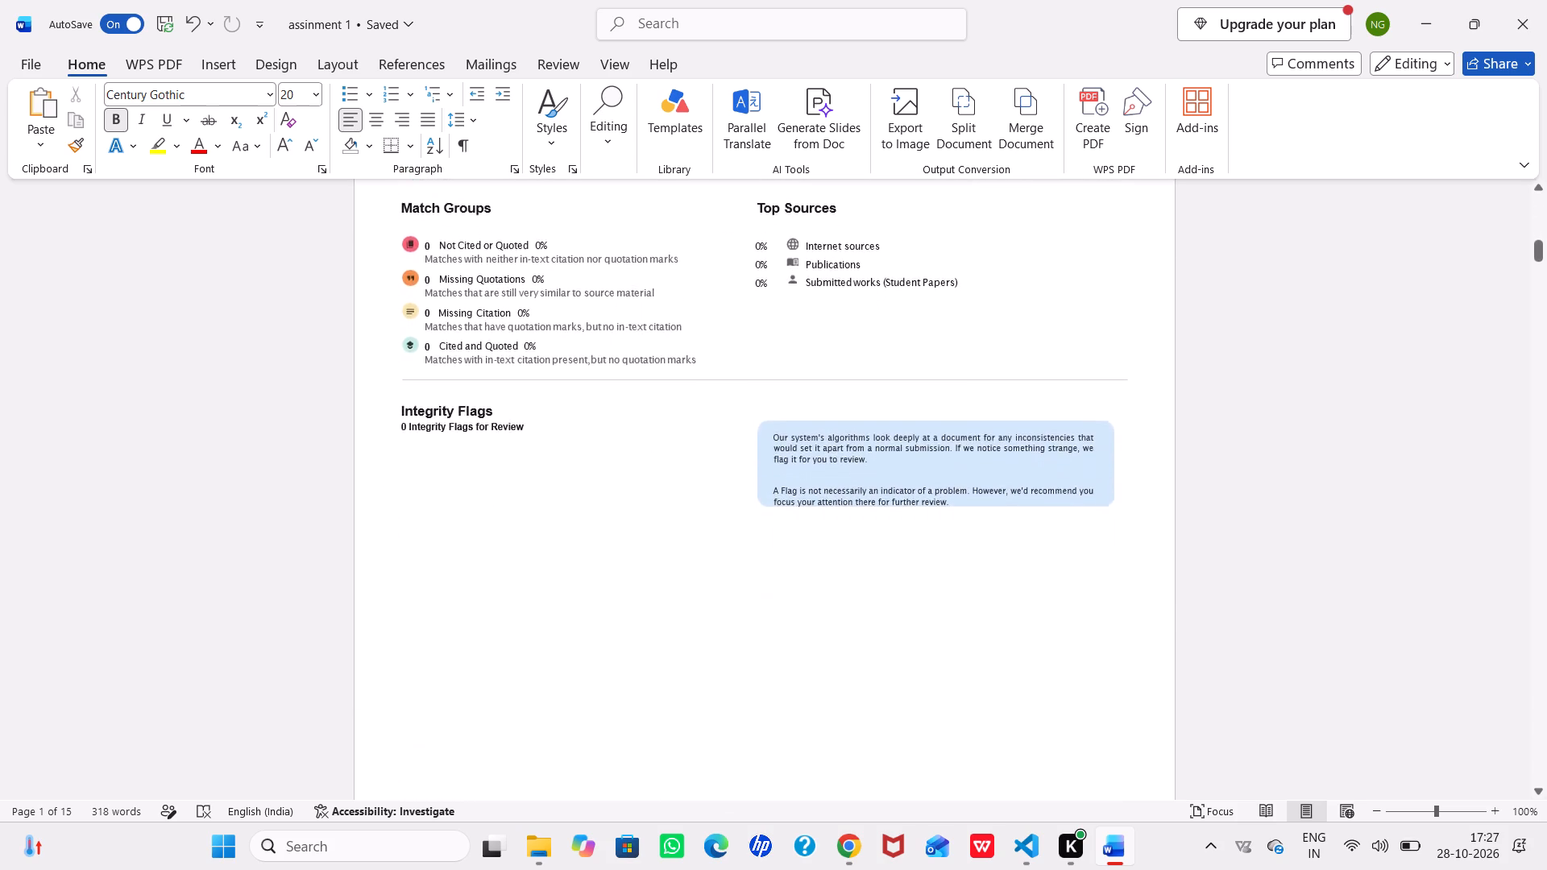
{"action": "scroll", "coordinate": [859, 538], "scroll_direction": "down", "scroll_amount": 3}
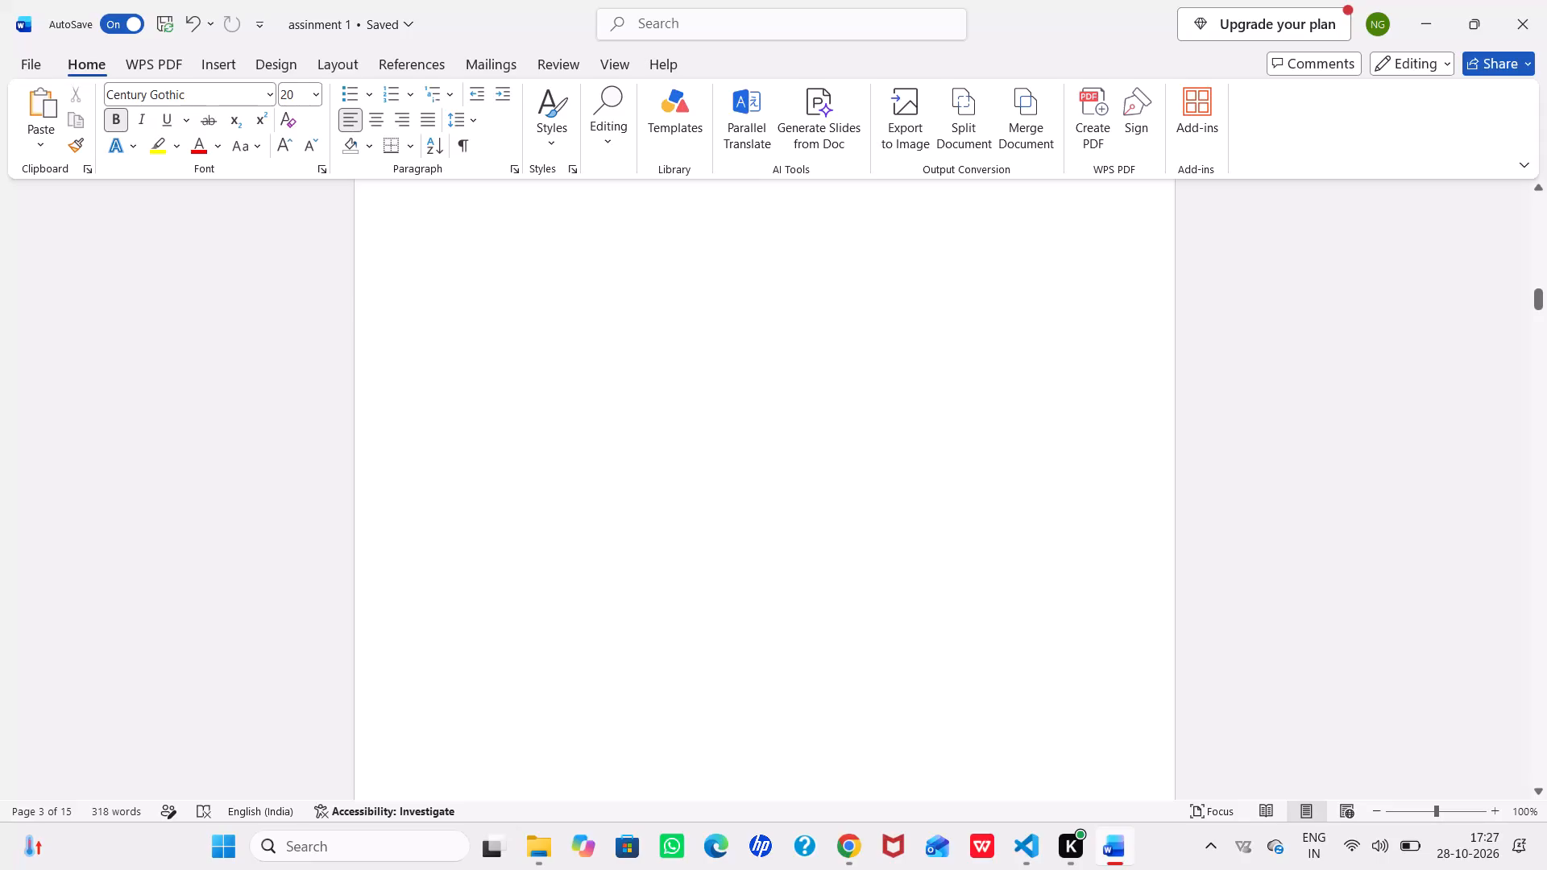
{"action": "scroll", "coordinate": [859, 538], "scroll_direction": "up", "scroll_amount": 2}
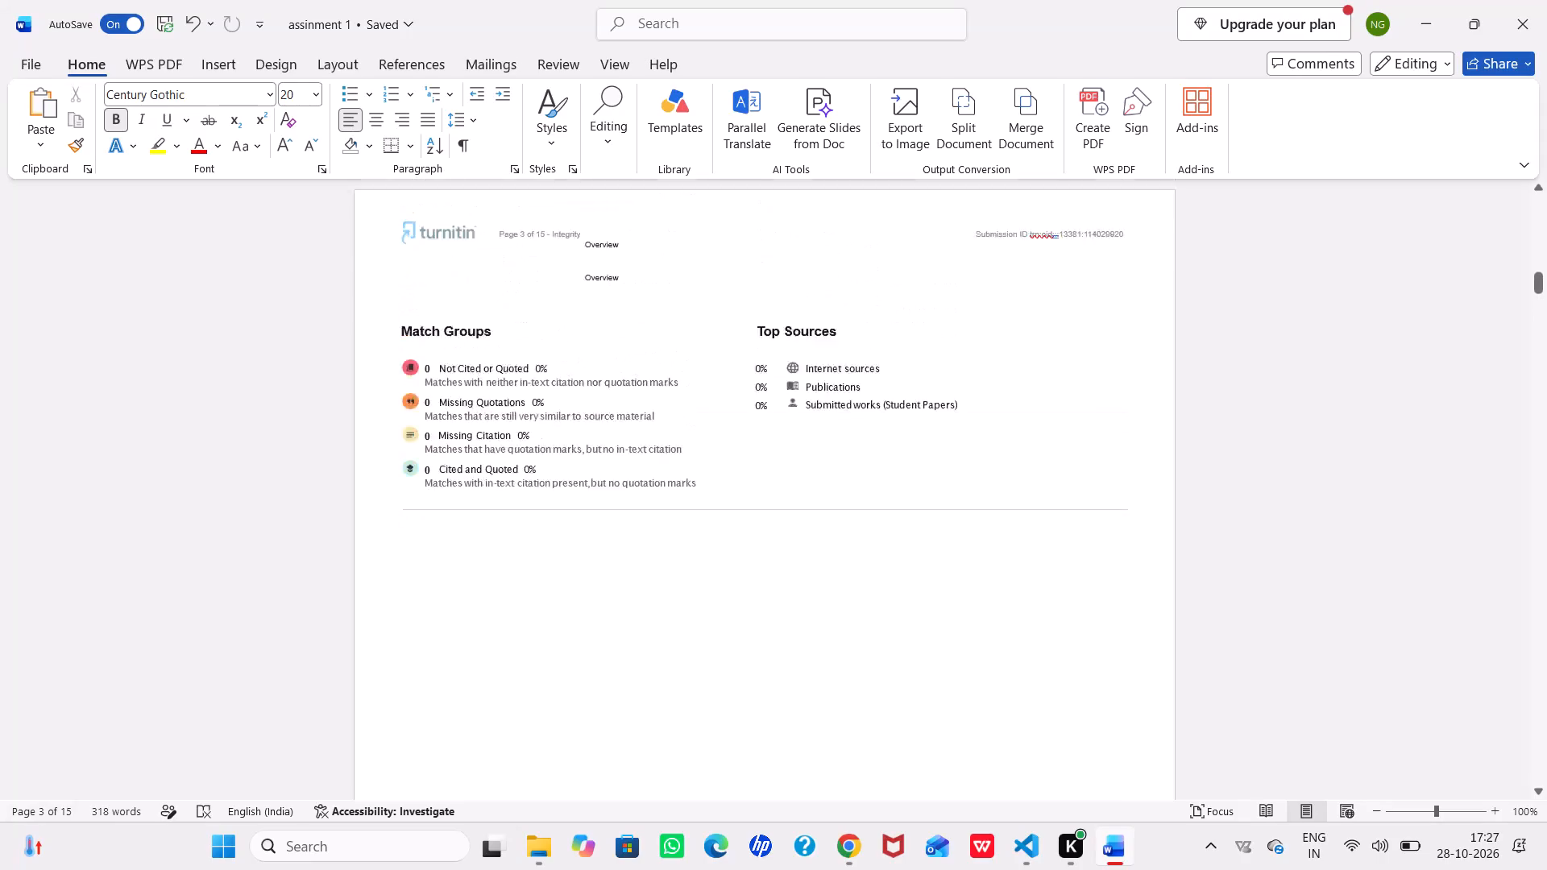
{"action": "scroll", "coordinate": [859, 538], "scroll_direction": "up", "scroll_amount": 4}
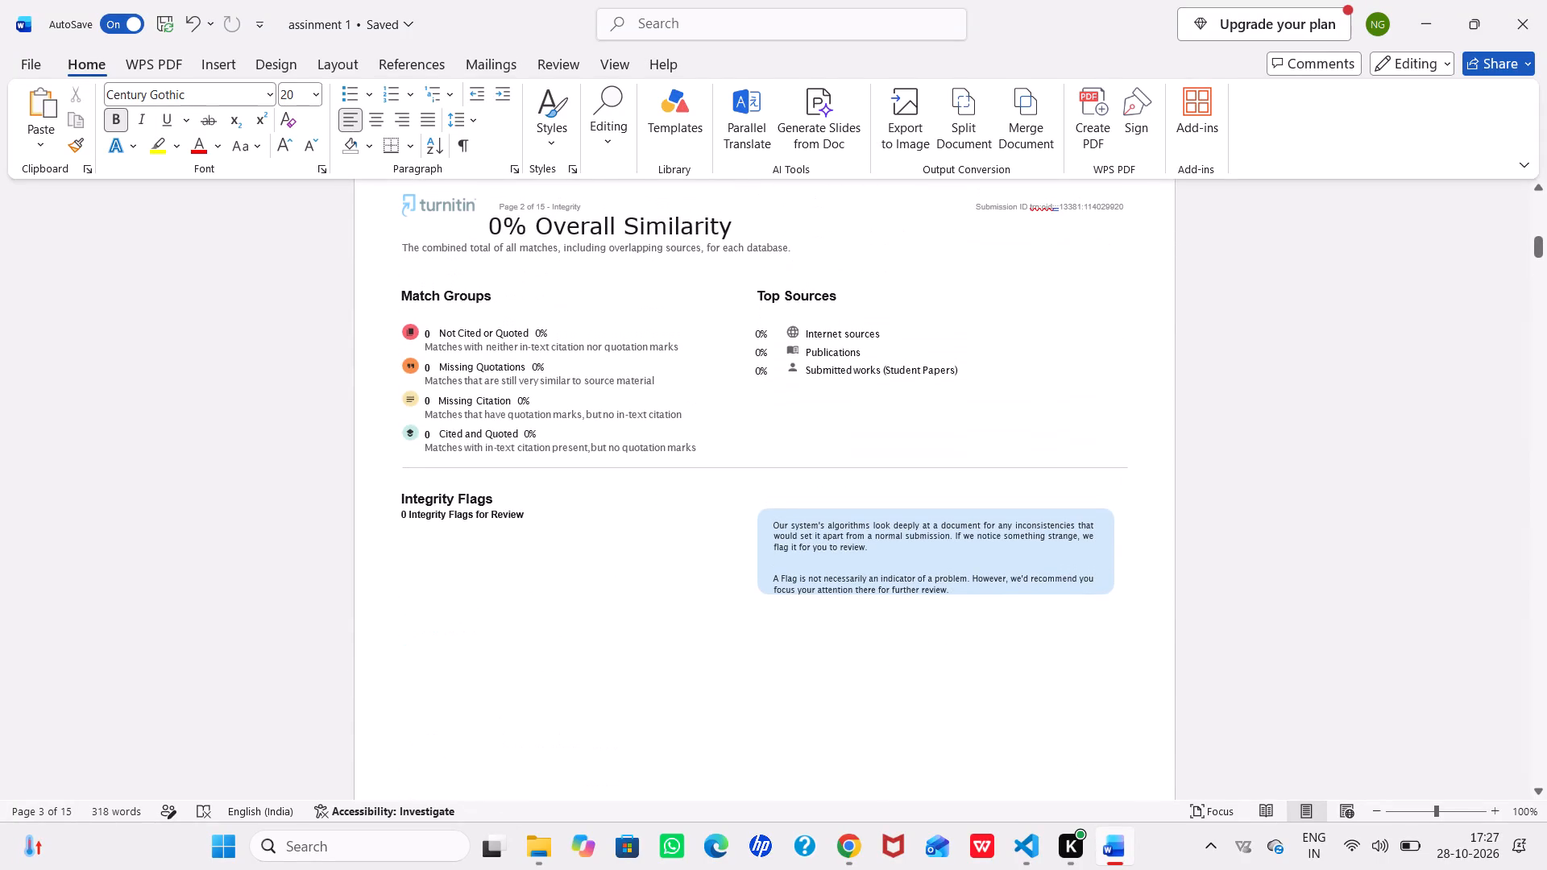
{"action": "scroll", "coordinate": [859, 538], "scroll_direction": "up", "scroll_amount": 2}
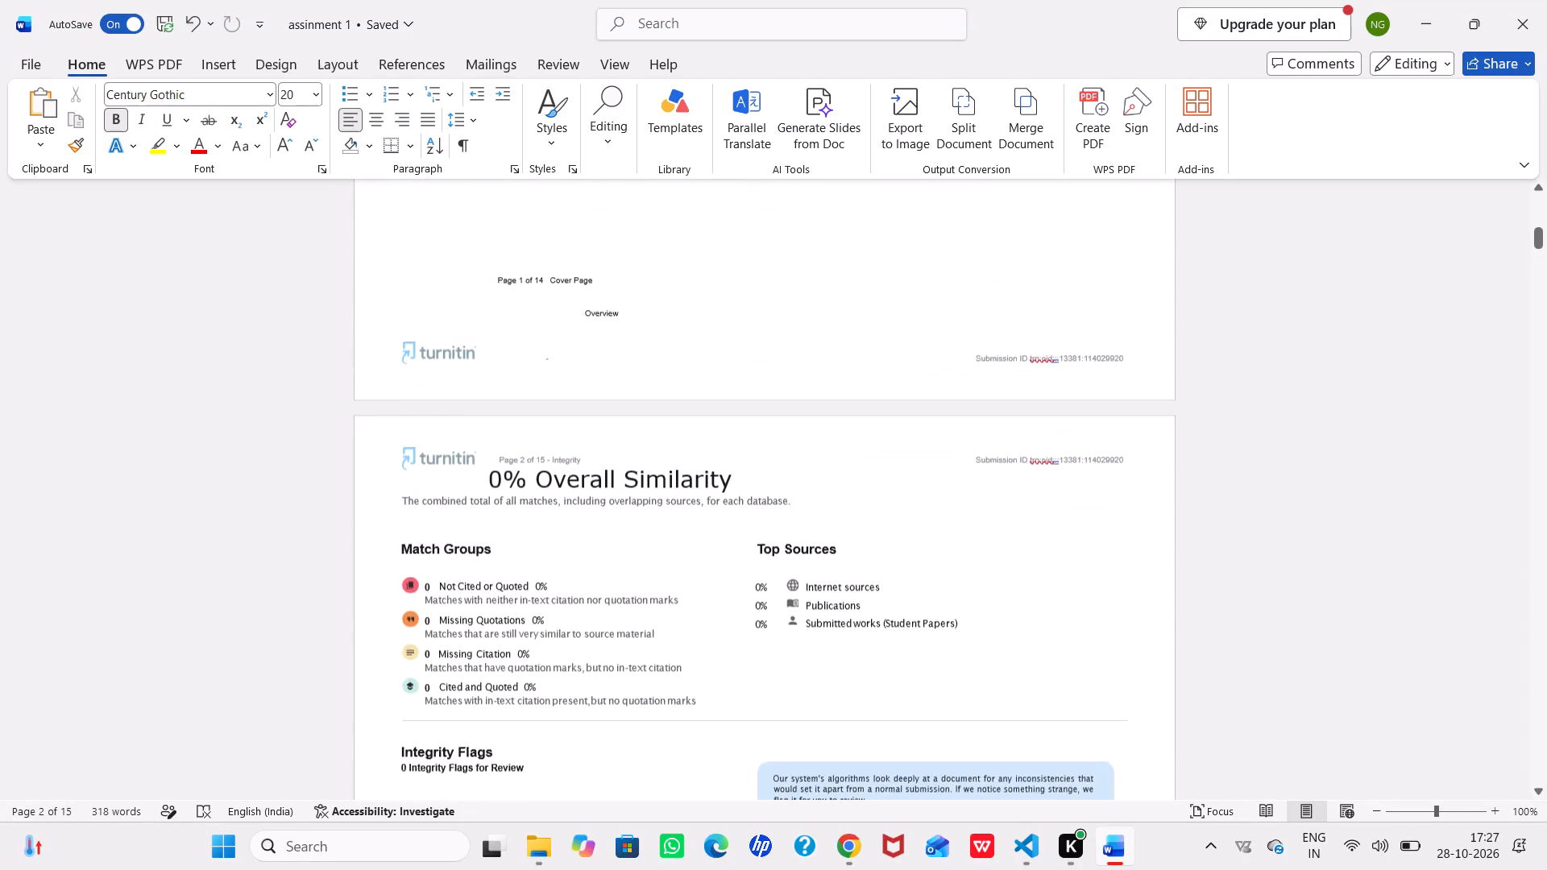
{"action": "scroll", "coordinate": [859, 538], "scroll_direction": "up", "scroll_amount": 2}
{"action": "scroll", "coordinate": [859, 538], "scroll_direction": "down", "scroll_amount": 1}
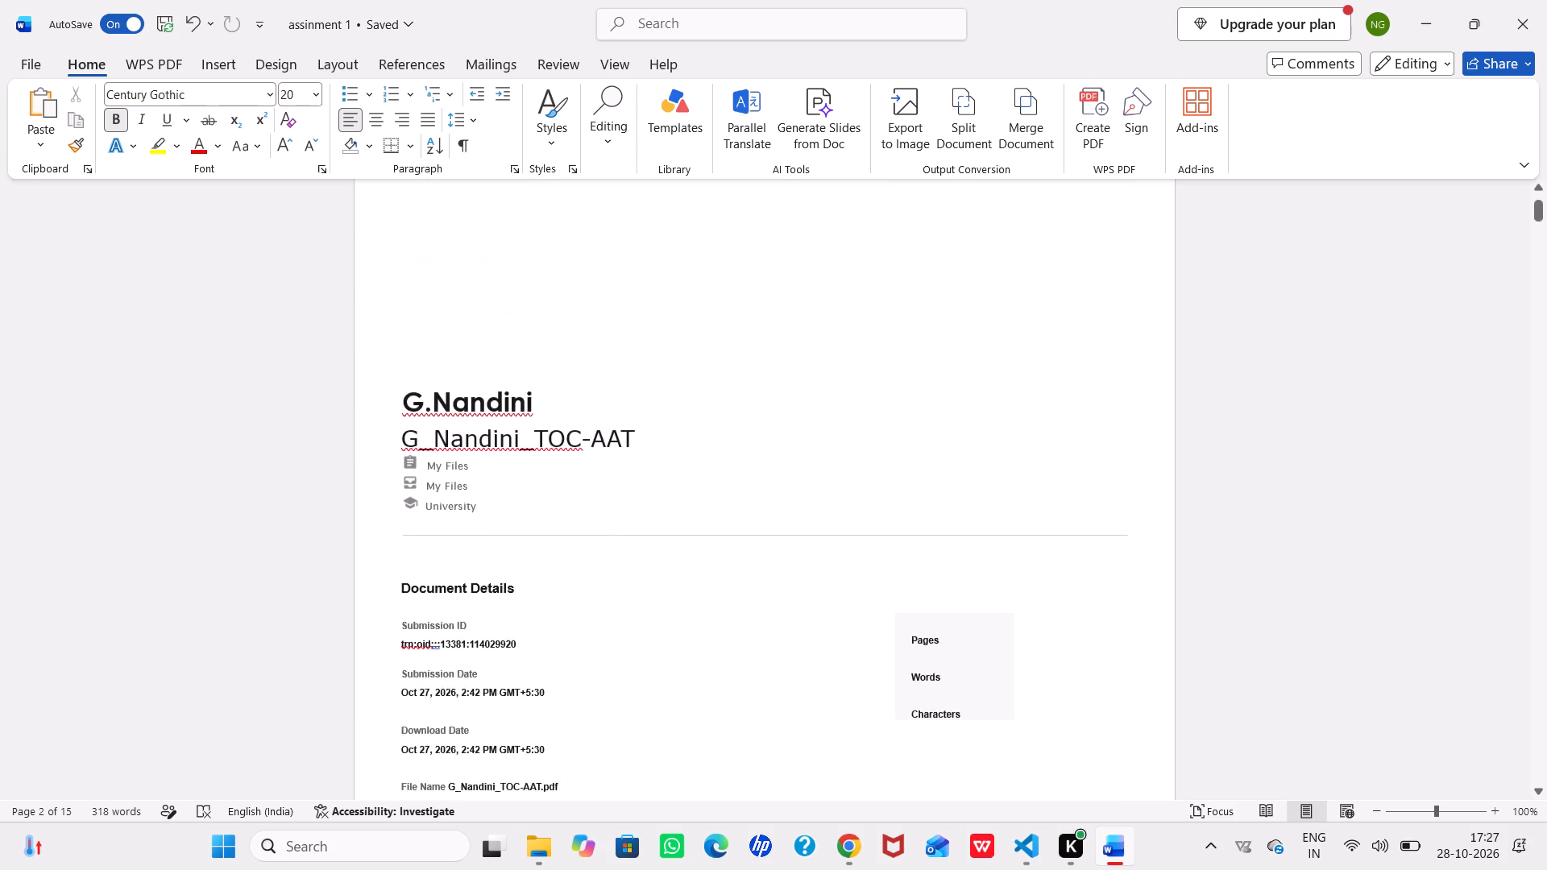
{"action": "scroll", "coordinate": [859, 538], "scroll_direction": "down", "scroll_amount": 1}
{"action": "scroll", "coordinate": [859, 538], "scroll_direction": "left", "scroll_amount": 1}
{"action": "scroll", "coordinate": [859, 538], "scroll_direction": "down", "scroll_amount": 2}
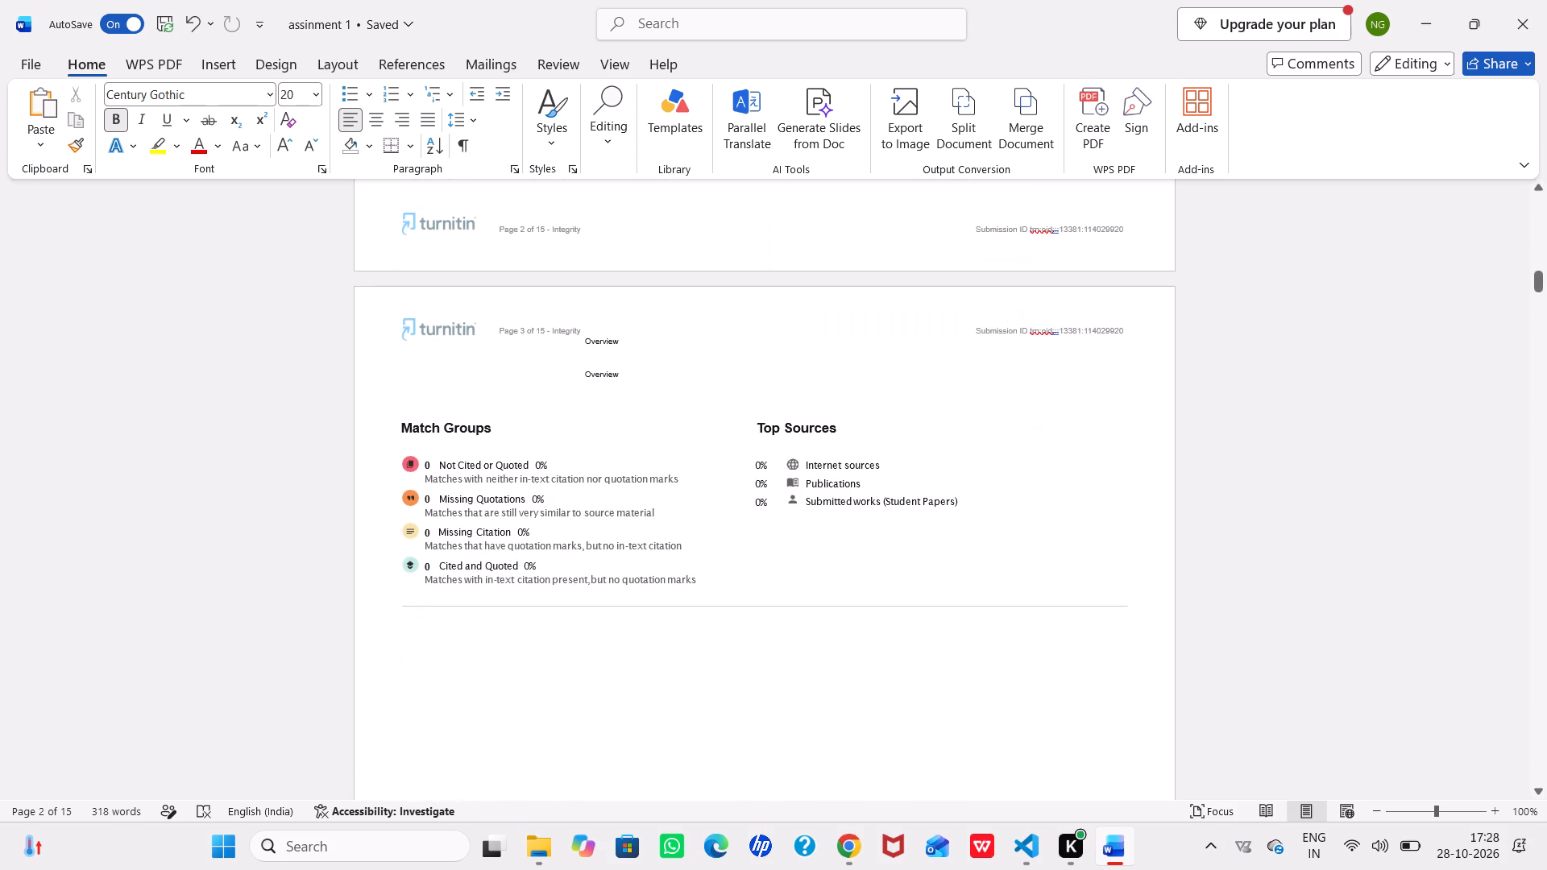
{"action": "scroll", "coordinate": [859, 538], "scroll_direction": "down", "scroll_amount": 1}
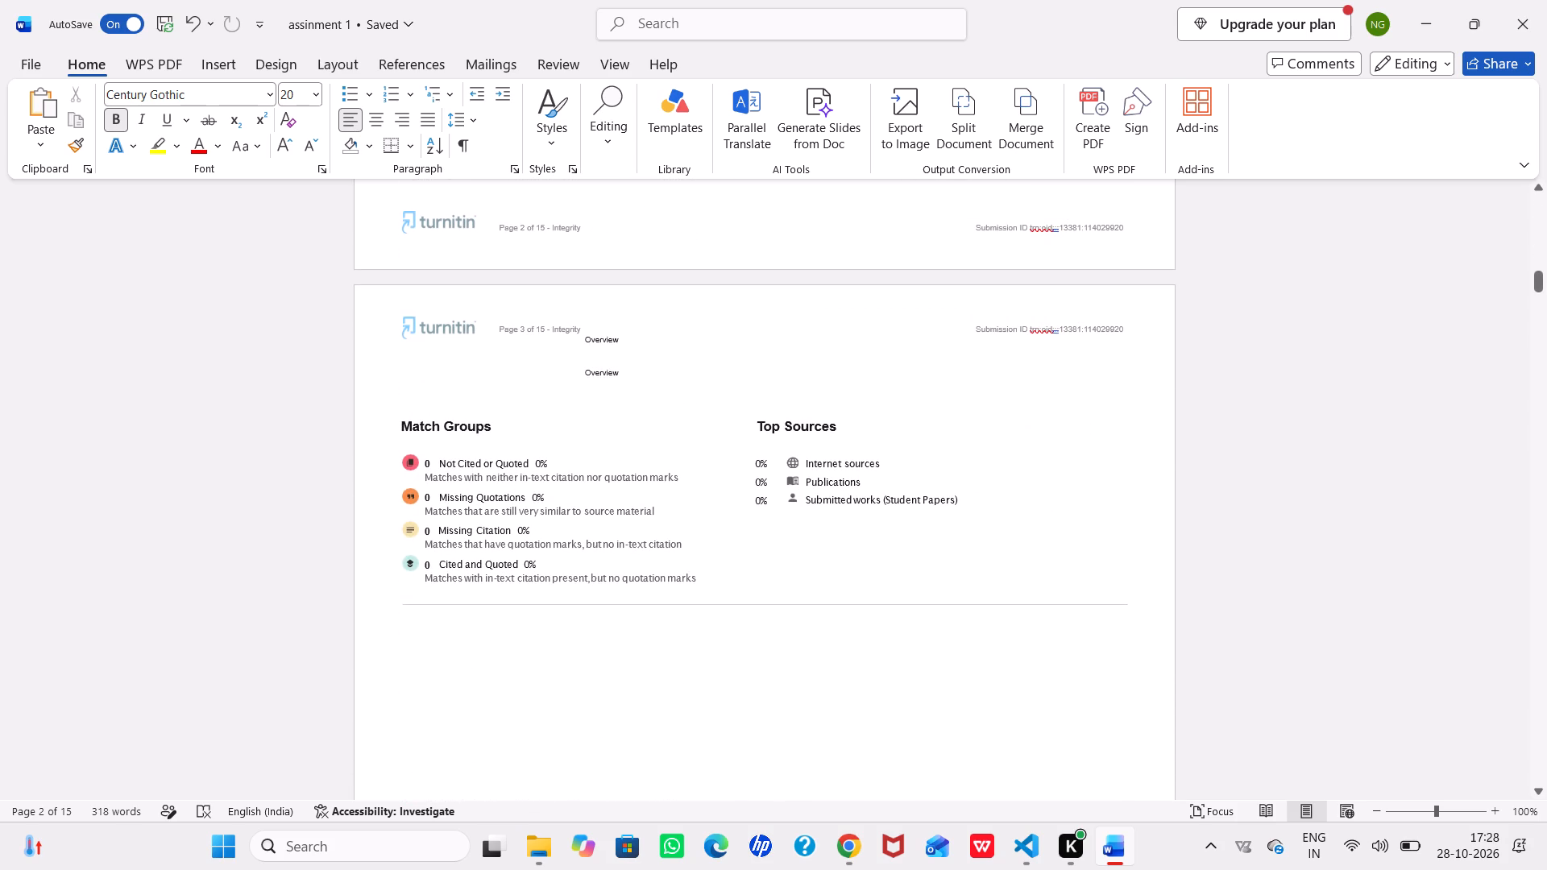
{"action": "scroll", "coordinate": [859, 538], "scroll_direction": "down", "scroll_amount": 1}
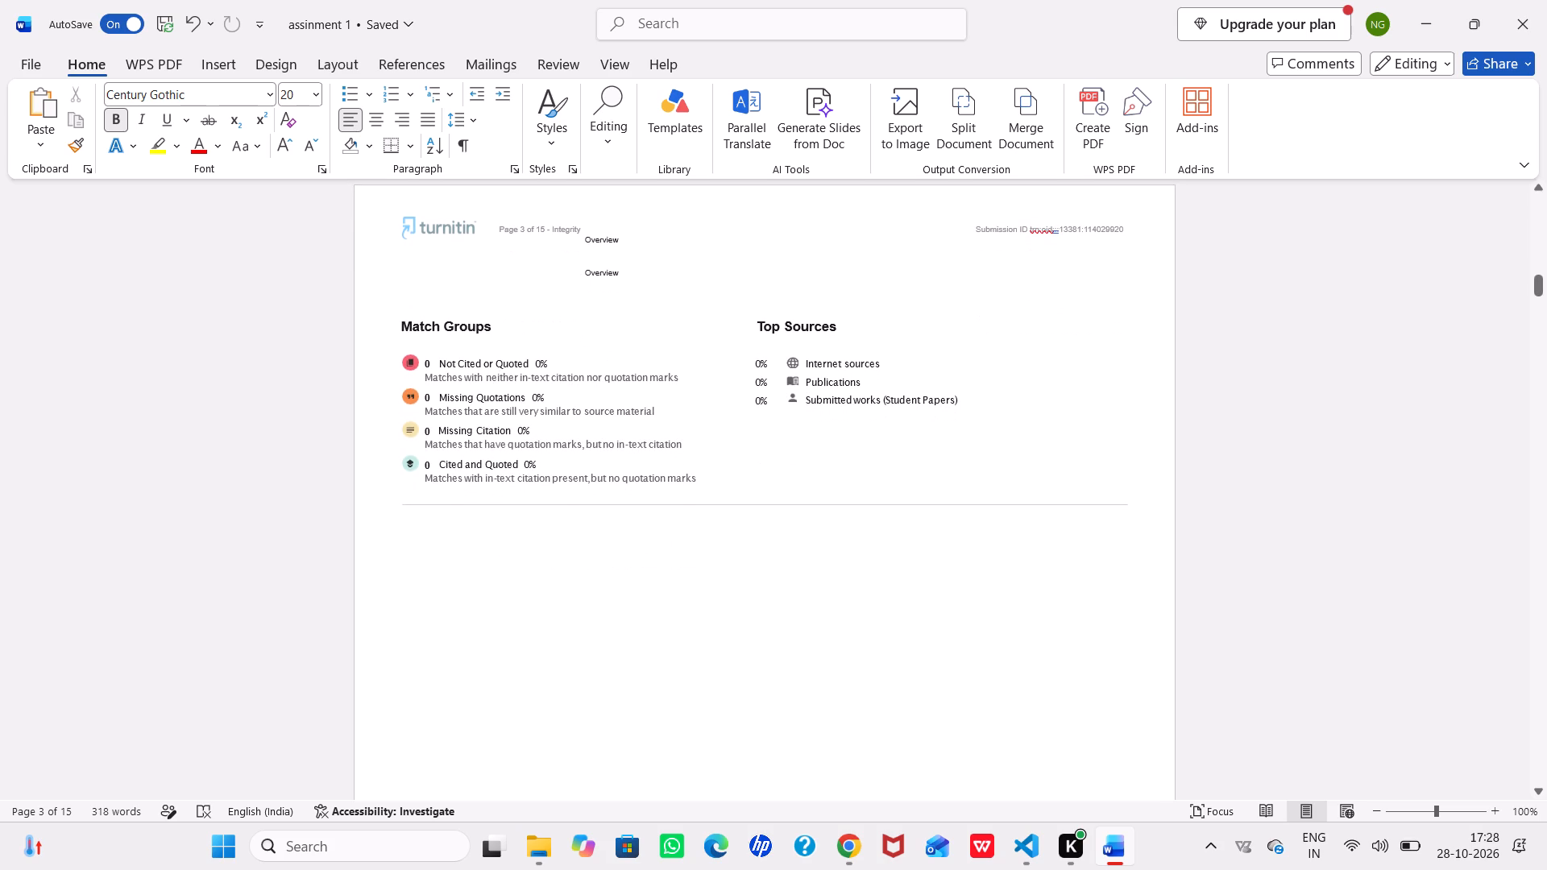
{"action": "scroll", "coordinate": [859, 538], "scroll_direction": "down", "scroll_amount": 8}
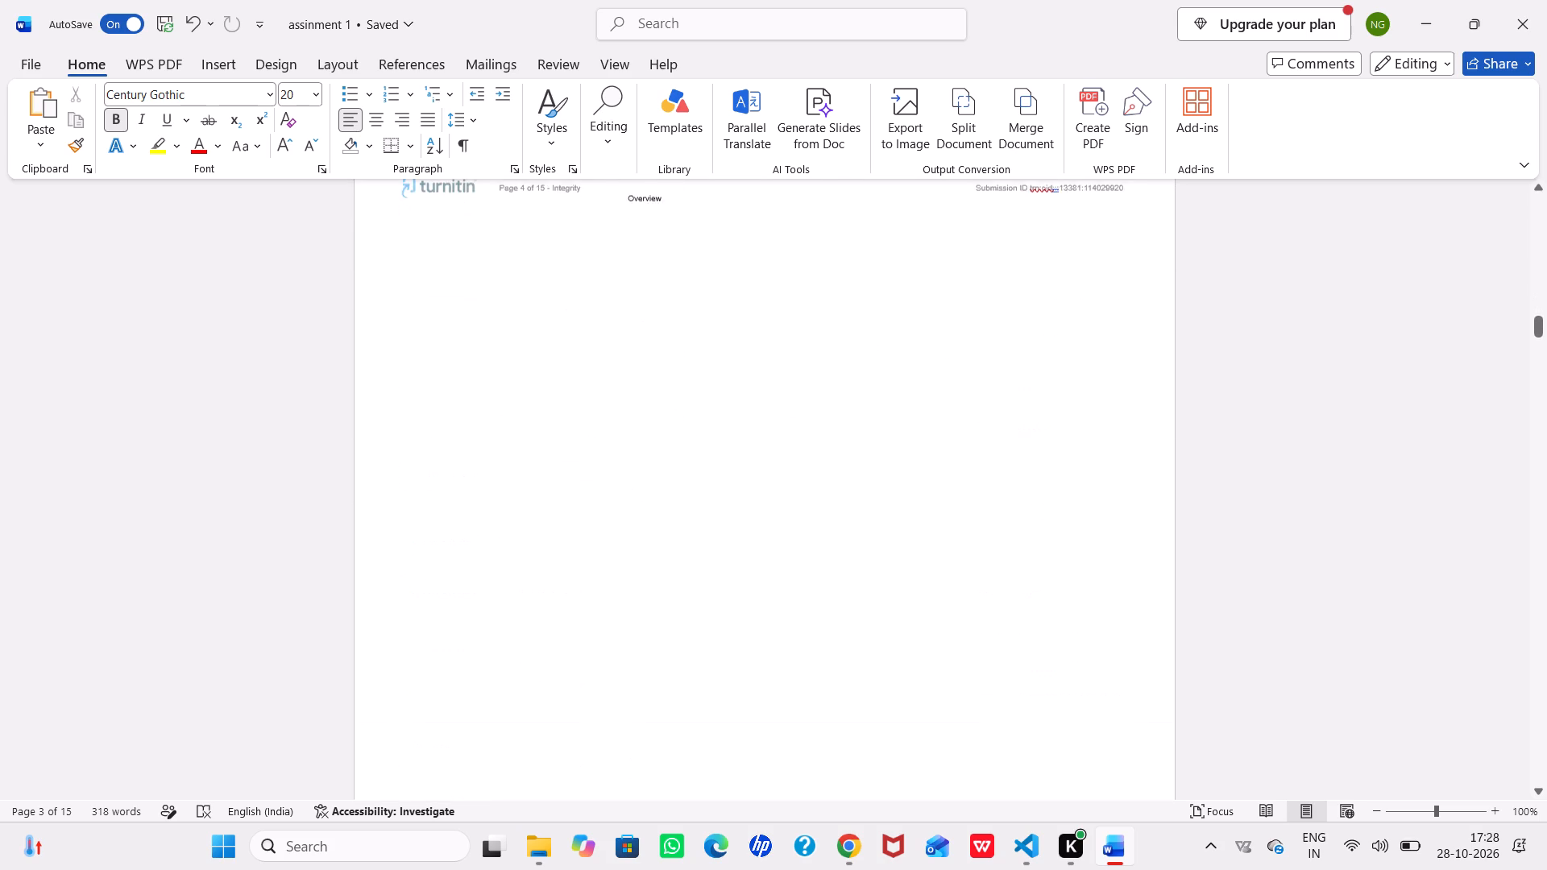
{"action": "scroll", "coordinate": [859, 538], "scroll_direction": "down", "scroll_amount": 2}
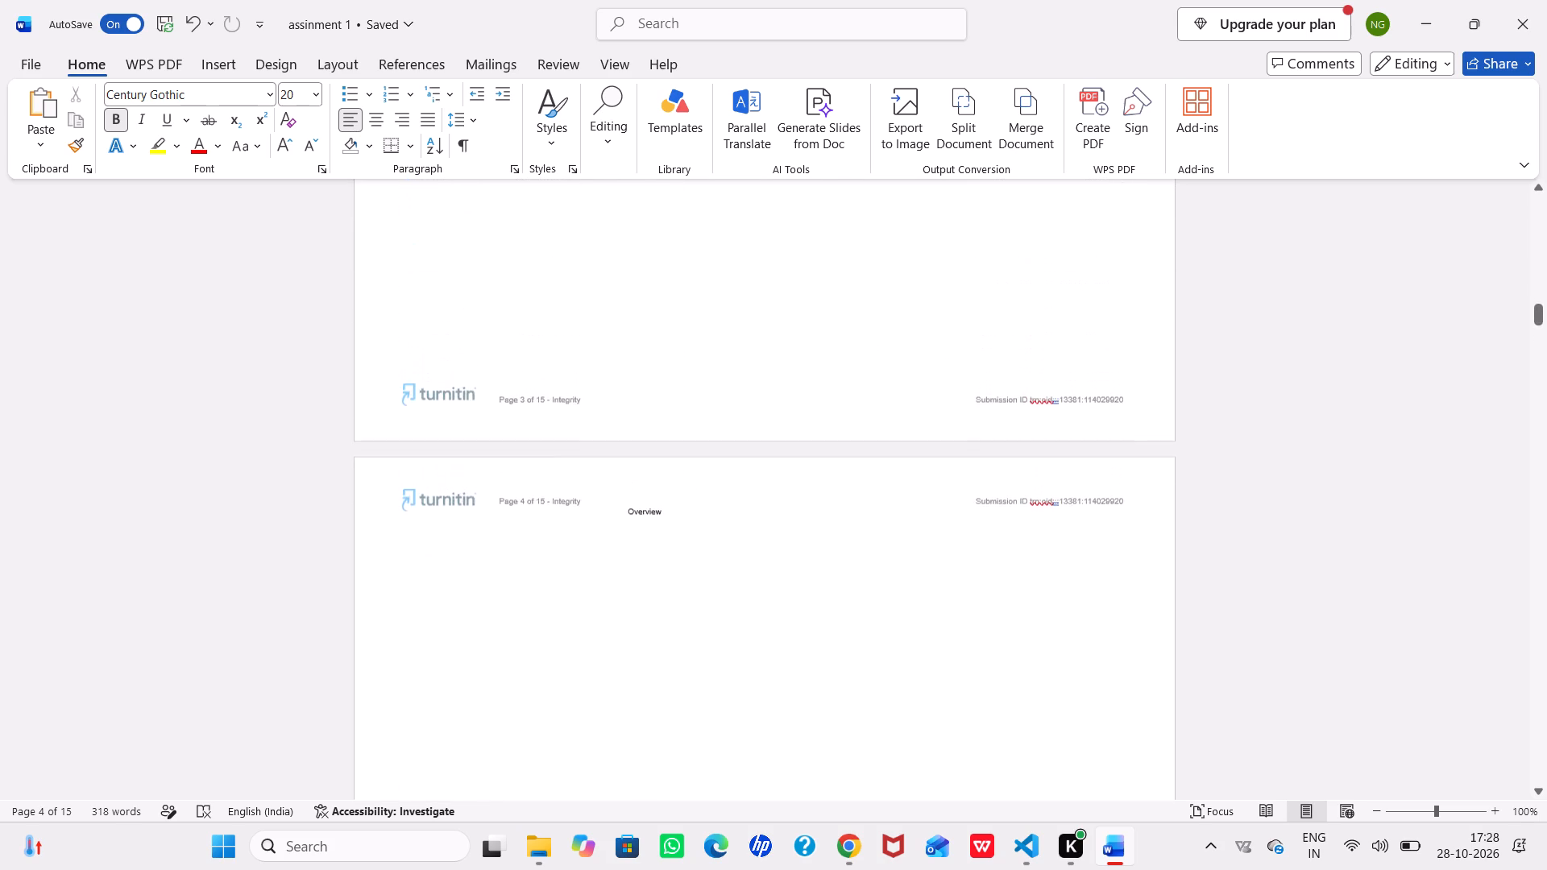
{"action": "scroll", "coordinate": [859, 538], "scroll_direction": "down", "scroll_amount": 2}
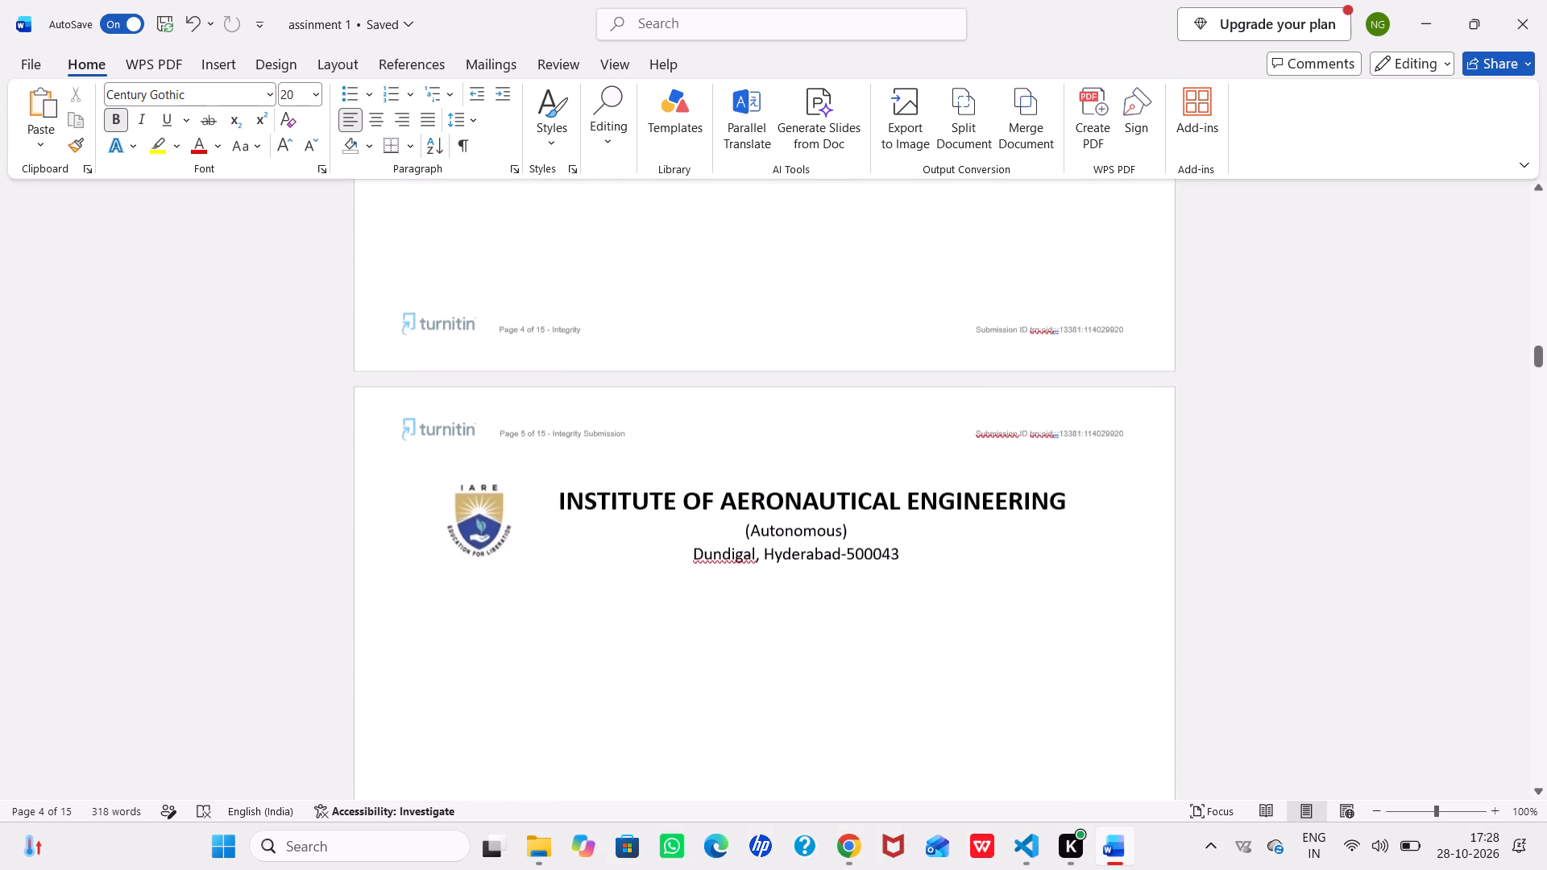
{"action": "scroll", "coordinate": [859, 538], "scroll_direction": "down", "scroll_amount": 1}
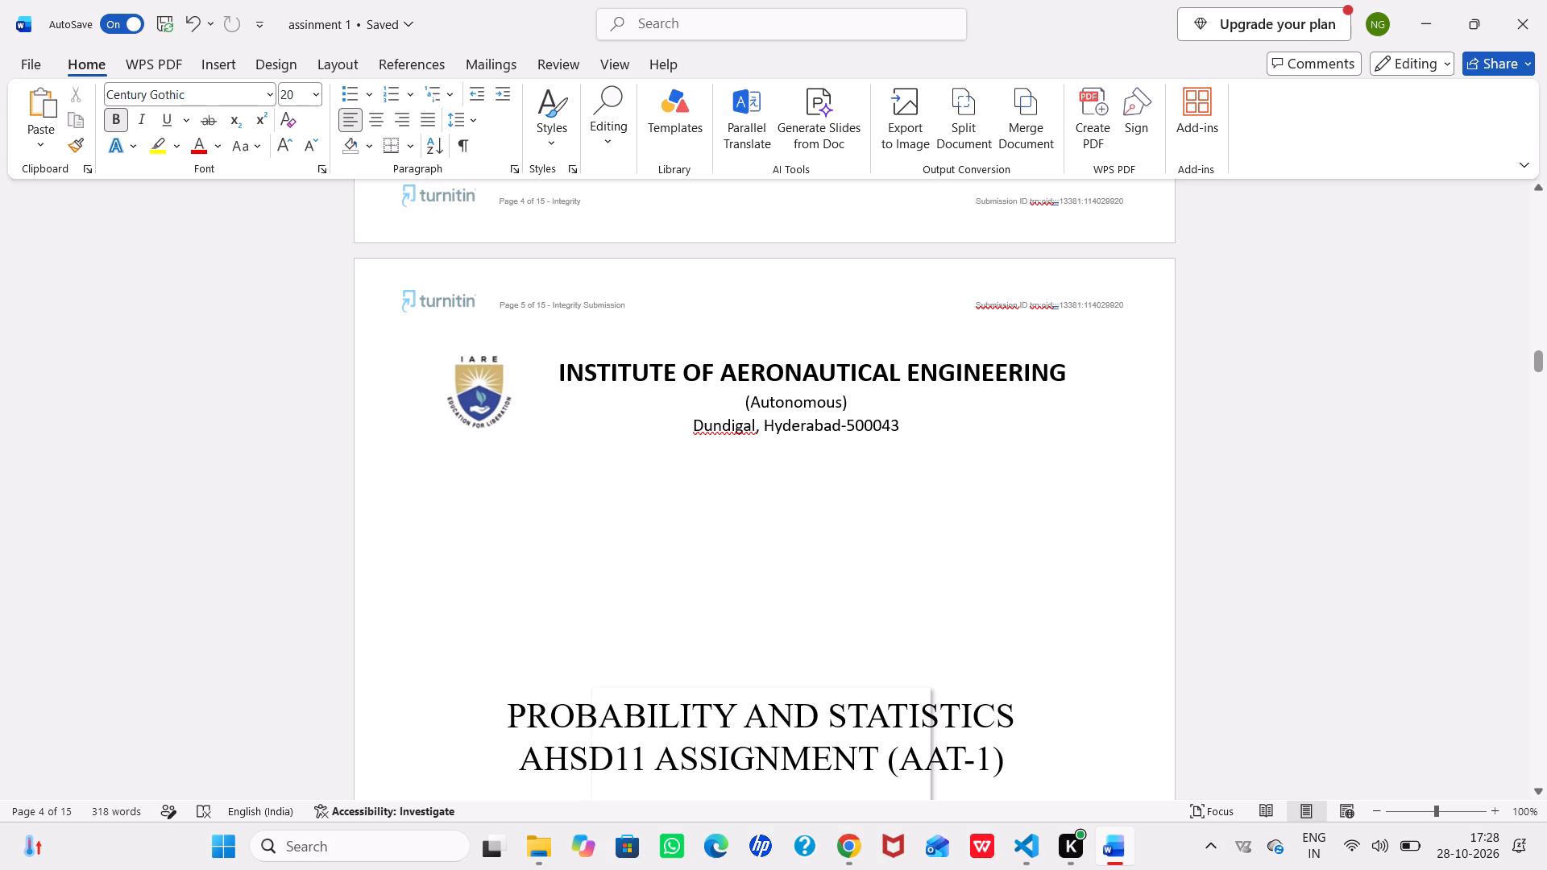
Cut the IARE crest picture from the institute title page on page 5.
{"action": "right_click", "coordinate": [399, 382]}
{"action": "left_click", "coordinate": [323, 529]}
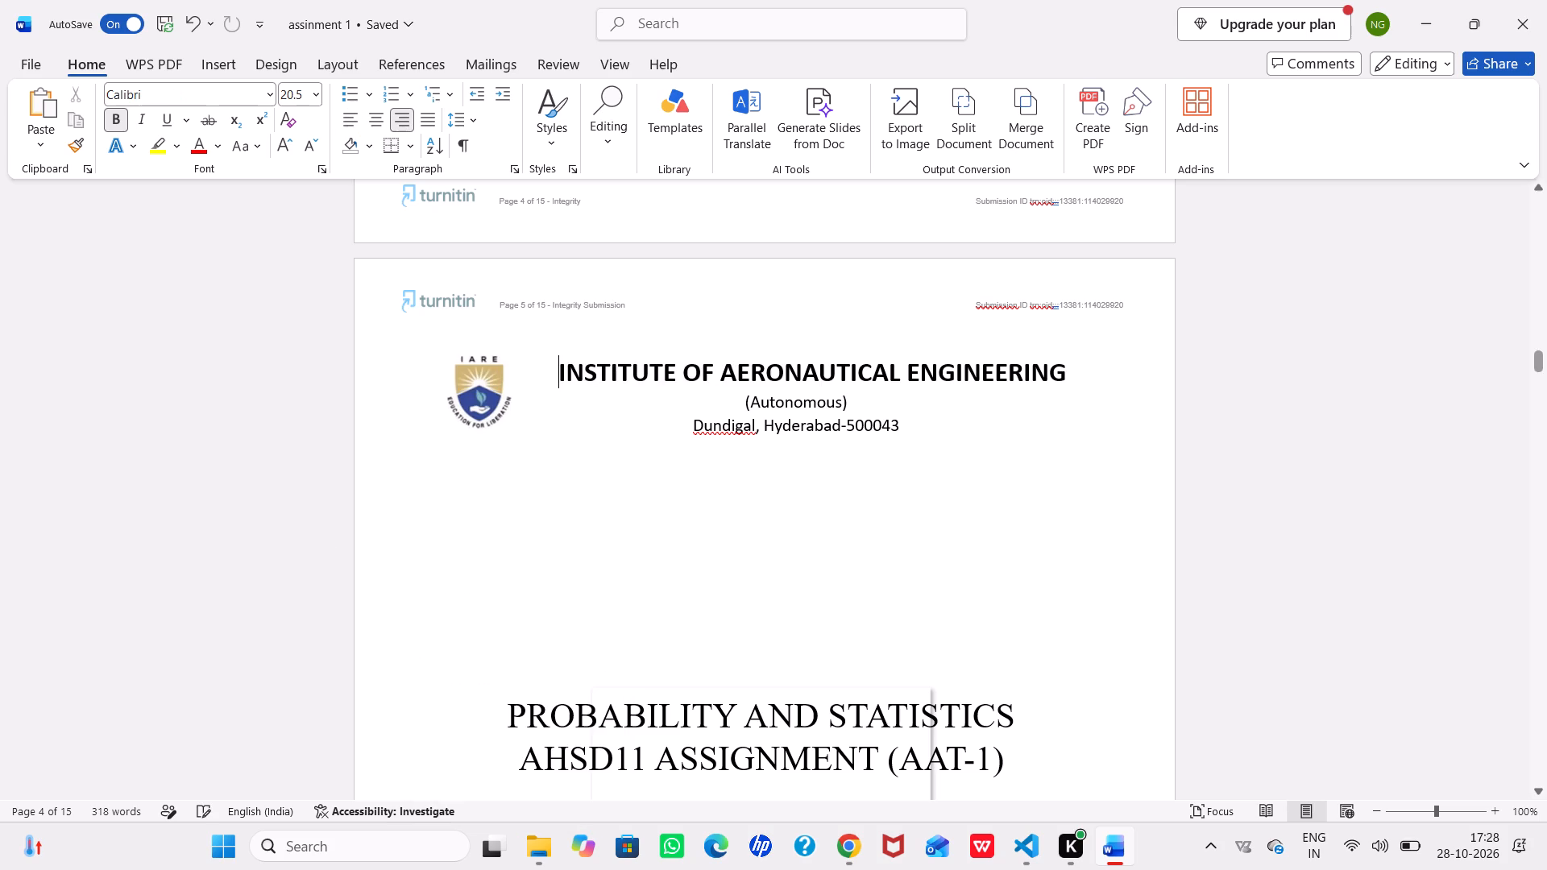
{"action": "scroll", "coordinate": [404, 500], "scroll_direction": "down", "scroll_amount": 1}
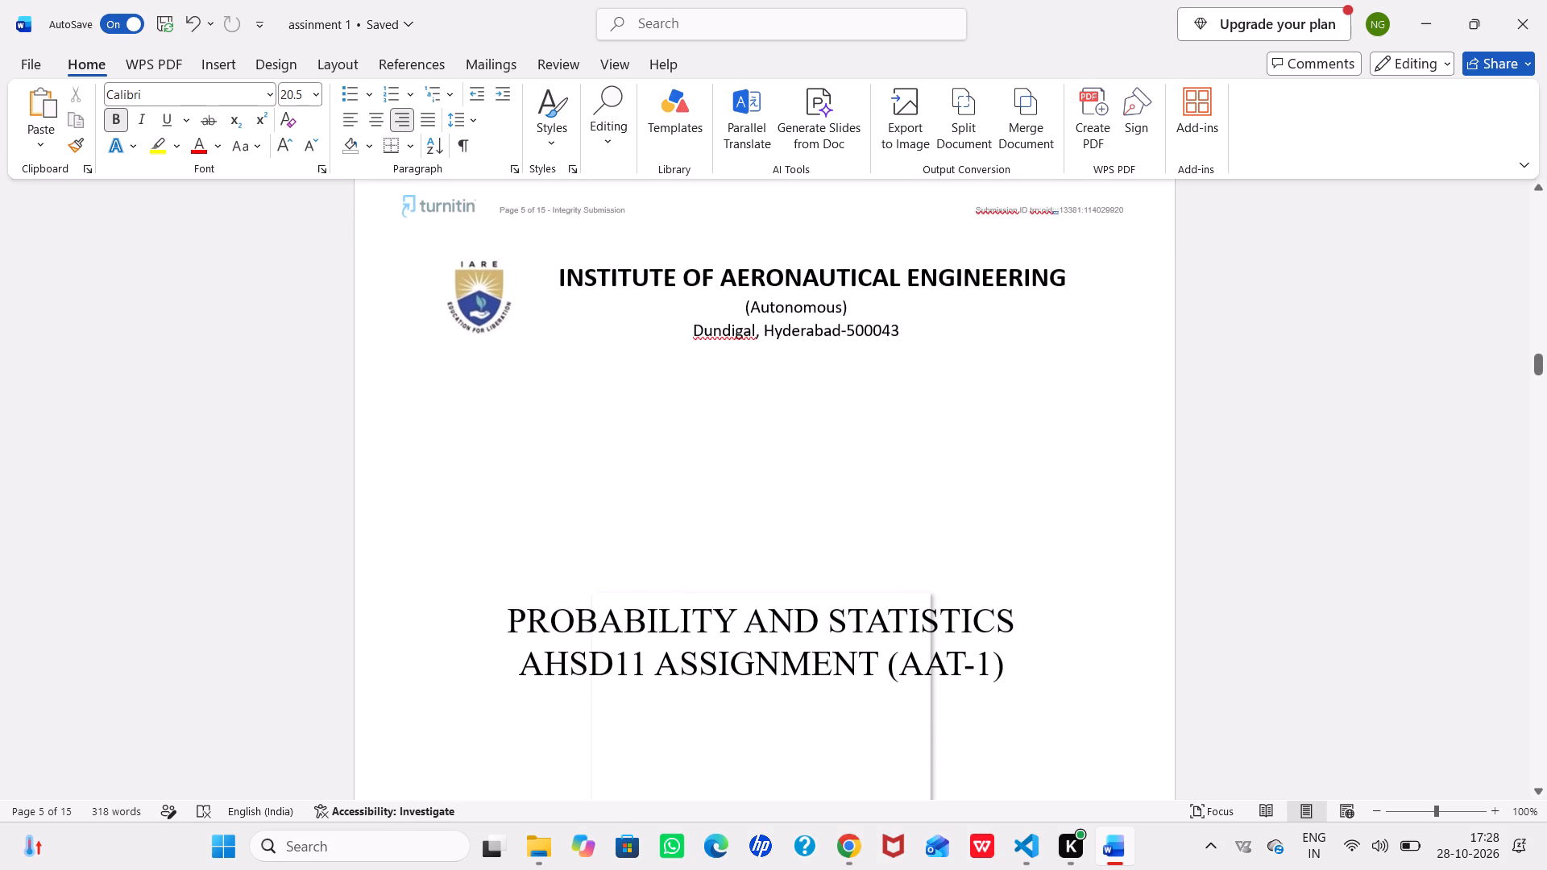
{"action": "left_click_drag", "start_coordinate": [457, 262], "coordinate": [523, 412]}
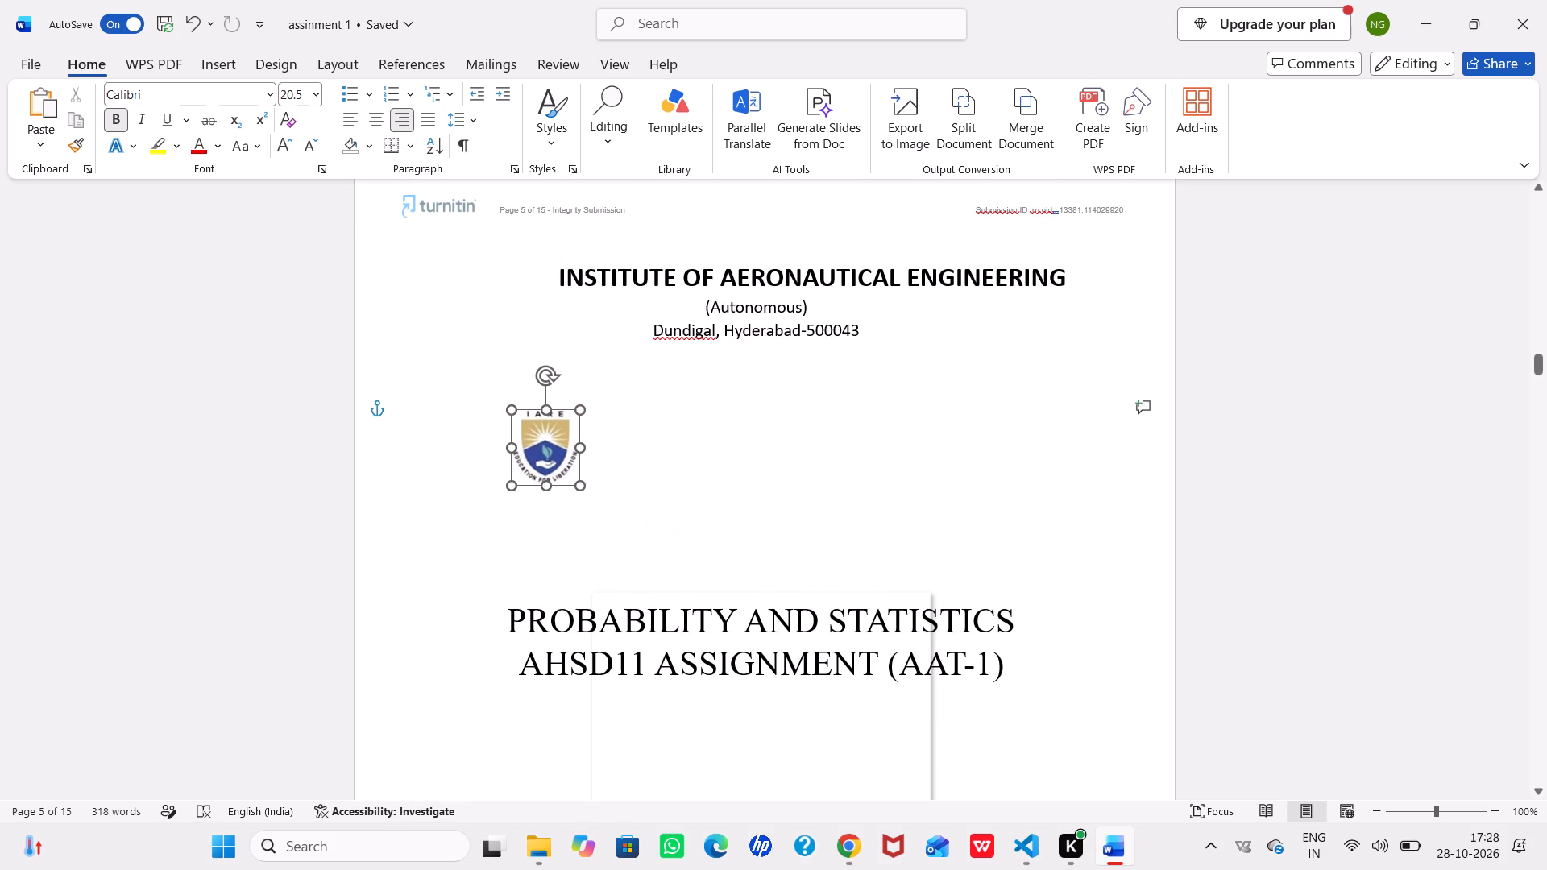
{"action": "right_click", "coordinate": [529, 451]}
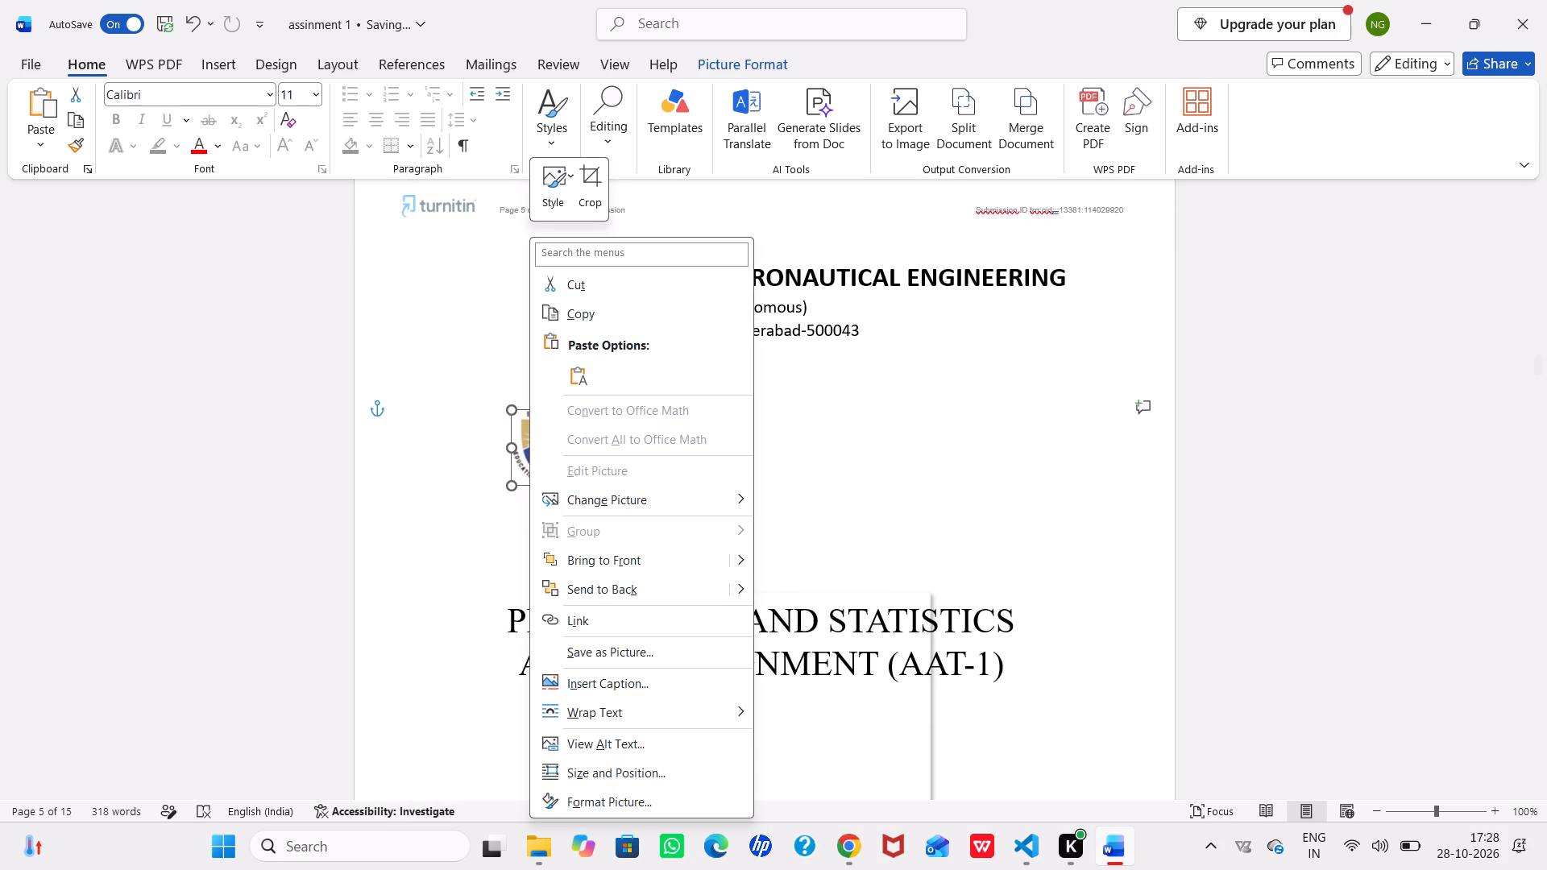
{"action": "key", "text": "Delete"}
{"action": "left_click", "coordinate": [588, 280]}
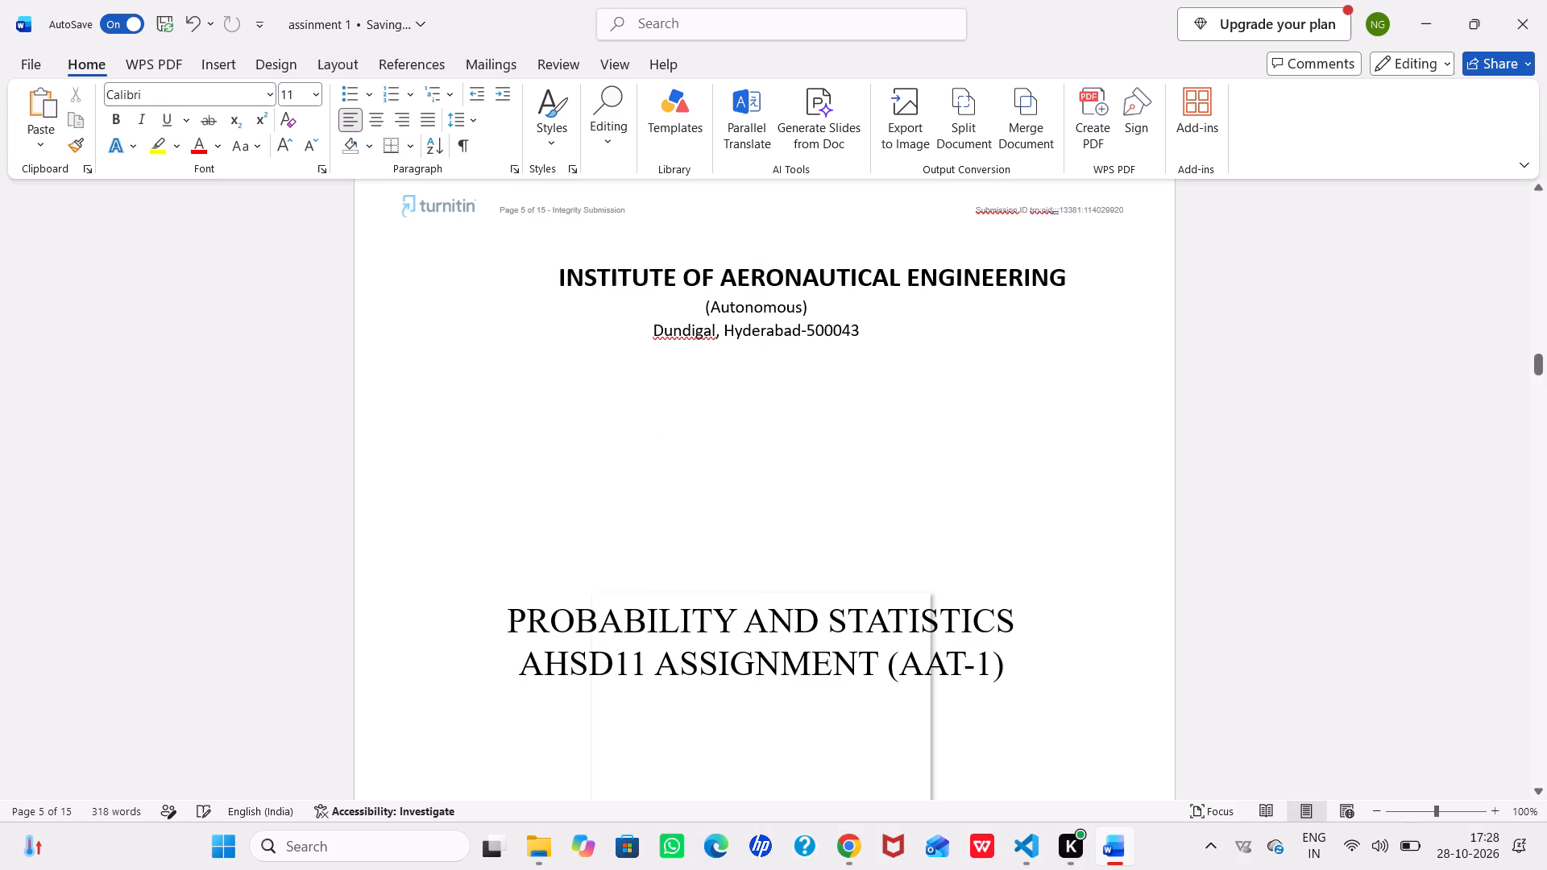
Delete the title page's remaining text: institute heading and address, Probability and Statistics AHSD11 assignment title, and the previous student's details block.
{"action": "left_click_drag", "start_coordinate": [553, 269], "coordinate": [961, 373]}
{"action": "key", "text": "BackSpace"}
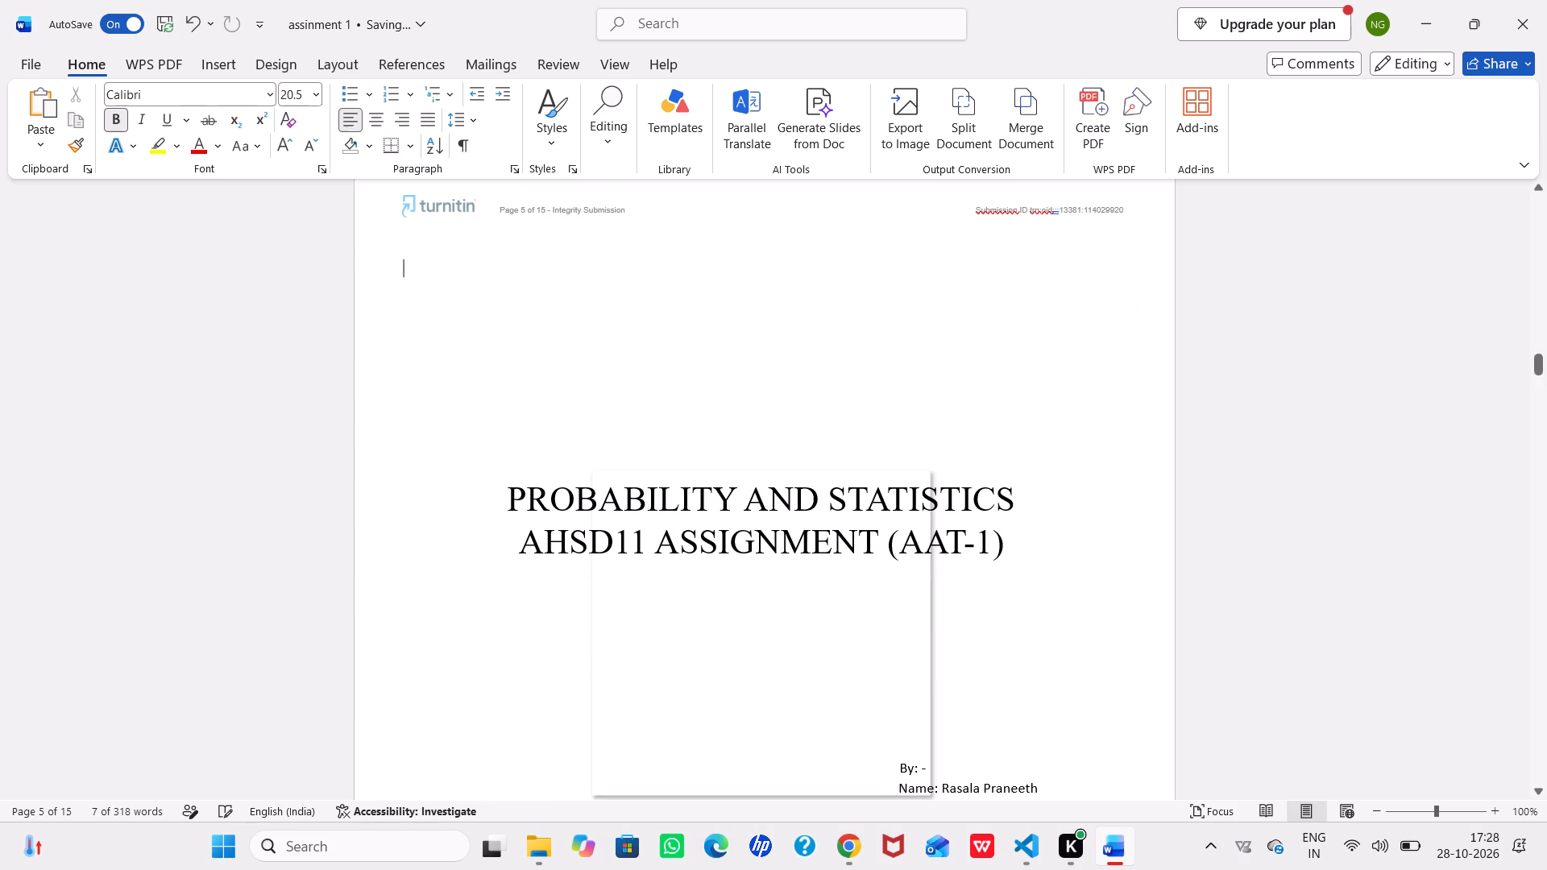
{"action": "left_click_drag", "start_coordinate": [496, 477], "coordinate": [920, 697]}
{"action": "key", "text": "Delete"}
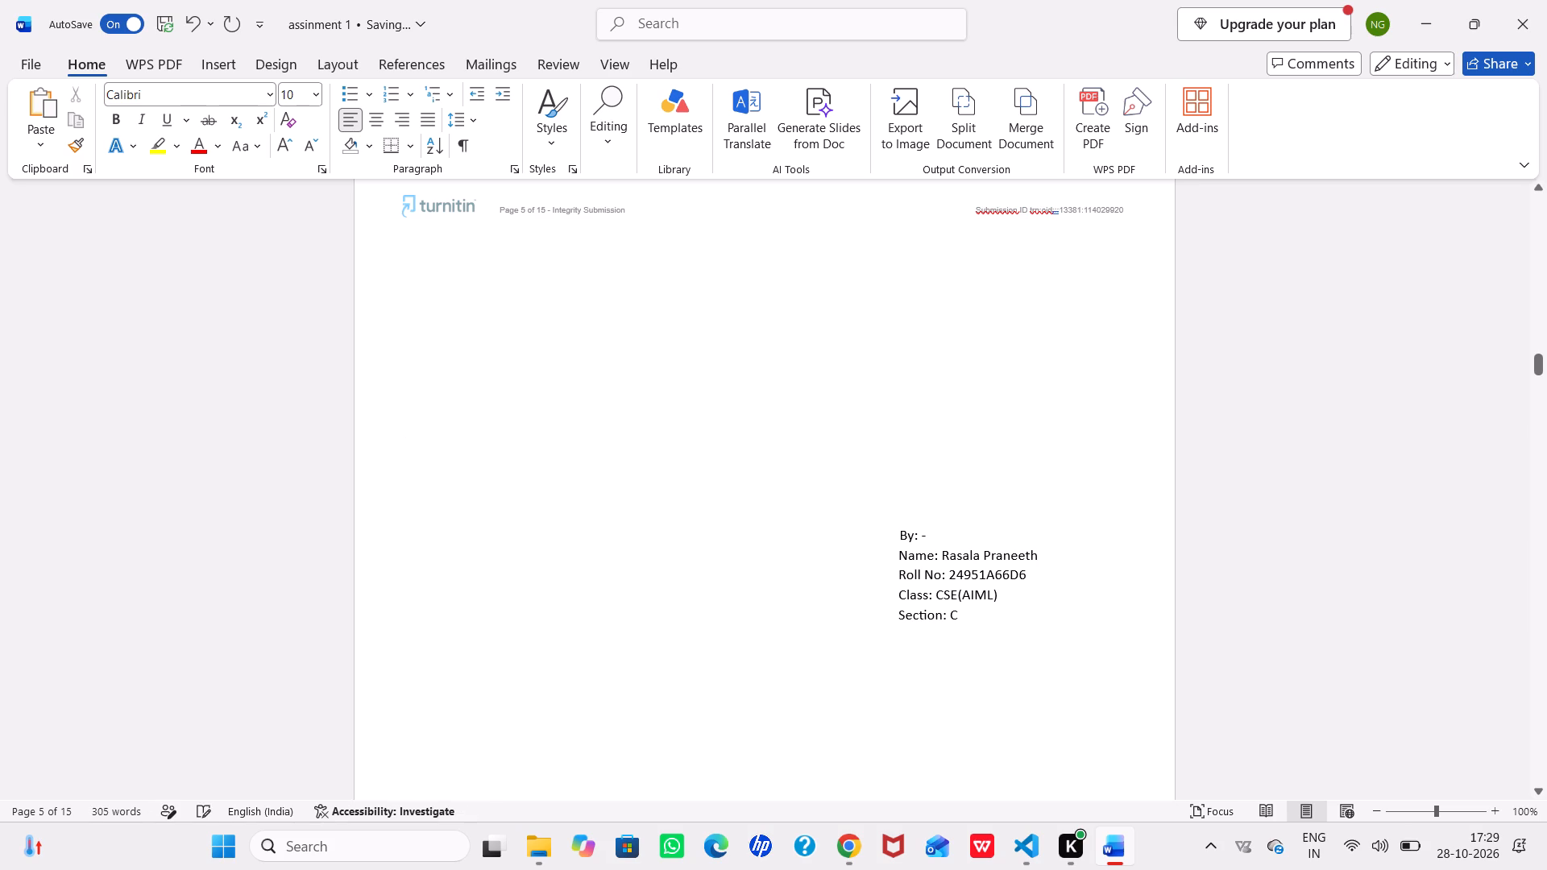
{"action": "left_click_drag", "start_coordinate": [881, 526], "coordinate": [977, 625]}
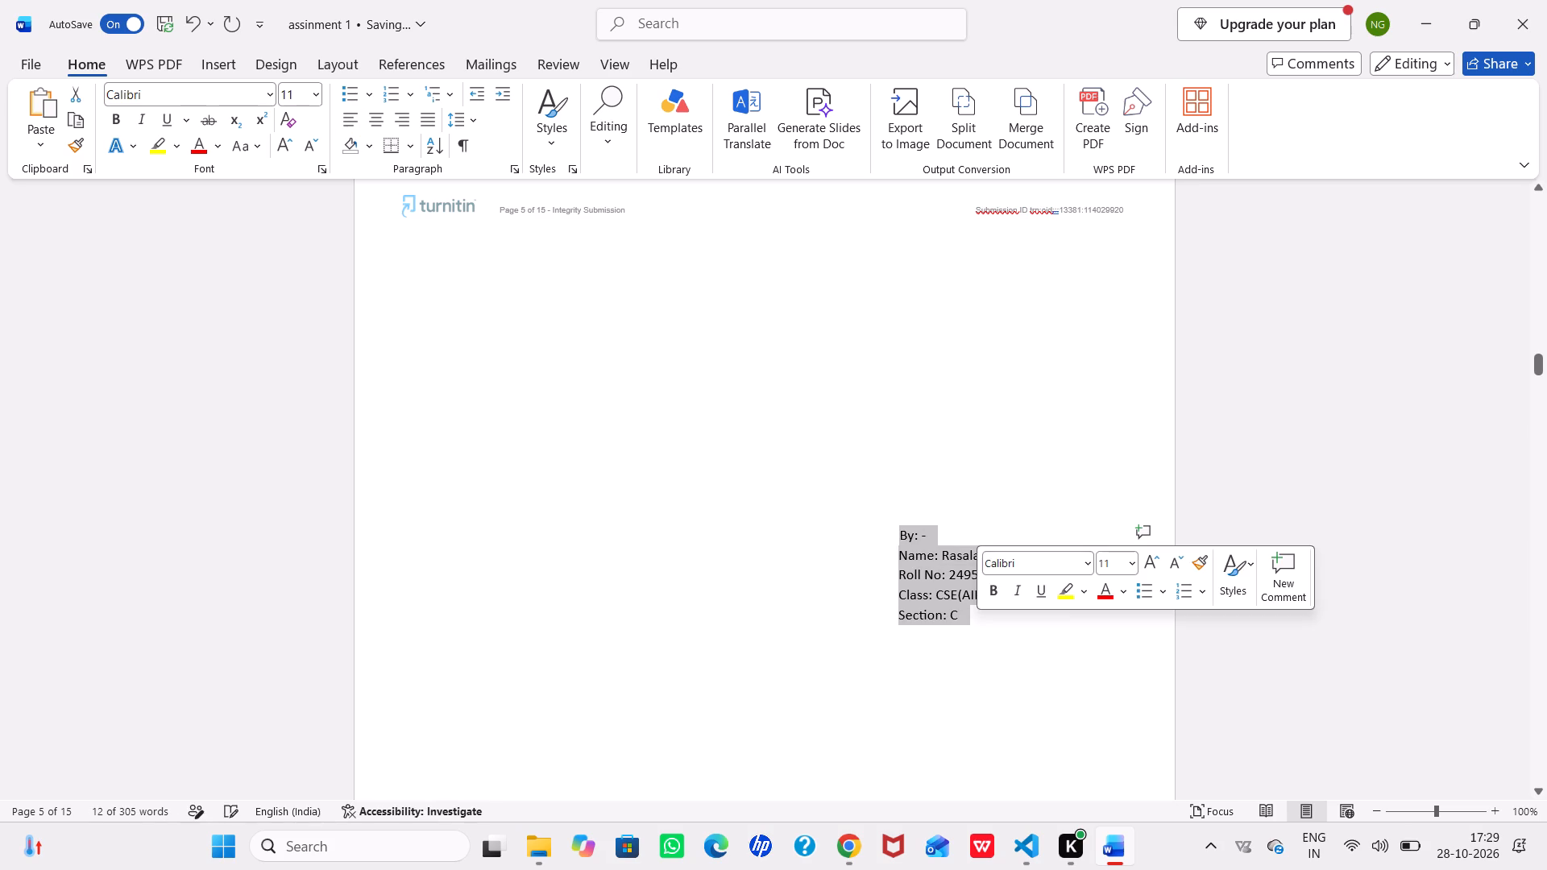
{"action": "key", "text": "Delete"}
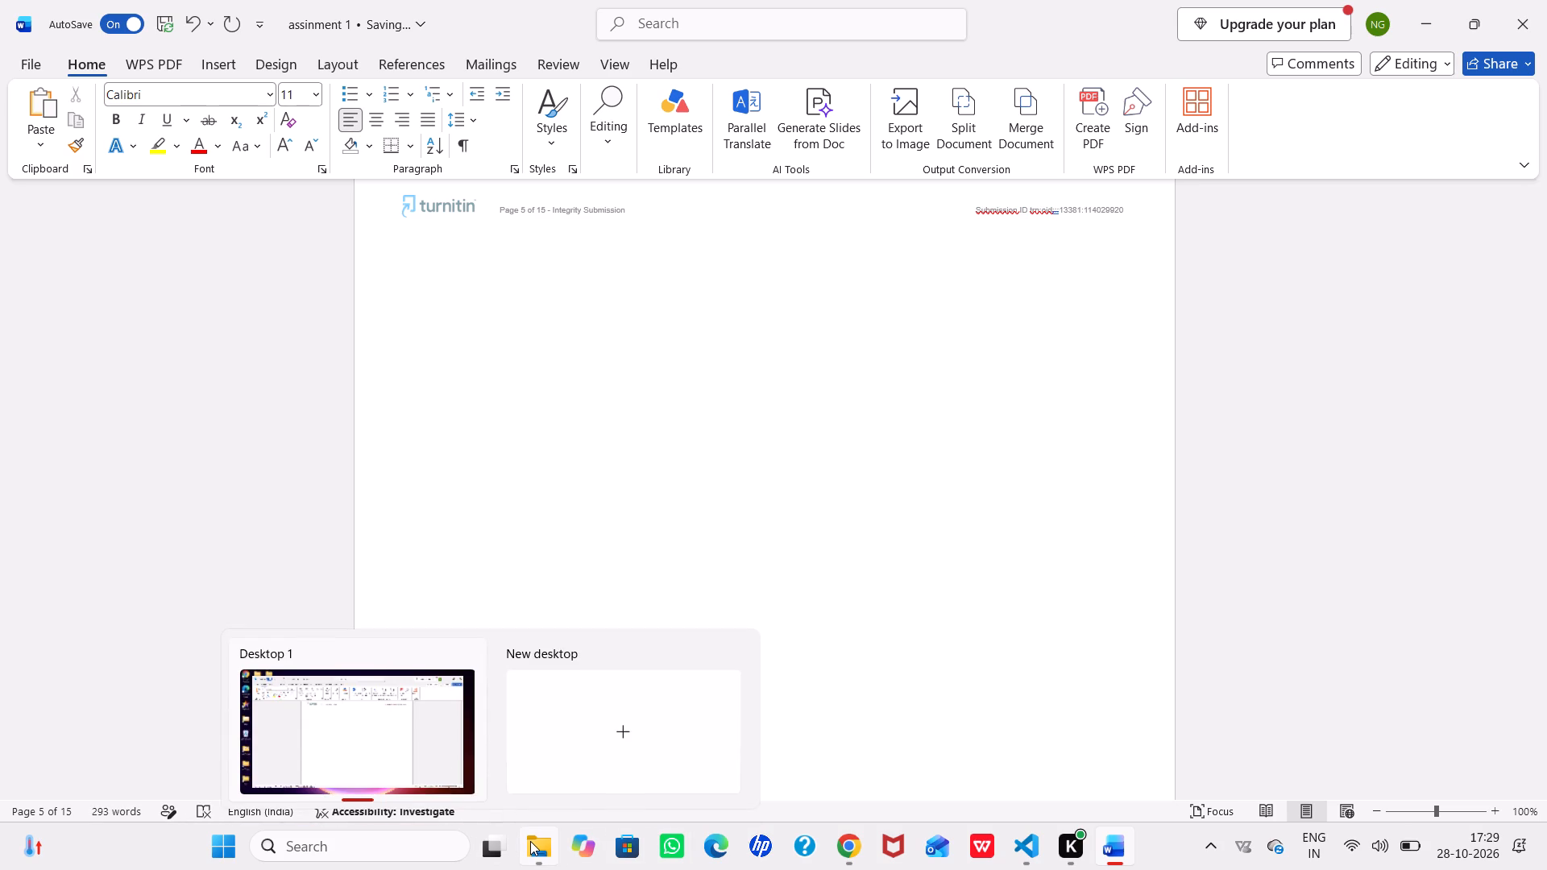
Switch to File Explorer and open the tc aat PDF from New Volume (D:).
{"action": "left_click", "coordinate": [533, 764]}
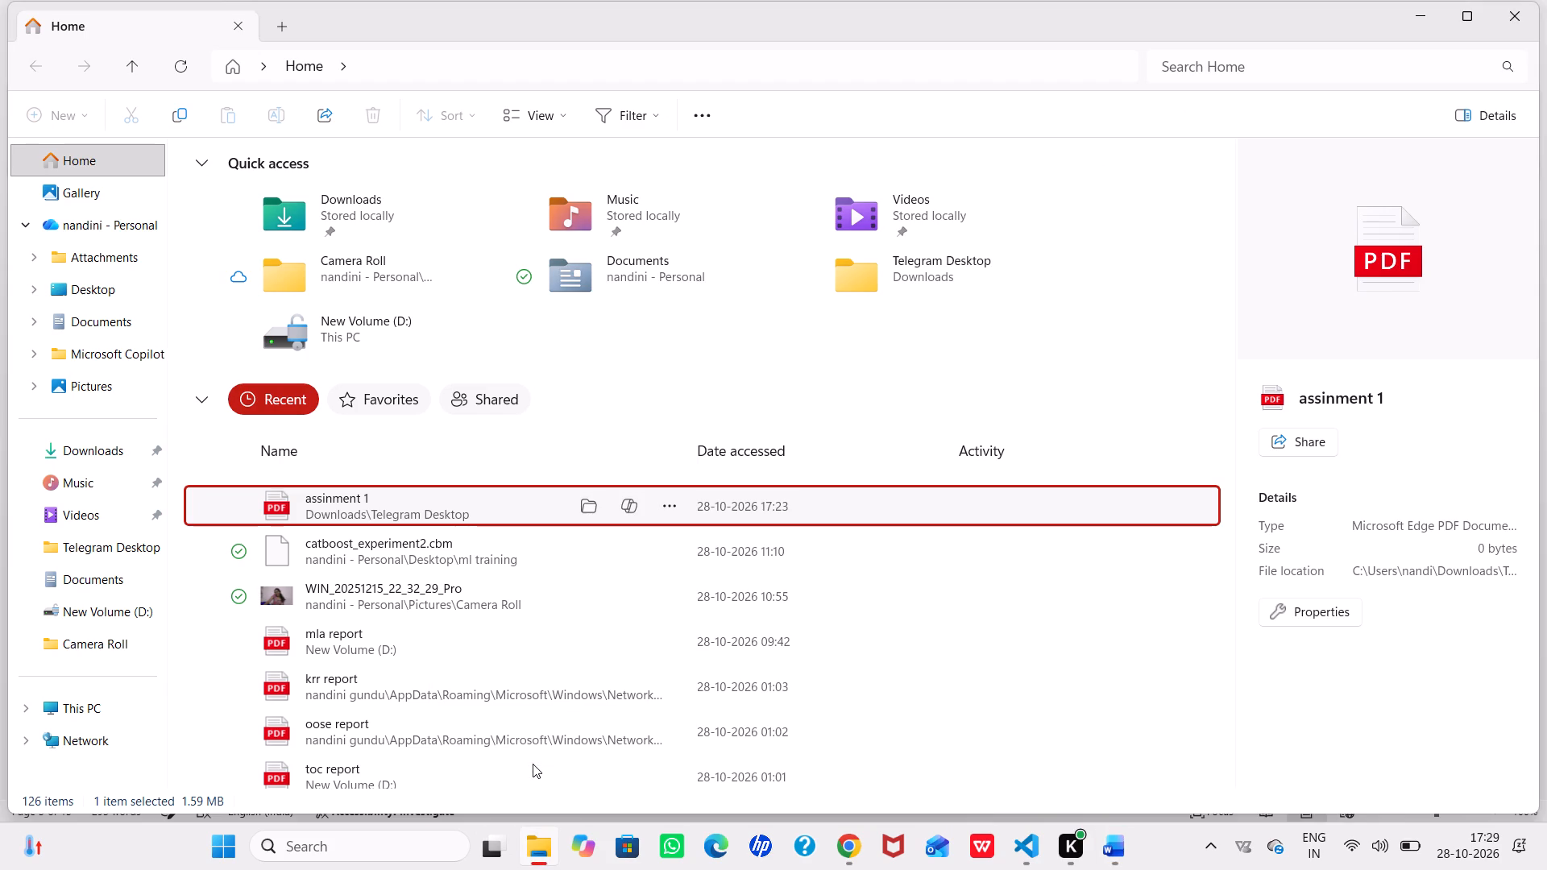
{"action": "double_click", "coordinate": [114, 698]}
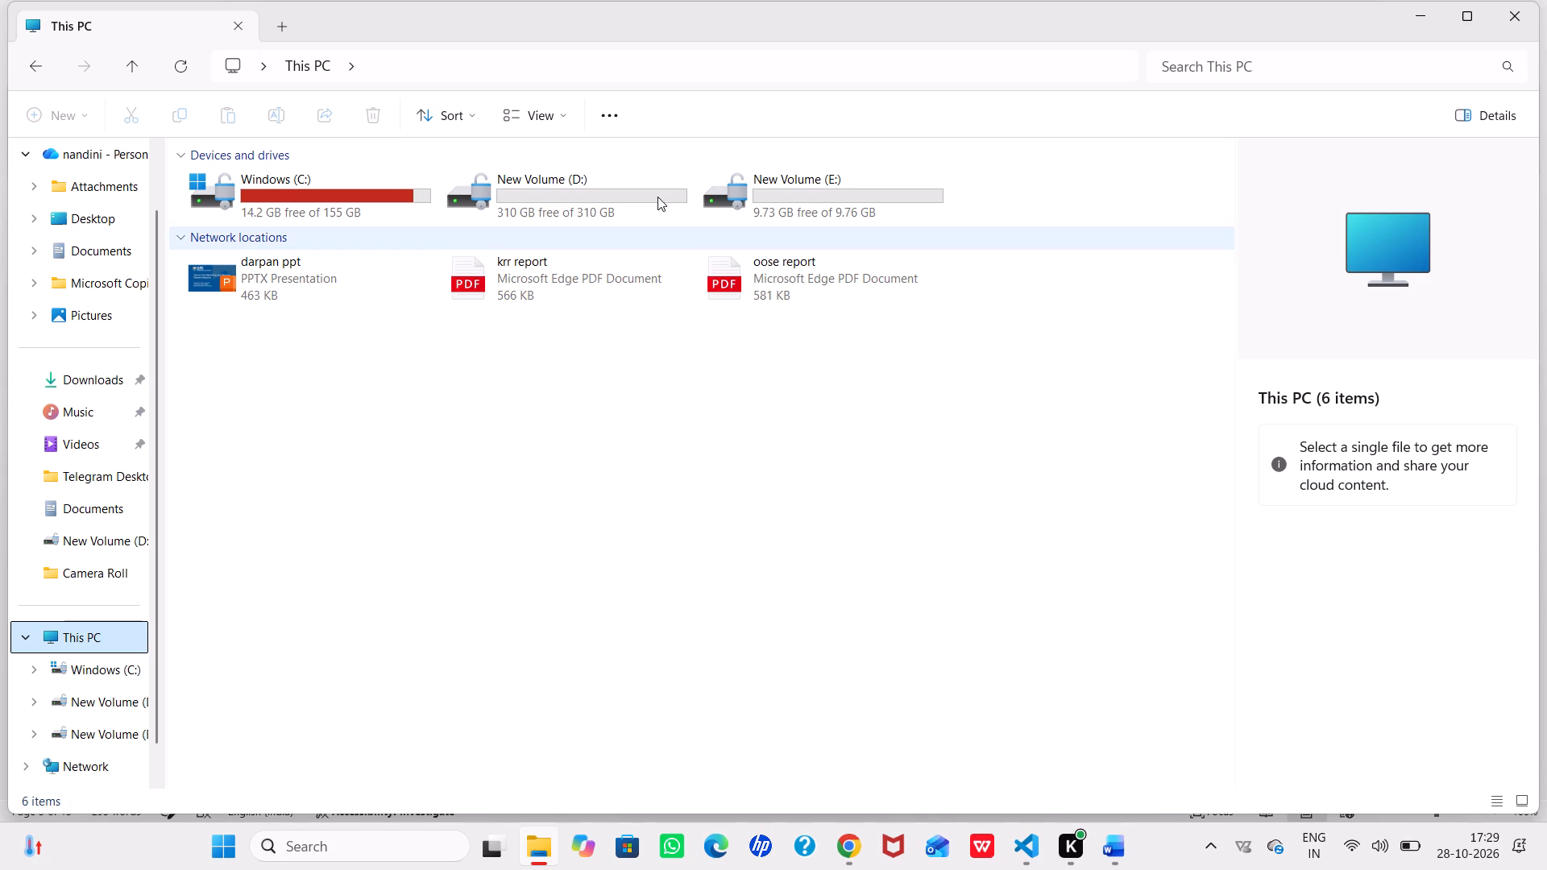
{"action": "double_click", "coordinate": [626, 197]}
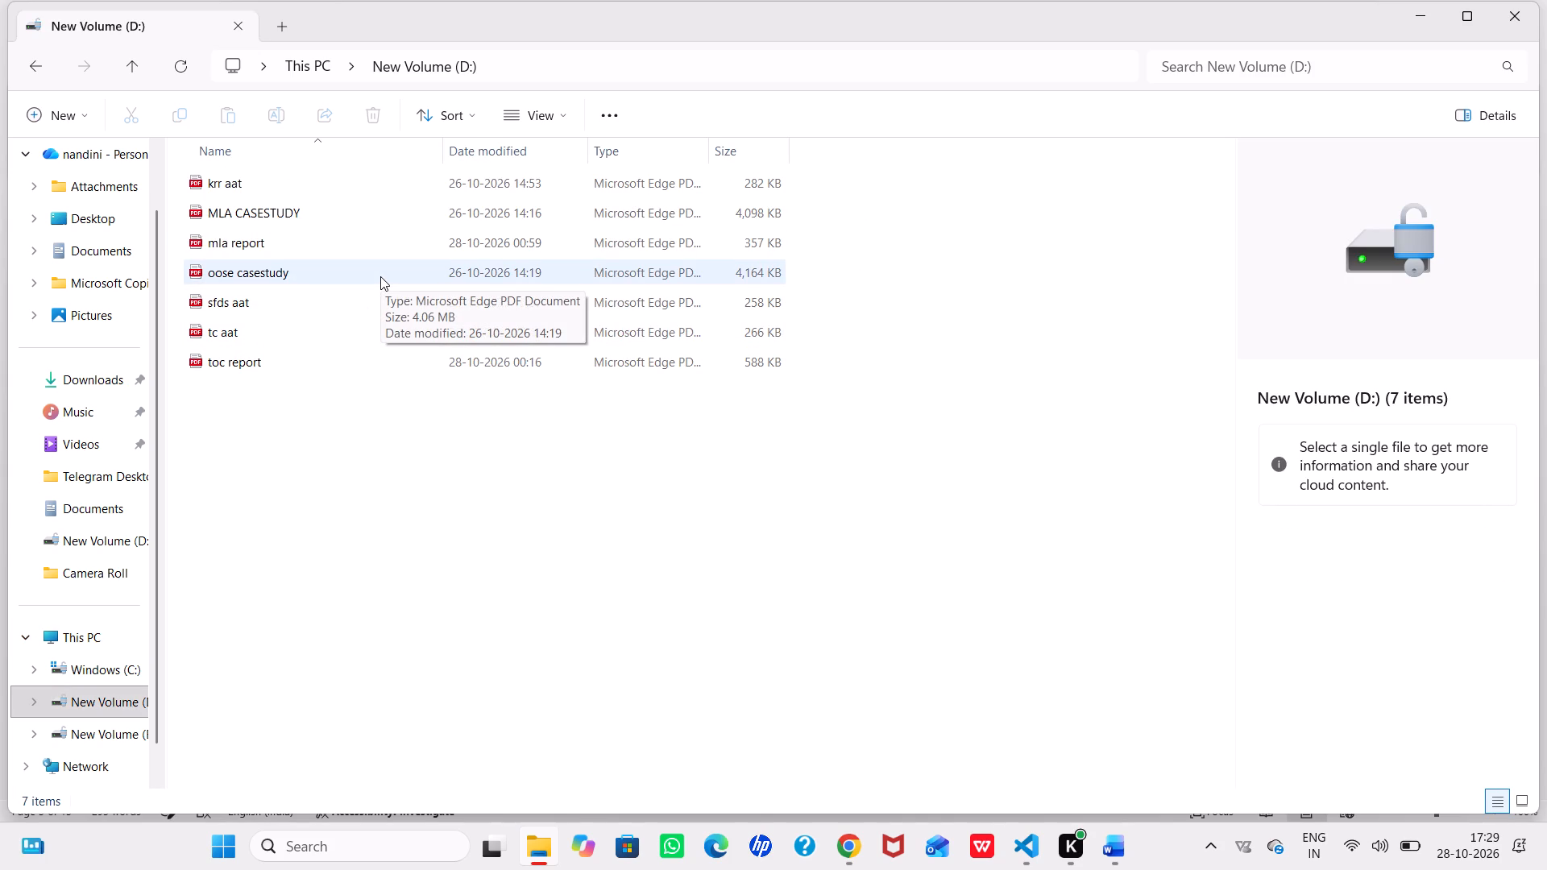
{"action": "double_click", "coordinate": [247, 335]}
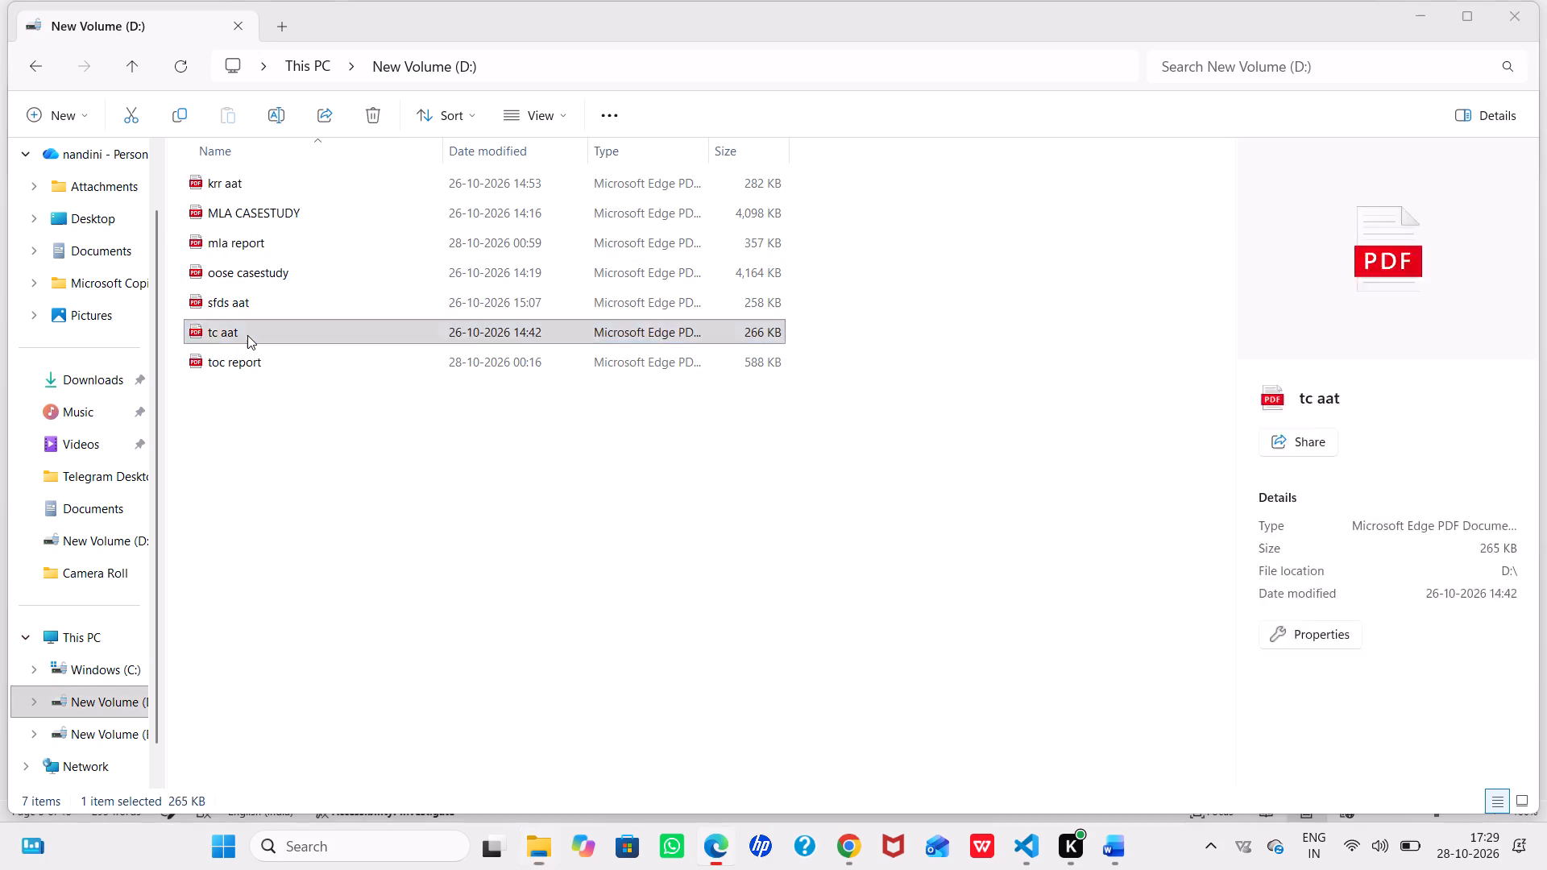
Look over the tc aat PDF's title page and opening questions in the browser, and close it.
{"action": "scroll", "coordinate": [575, 462], "scroll_direction": "up", "scroll_amount": 17}
{"action": "scroll", "coordinate": [575, 462], "scroll_direction": "up", "scroll_amount": 11}
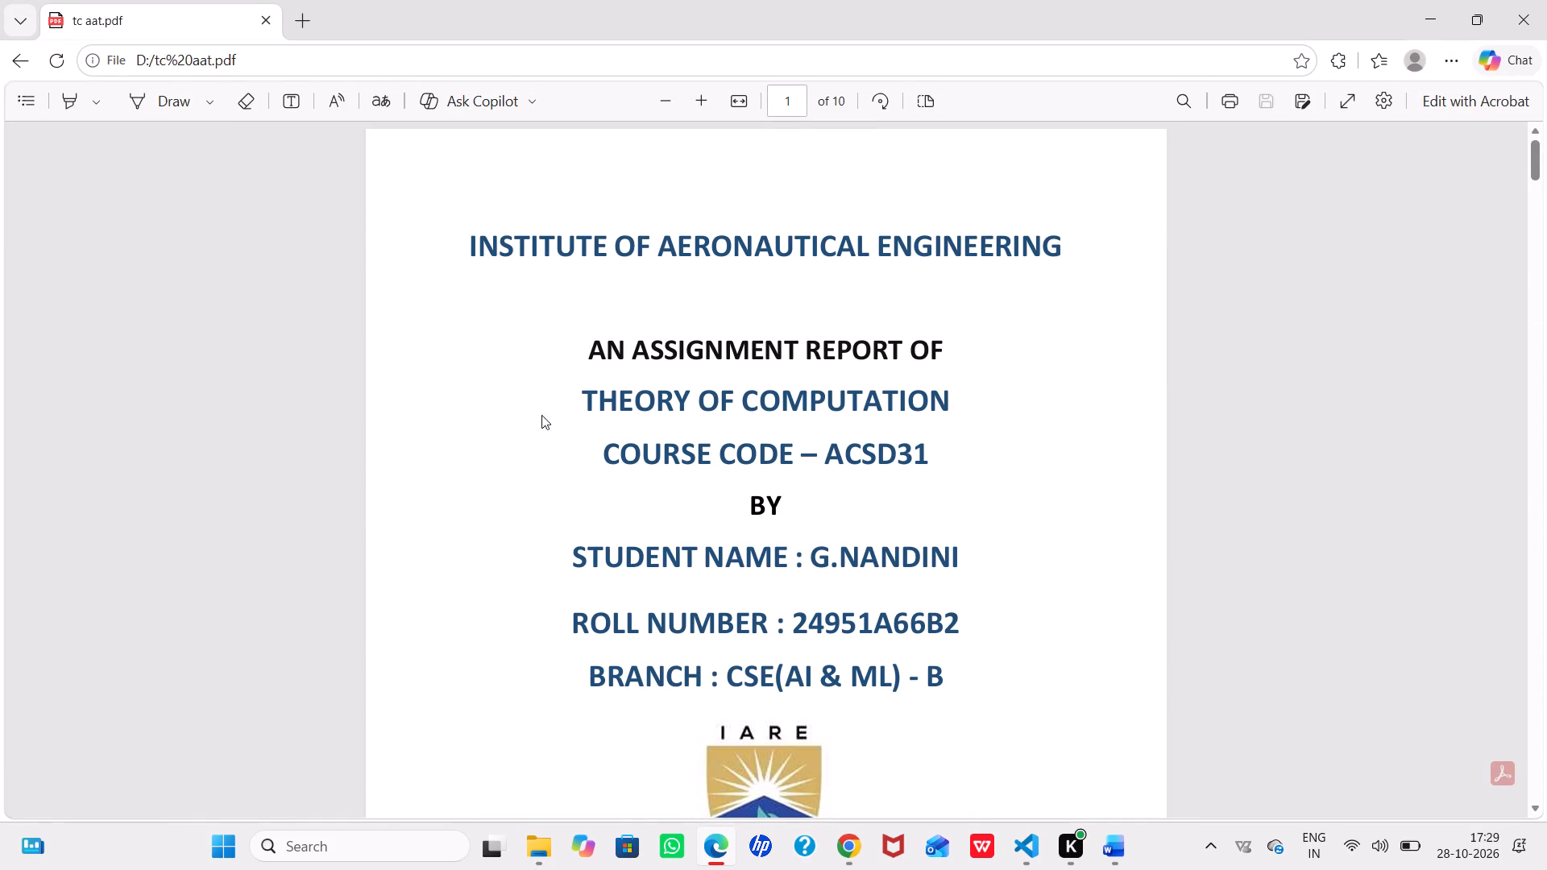
{"action": "left_click_drag", "start_coordinate": [470, 246], "coordinate": [836, 858]}
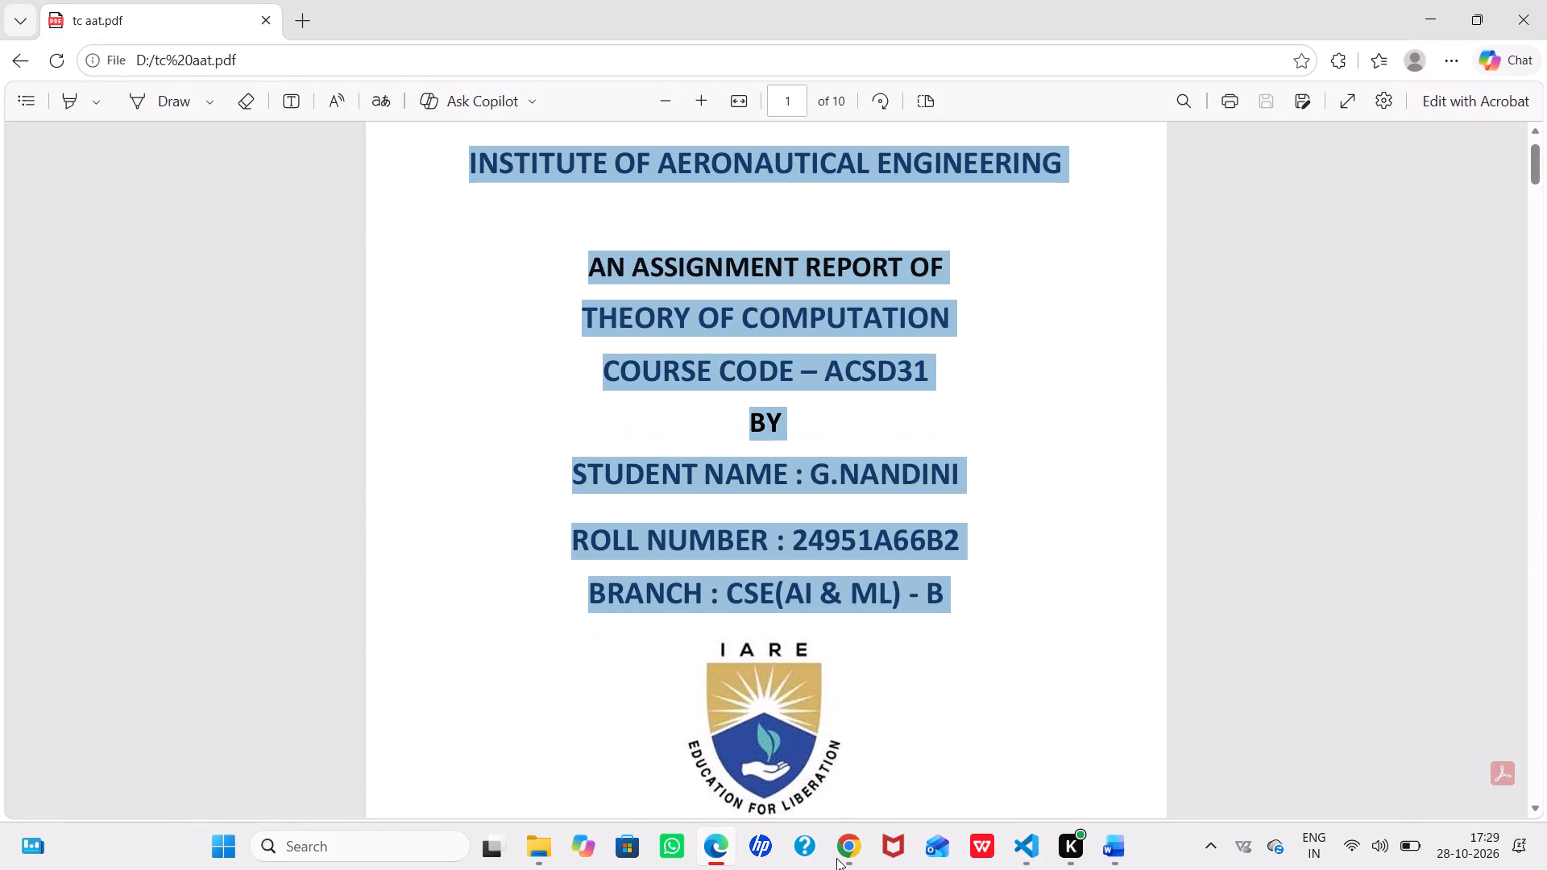
{"action": "left_click", "coordinate": [363, 635]}
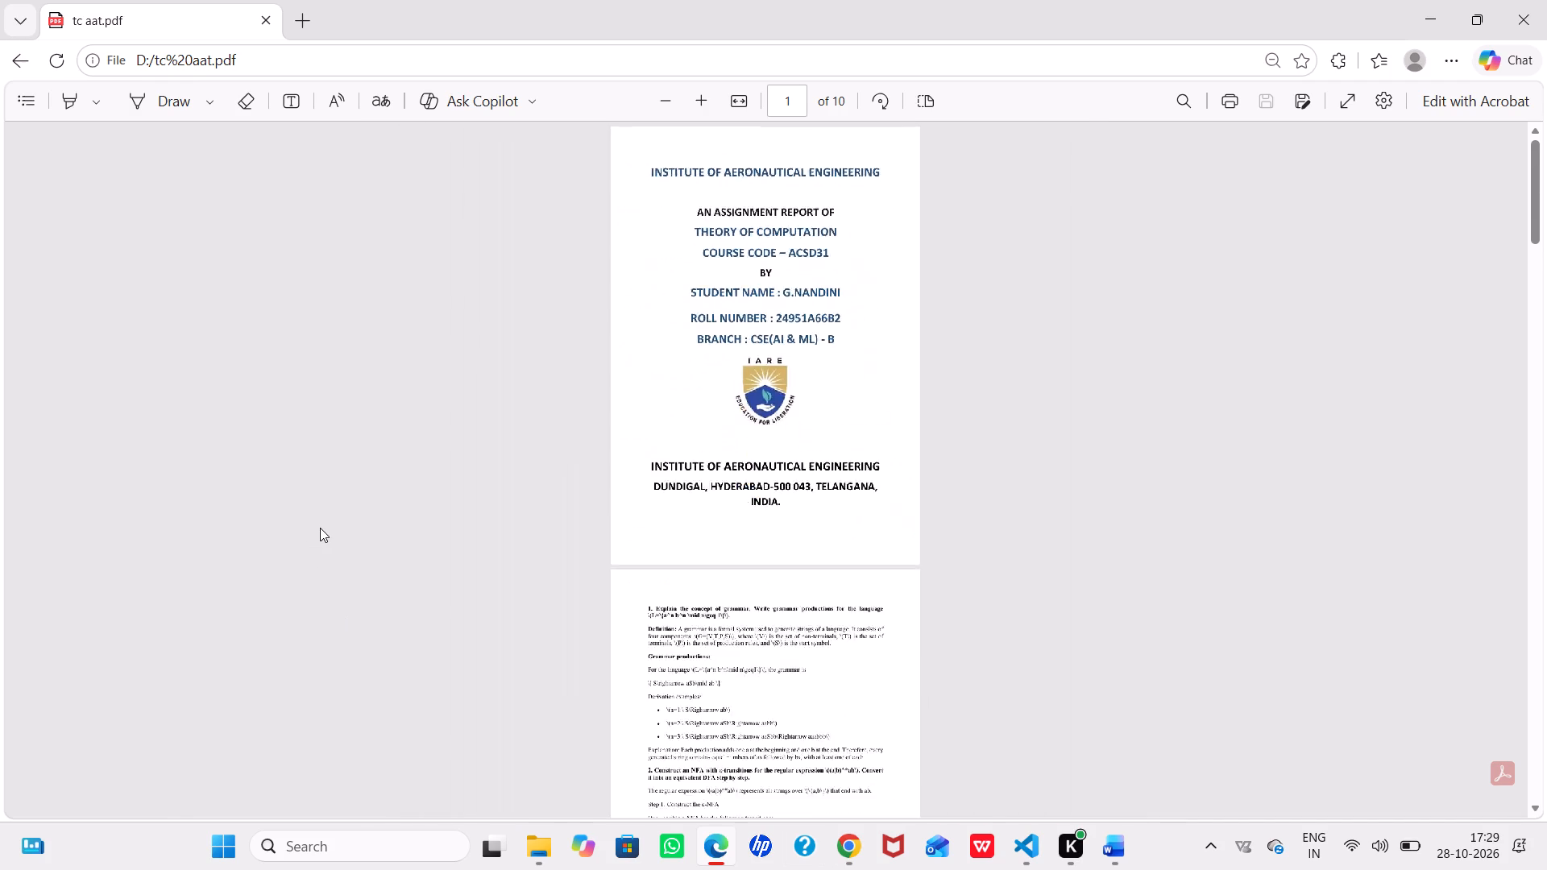
{"action": "scroll", "coordinate": [320, 528], "scroll_direction": "up", "scroll_amount": 1}
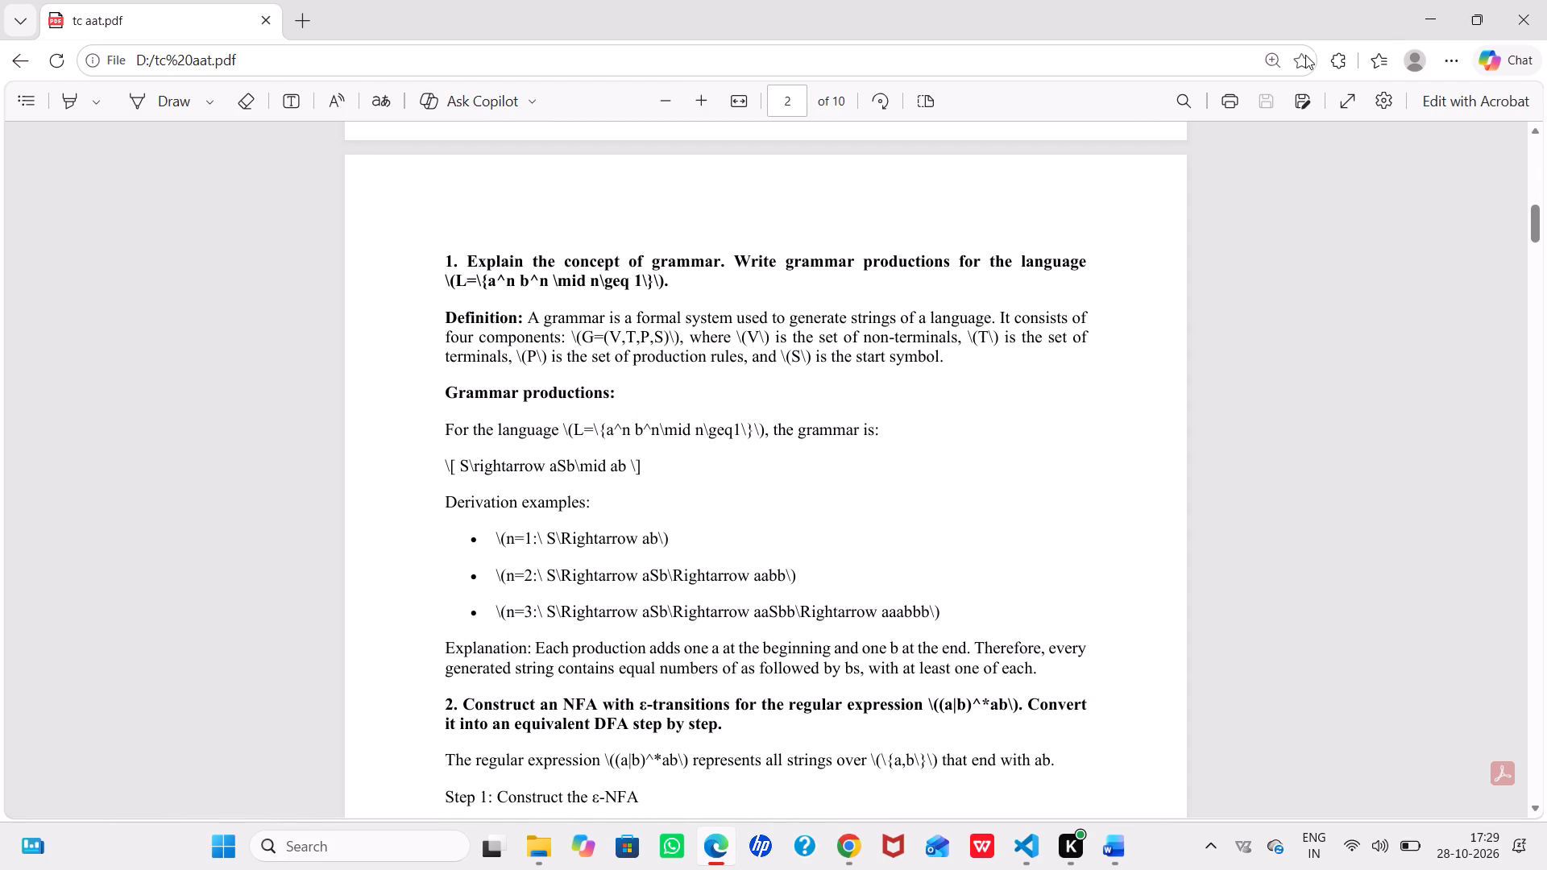
{"action": "left_click", "coordinate": [1516, 4]}
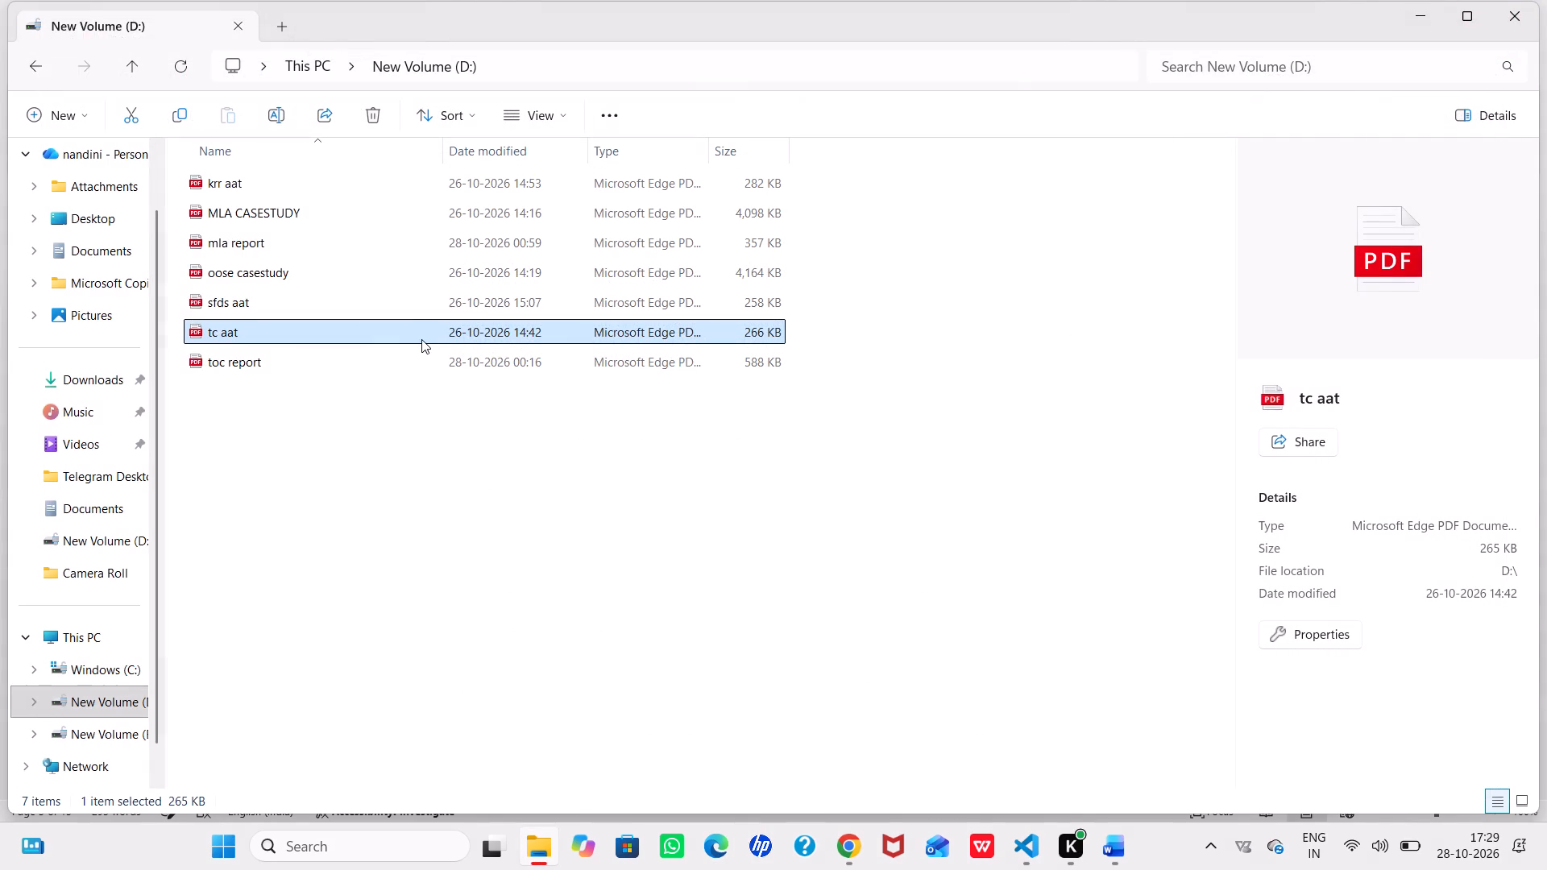
Open the tc aat PDF from File Explorer in Word, just once.
{"action": "right_click", "coordinate": [421, 338]}
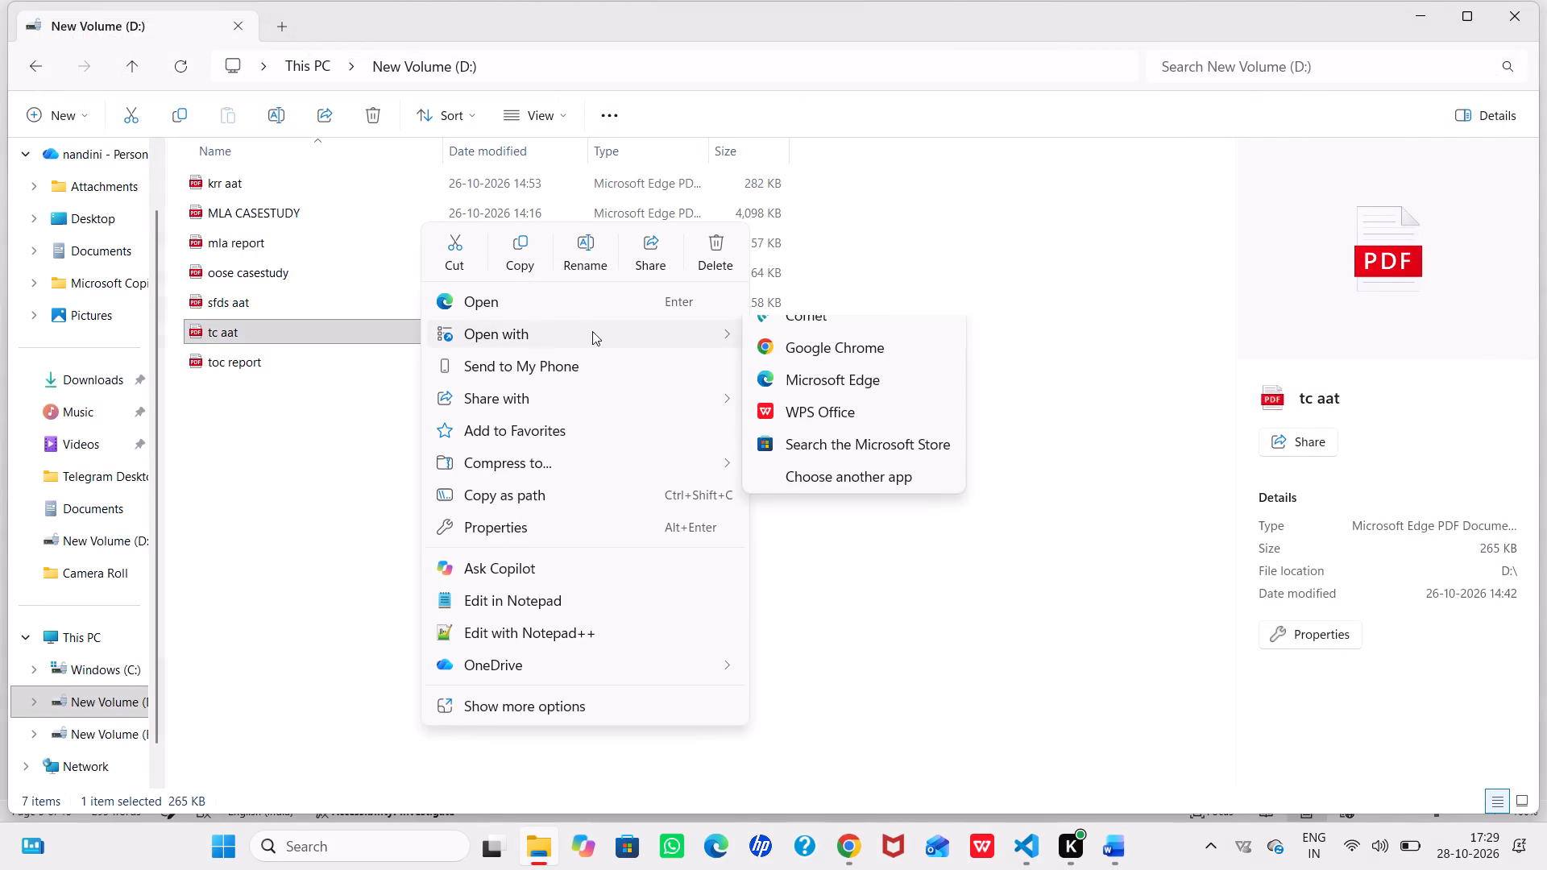
{"action": "left_click", "coordinate": [836, 505]}
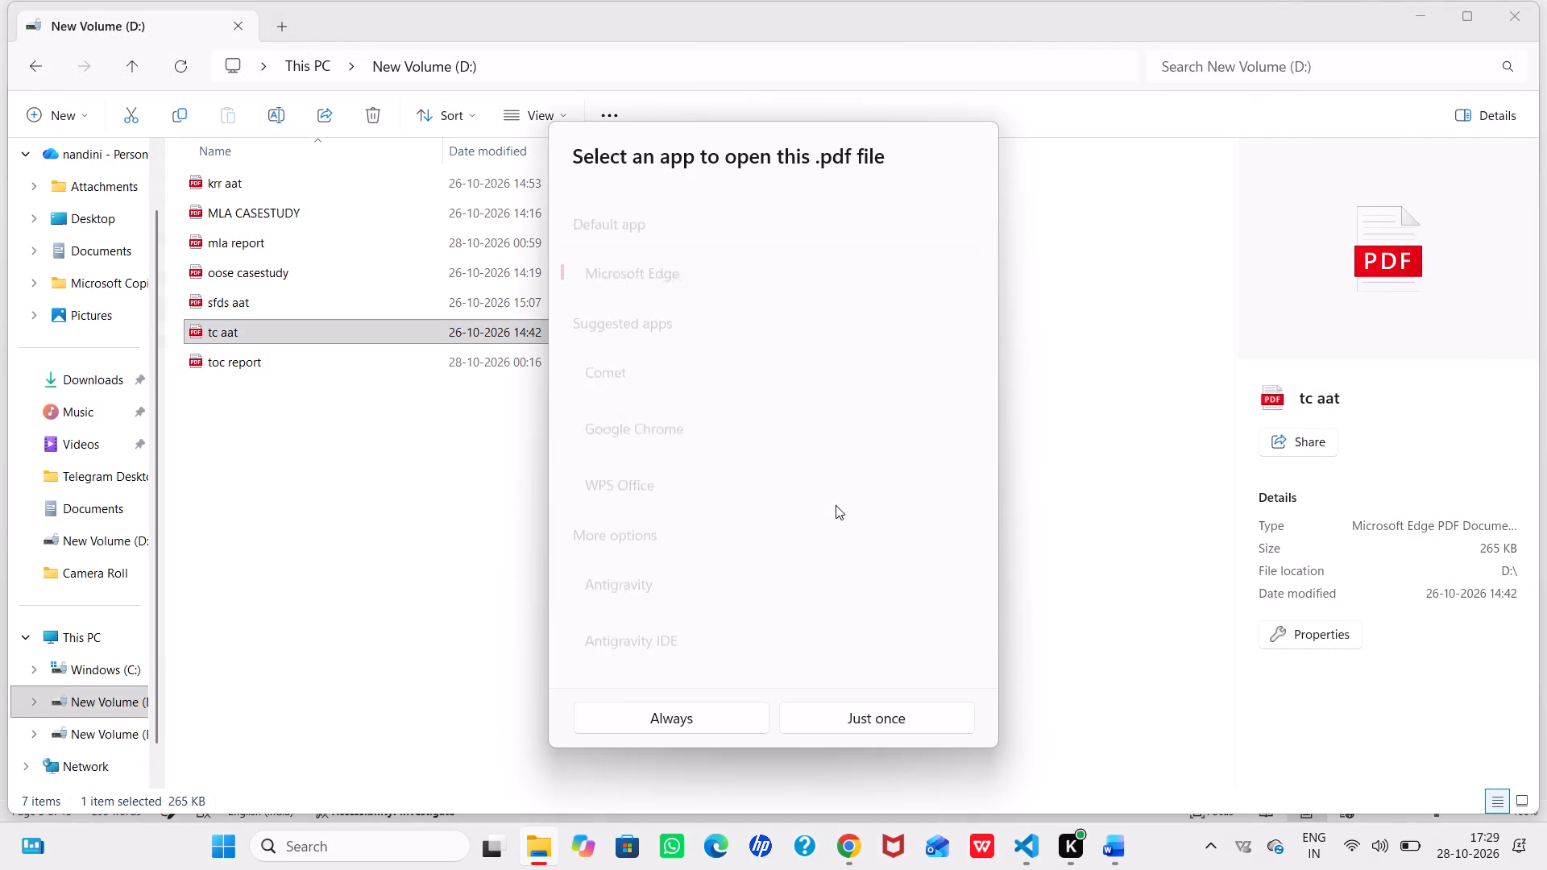
{"action": "scroll", "coordinate": [713, 588], "scroll_direction": "down", "scroll_amount": 4}
{"action": "left_click", "coordinate": [681, 539]}
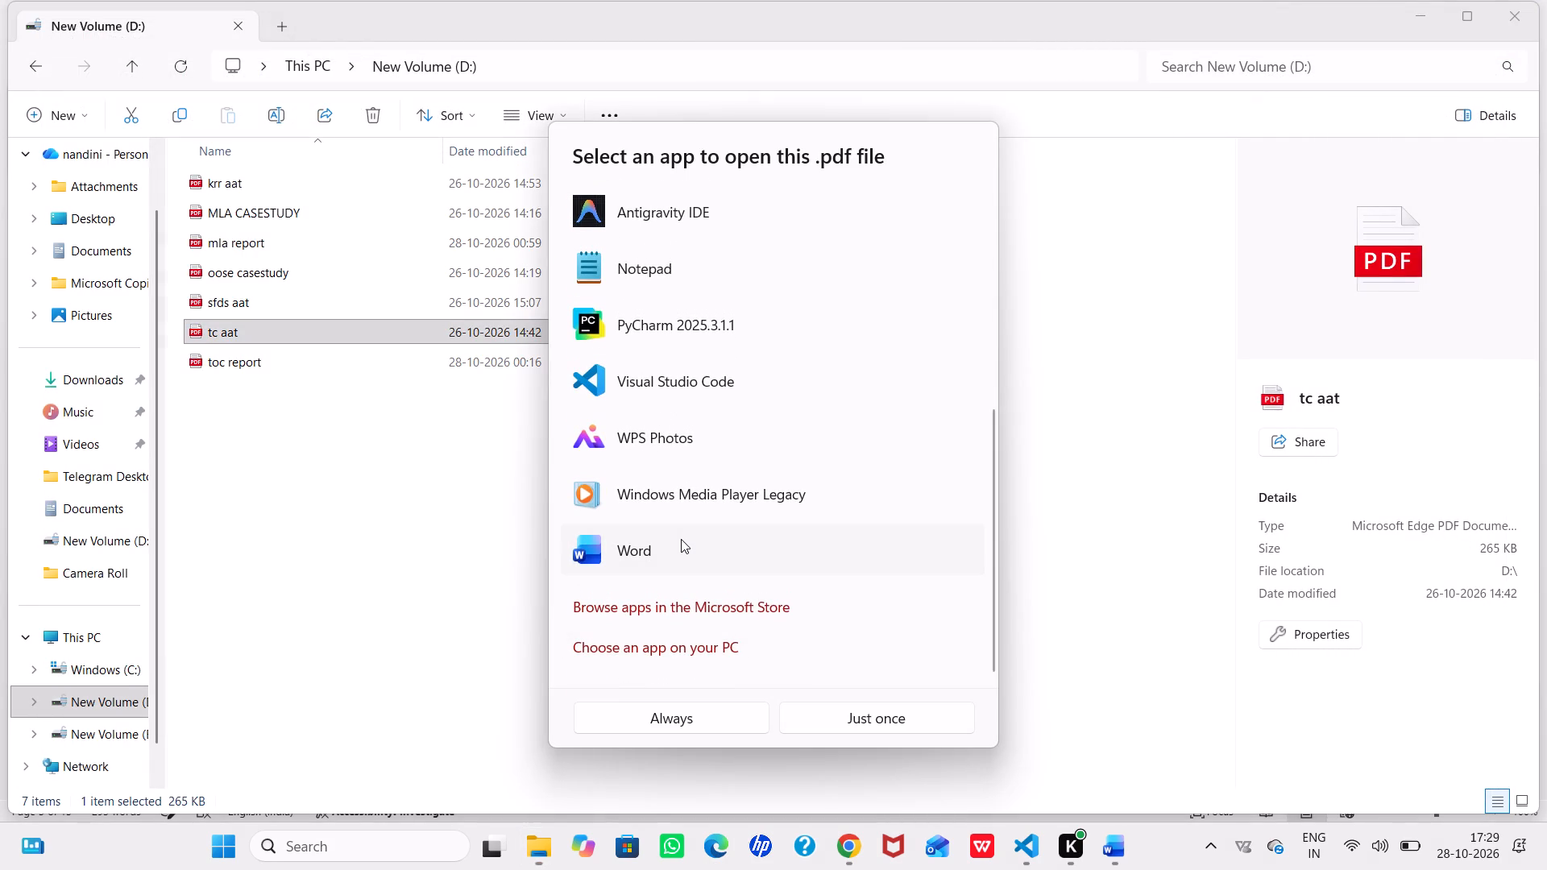
{"action": "left_click", "coordinate": [853, 720]}
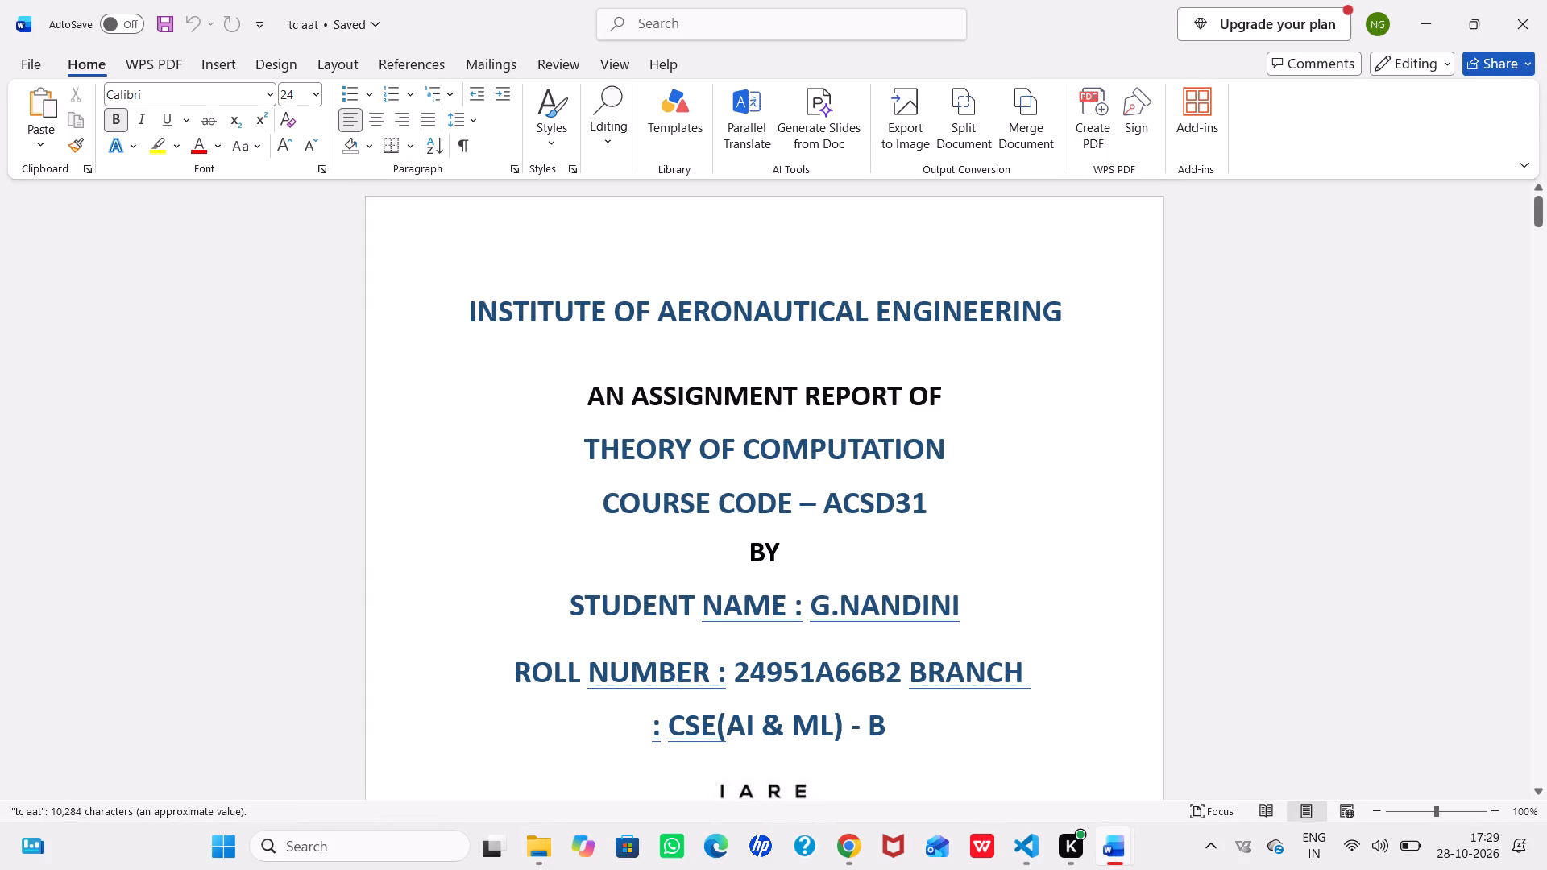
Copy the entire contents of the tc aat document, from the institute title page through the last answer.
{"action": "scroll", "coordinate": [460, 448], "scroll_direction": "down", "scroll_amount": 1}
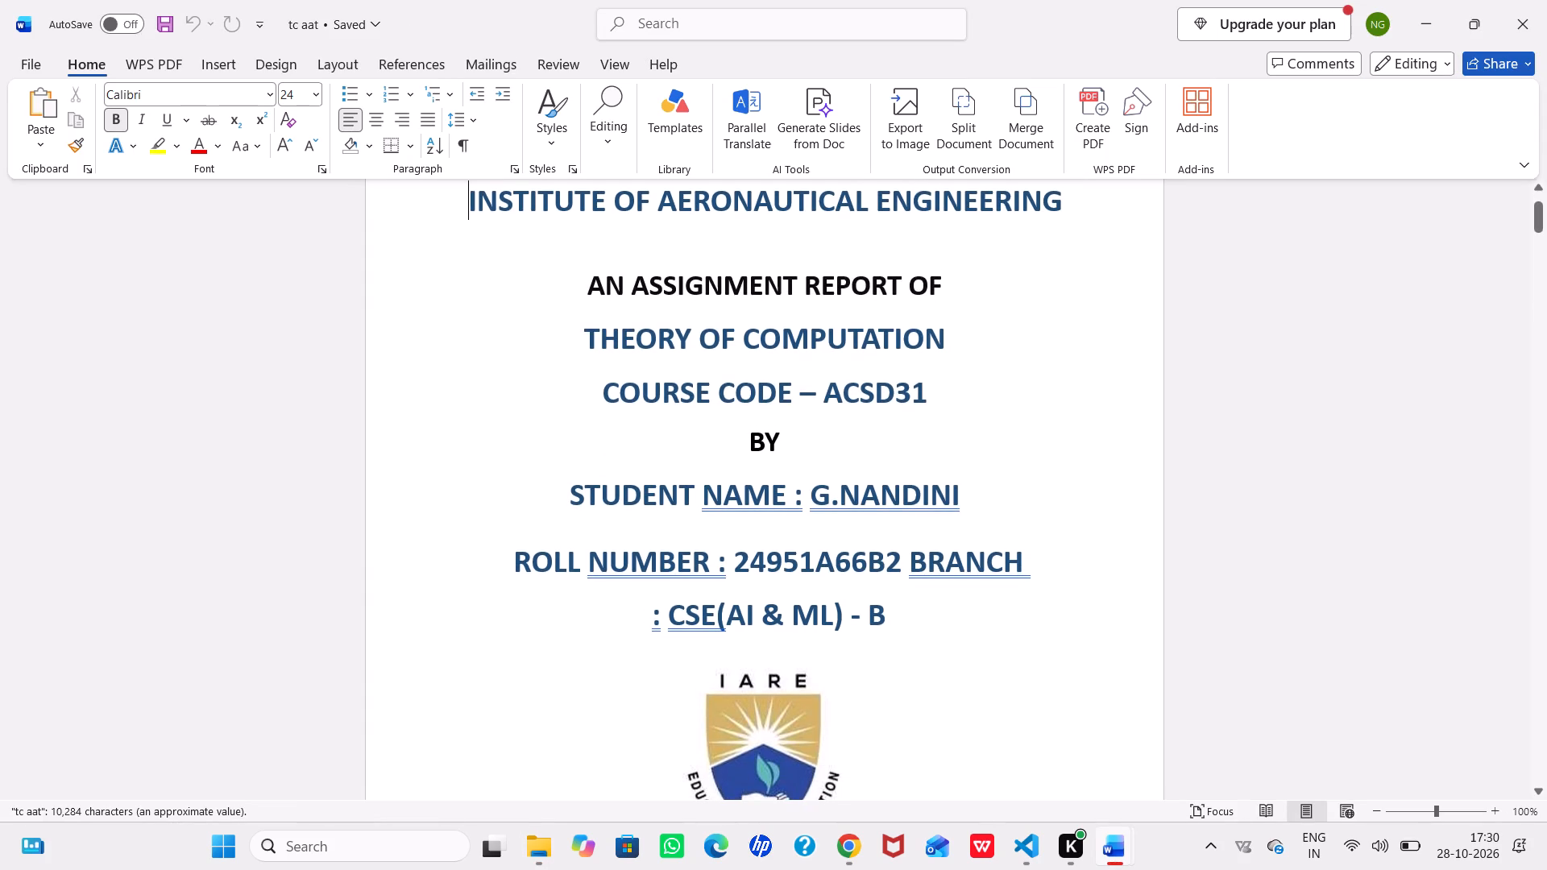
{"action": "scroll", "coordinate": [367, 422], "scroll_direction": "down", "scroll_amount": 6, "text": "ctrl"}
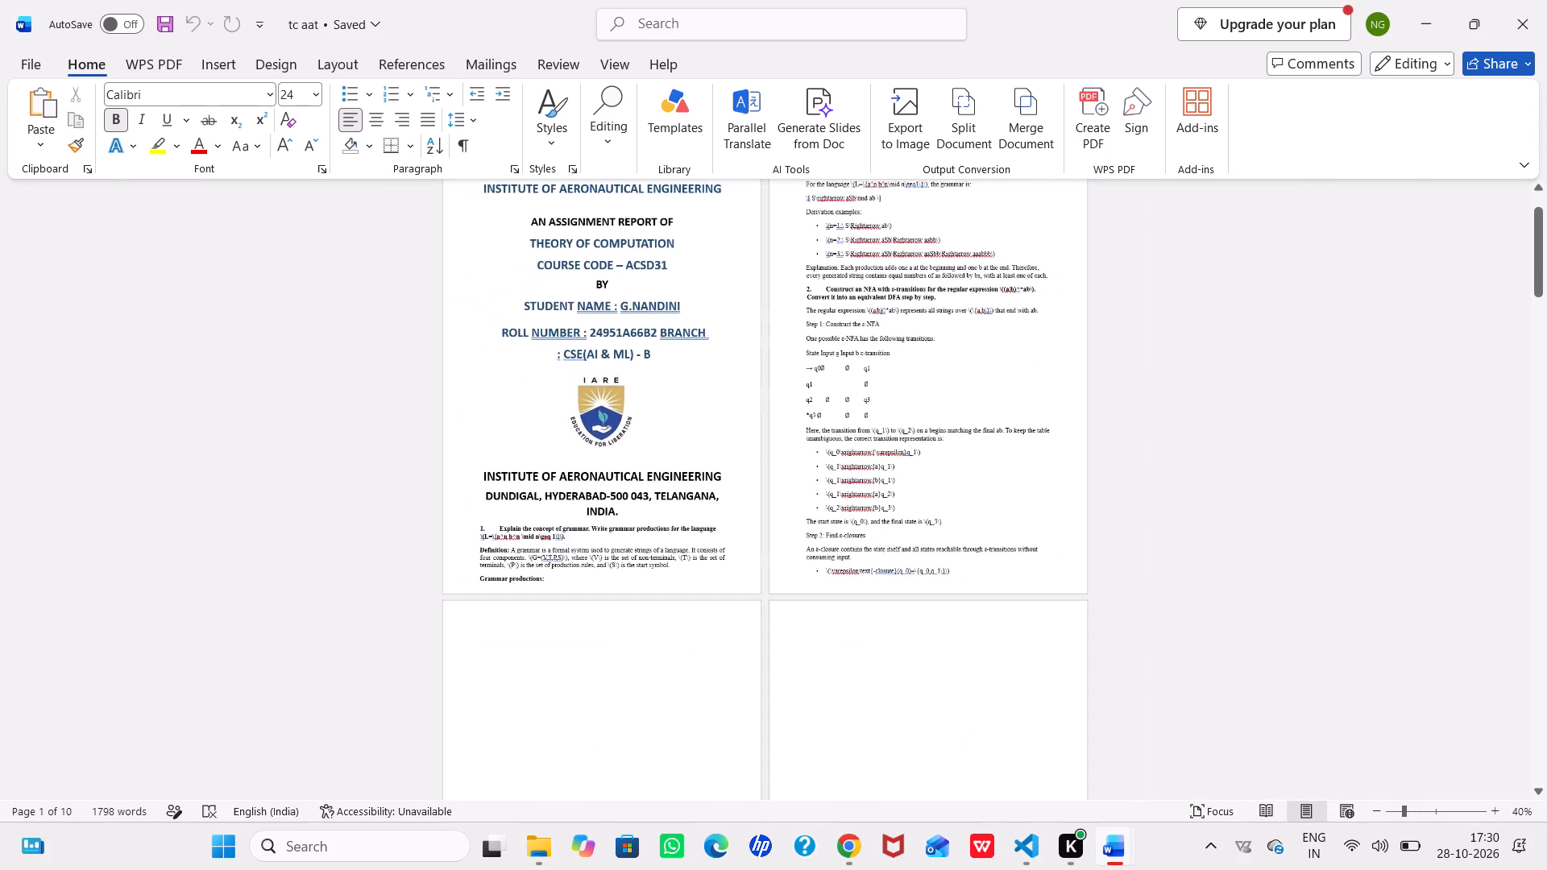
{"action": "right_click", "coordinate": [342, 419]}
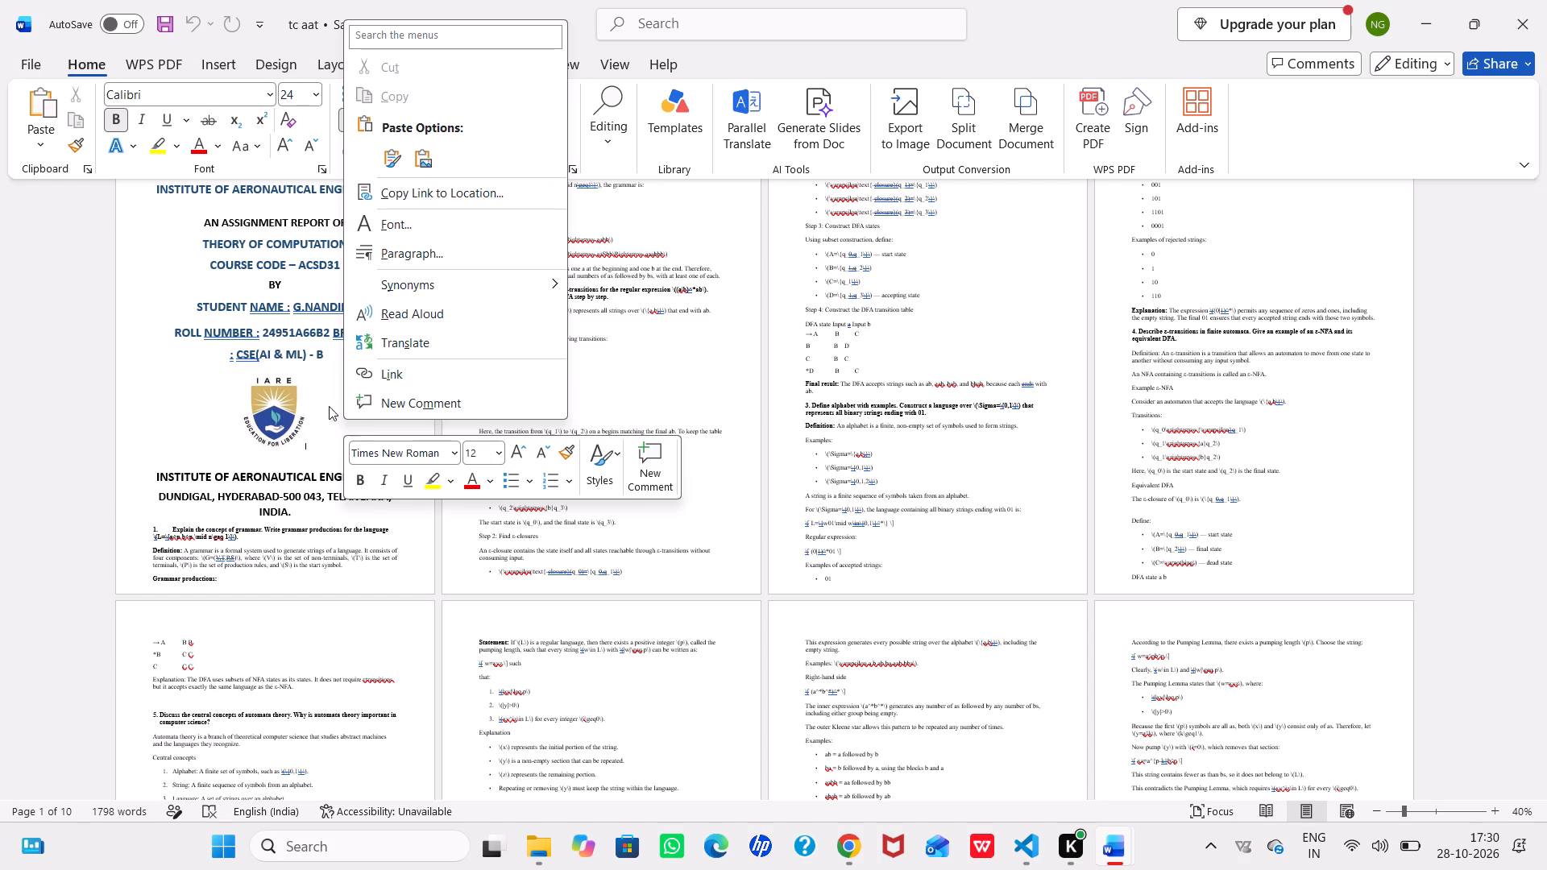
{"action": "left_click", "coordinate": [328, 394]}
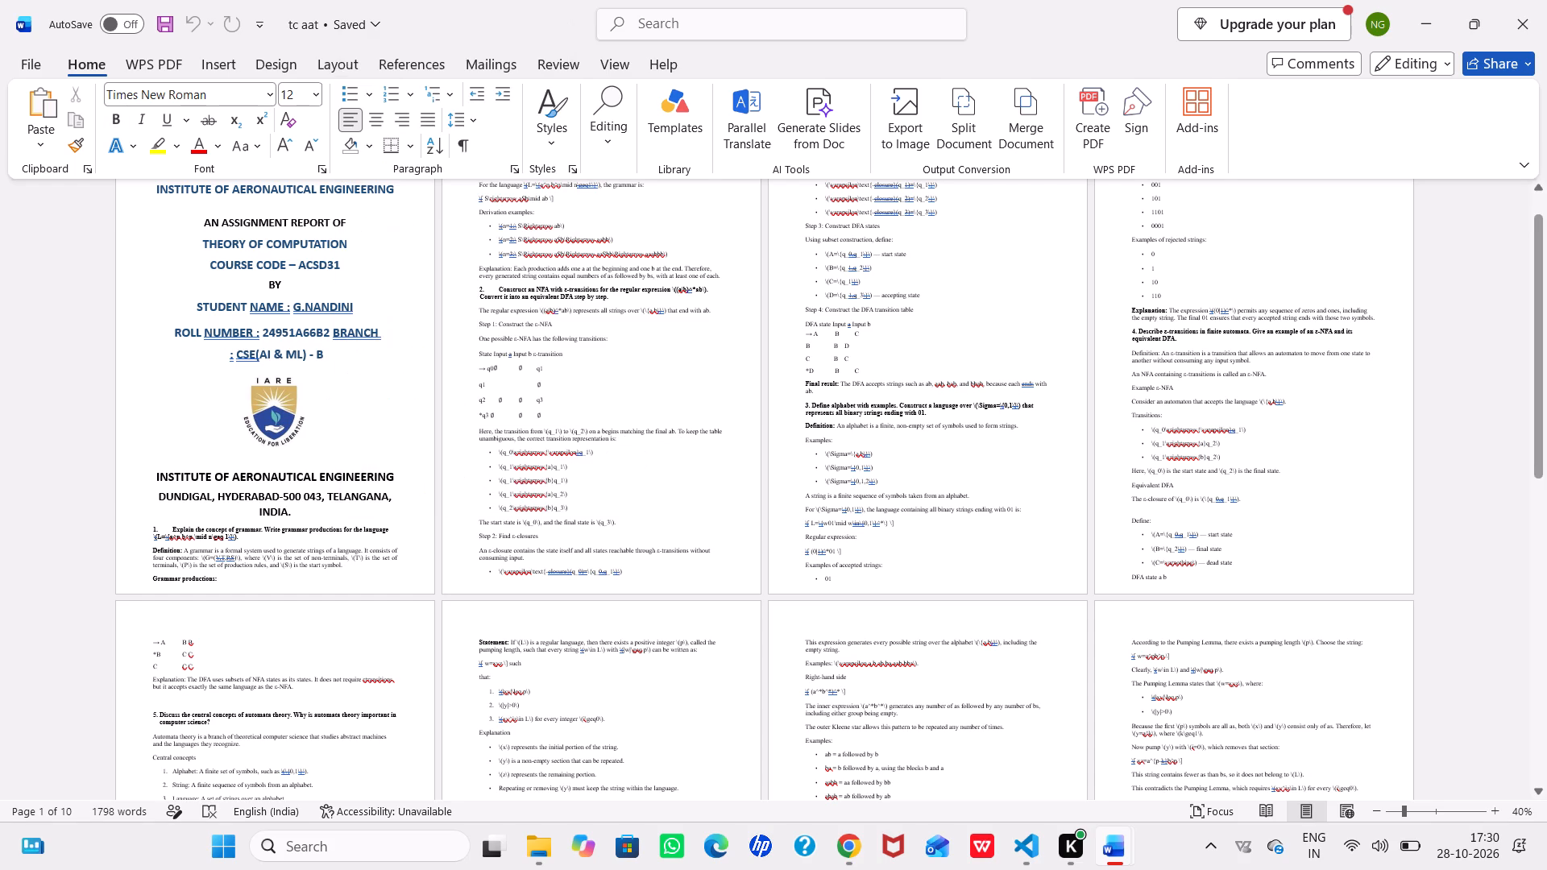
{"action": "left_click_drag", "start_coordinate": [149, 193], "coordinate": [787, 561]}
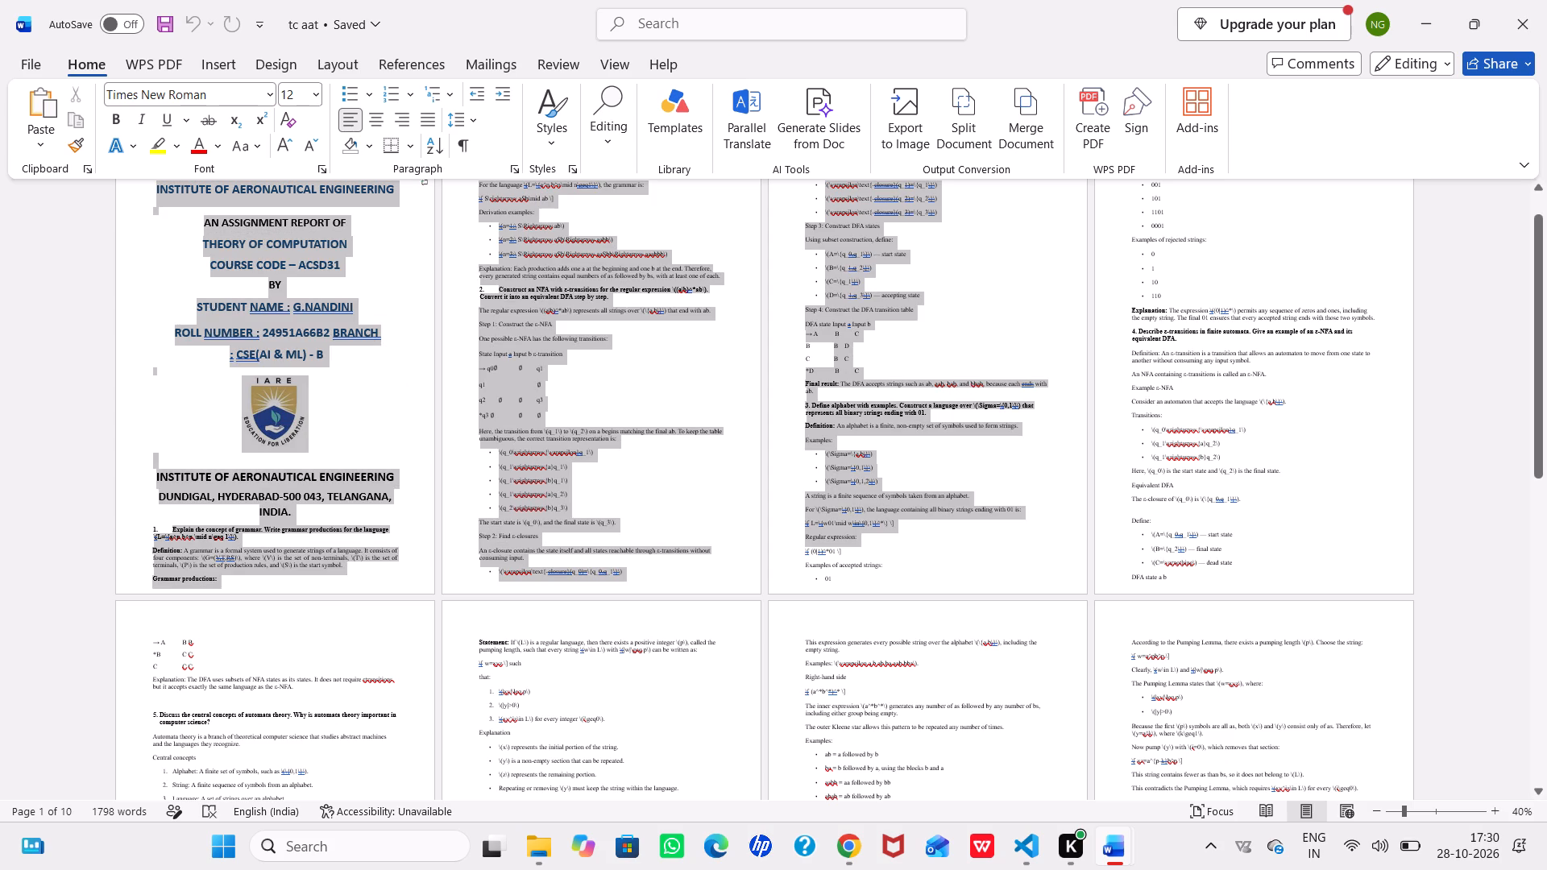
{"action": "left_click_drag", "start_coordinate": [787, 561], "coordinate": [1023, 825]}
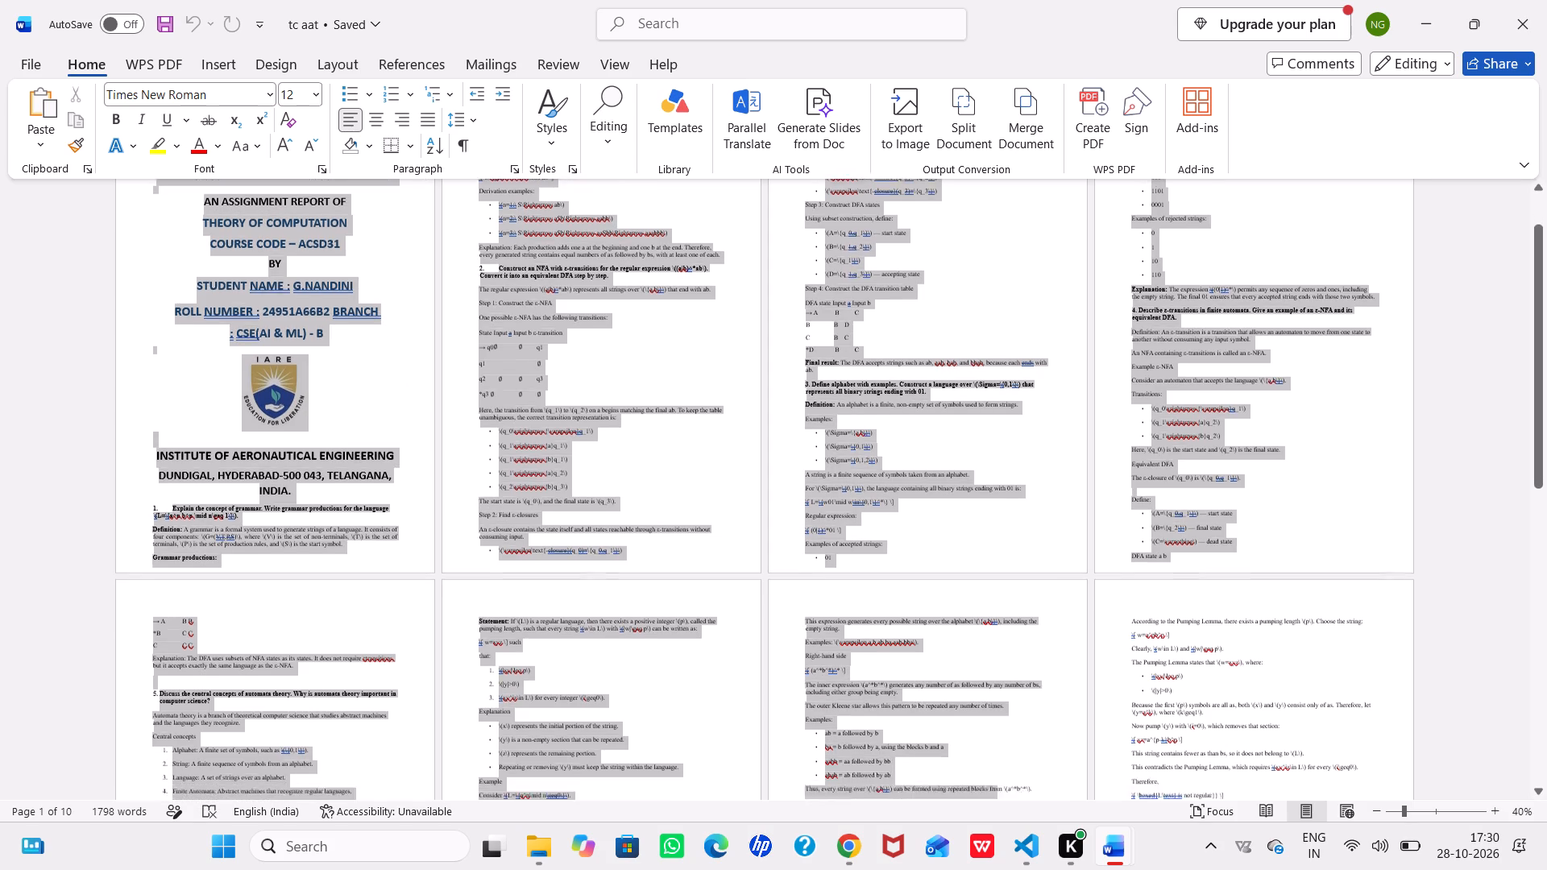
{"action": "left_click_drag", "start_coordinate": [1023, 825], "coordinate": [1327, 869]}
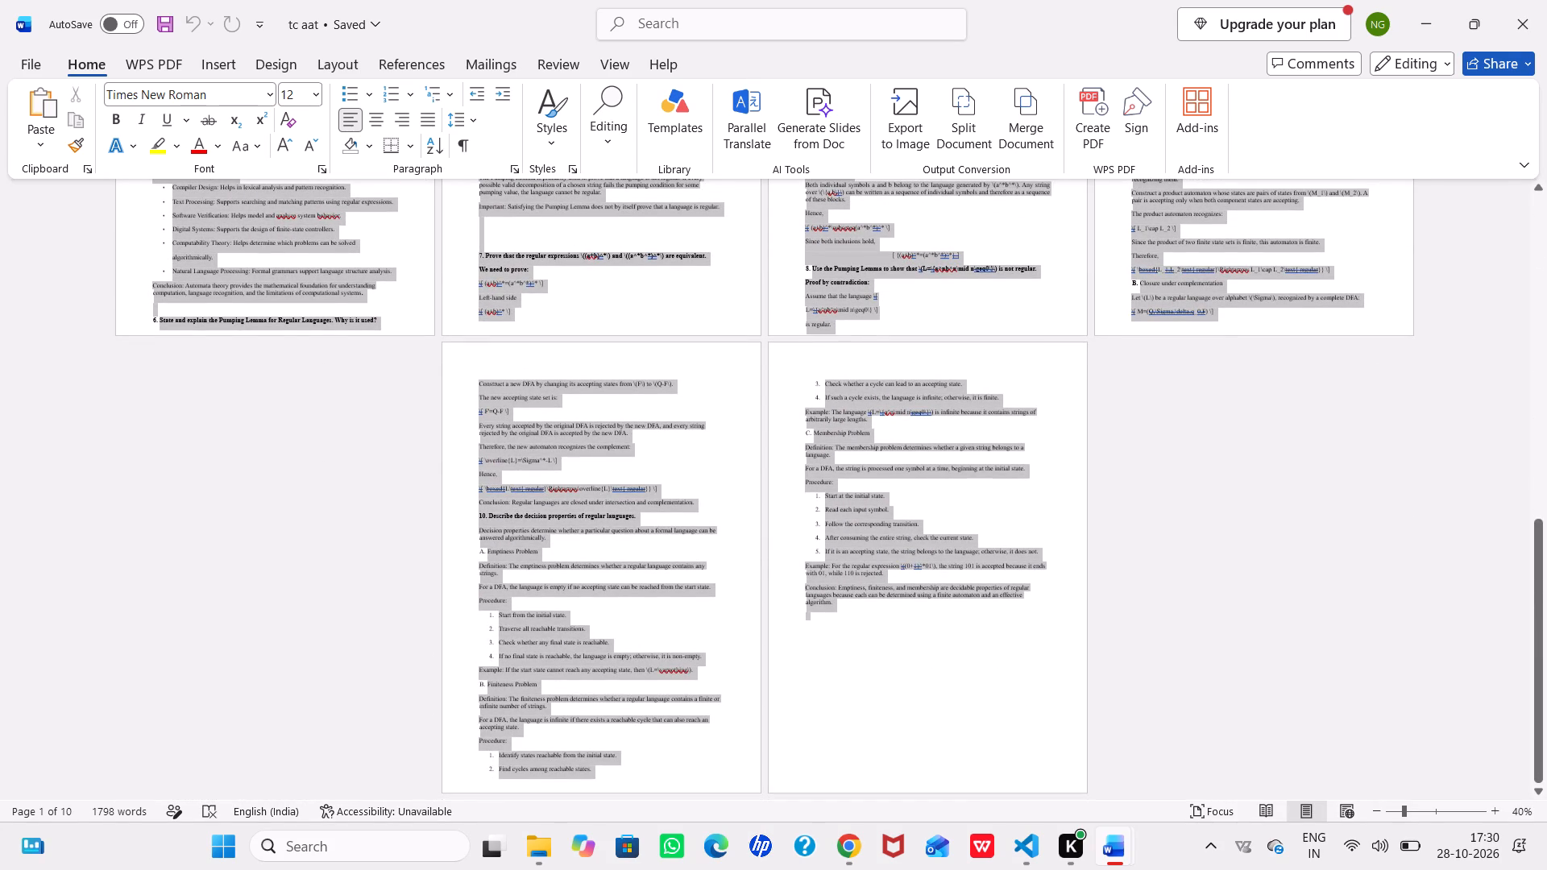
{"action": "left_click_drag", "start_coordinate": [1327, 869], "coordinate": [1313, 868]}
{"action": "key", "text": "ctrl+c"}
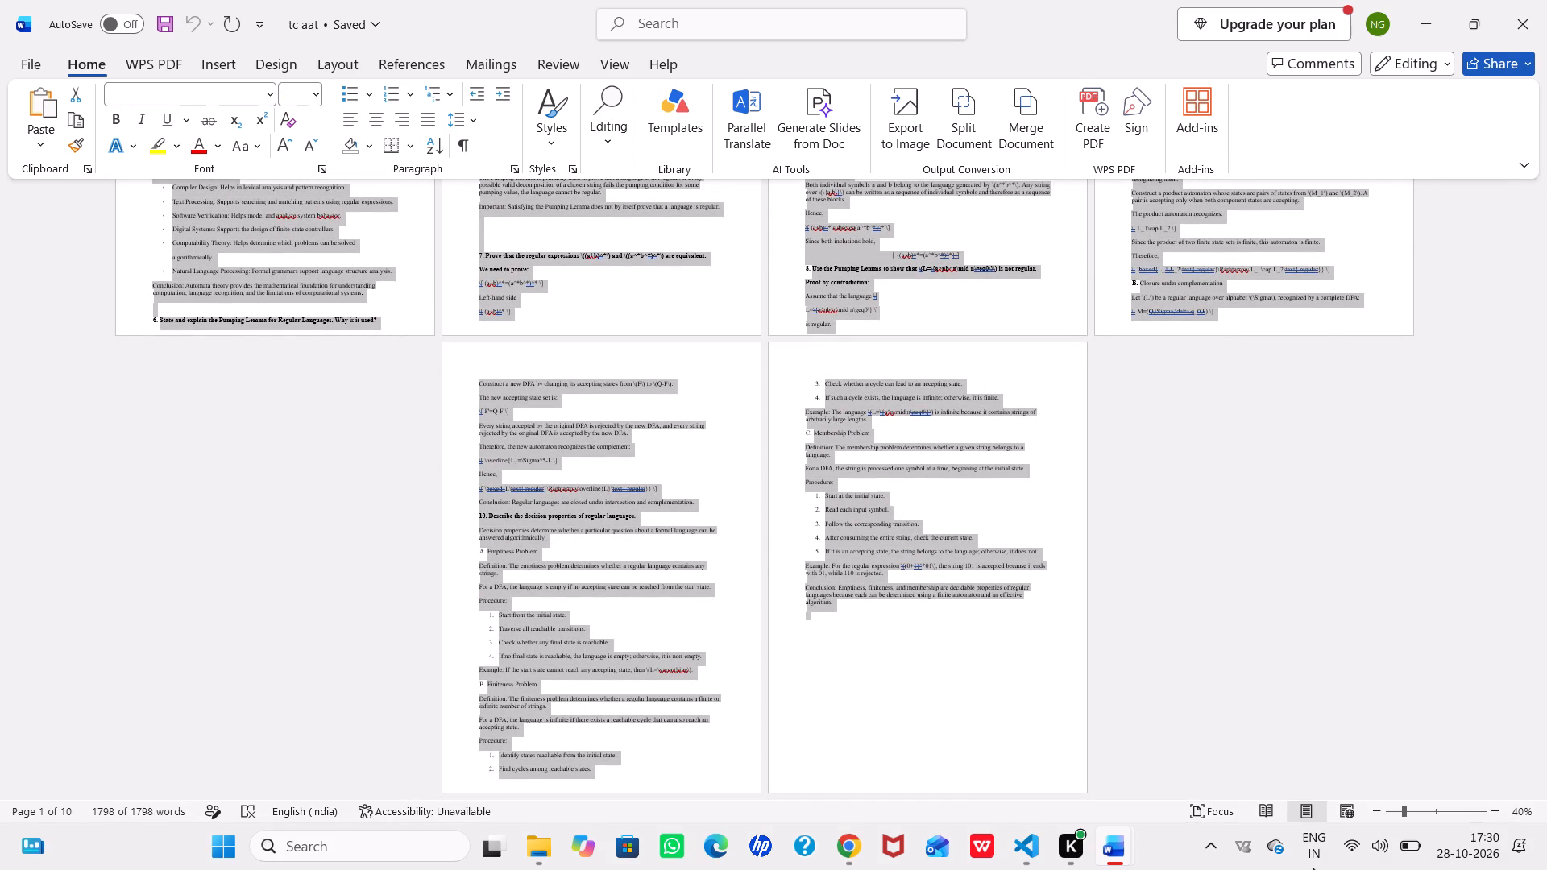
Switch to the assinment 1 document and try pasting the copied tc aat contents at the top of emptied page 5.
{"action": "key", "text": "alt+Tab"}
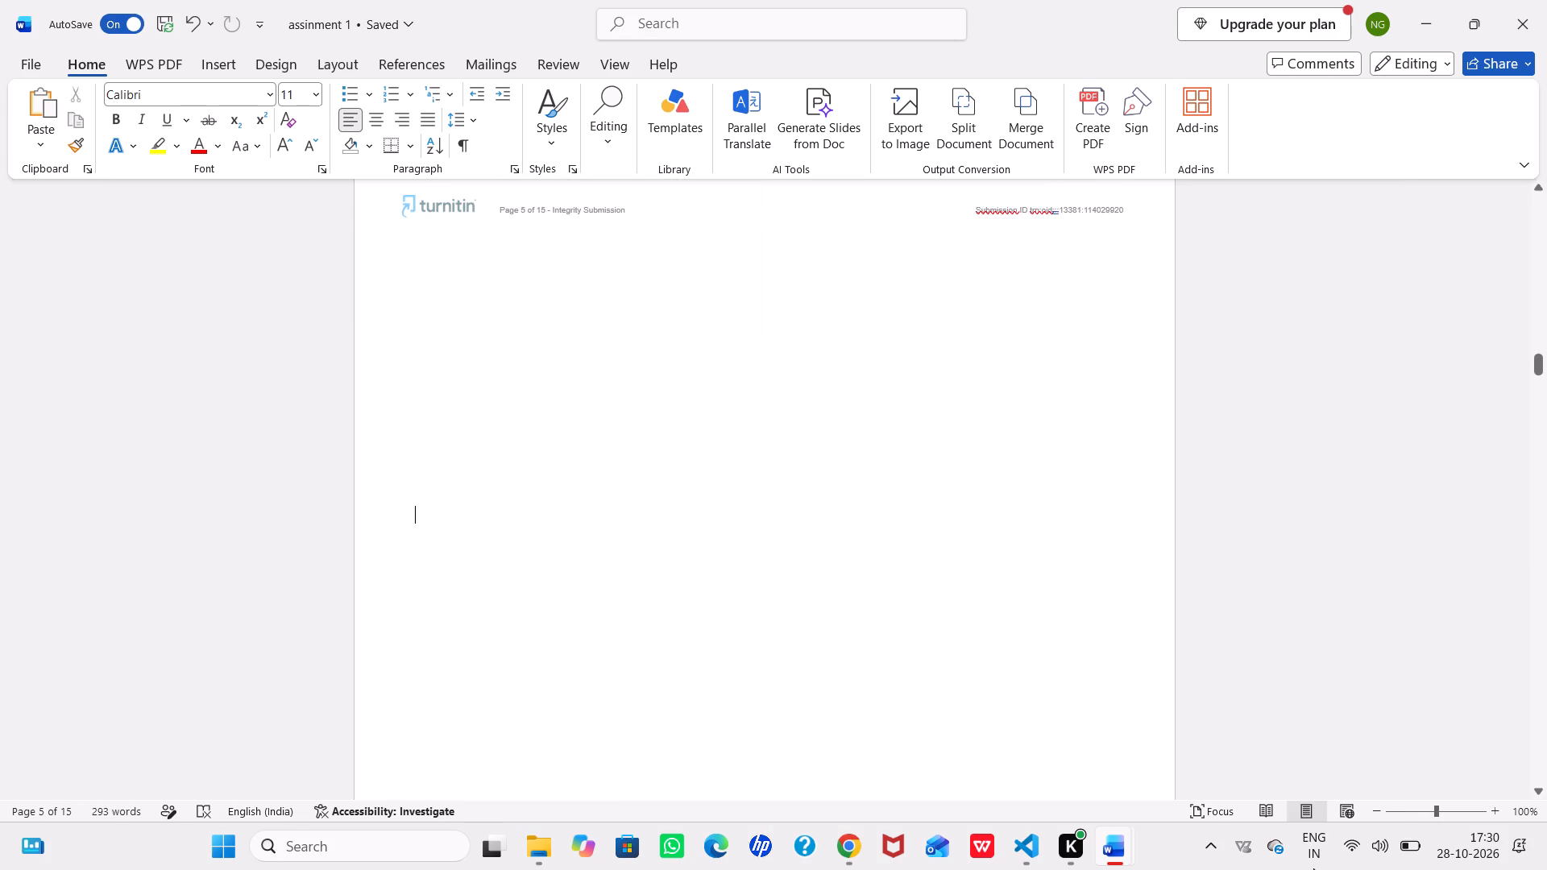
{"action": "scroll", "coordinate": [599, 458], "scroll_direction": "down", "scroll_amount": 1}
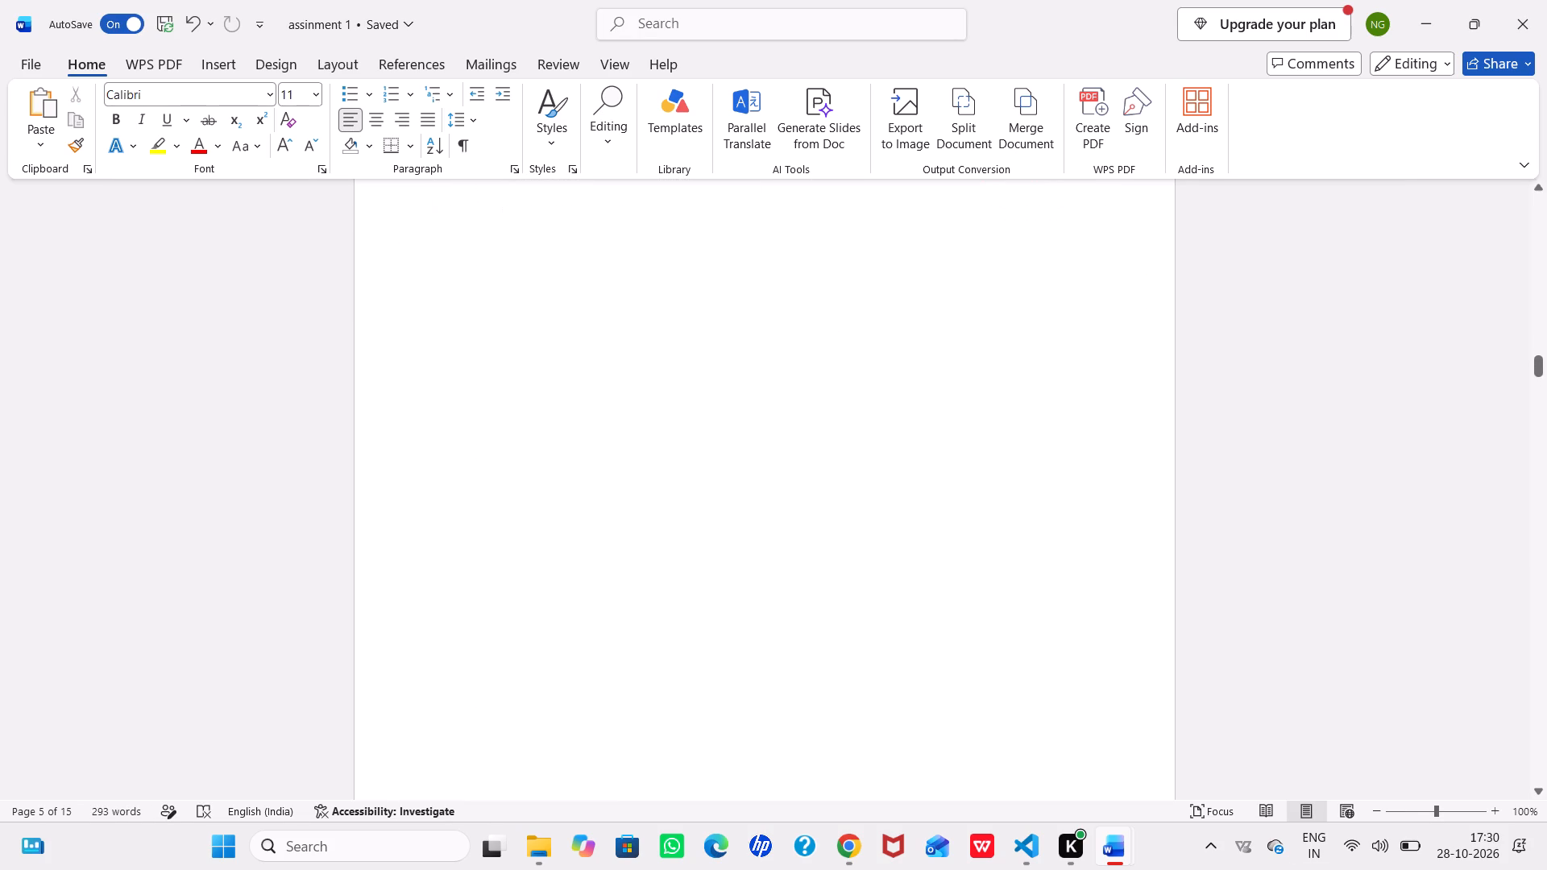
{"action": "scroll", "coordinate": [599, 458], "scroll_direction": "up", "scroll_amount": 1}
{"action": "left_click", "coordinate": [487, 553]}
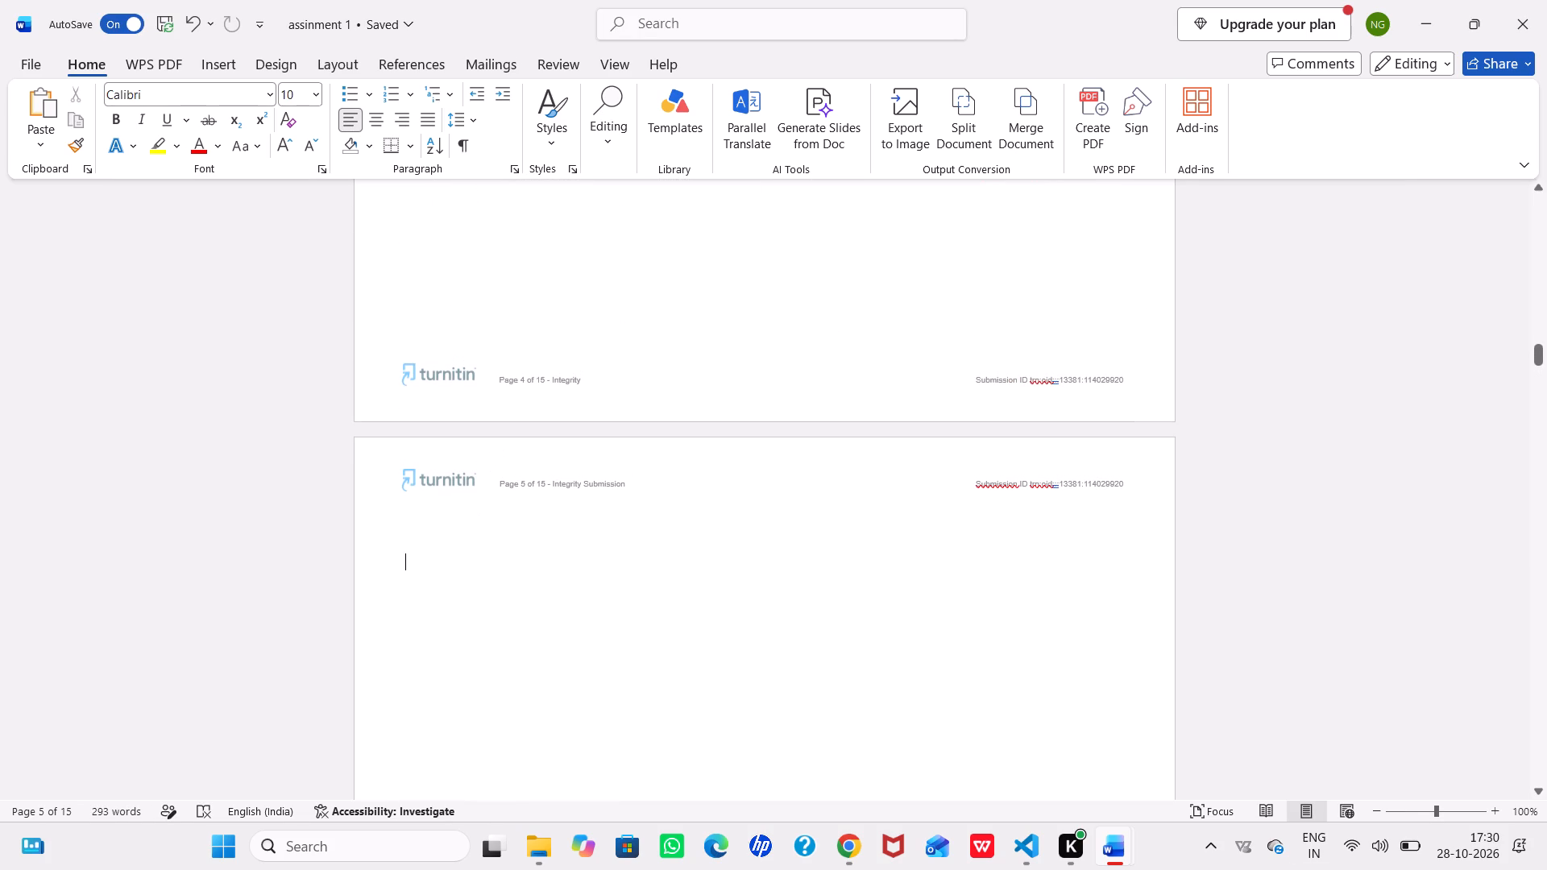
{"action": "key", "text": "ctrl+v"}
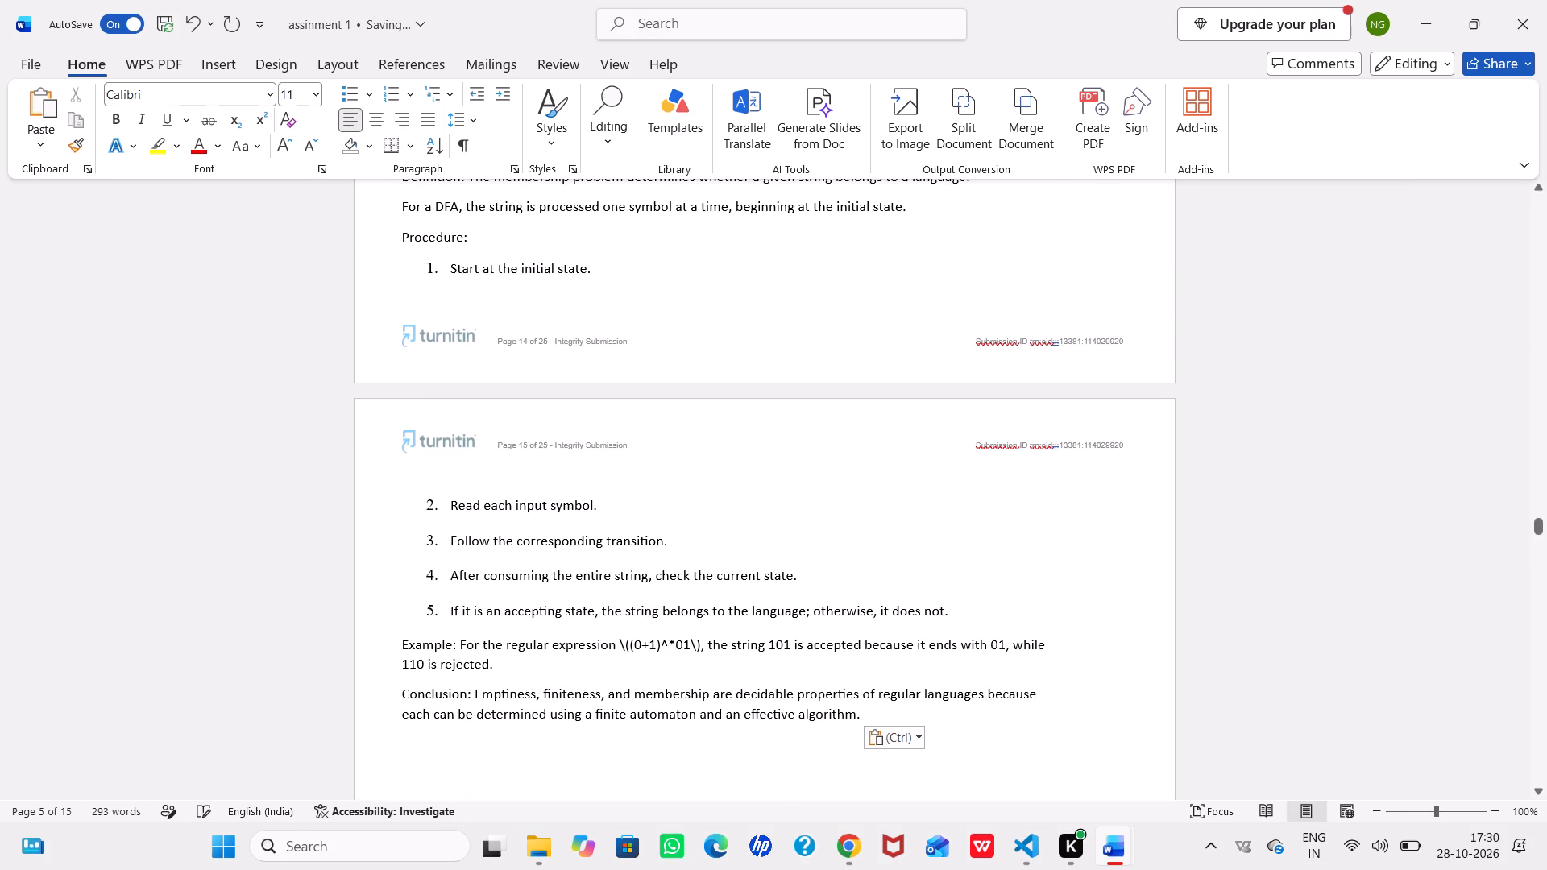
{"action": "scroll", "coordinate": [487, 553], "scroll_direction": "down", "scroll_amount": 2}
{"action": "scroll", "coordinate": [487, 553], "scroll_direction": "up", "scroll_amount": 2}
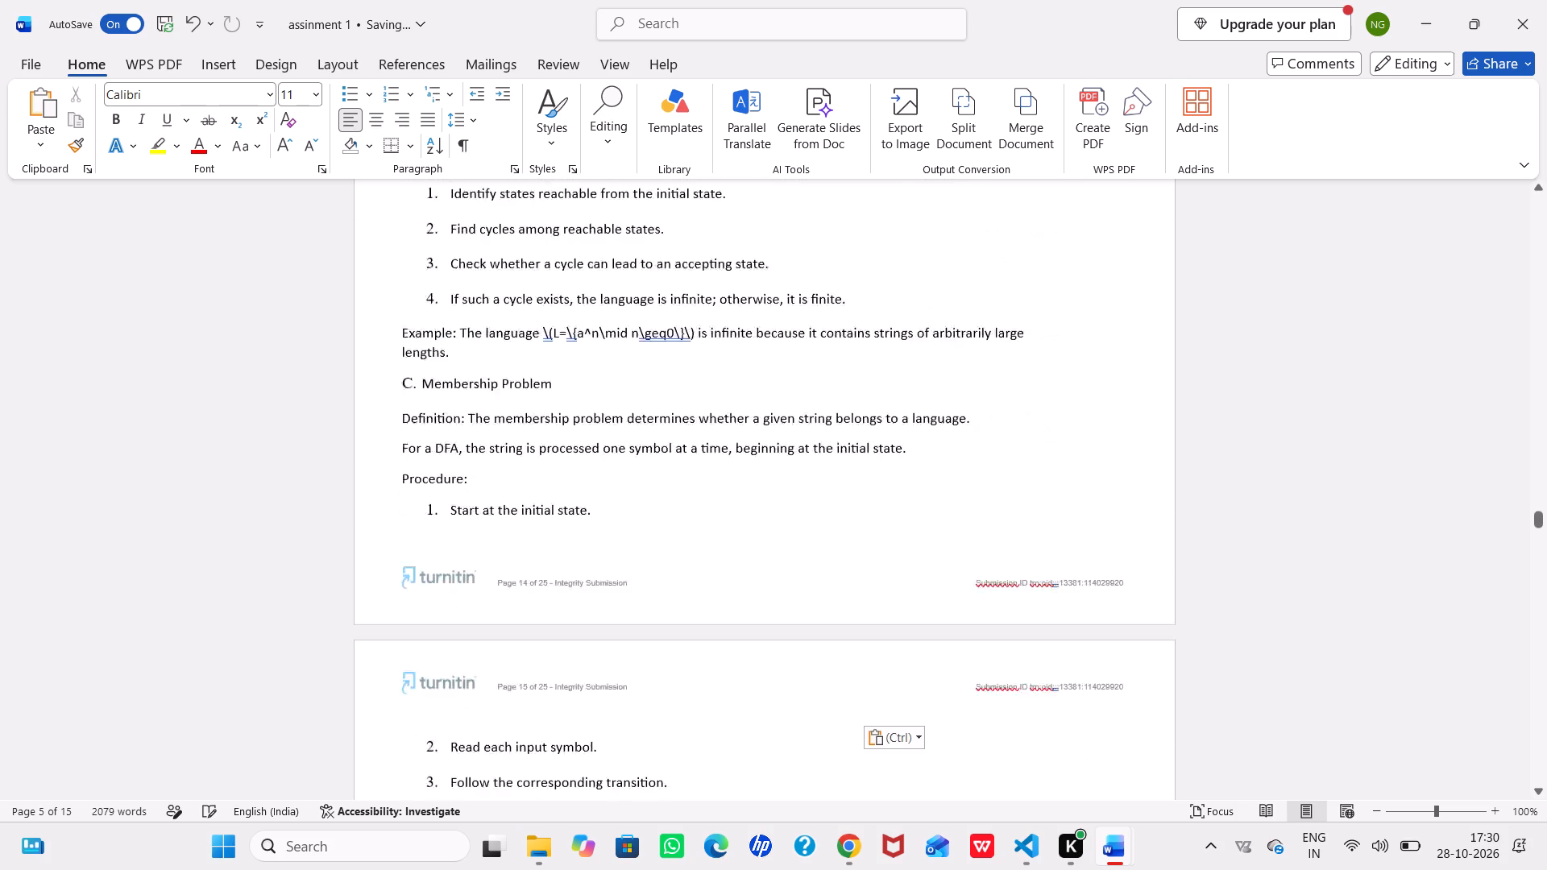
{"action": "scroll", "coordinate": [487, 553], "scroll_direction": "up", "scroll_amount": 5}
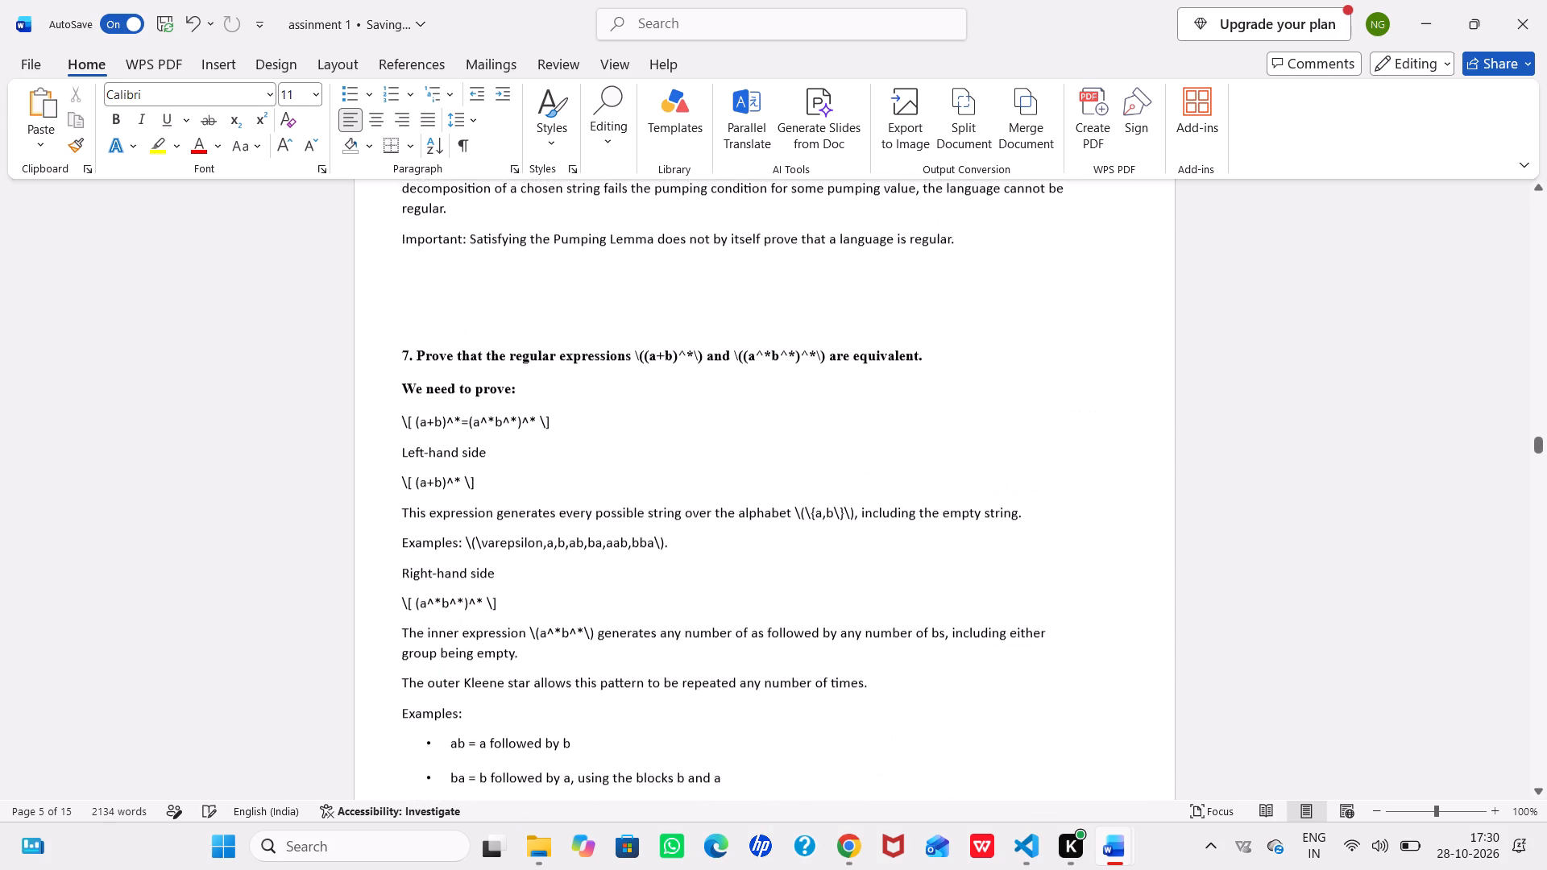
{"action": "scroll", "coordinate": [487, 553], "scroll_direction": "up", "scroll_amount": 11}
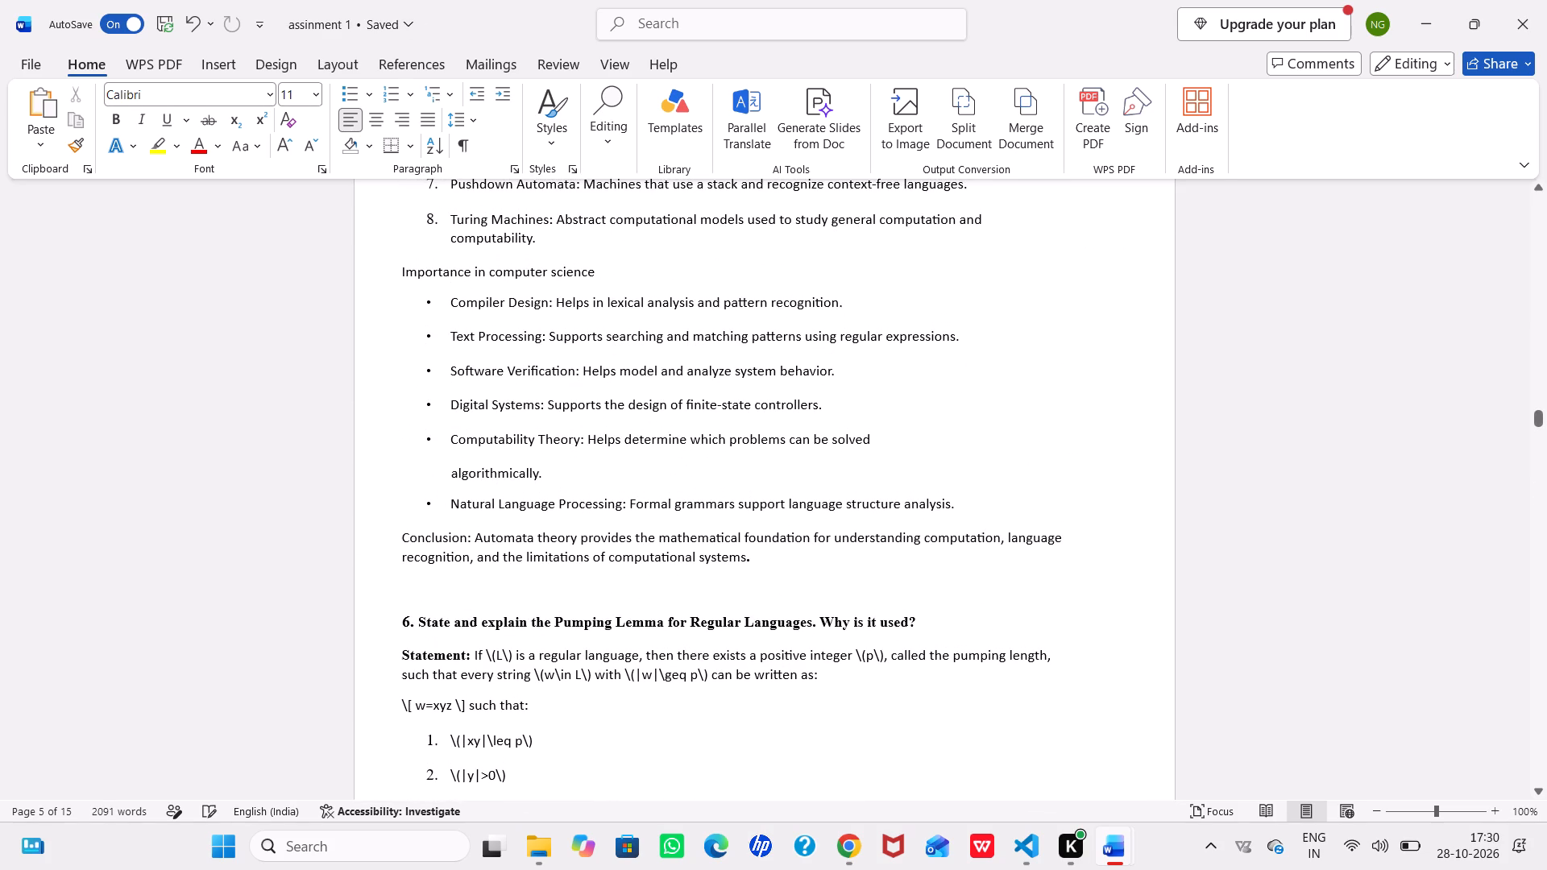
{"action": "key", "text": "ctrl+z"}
Cut the handwritten Q5 answer picture about two cards drawn from a well-shuffled pack.
{"action": "scroll", "coordinate": [487, 553], "scroll_direction": "down", "scroll_amount": 4}
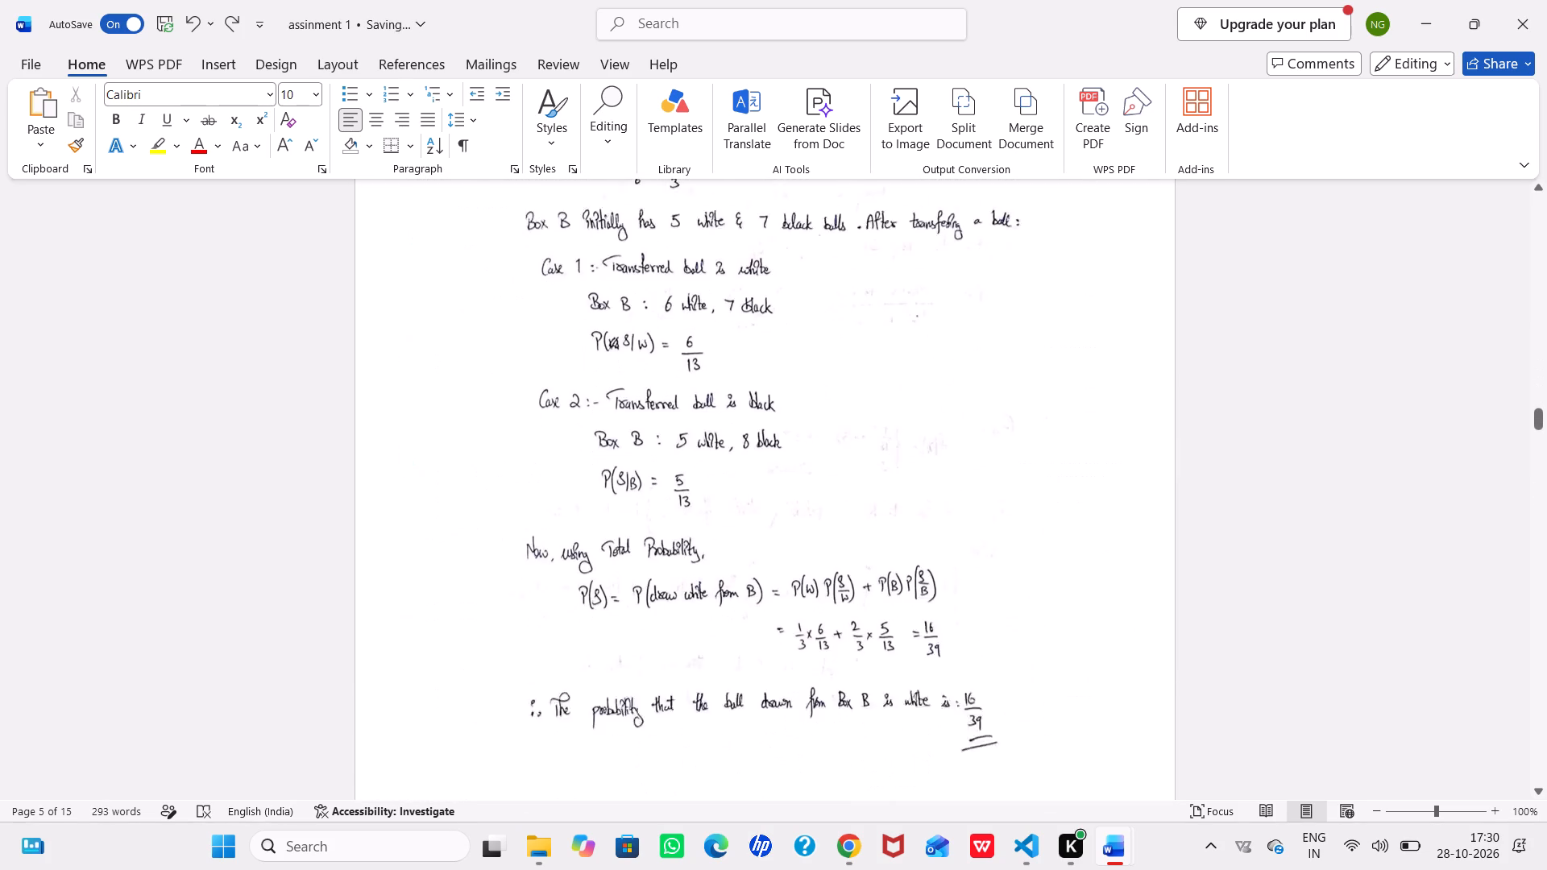
{"action": "scroll", "coordinate": [487, 553], "scroll_direction": "down", "scroll_amount": 3, "text": "ctrl"}
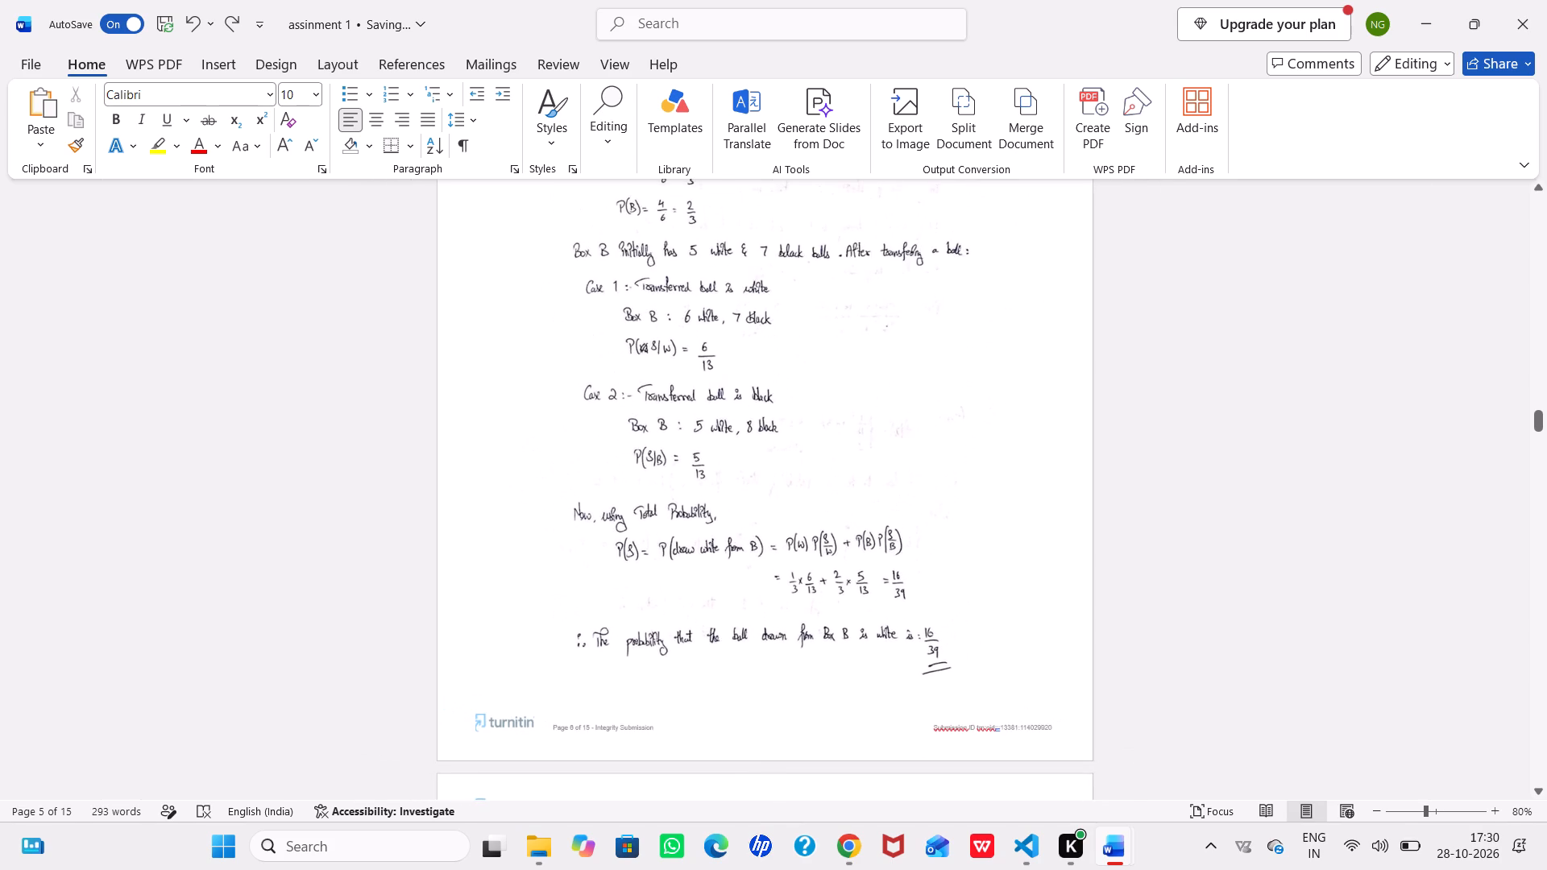
{"action": "scroll", "coordinate": [487, 553], "scroll_direction": "down", "scroll_amount": 4, "text": "ctrl"}
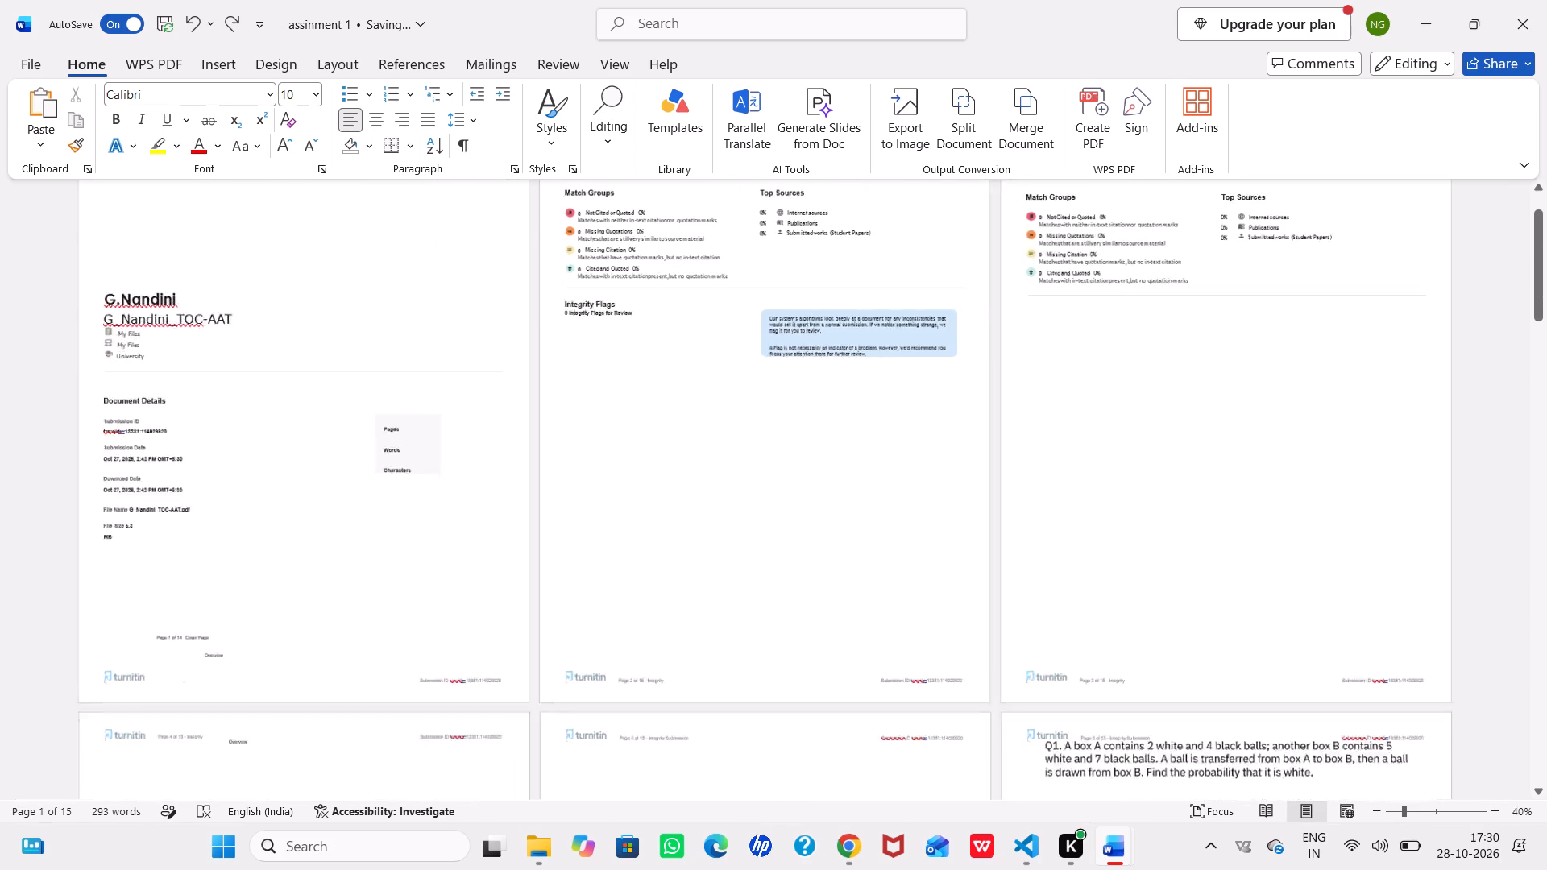
{"action": "scroll", "coordinate": [487, 553], "scroll_direction": "down", "scroll_amount": 1, "text": "ctrl"}
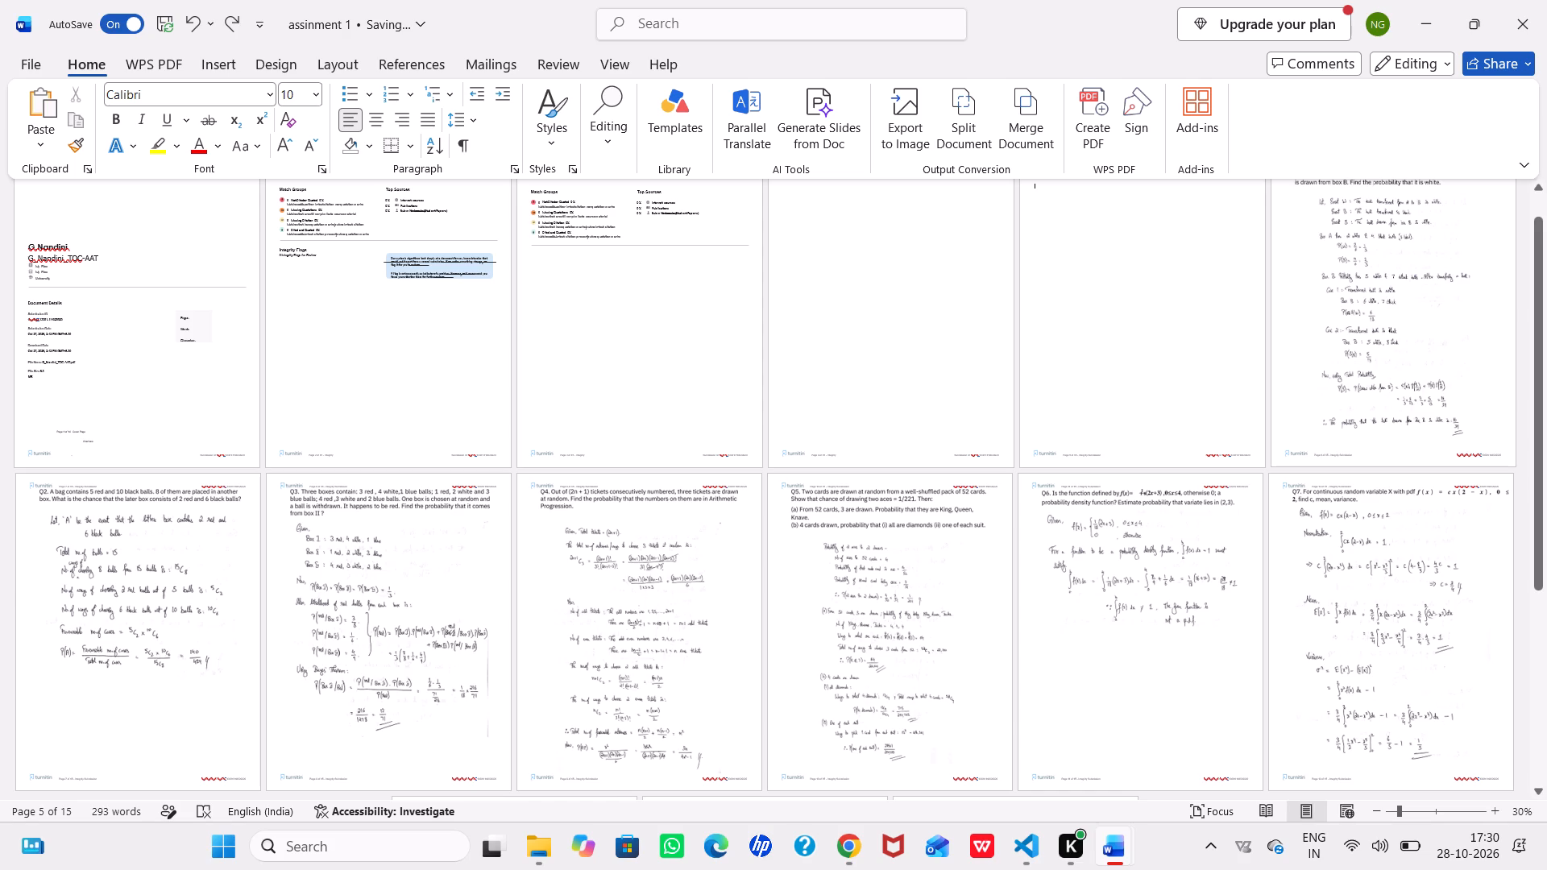
{"action": "left_click", "coordinate": [861, 582]}
{"action": "right_click", "coordinate": [861, 582]}
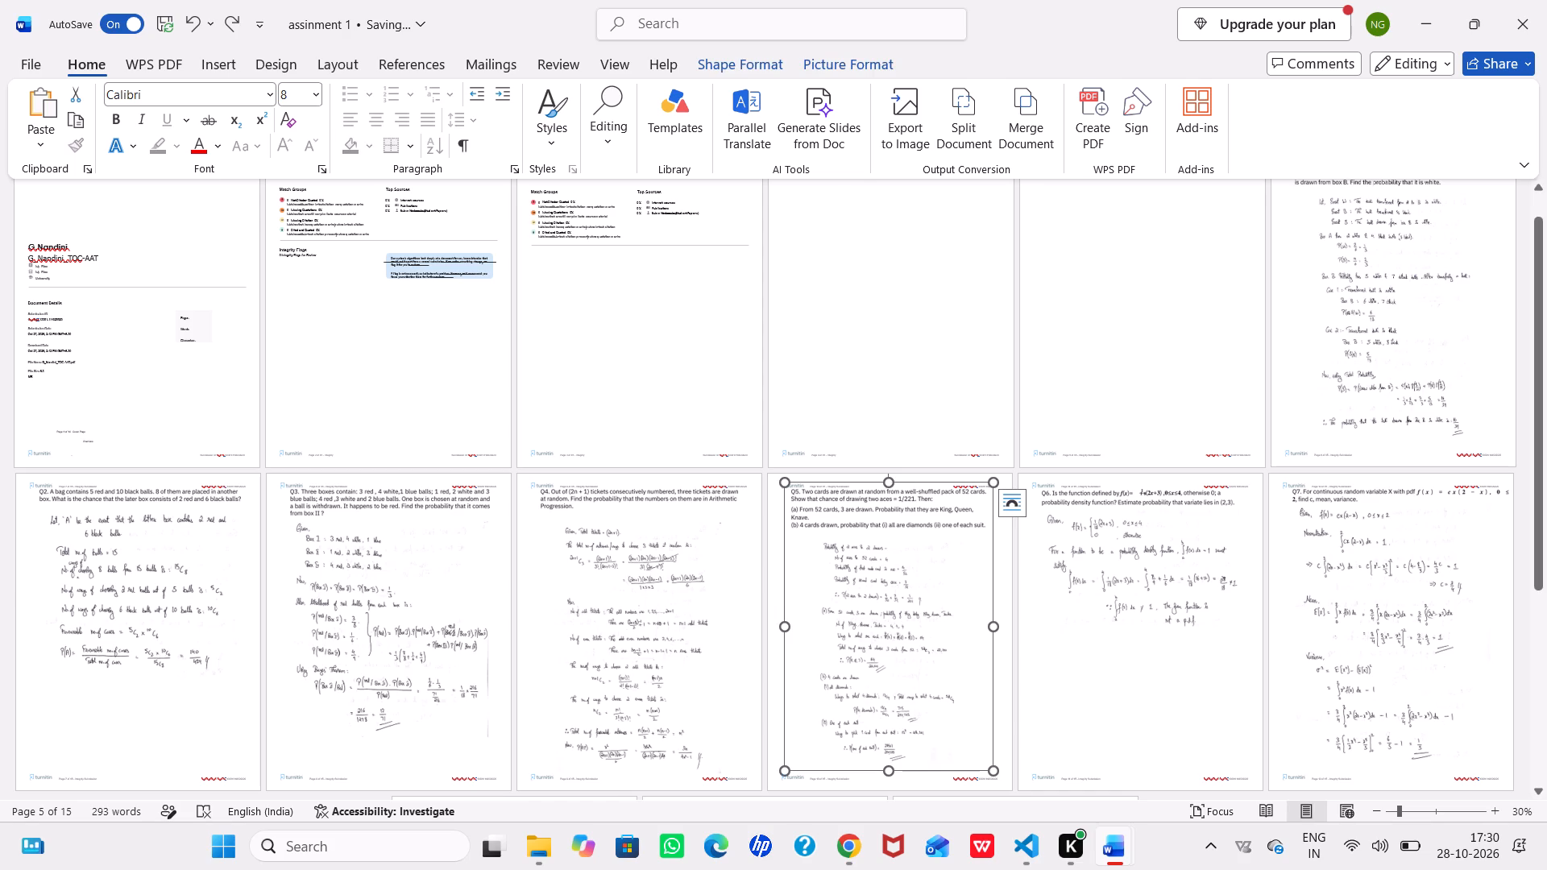
{"action": "left_click", "coordinate": [936, 143]}
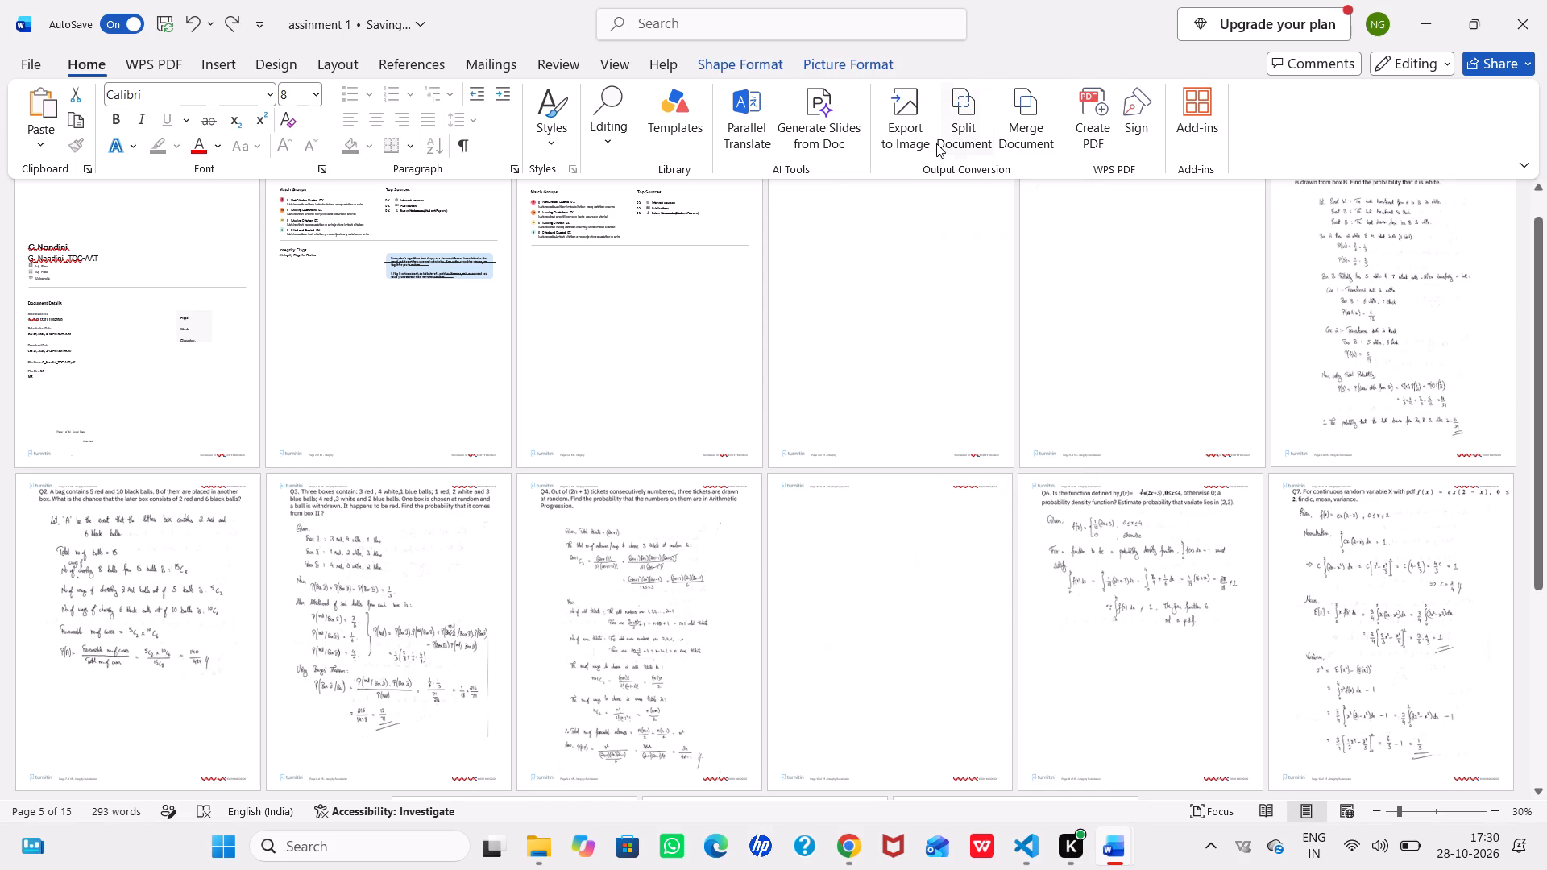
Remove the handwritten Q4 consecutive-tickets and Q3 three-boxes answer pictures from the assignment.
{"action": "left_click", "coordinate": [667, 626]}
{"action": "right_click", "coordinate": [667, 623]}
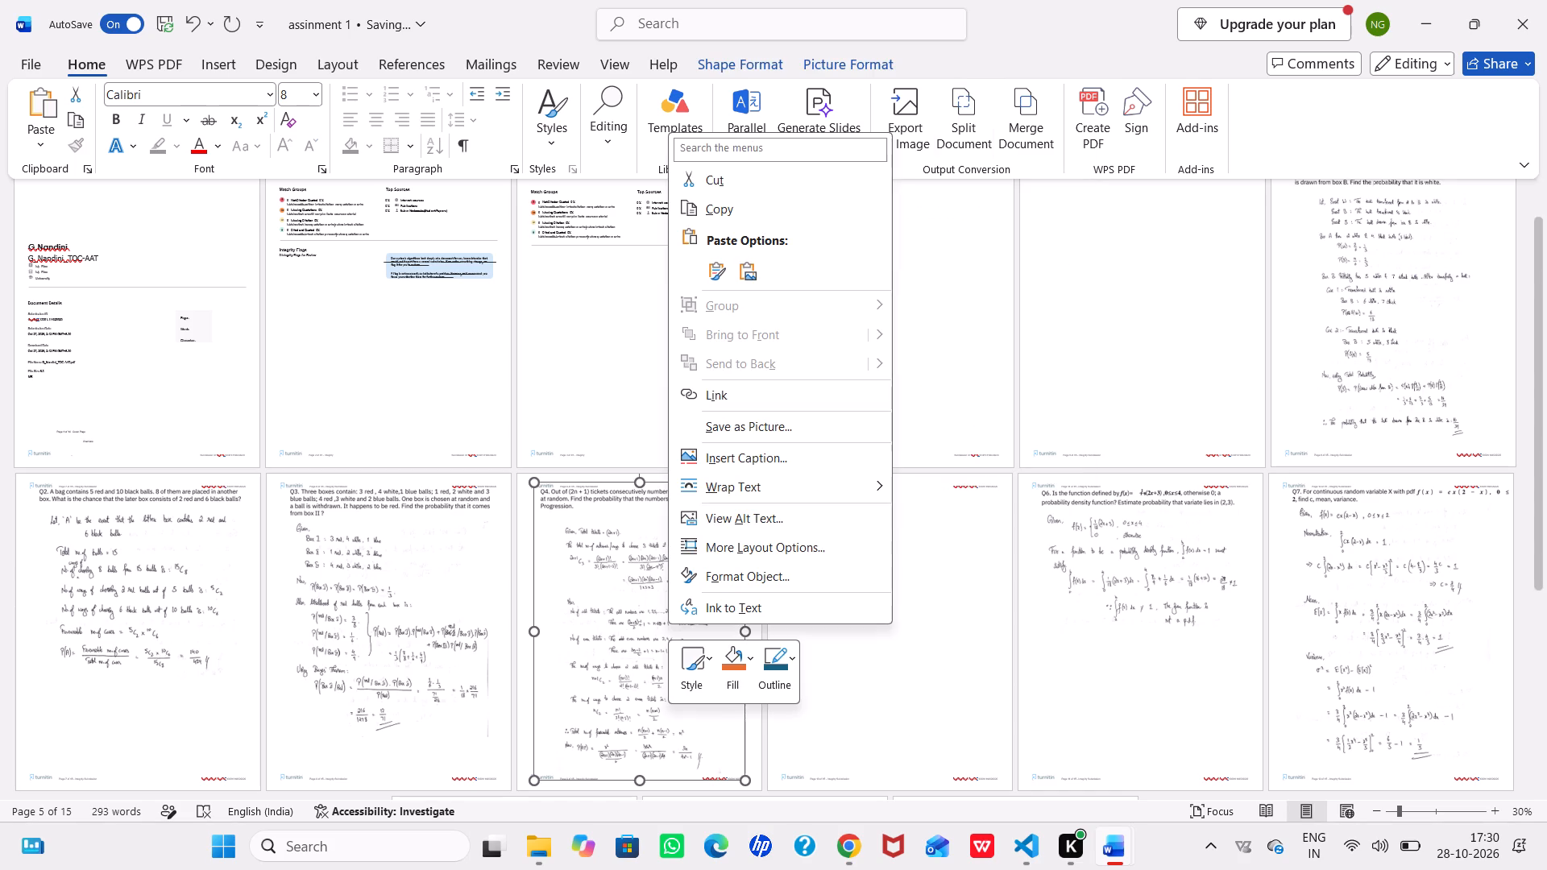
{"action": "key", "text": "Delete"}
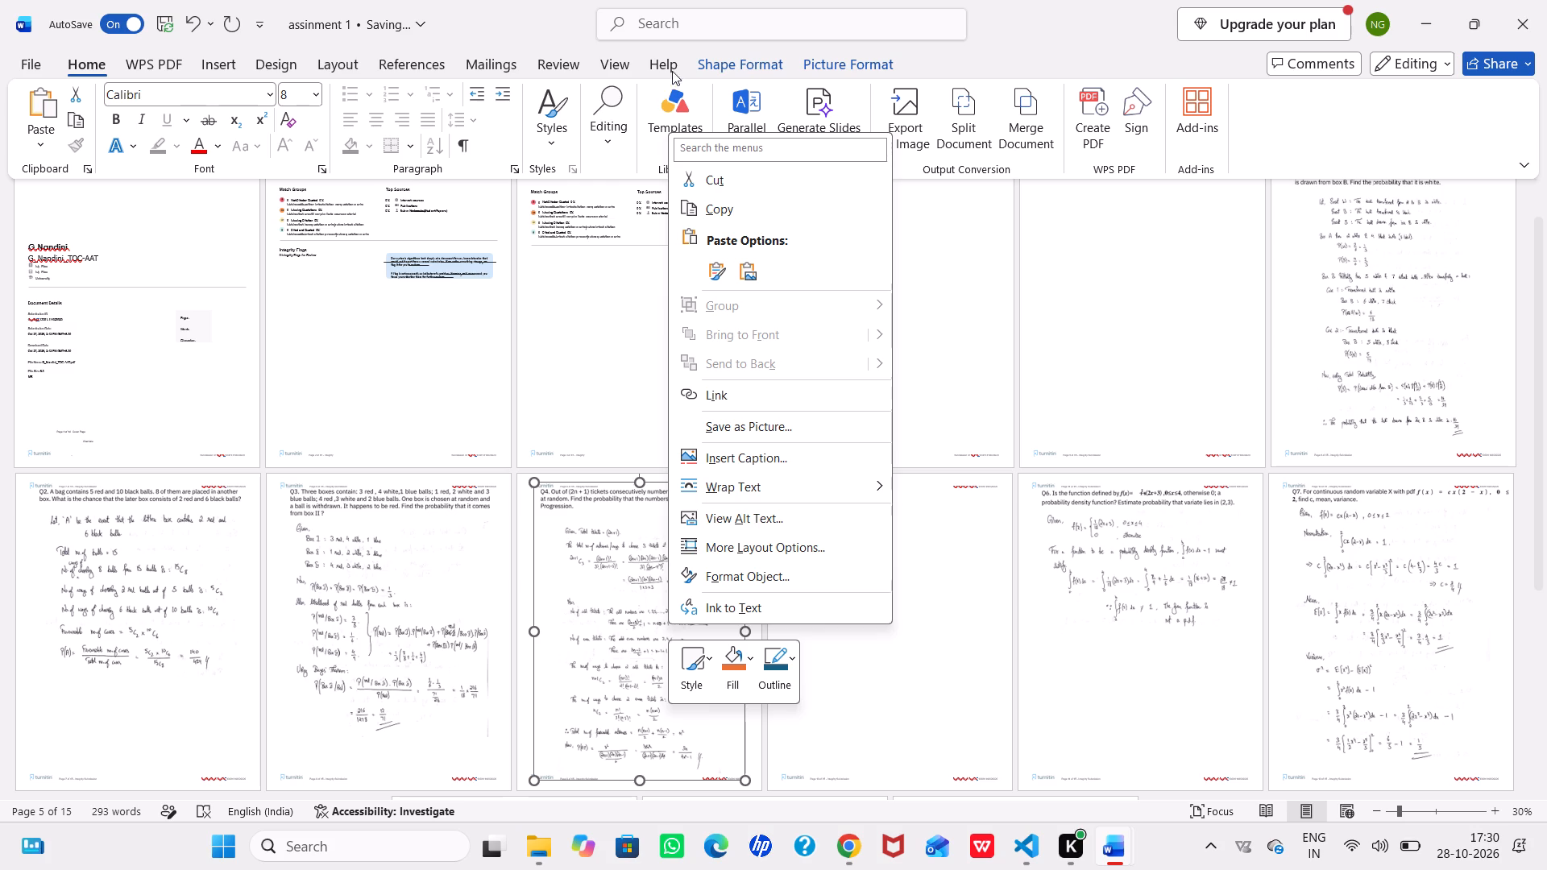
{"action": "left_click", "coordinate": [706, 166]}
{"action": "left_click", "coordinate": [360, 688]}
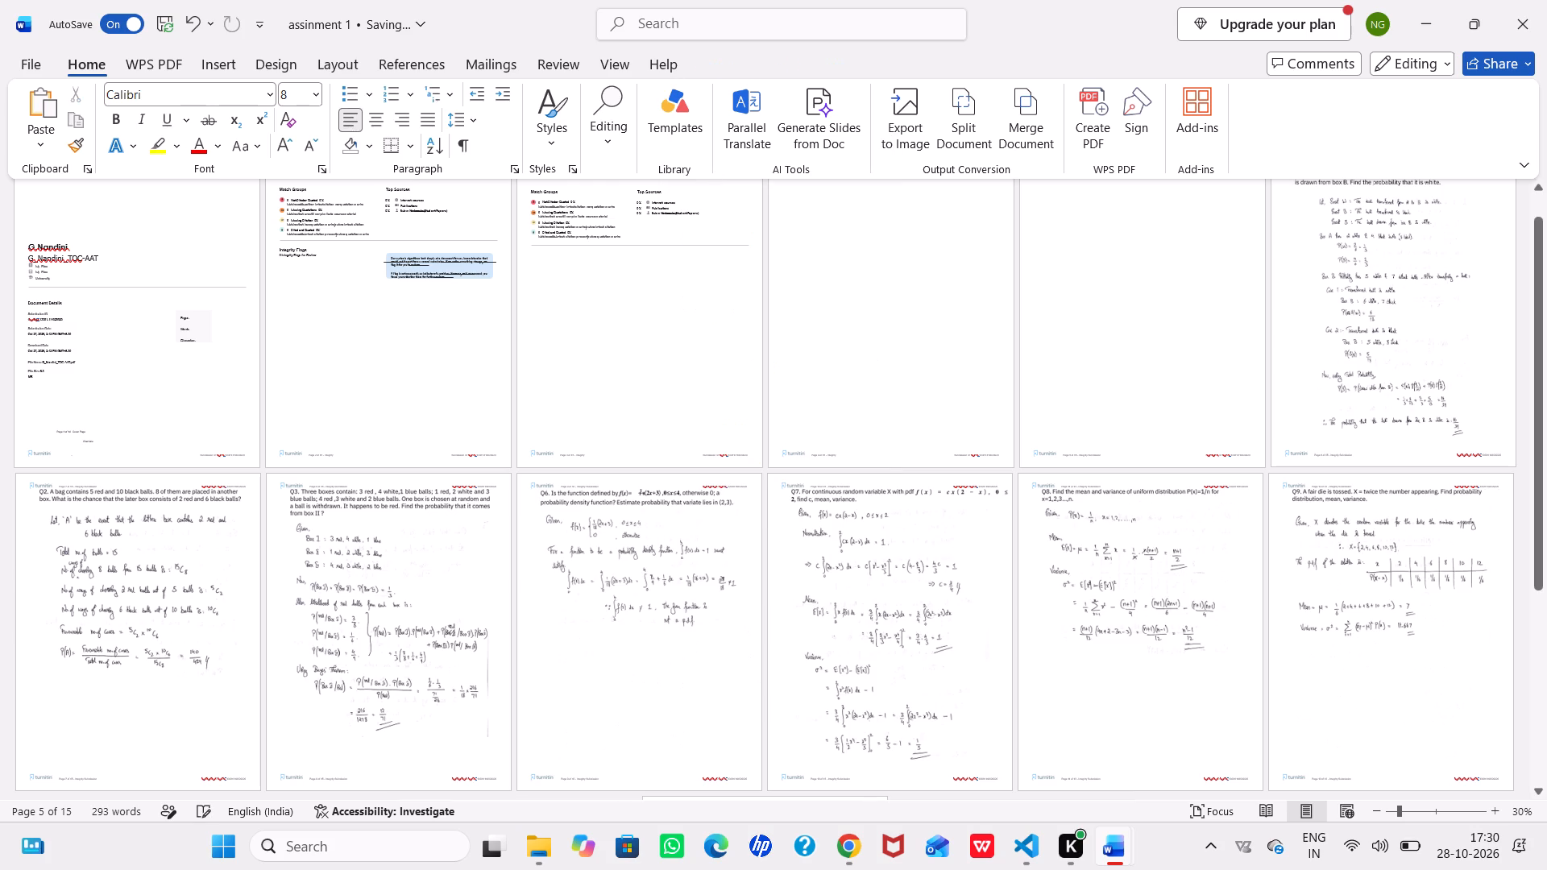
{"action": "key", "text": "Delete"}
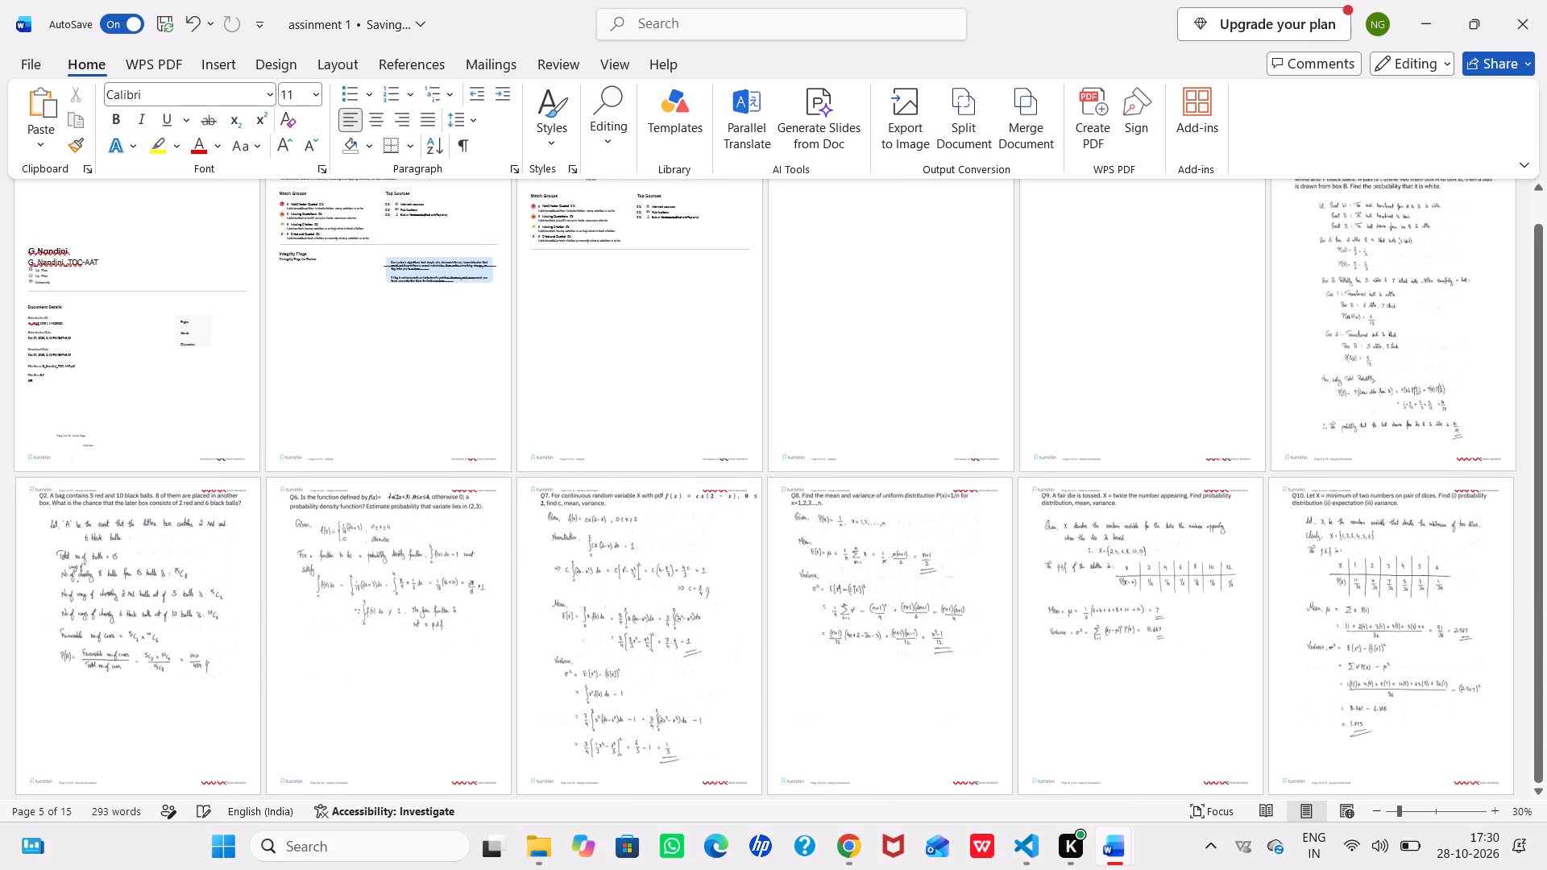
Delete the handwritten Q6 density function, Q2 red-and-black balls and Q7 continuous random variable answer pictures.
{"action": "left_click", "coordinate": [341, 639]}
{"action": "left_click", "coordinate": [391, 568]}
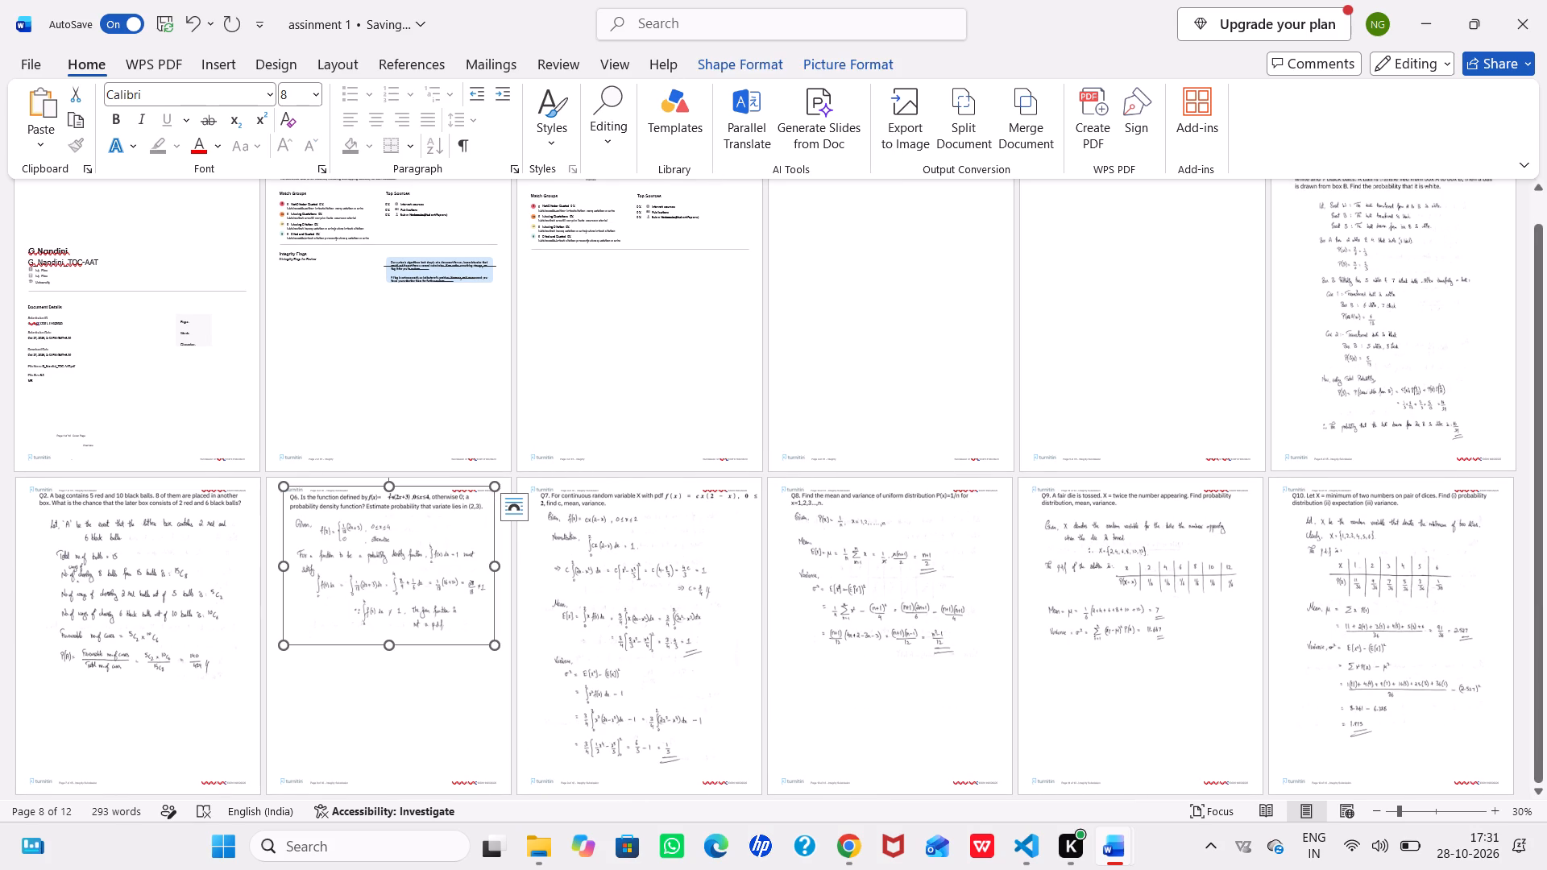
{"action": "key", "text": "Delete"}
{"action": "left_click", "coordinate": [201, 592]}
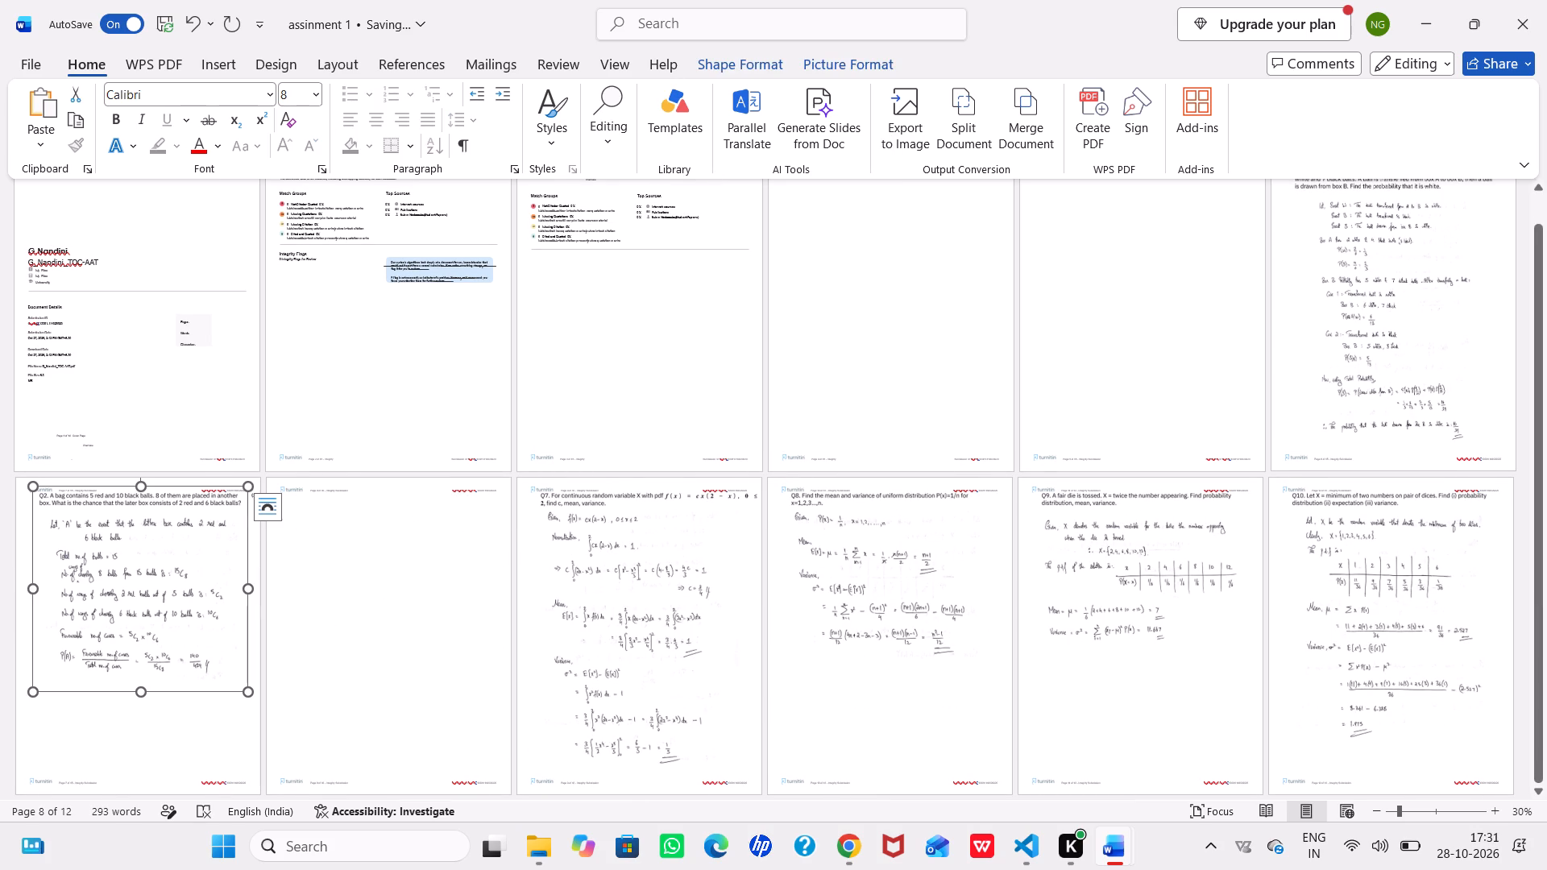
{"action": "key", "text": "Delete"}
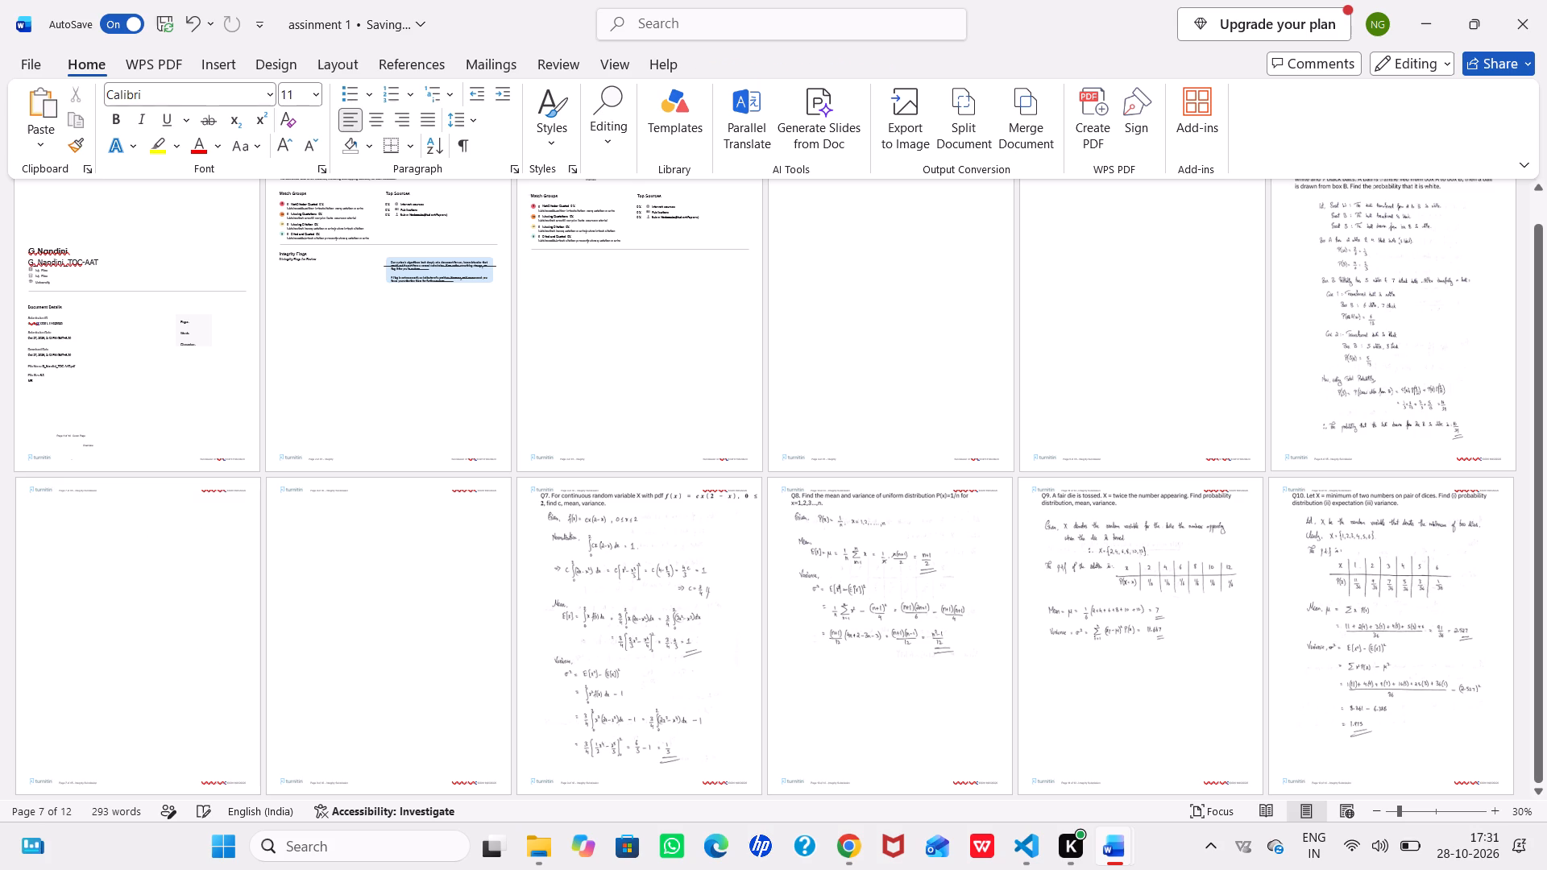
{"action": "left_click", "coordinate": [597, 621]}
{"action": "key", "text": "Delete"}
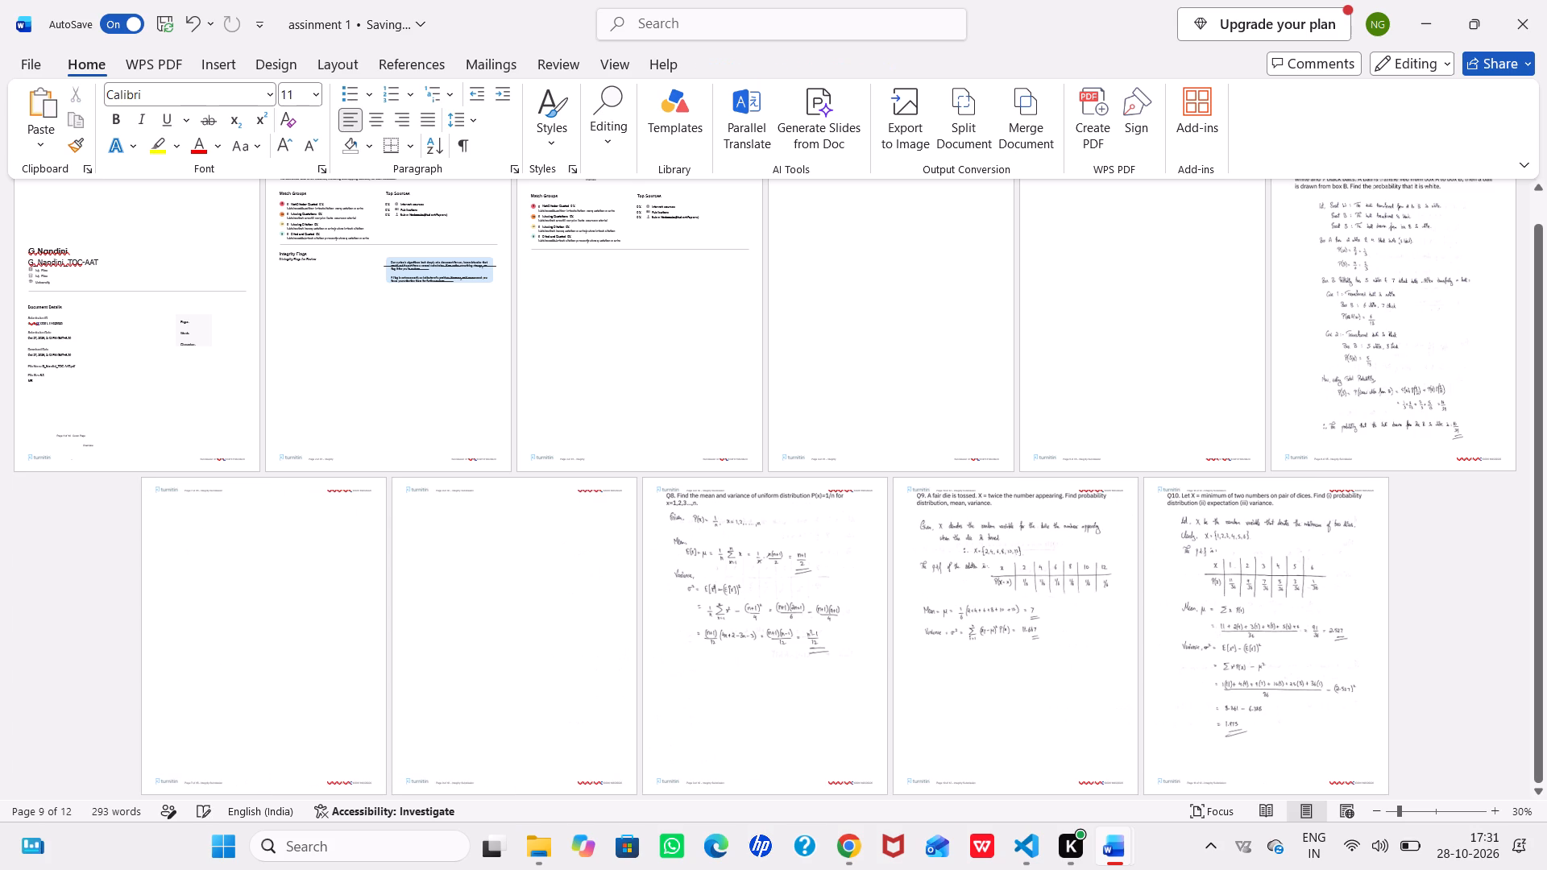
Delete the remaining handwritten answer pictures: Q8 uniform distribution, Q9 fair die, Q10 pair of dice and the box B white-ball question.
{"action": "left_click", "coordinate": [775, 555]}
{"action": "key", "text": "Delete"}
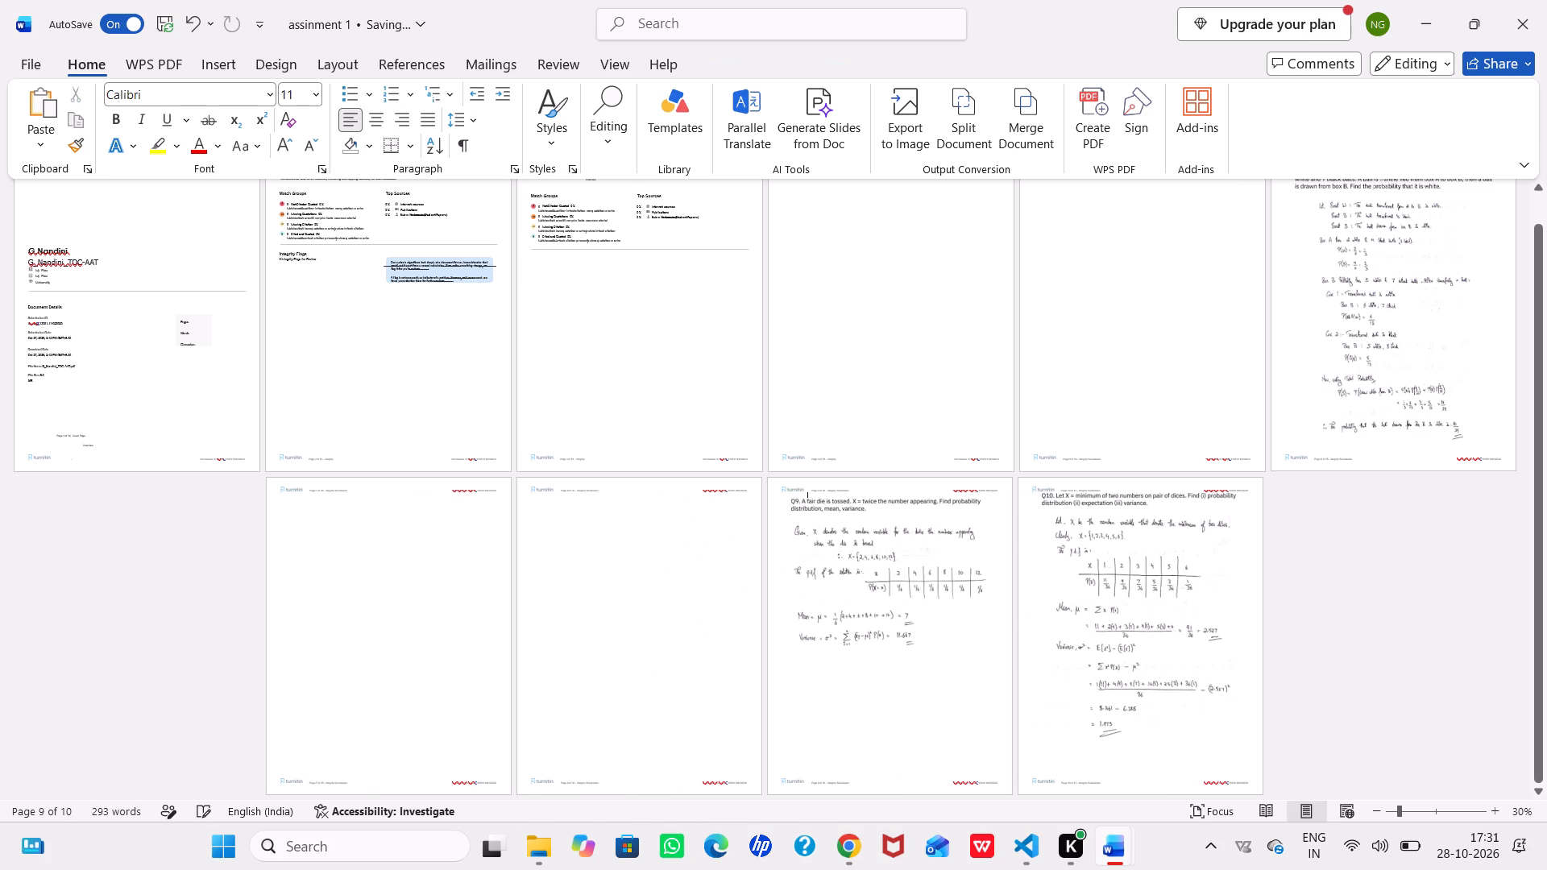
{"action": "left_click", "coordinate": [807, 554]}
{"action": "key", "text": "Delete"}
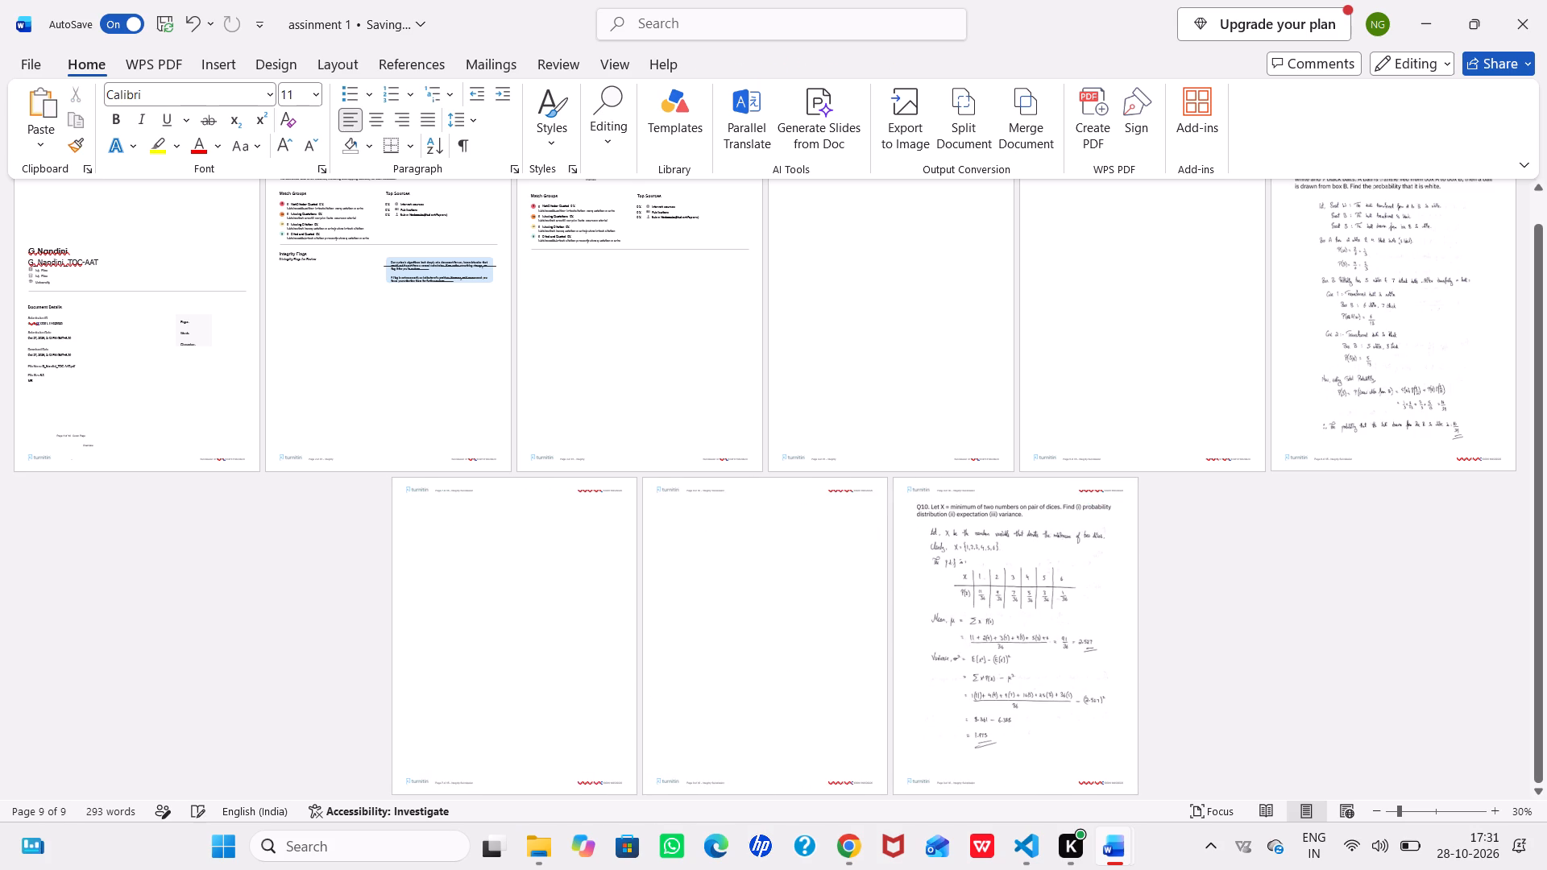
{"action": "left_click", "coordinate": [963, 577]}
{"action": "key", "text": "Delete"}
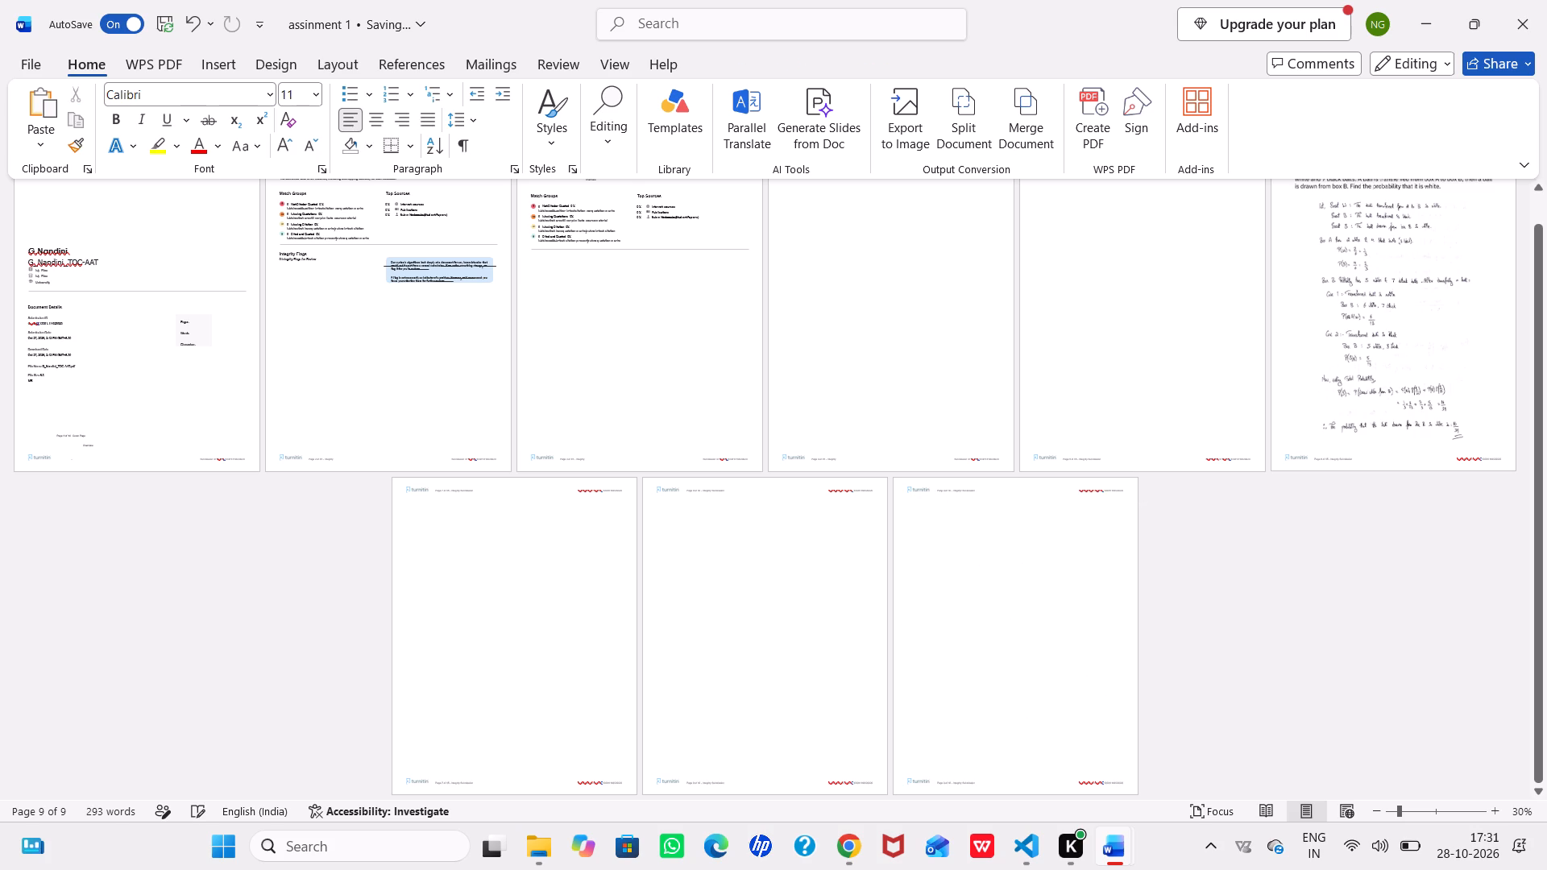
{"action": "left_click", "coordinate": [1437, 356]}
{"action": "key", "text": "Delete"}
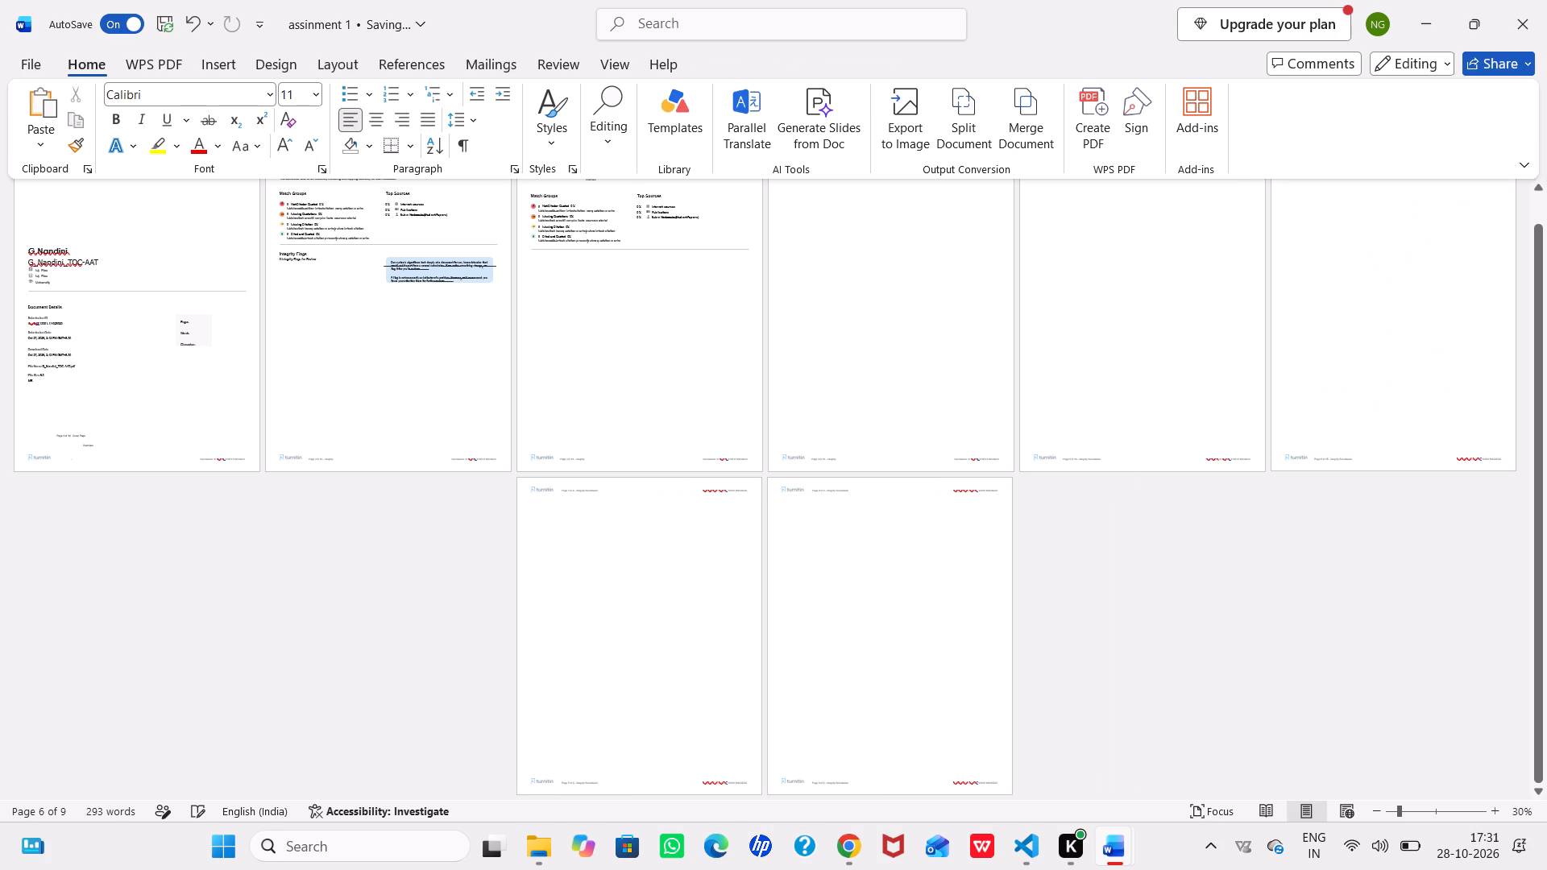
Clear the leftover Overview text at the top of page 4.
{"action": "scroll", "coordinate": [1007, 320], "scroll_direction": "up", "scroll_amount": 1}
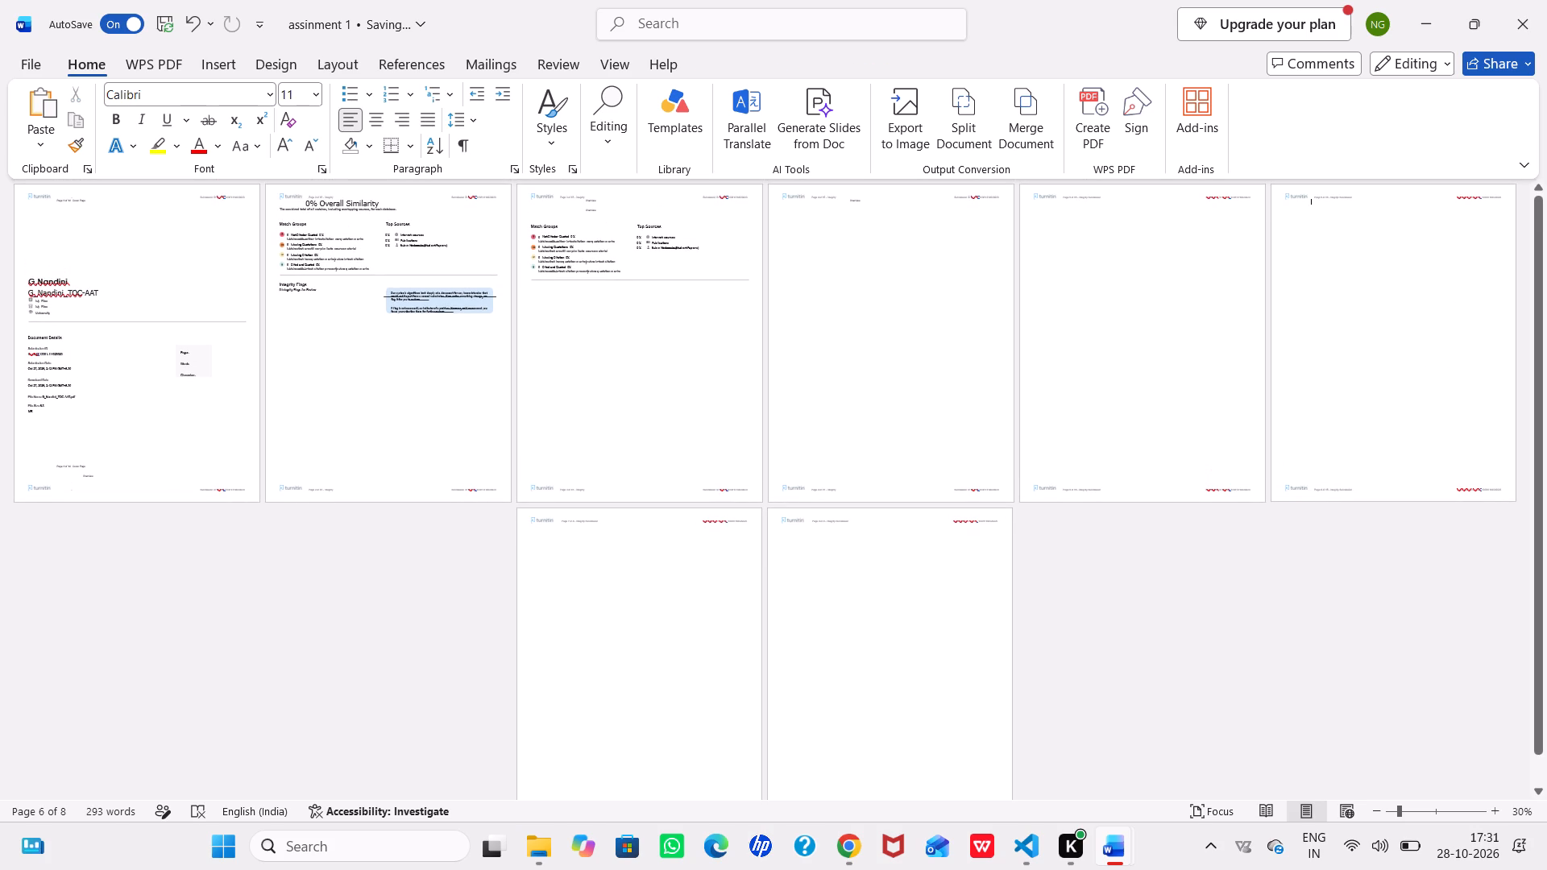
{"action": "left_click", "coordinate": [810, 255]}
{"action": "scroll", "coordinate": [865, 215], "scroll_direction": "up", "scroll_amount": 5, "text": "ctrl"}
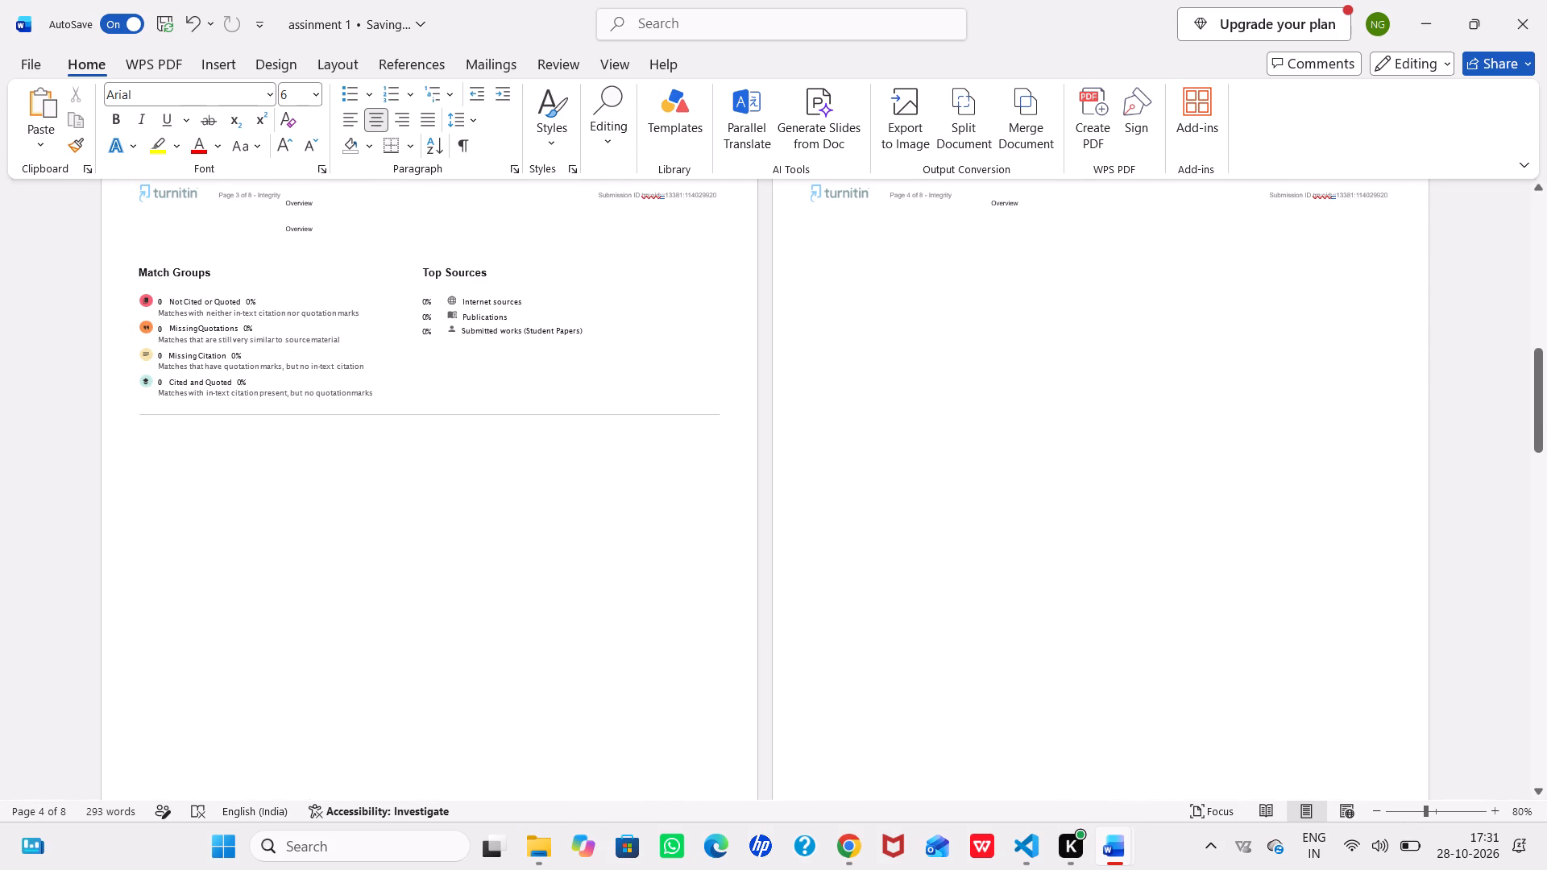
{"action": "key", "text": "Delete"}
{"action": "key", "text": "Delete"}
{"action": "key", "text": "Delete"}
{"action": "key", "text": "Delete"}
{"action": "key", "text": "Delete"}
{"action": "key", "text": "Delete"}
{"action": "key", "text": "Delete"}
{"action": "key", "text": "Delete"}
{"action": "key", "text": "Delete"}
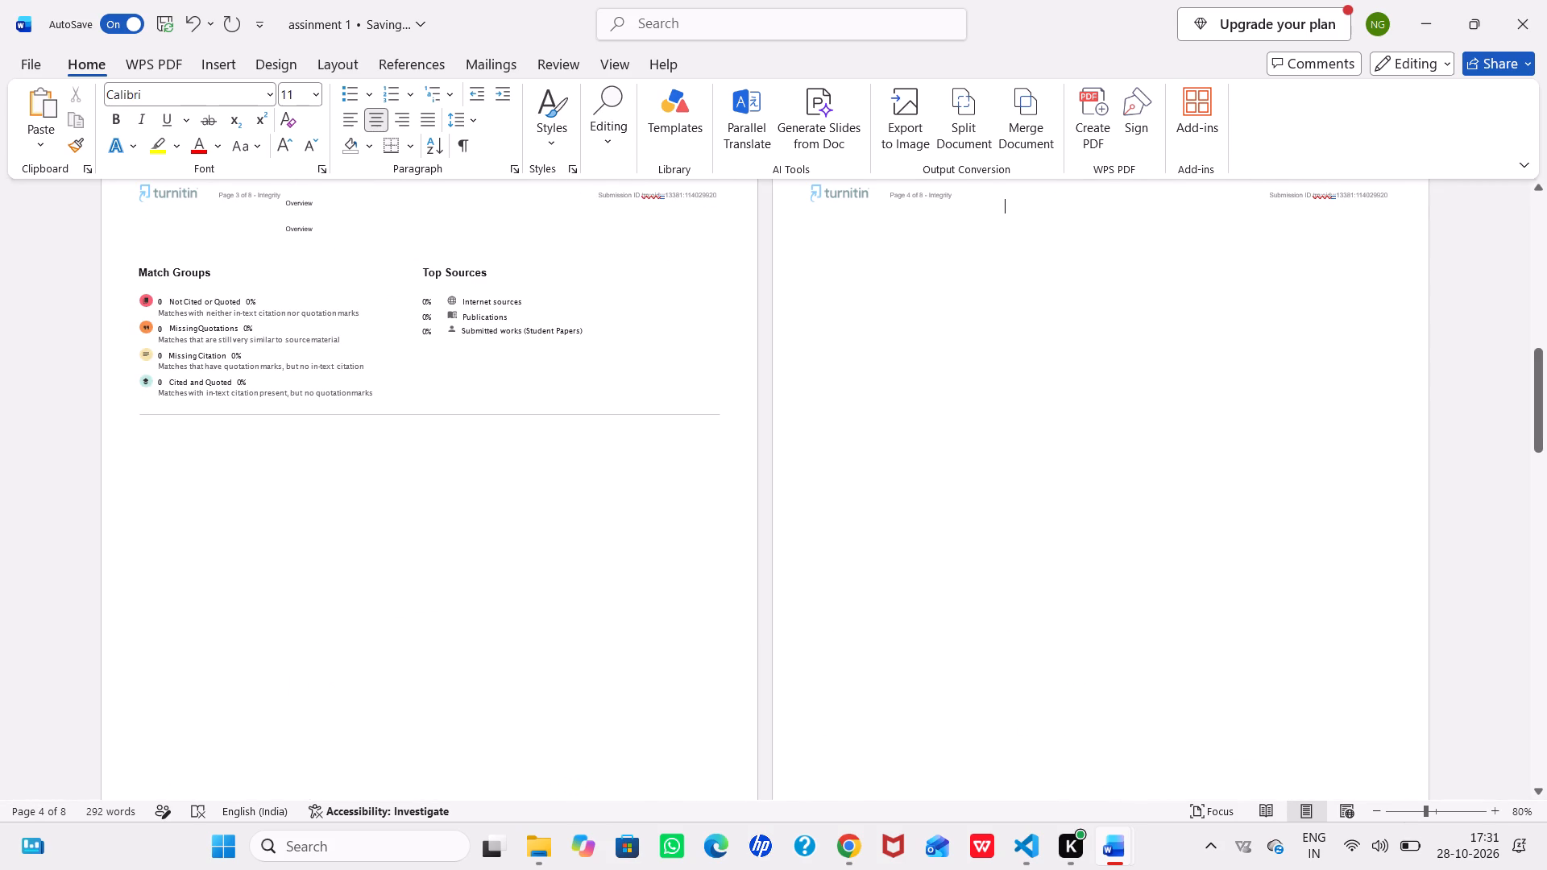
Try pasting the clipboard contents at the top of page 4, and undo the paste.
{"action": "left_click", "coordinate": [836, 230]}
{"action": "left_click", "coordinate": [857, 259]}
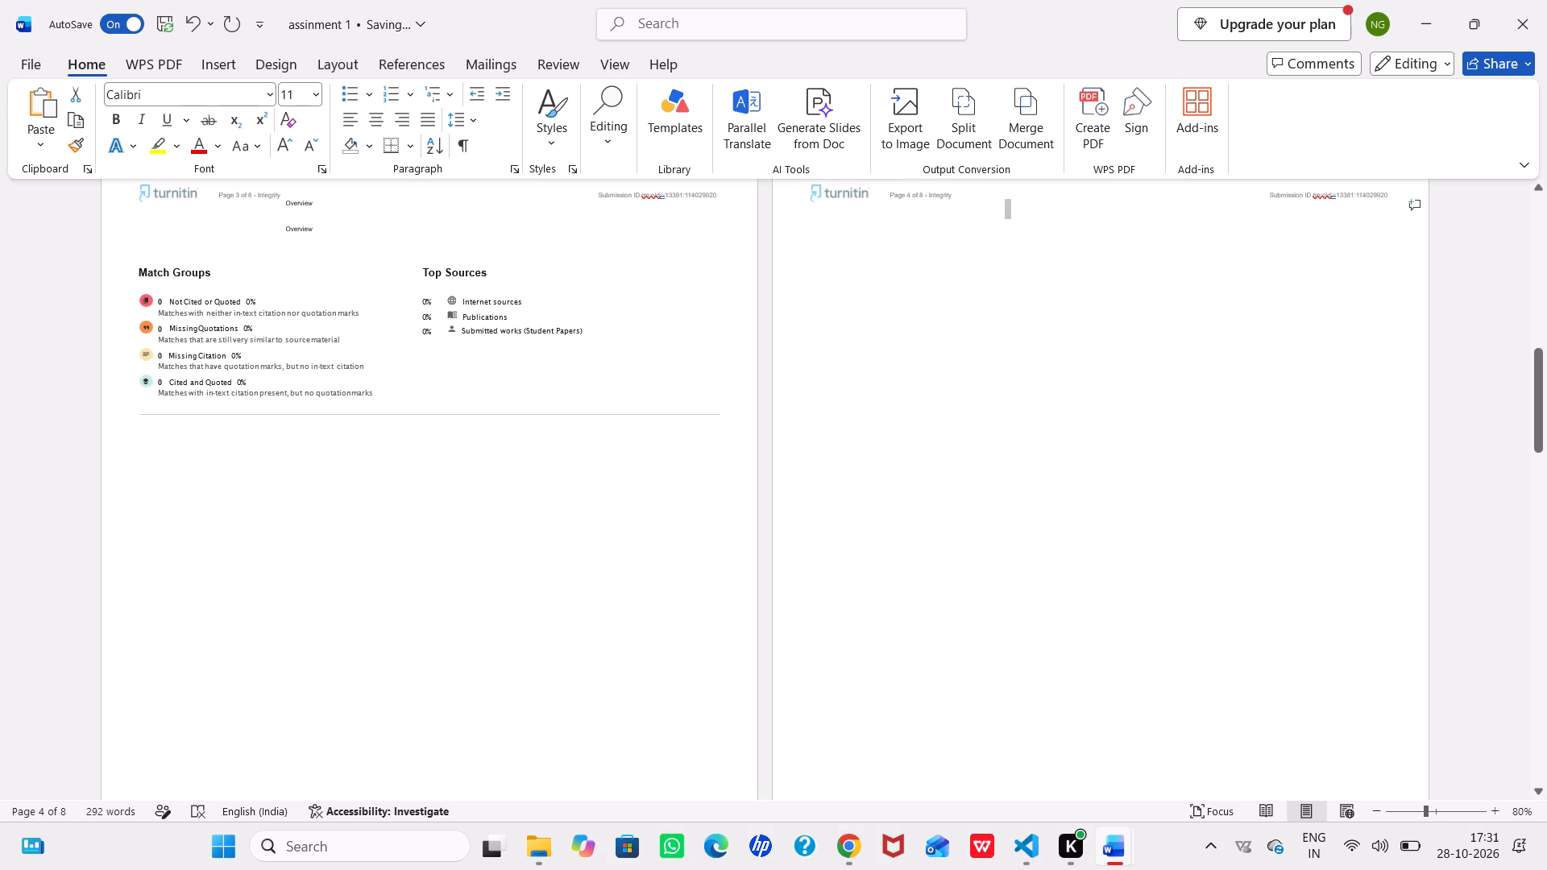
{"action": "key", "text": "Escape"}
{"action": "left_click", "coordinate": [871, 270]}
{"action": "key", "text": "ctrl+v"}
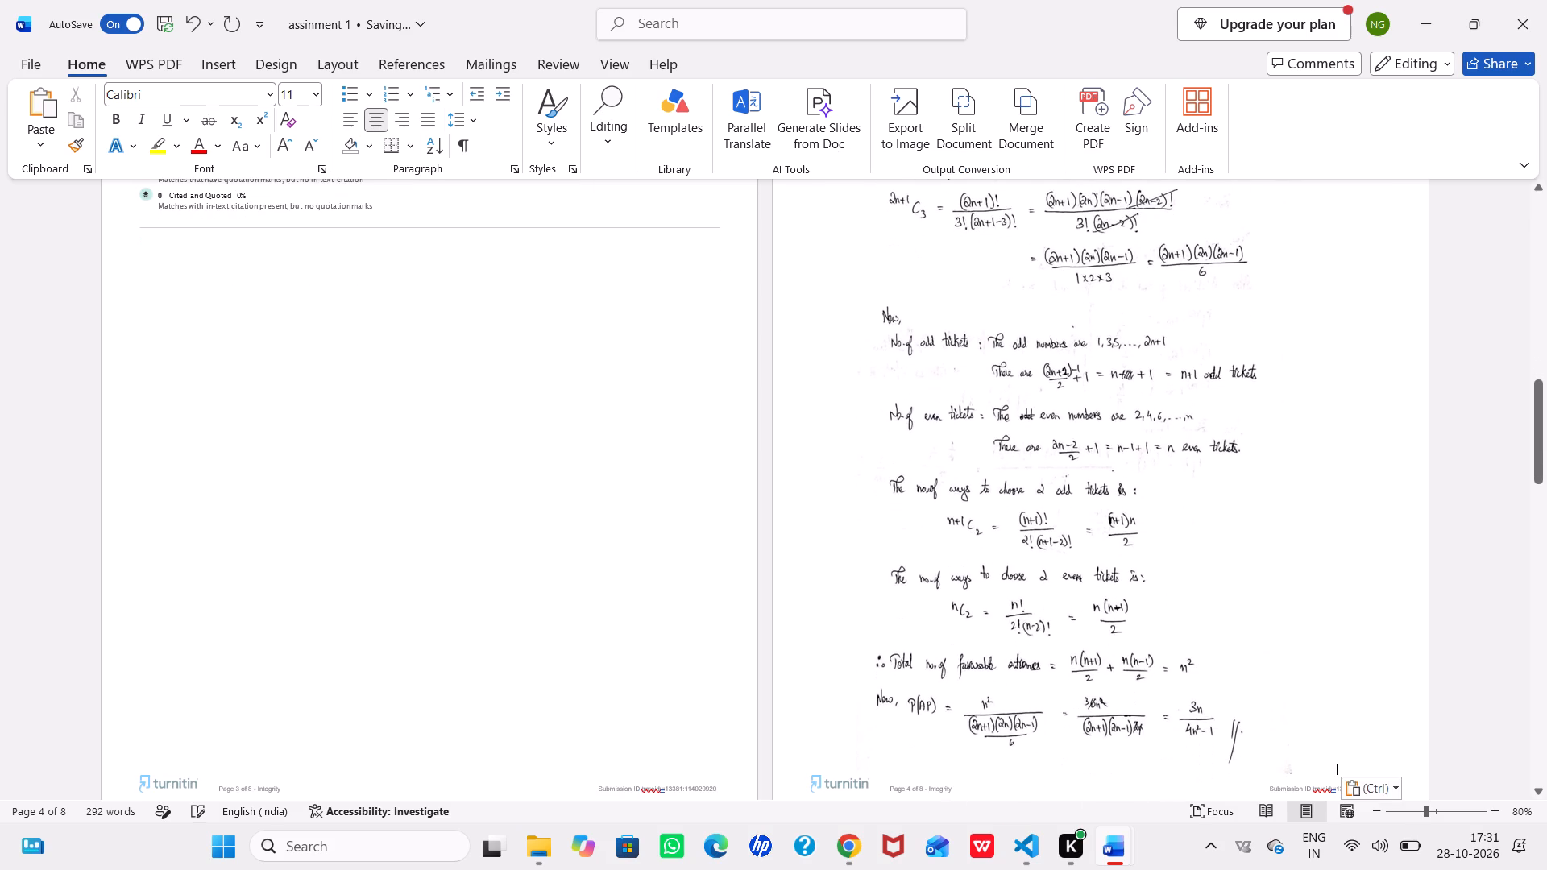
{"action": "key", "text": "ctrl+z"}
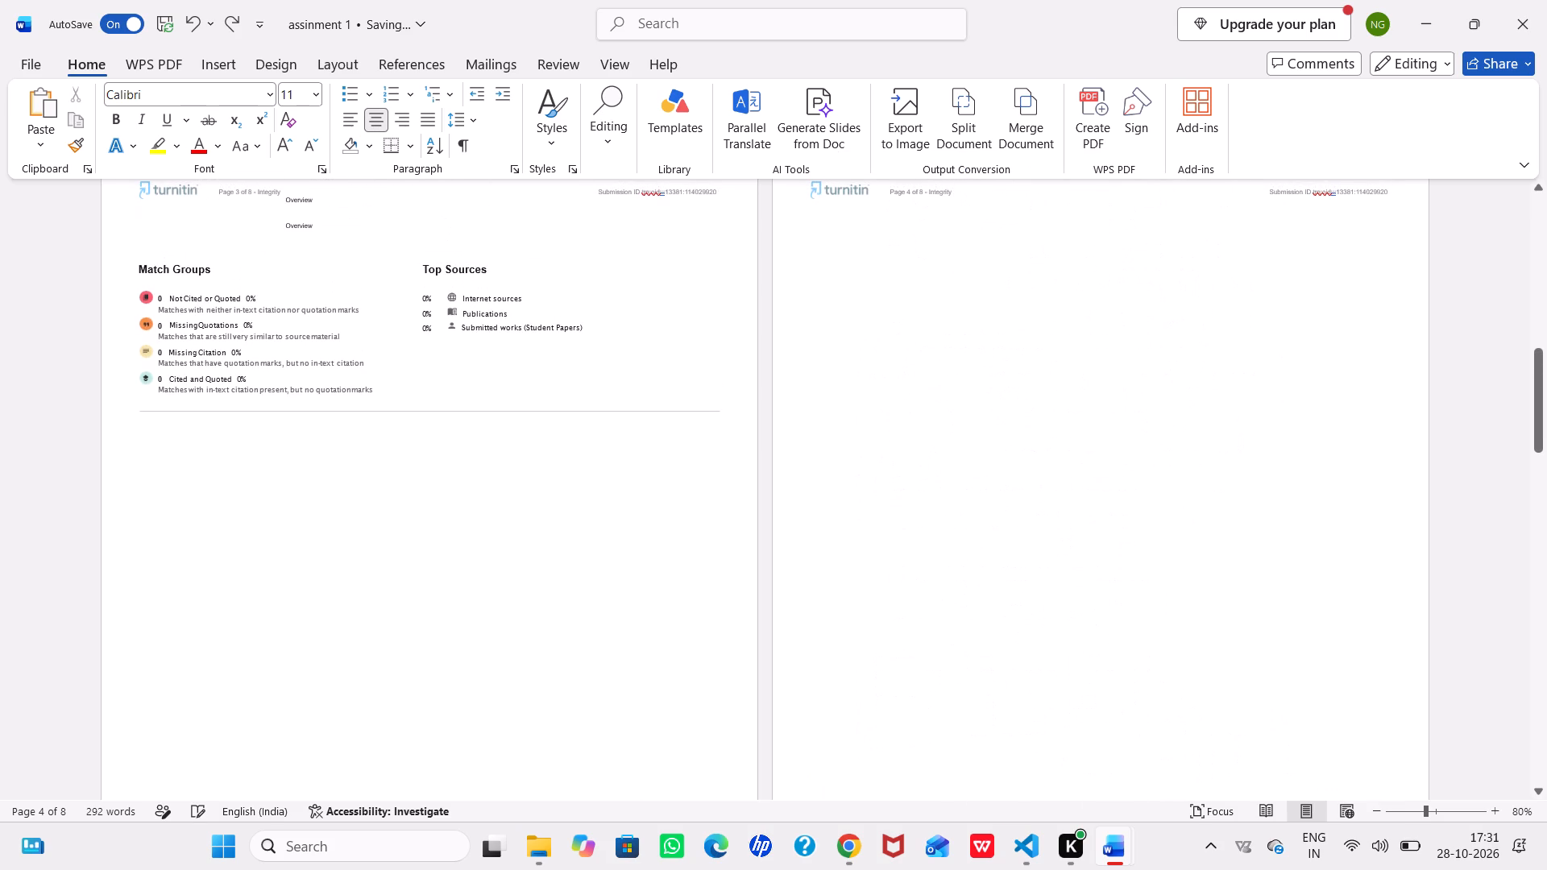
Copy the full contents of the tc aat document again and paste them at the top of page 4 in assinment 1.
{"action": "key", "text": "alt+Tab"}
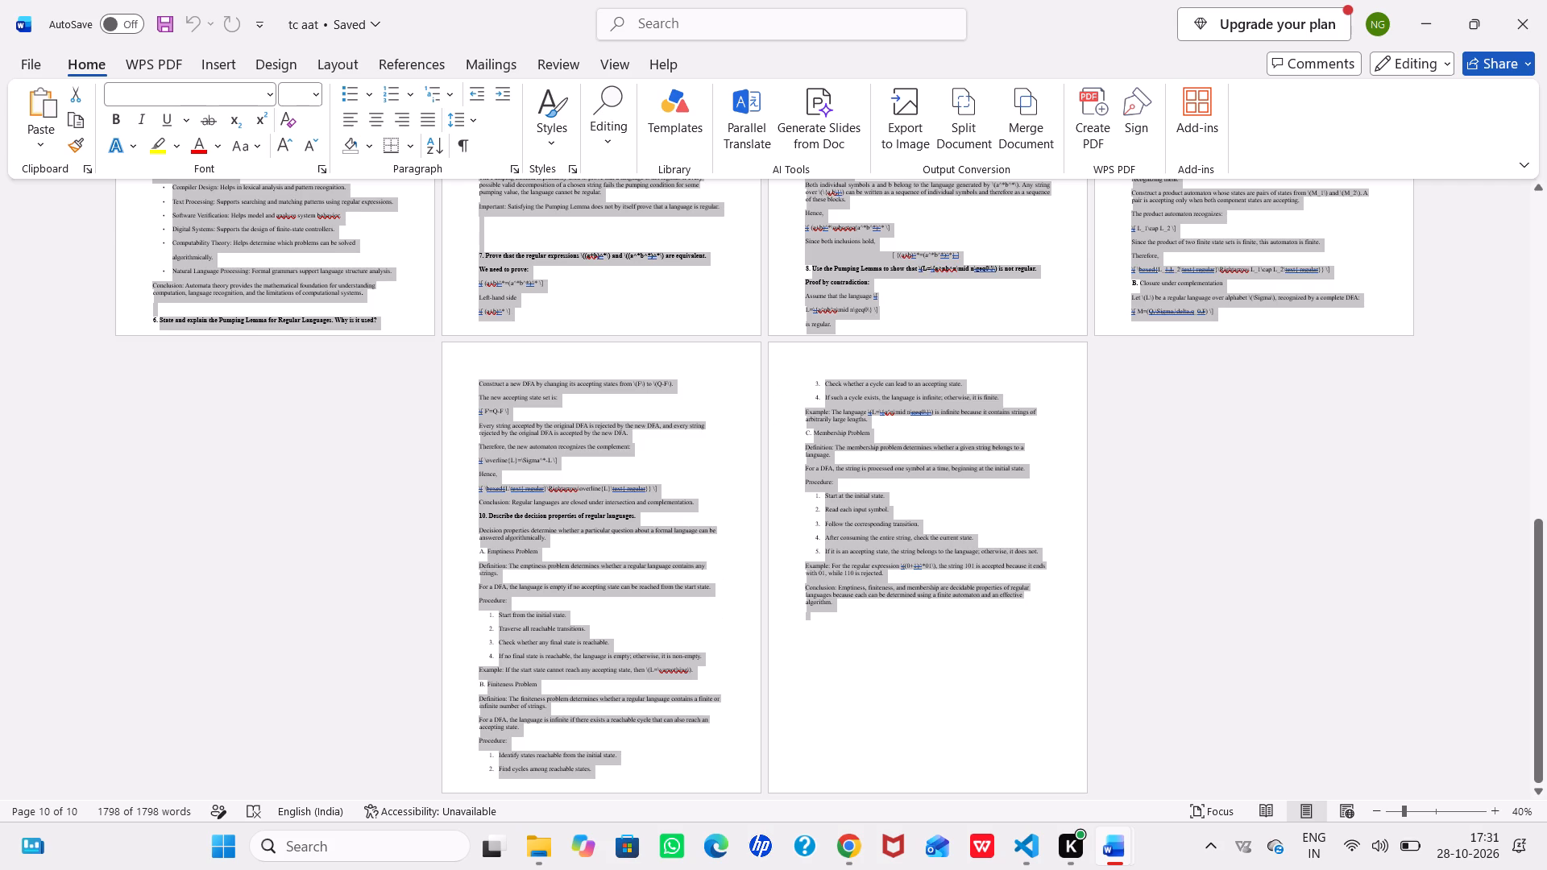
{"action": "scroll", "coordinate": [834, 658], "scroll_direction": "up", "scroll_amount": 8}
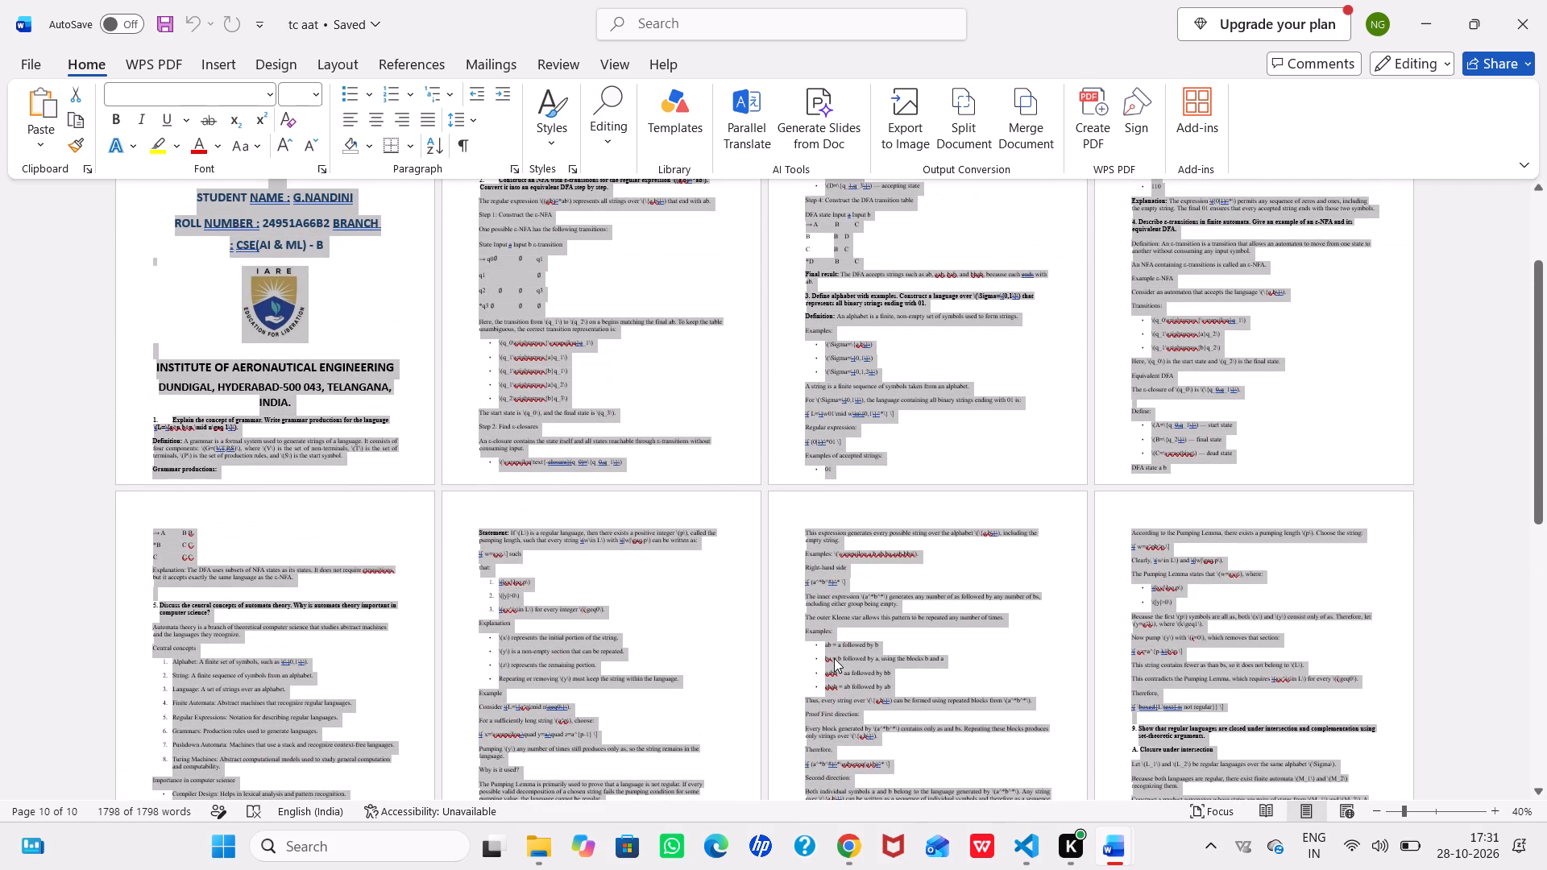
{"action": "key", "text": "ctrl+c"}
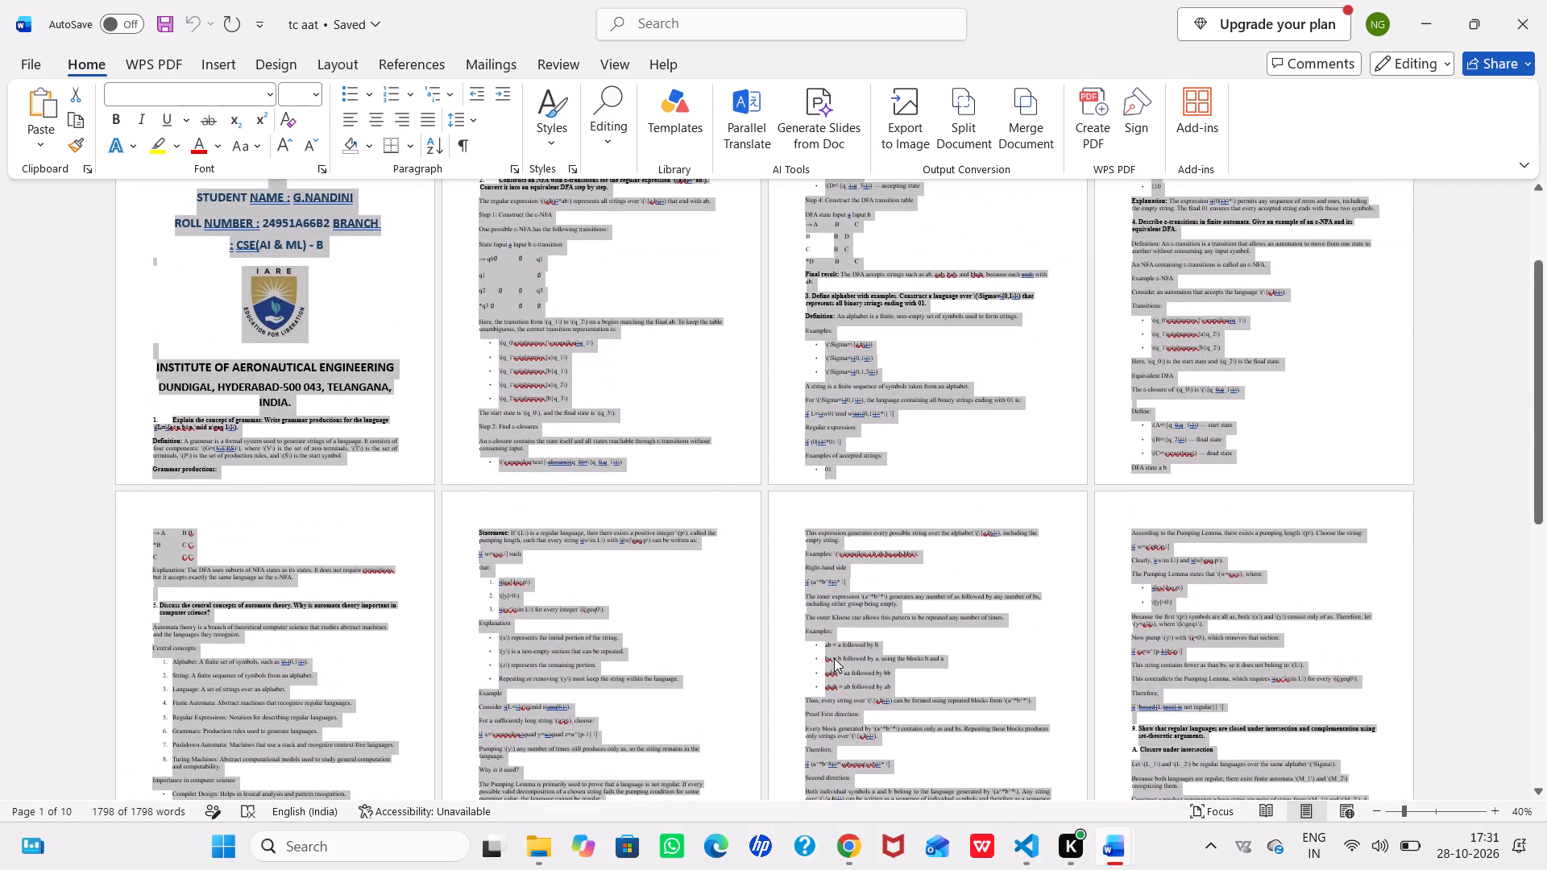
{"action": "key", "text": "alt+Tab"}
{"action": "key", "text": "ctrl+v"}
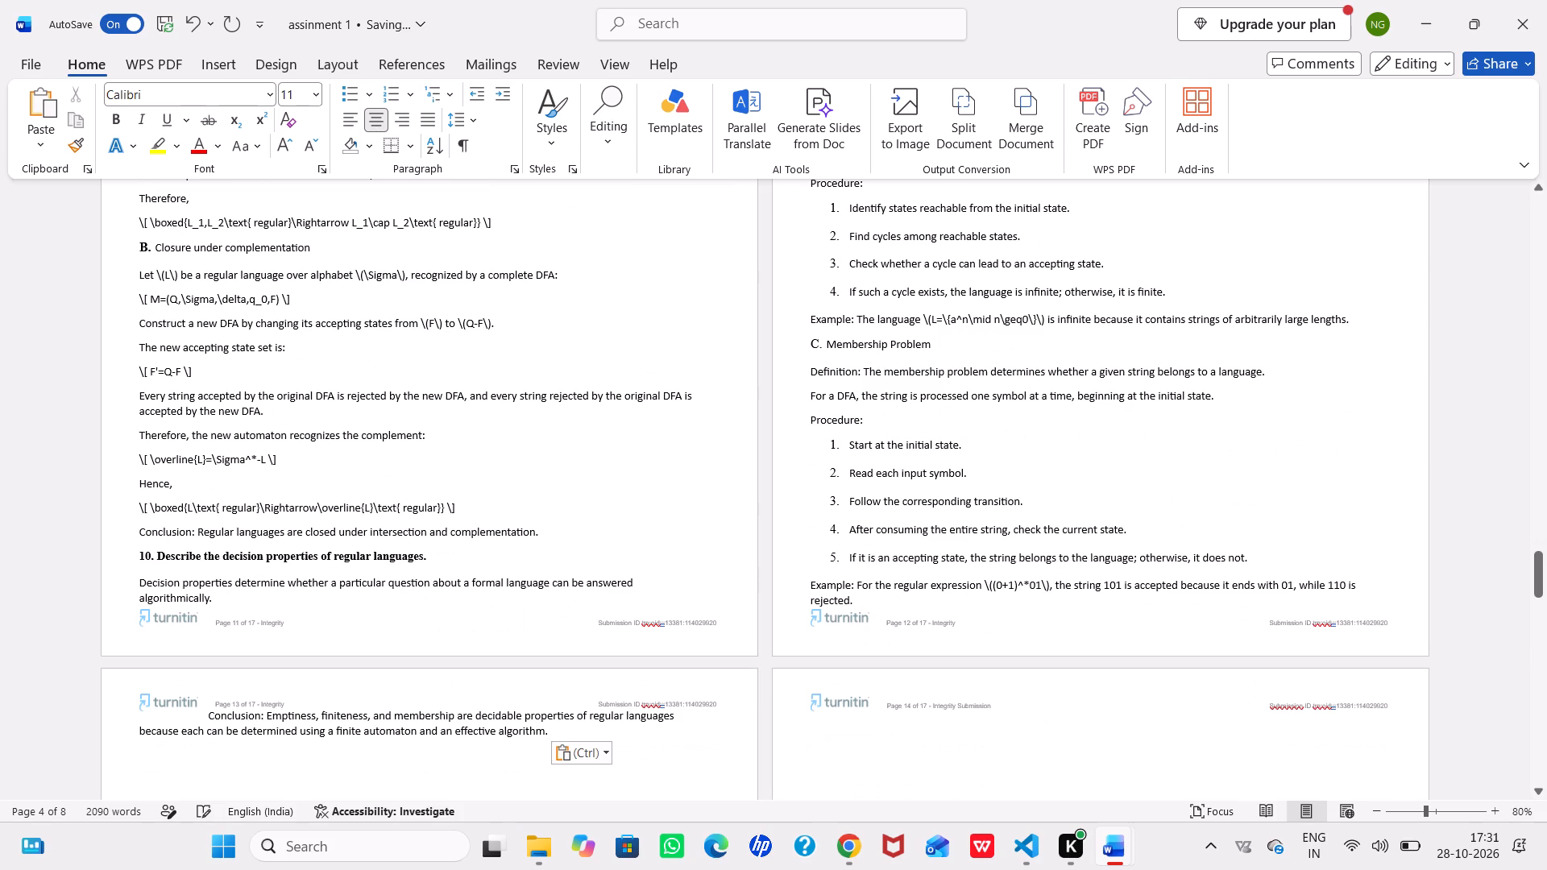
Review the layout of the pasted tc aat pages, from the final answer back to the institute title page.
{"action": "scroll", "coordinate": [872, 402], "scroll_direction": "down", "scroll_amount": 1, "text": "ctrl"}
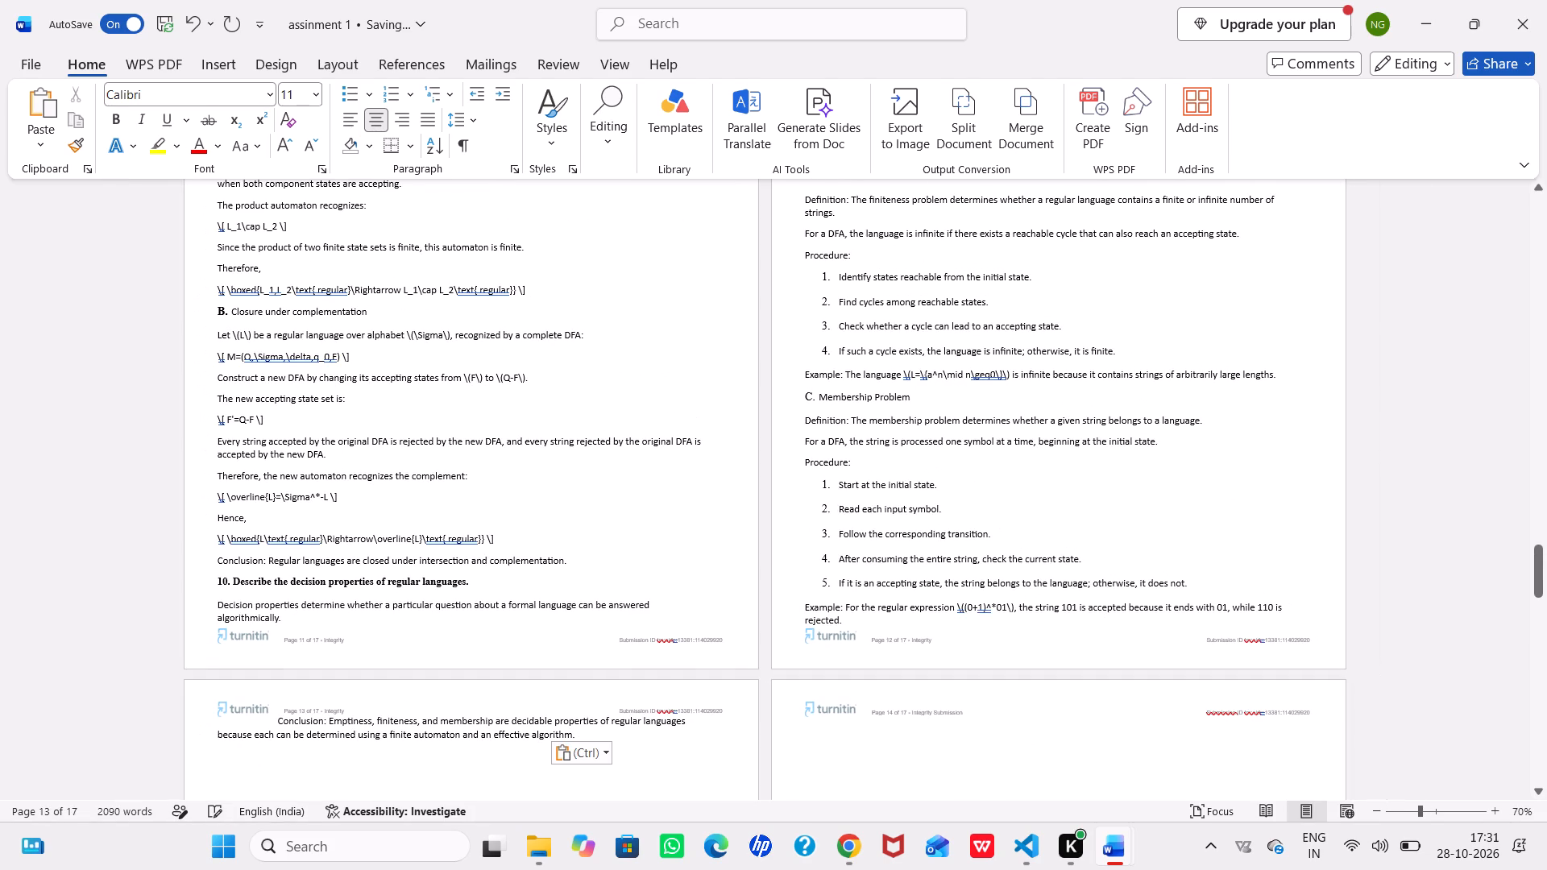
{"action": "scroll", "coordinate": [872, 402], "scroll_direction": "up", "scroll_amount": 5, "text": "ctrl"}
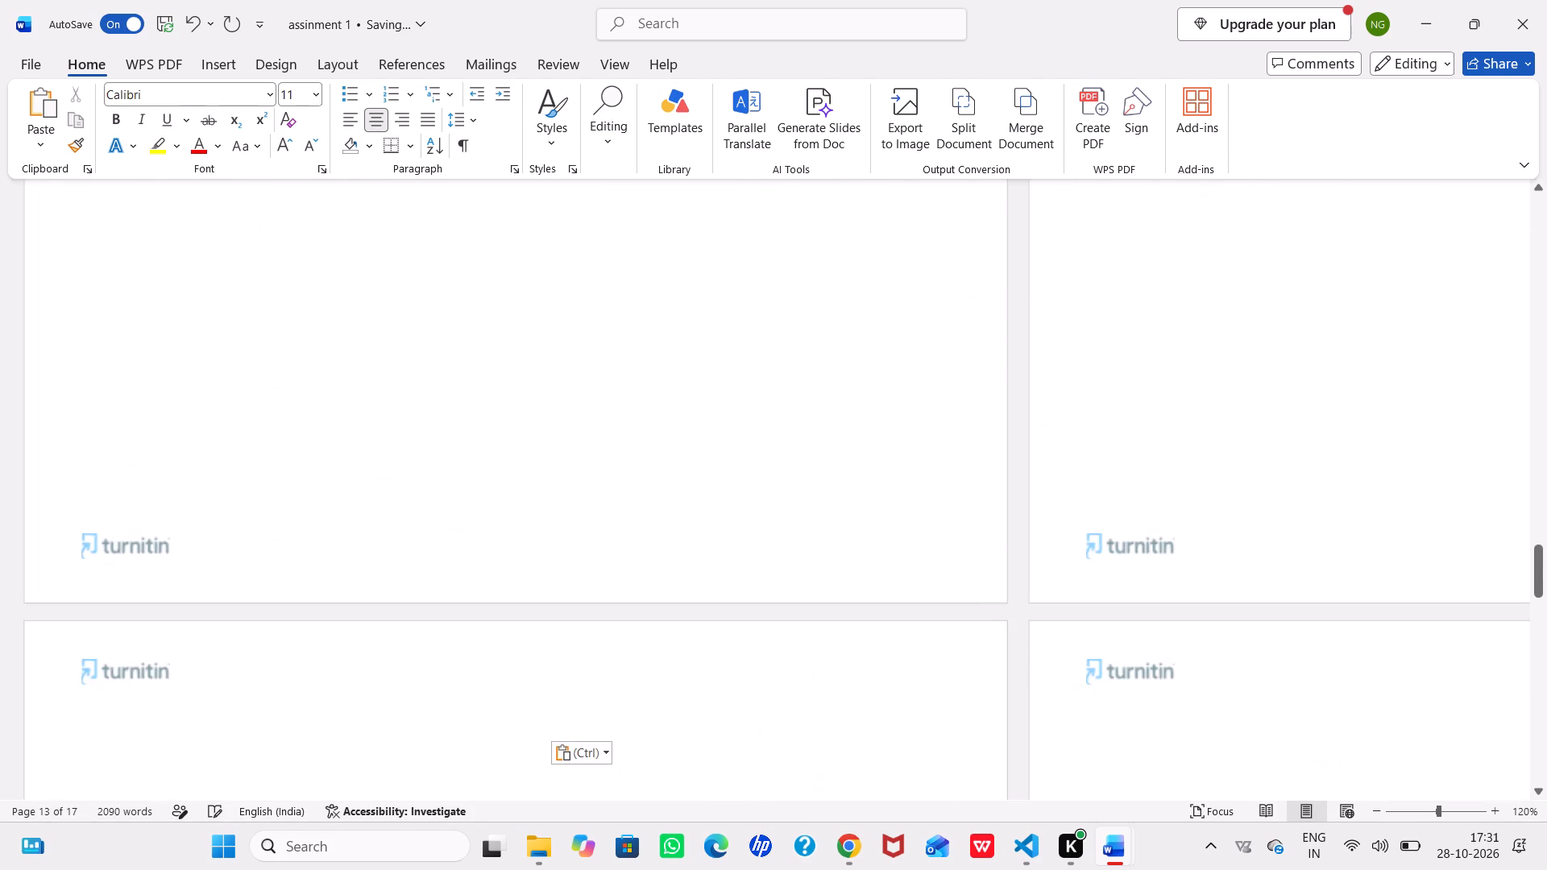
{"action": "scroll", "coordinate": [872, 402], "scroll_direction": "up", "scroll_amount": 1}
{"action": "scroll", "coordinate": [872, 402], "scroll_direction": "down", "scroll_amount": 1, "text": "ctrl"}
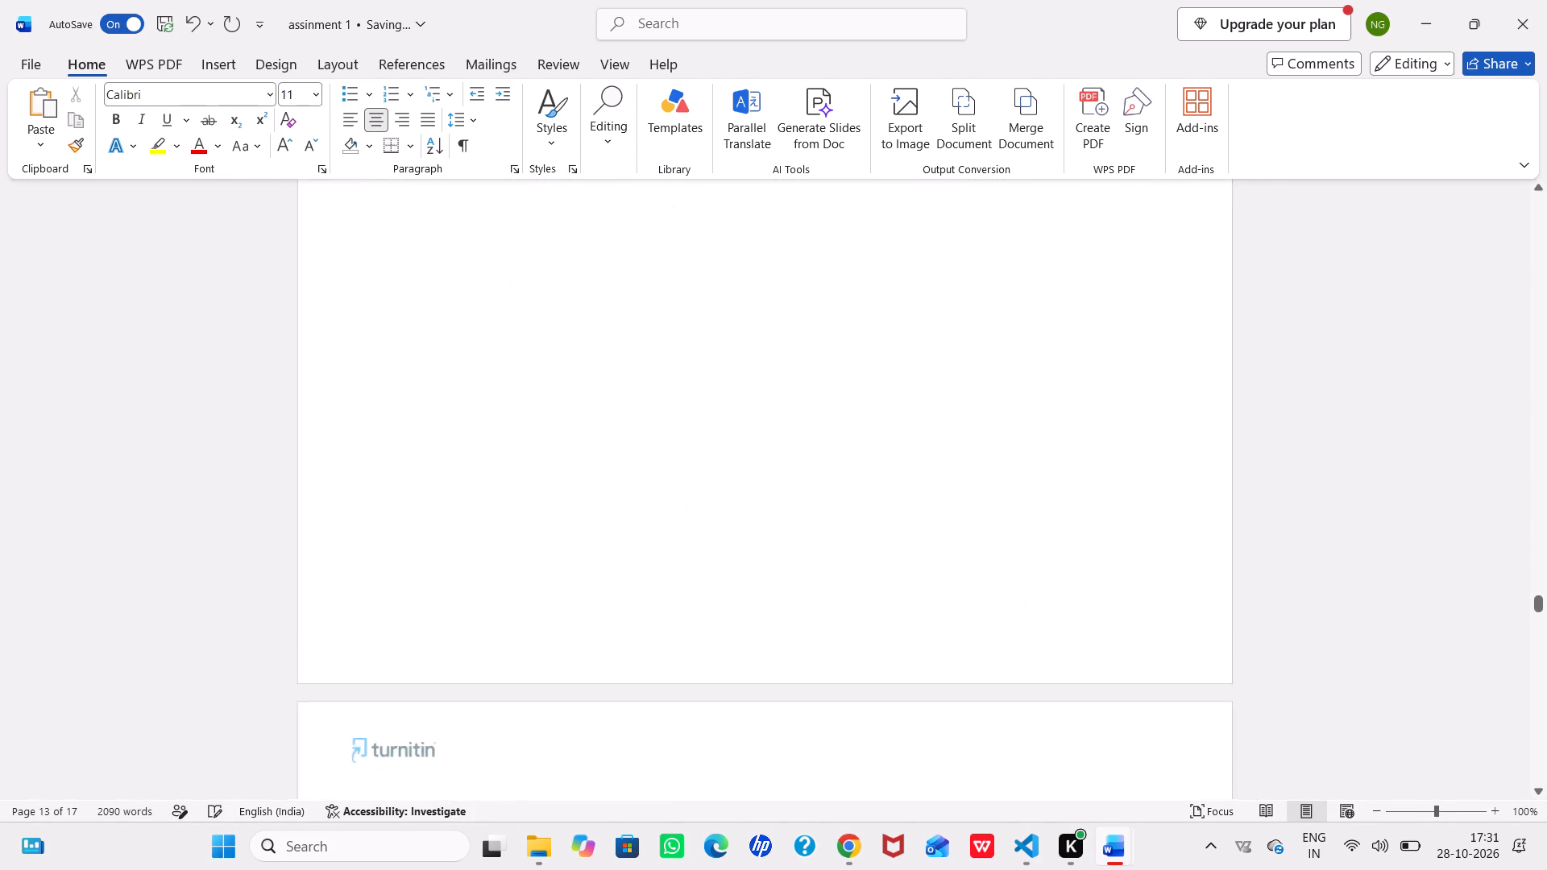
{"action": "scroll", "coordinate": [872, 402], "scroll_direction": "down", "scroll_amount": 2, "text": "ctrl"}
{"action": "scroll", "coordinate": [872, 402], "scroll_direction": "up", "scroll_amount": 1}
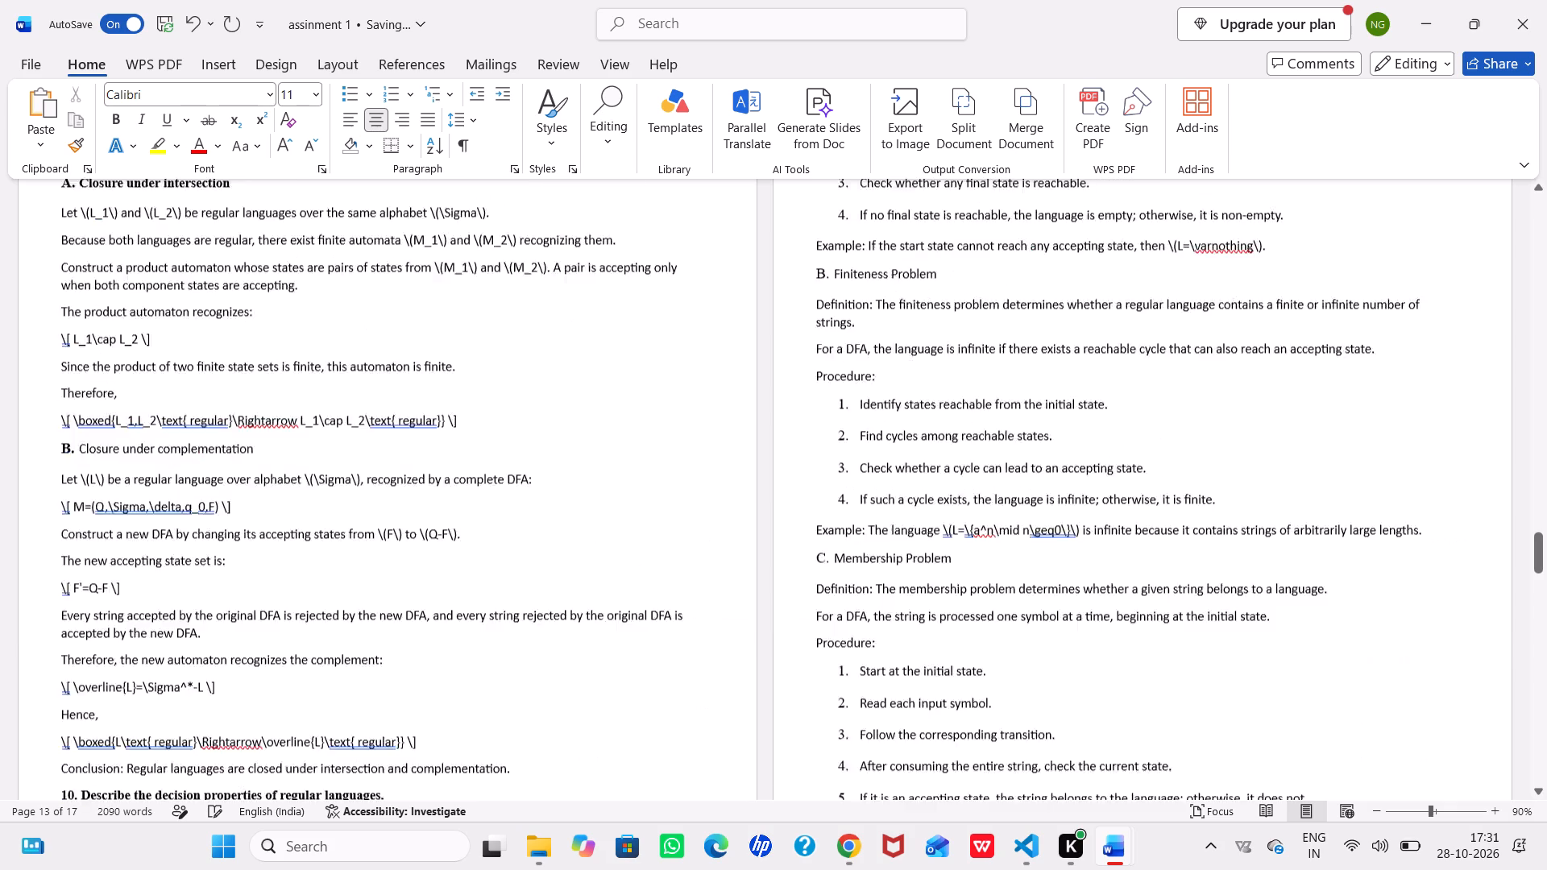
{"action": "scroll", "coordinate": [872, 402], "scroll_direction": "up", "scroll_amount": 2}
{"action": "scroll", "coordinate": [872, 402], "scroll_direction": "down", "scroll_amount": 2, "text": "ctrl"}
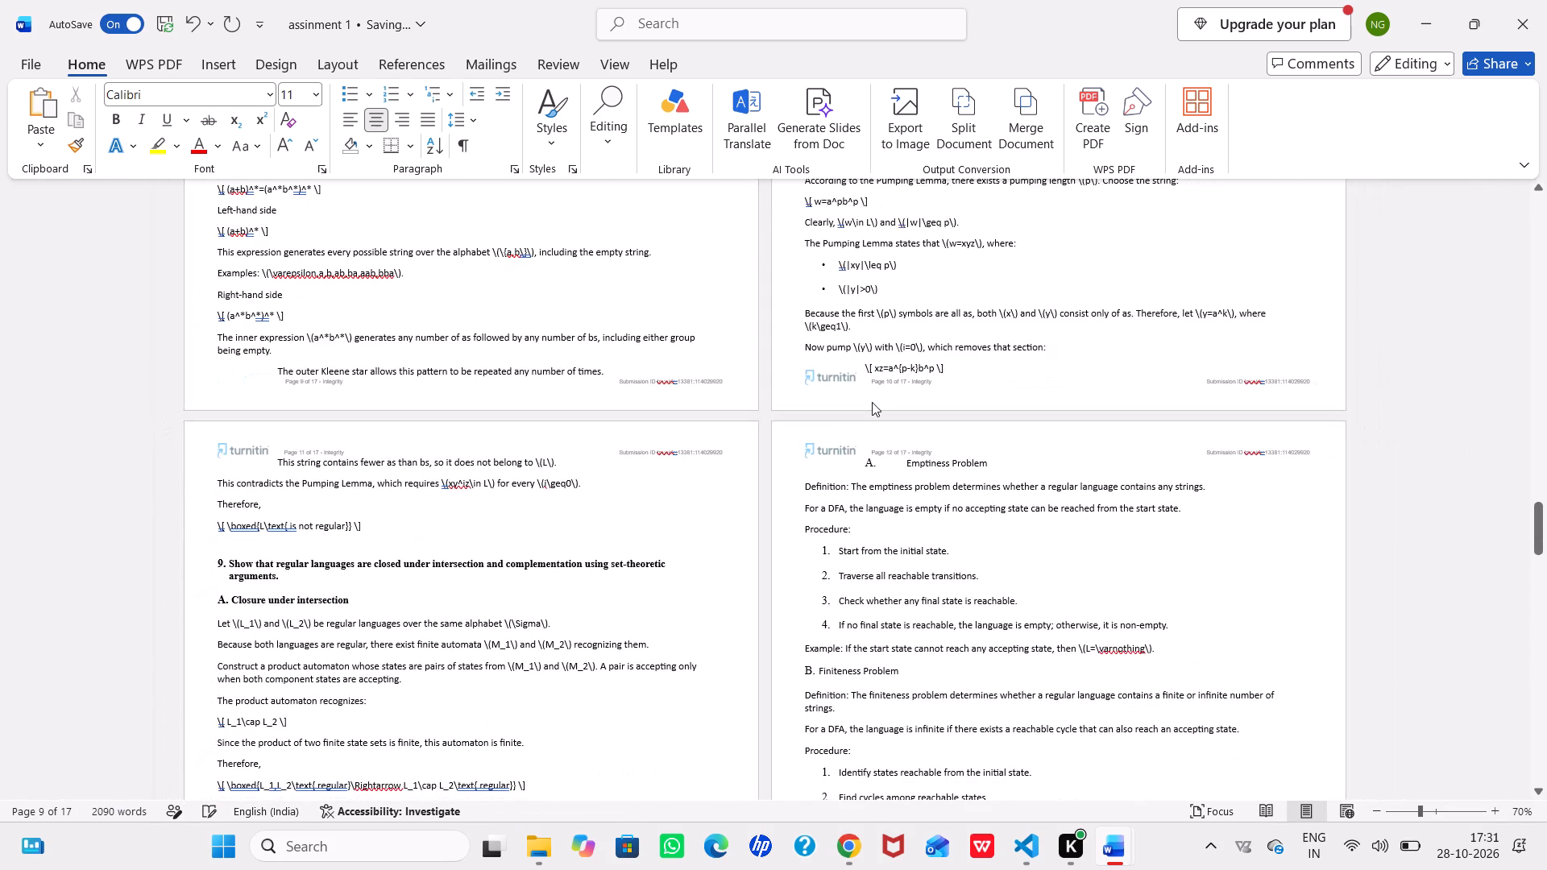
{"action": "scroll", "coordinate": [872, 402], "scroll_direction": "up", "scroll_amount": 1}
{"action": "scroll", "coordinate": [872, 402], "scroll_direction": "down", "scroll_amount": 1}
{"action": "scroll", "coordinate": [872, 402], "scroll_direction": "up", "scroll_amount": 1}
{"action": "scroll", "coordinate": [872, 402], "scroll_direction": "up", "scroll_amount": 3, "text": "ctrl"}
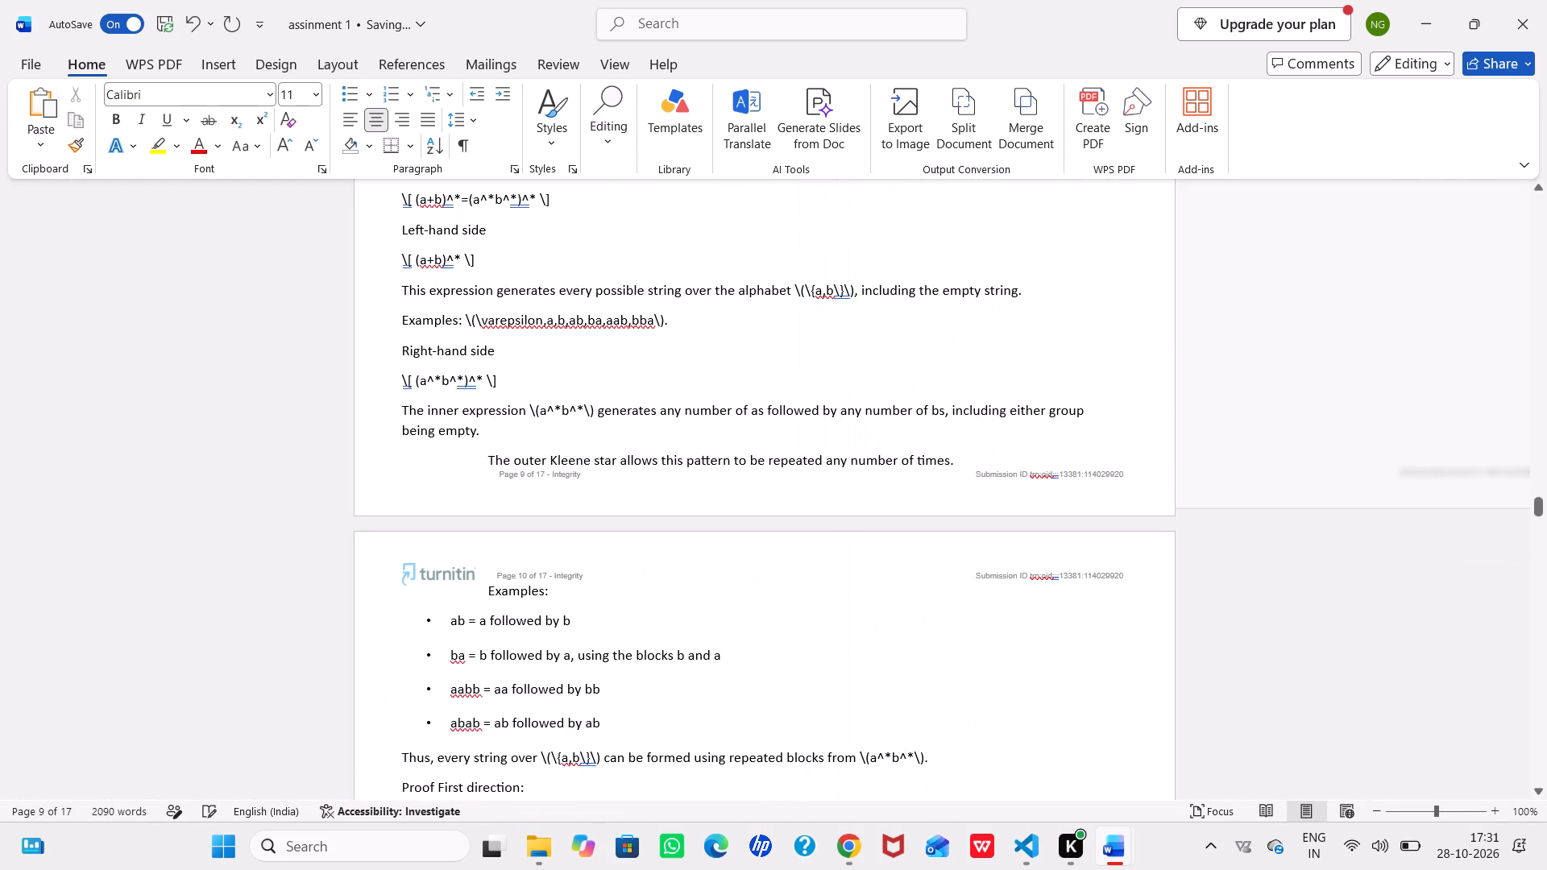
{"action": "scroll", "coordinate": [872, 402], "scroll_direction": "down", "scroll_amount": 4, "text": "ctrl"}
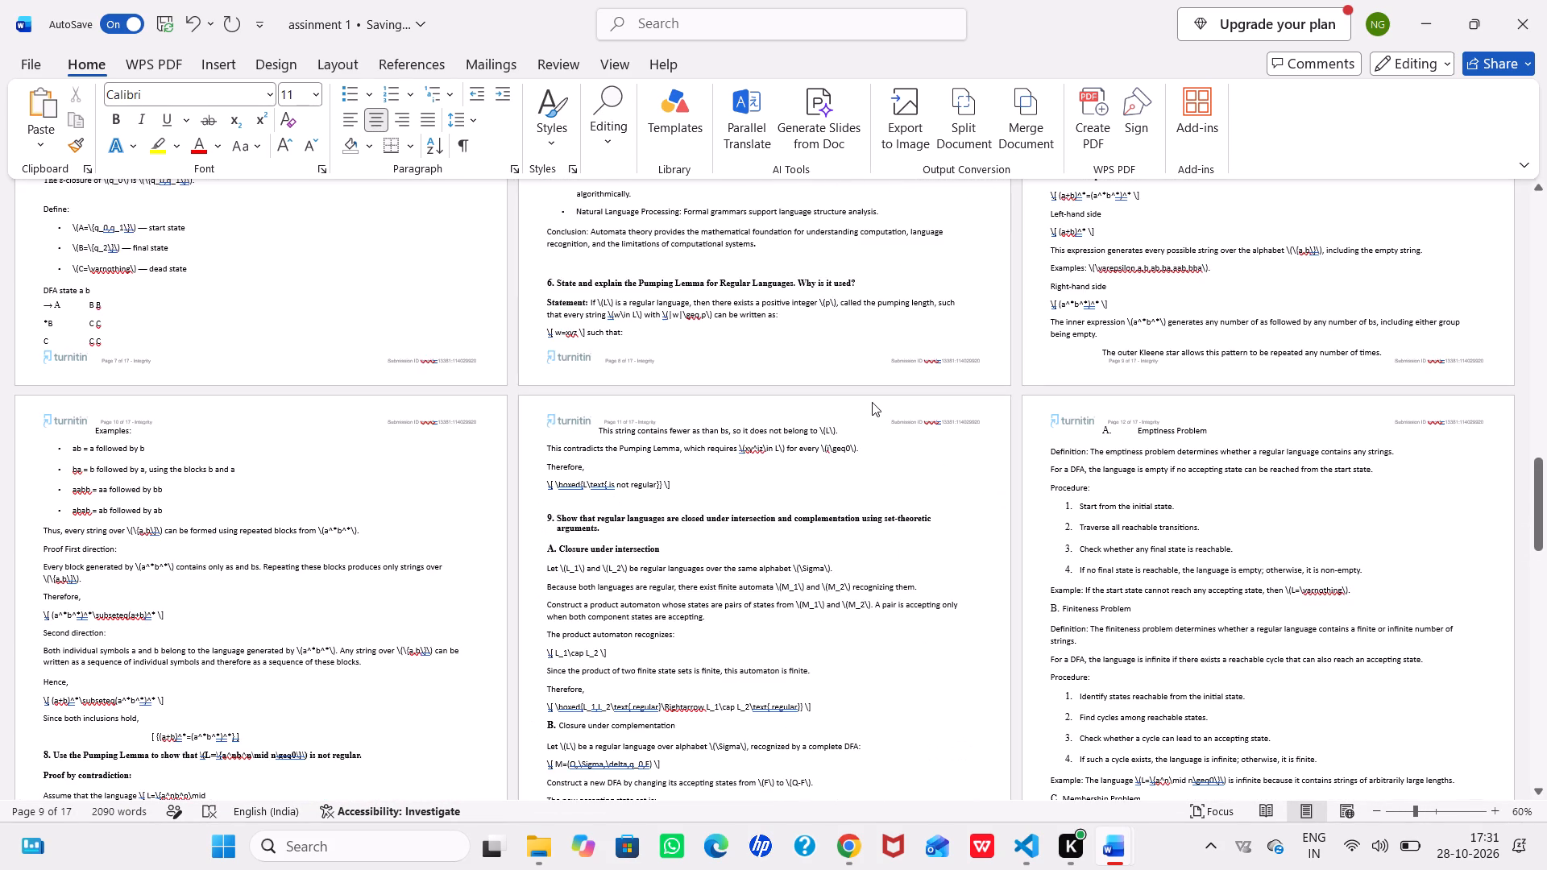
{"action": "scroll", "coordinate": [872, 402], "scroll_direction": "up", "scroll_amount": 3, "text": "ctrl"}
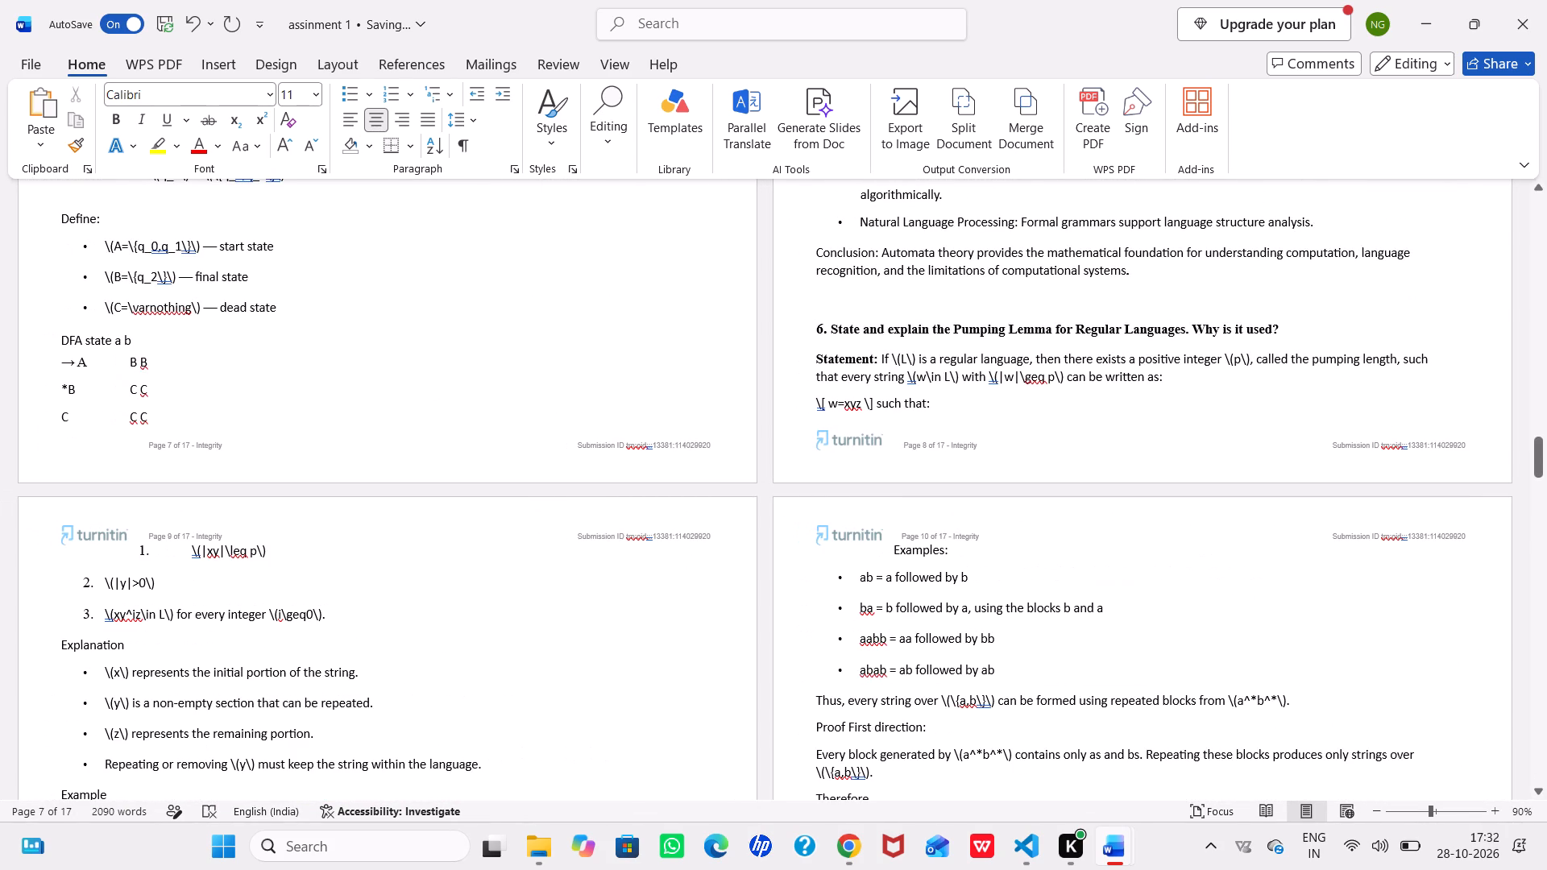
{"action": "scroll", "coordinate": [872, 402], "scroll_direction": "up", "scroll_amount": 1, "text": "ctrl"}
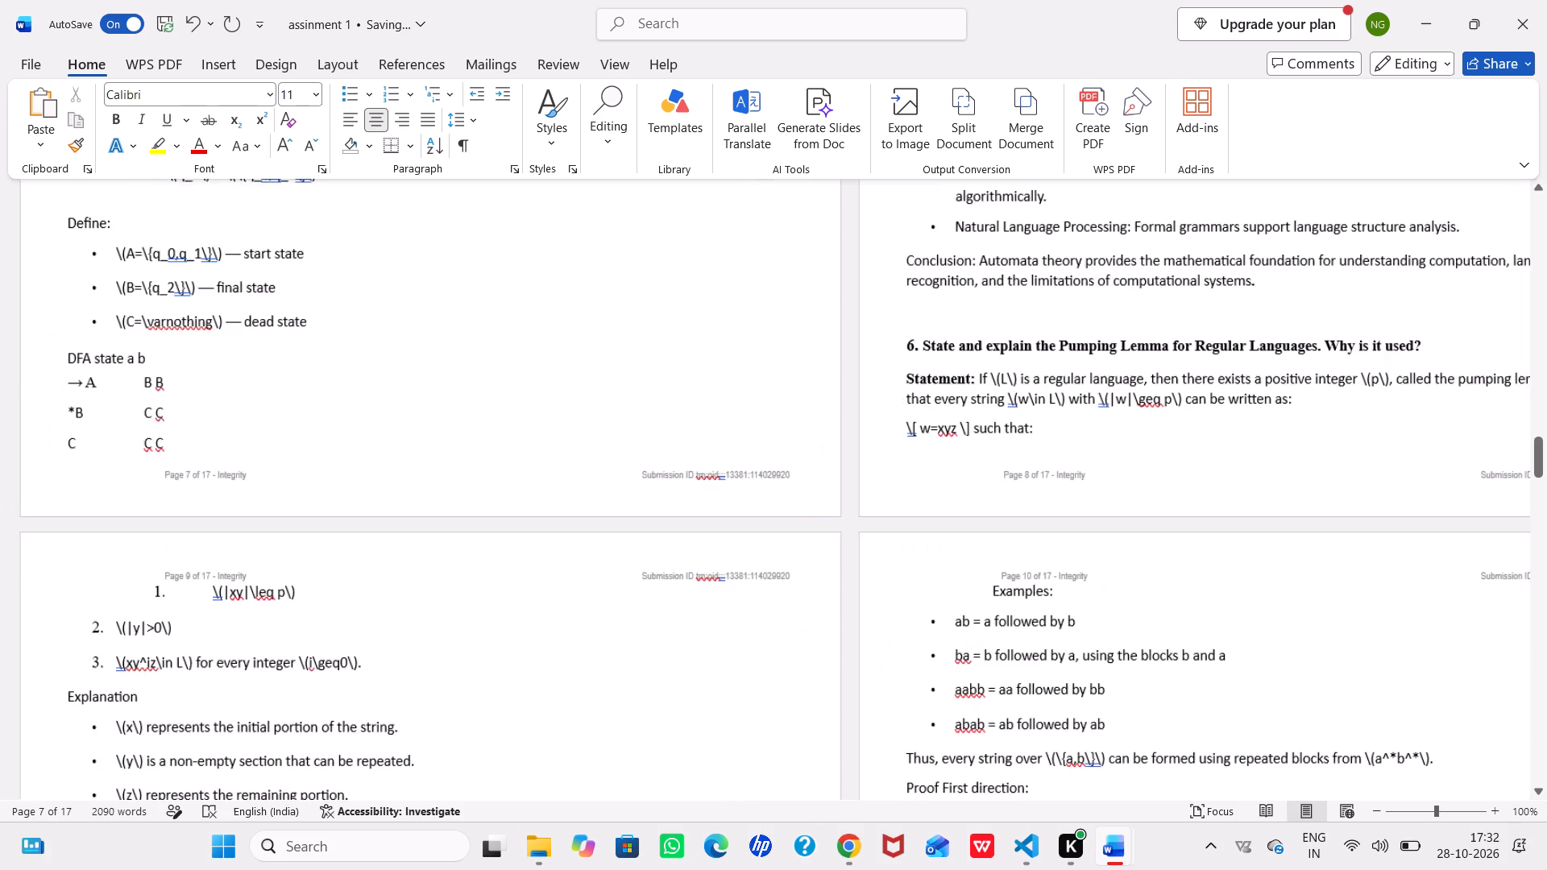
{"action": "scroll", "coordinate": [872, 402], "scroll_direction": "up", "scroll_amount": 20}
{"action": "scroll", "coordinate": [872, 402], "scroll_direction": "up", "scroll_amount": 20}
{"action": "scroll", "coordinate": [872, 402], "scroll_direction": "up", "scroll_amount": 20}
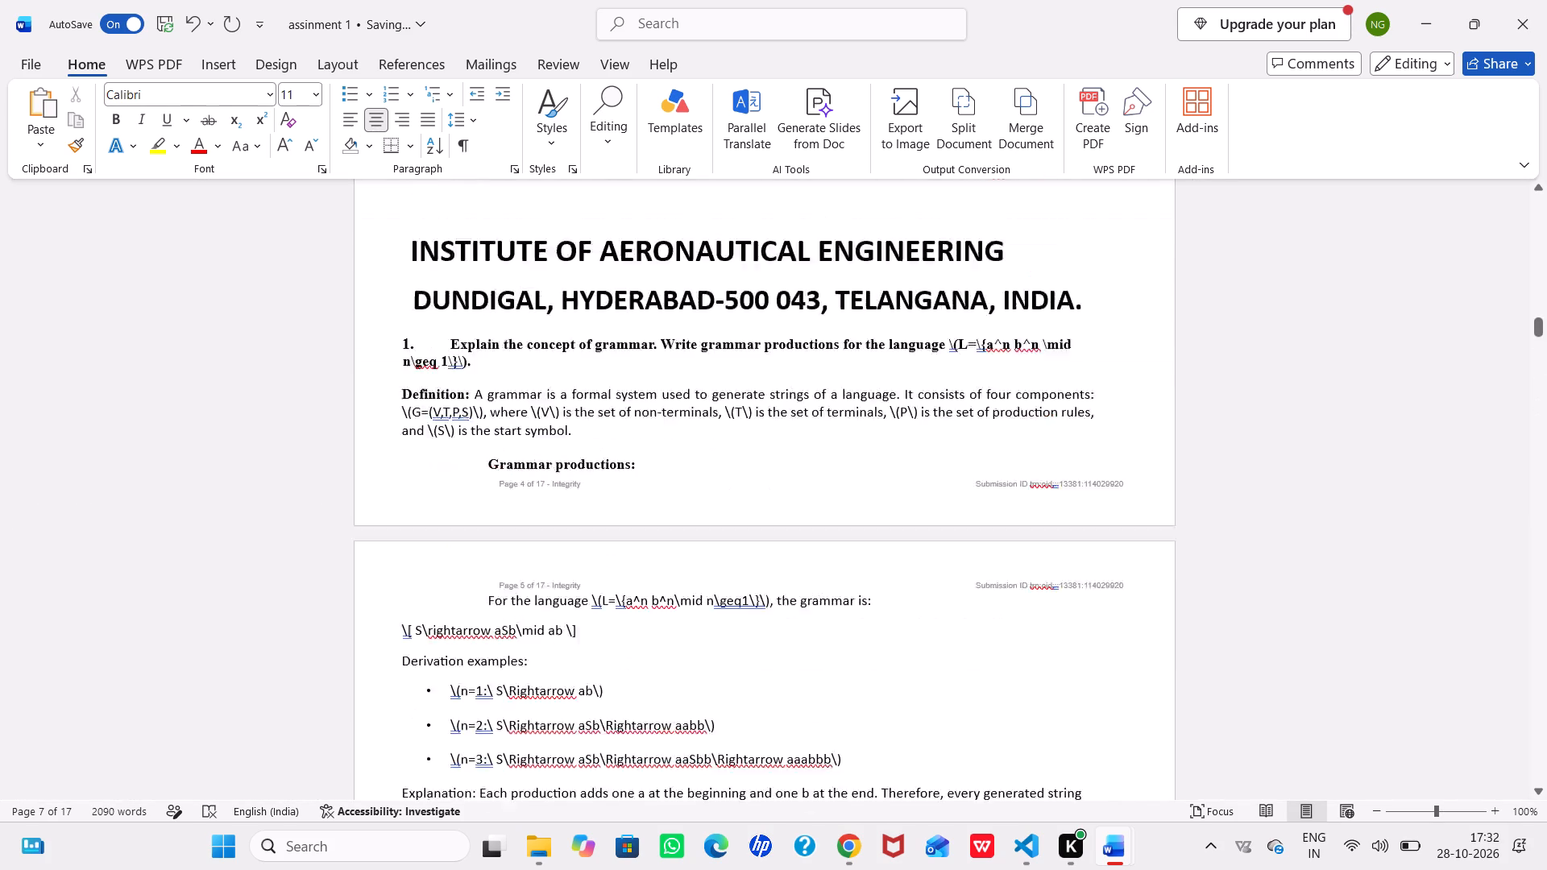
Examine the cover page's document details and the similarity overview on page 2.
{"action": "scroll", "coordinate": [872, 402], "scroll_direction": "up", "scroll_amount": 20}
{"action": "scroll", "coordinate": [872, 402], "scroll_direction": "up", "scroll_amount": 12}
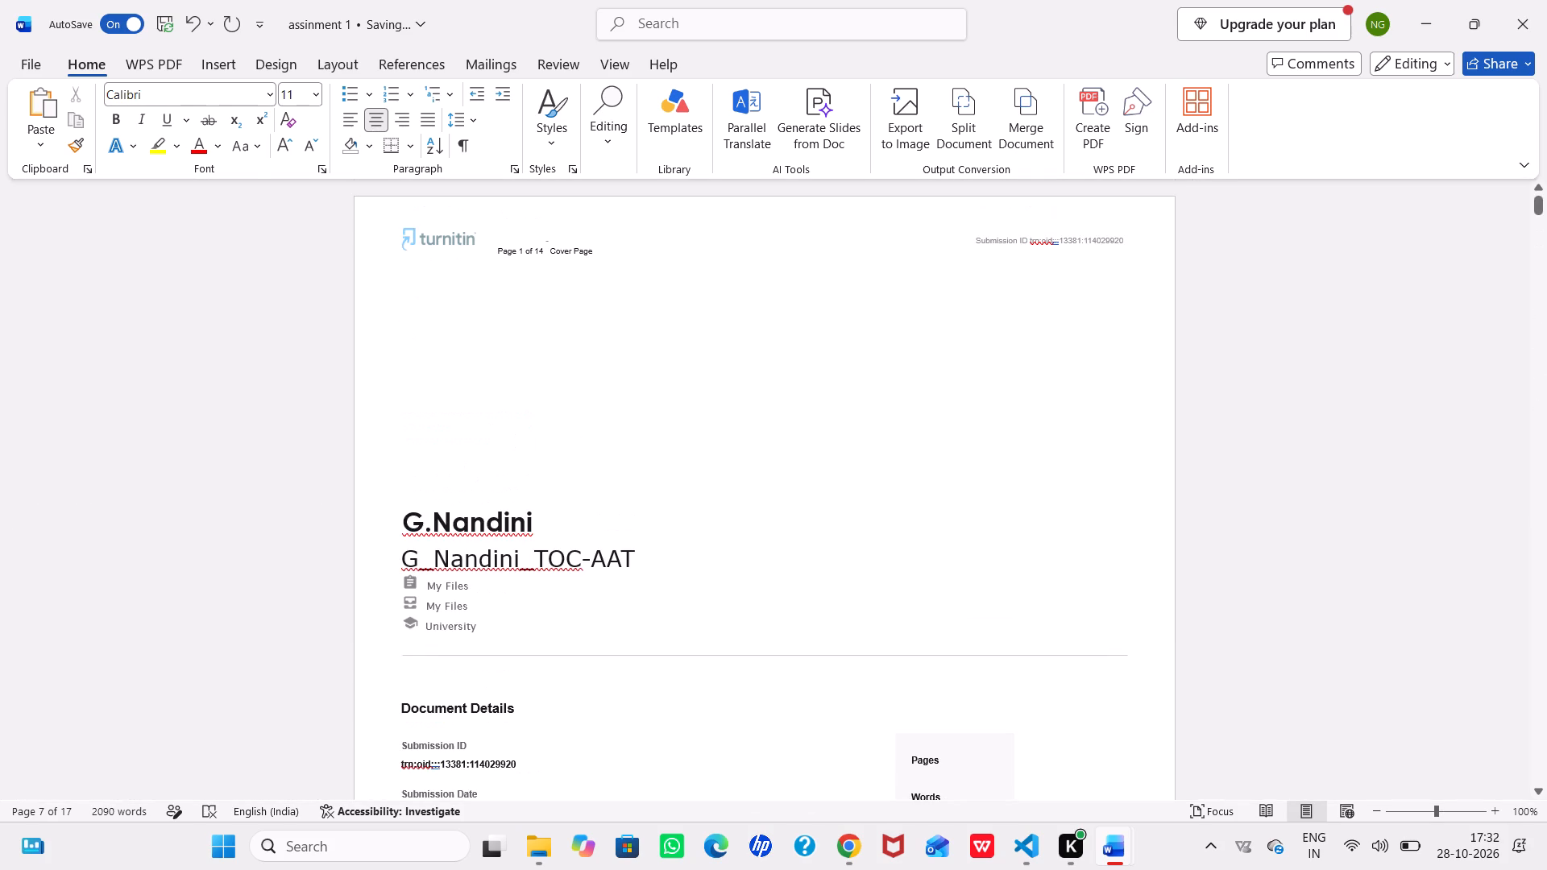
{"action": "scroll", "coordinate": [872, 402], "scroll_direction": "down", "scroll_amount": 1}
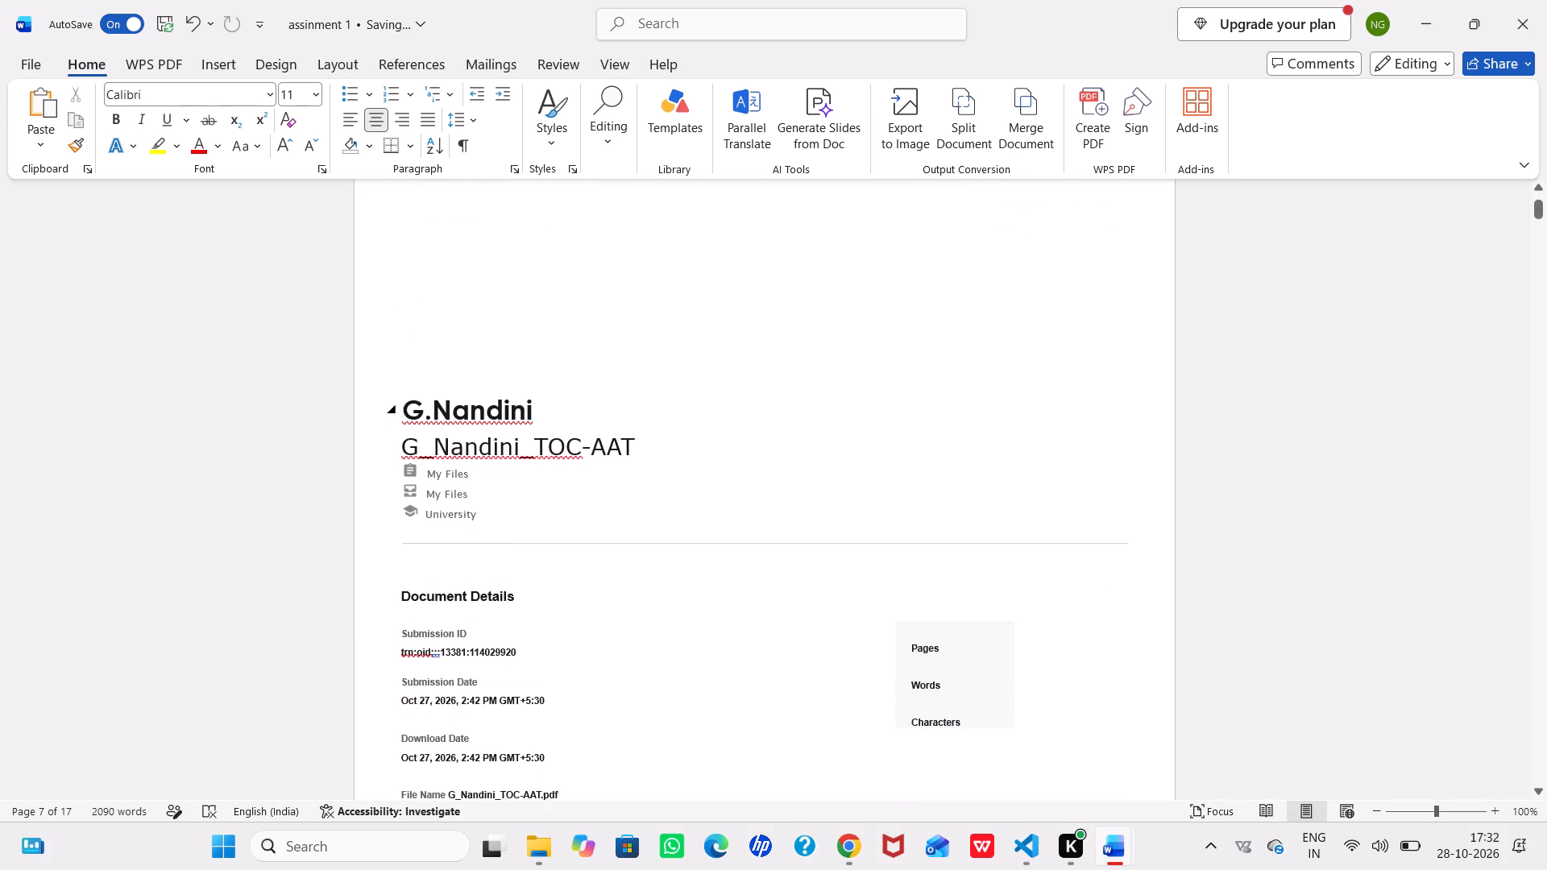
{"action": "scroll", "coordinate": [872, 402], "scroll_direction": "down", "scroll_amount": 1}
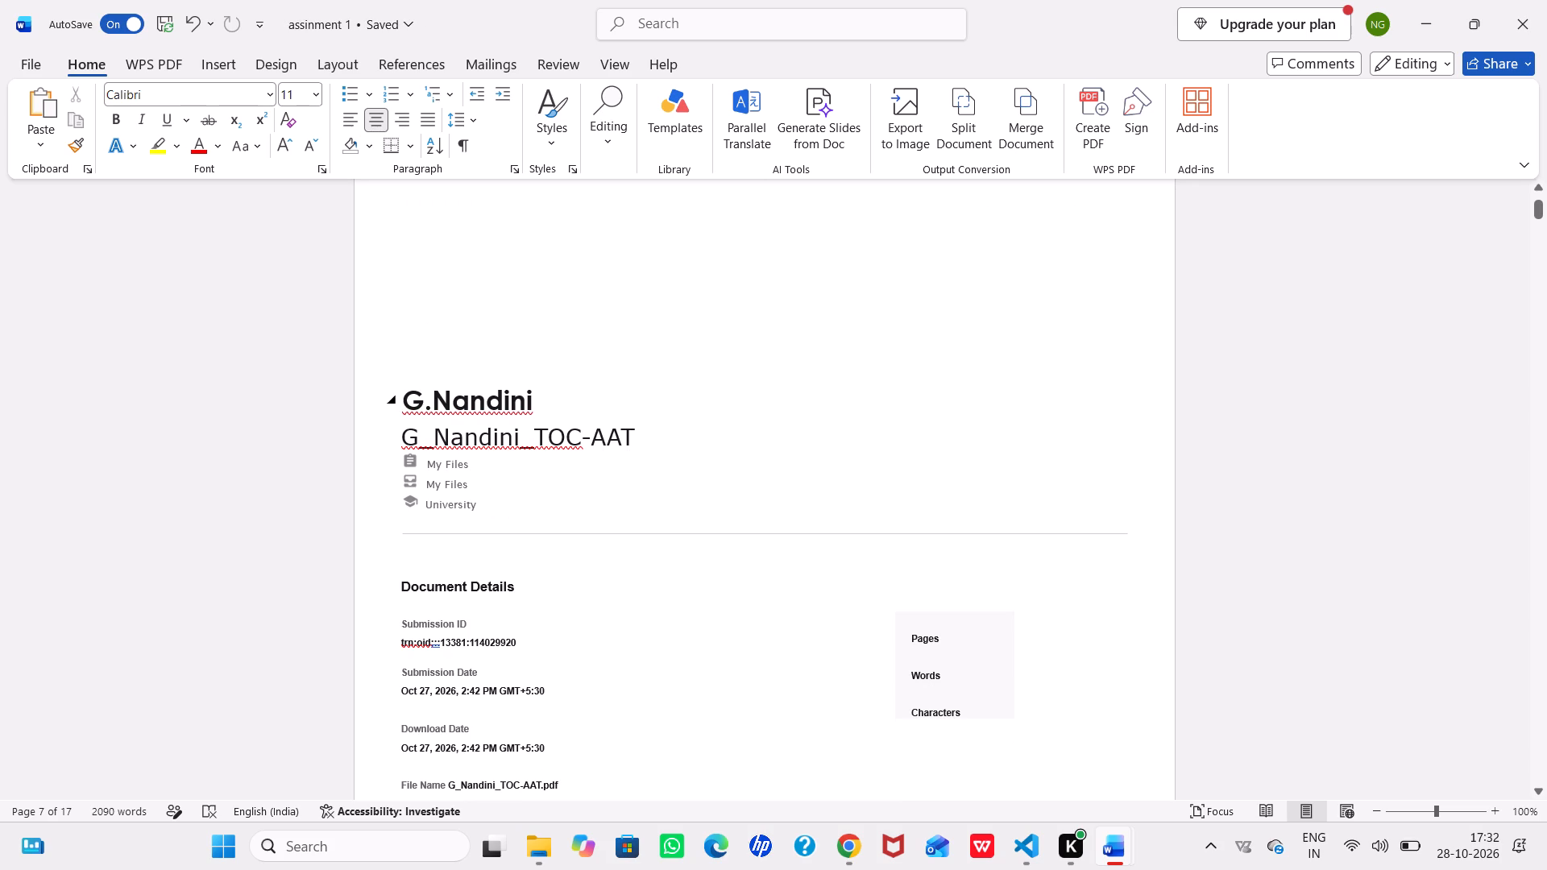
{"action": "scroll", "coordinate": [872, 402], "scroll_direction": "down", "scroll_amount": 2}
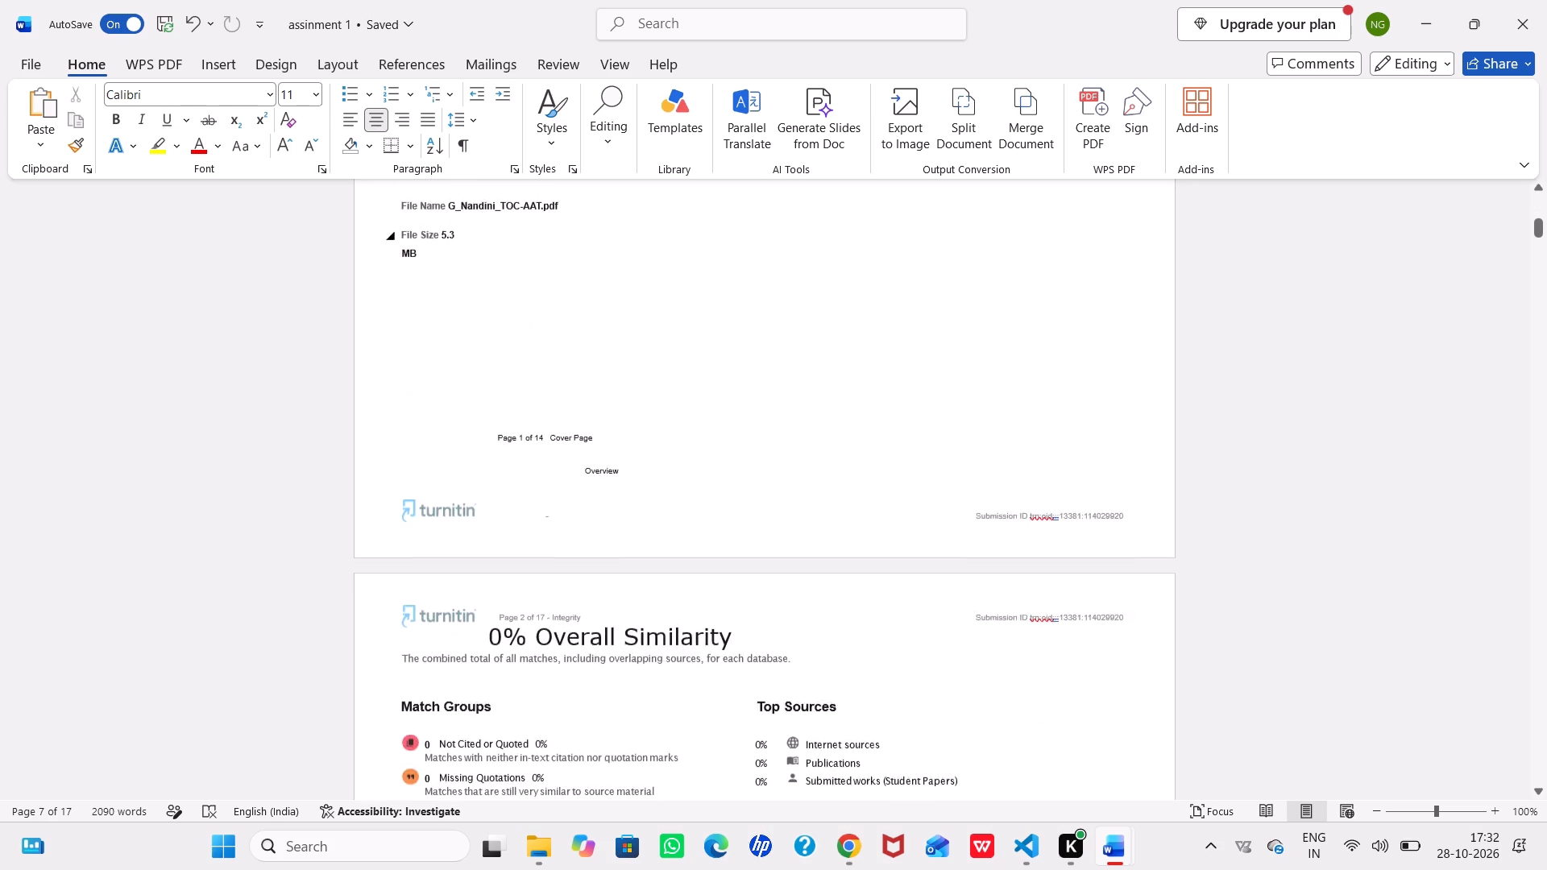
{"action": "scroll", "coordinate": [872, 402], "scroll_direction": "down", "scroll_amount": 3}
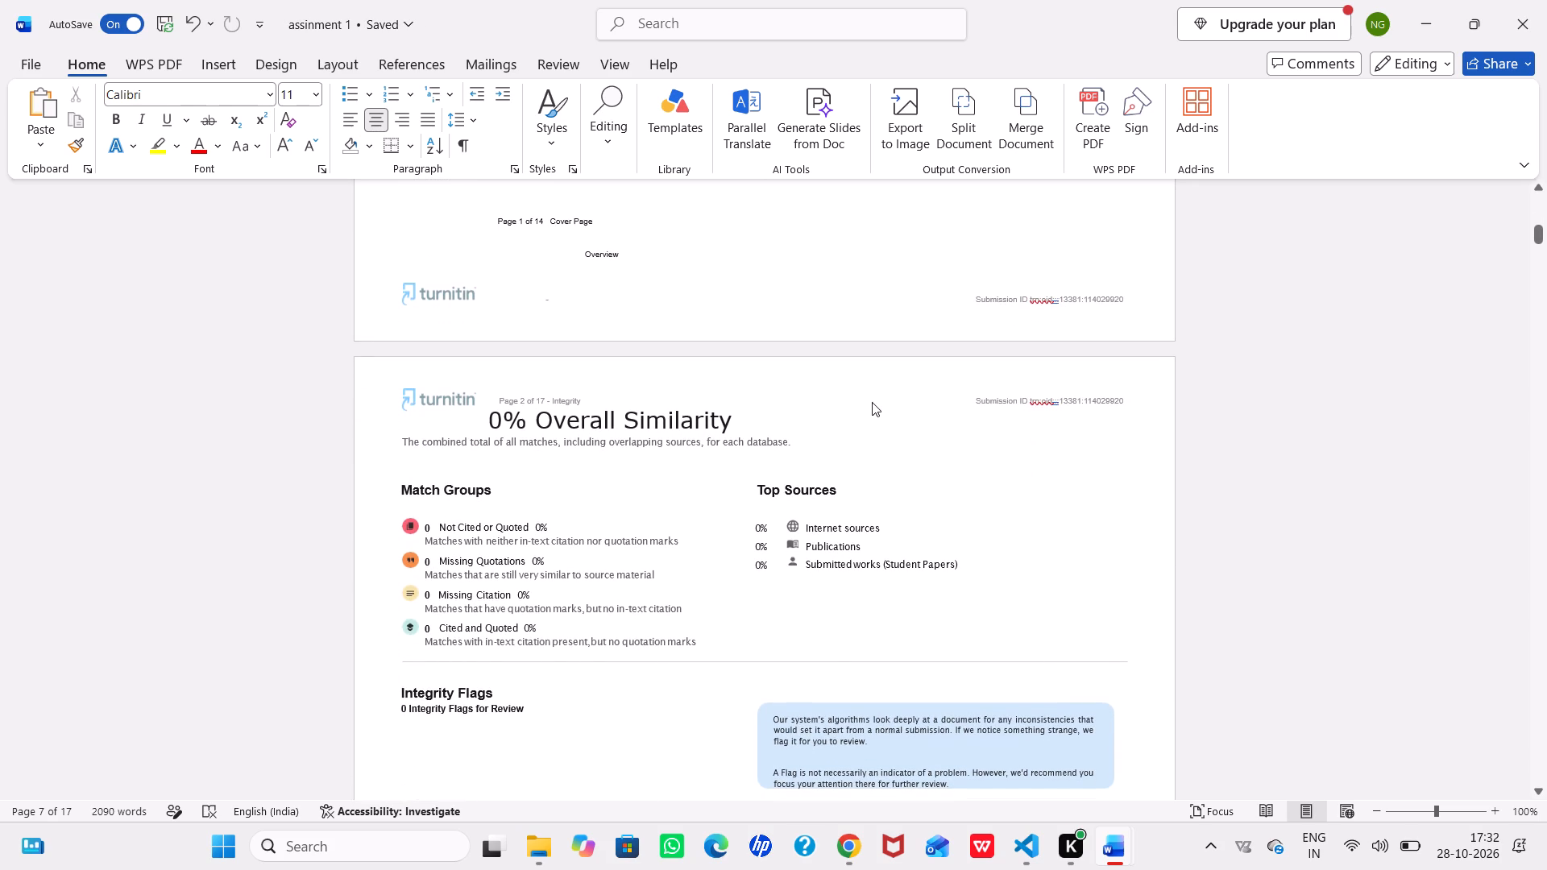
Examine the cover page's document details again and compare them with the similarity overview on page 2.
{"action": "scroll", "coordinate": [872, 402], "scroll_direction": "up", "scroll_amount": 1}
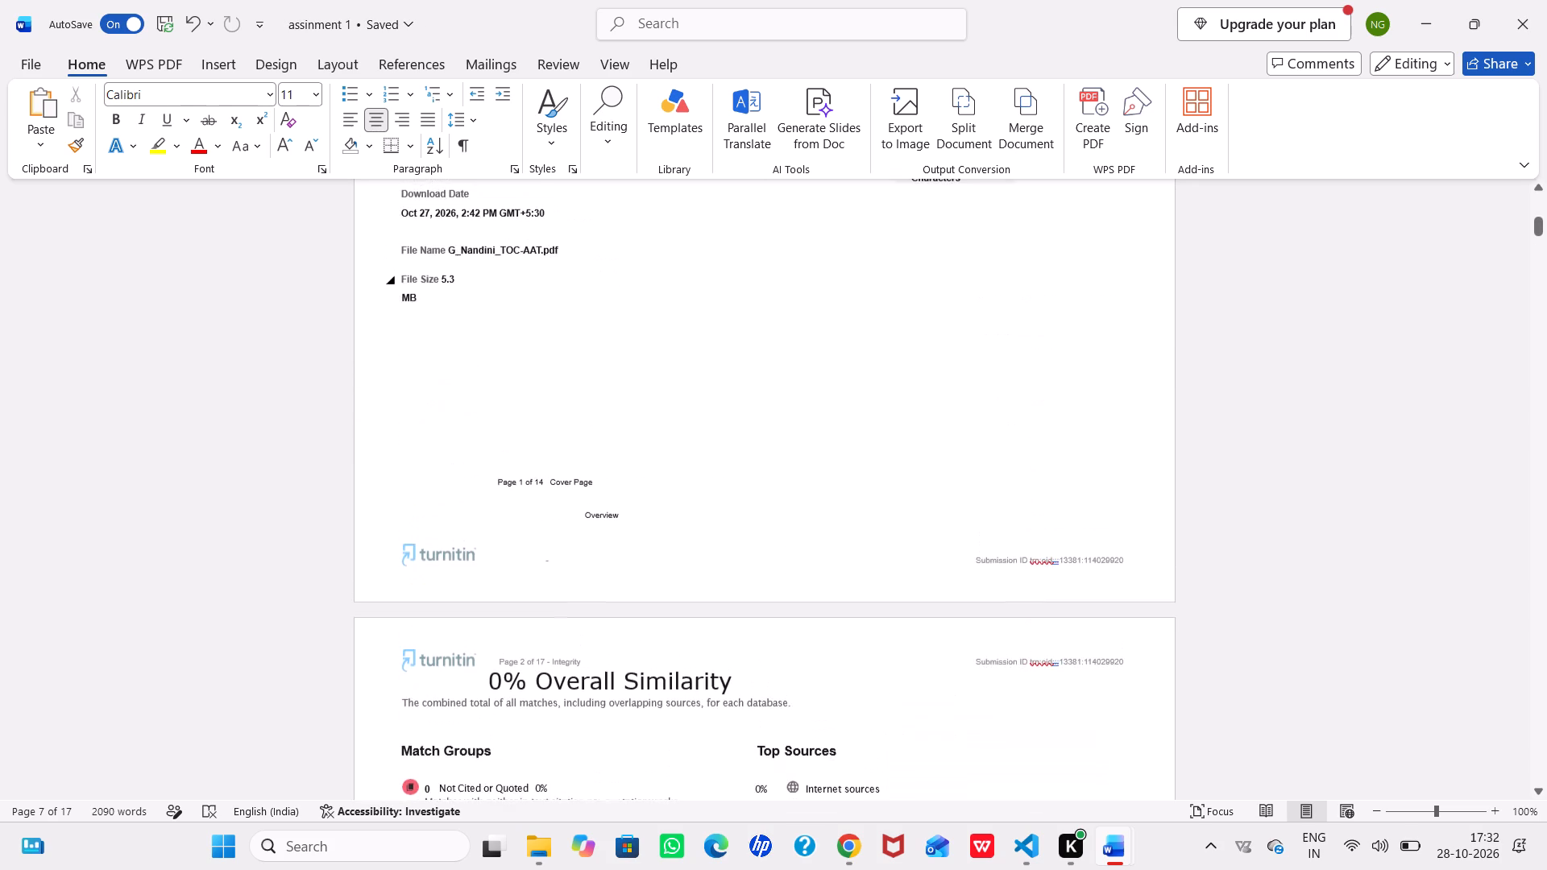
{"action": "scroll", "coordinate": [872, 402], "scroll_direction": "up", "scroll_amount": 2}
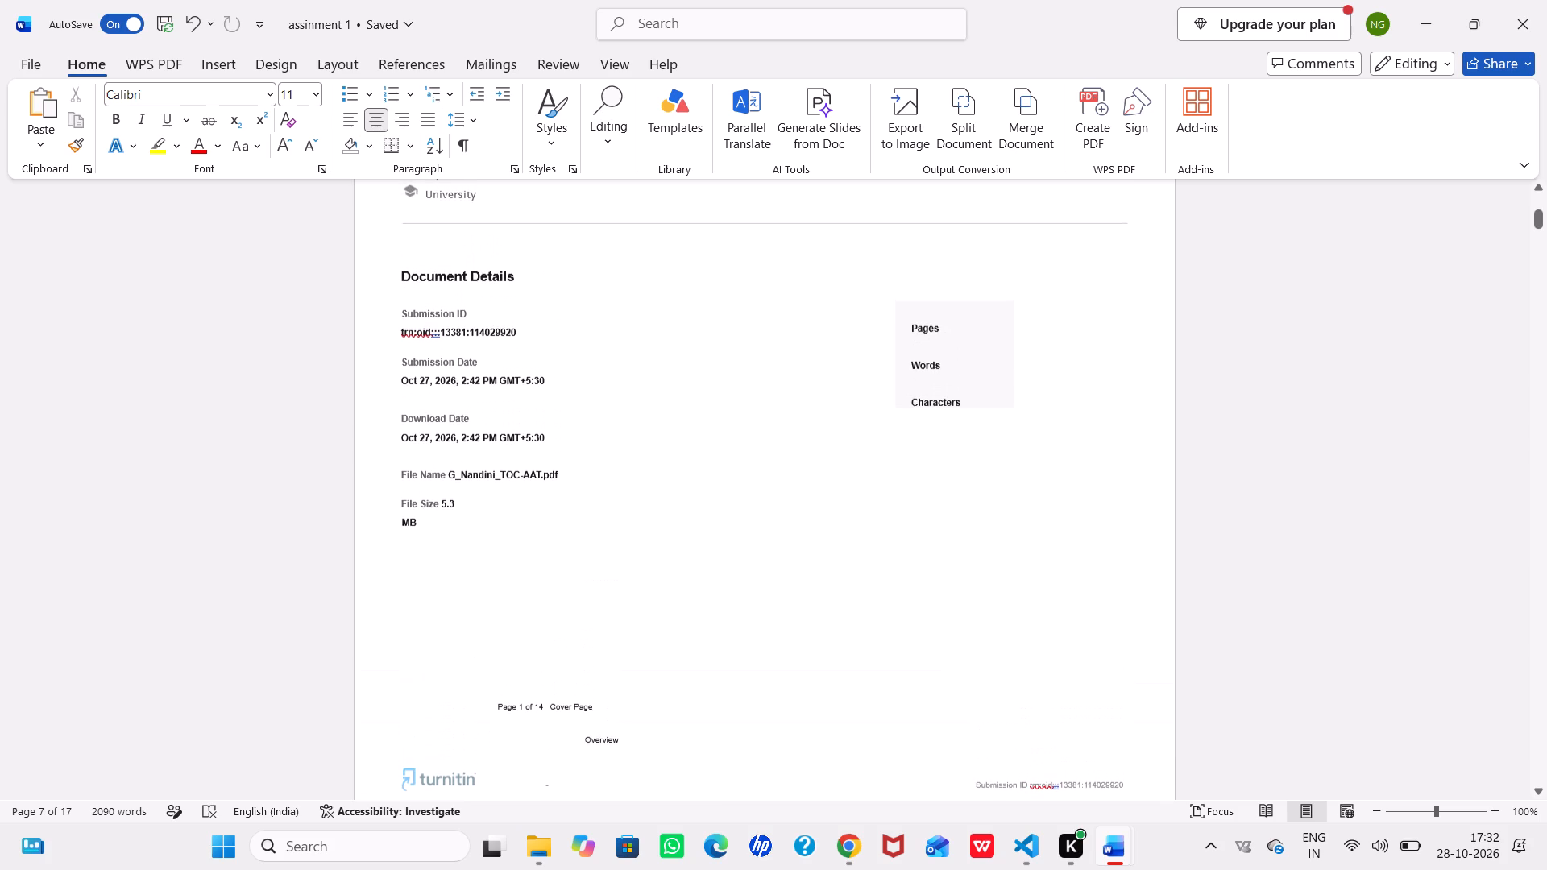
{"action": "scroll", "coordinate": [872, 402], "scroll_direction": "up", "scroll_amount": 4}
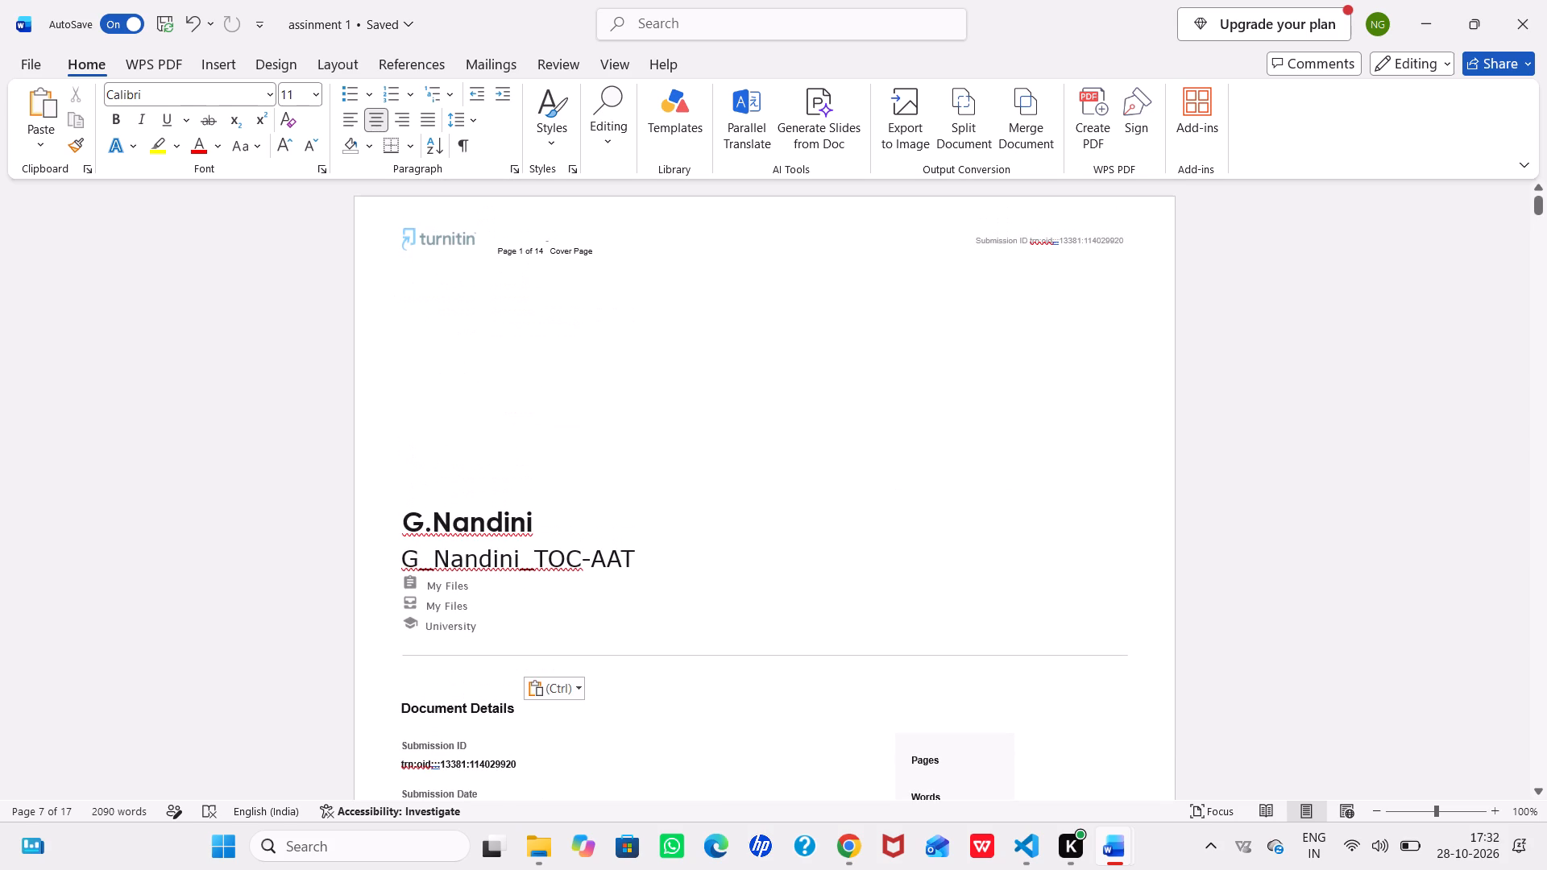
{"action": "scroll", "coordinate": [872, 402], "scroll_direction": "down", "scroll_amount": 2}
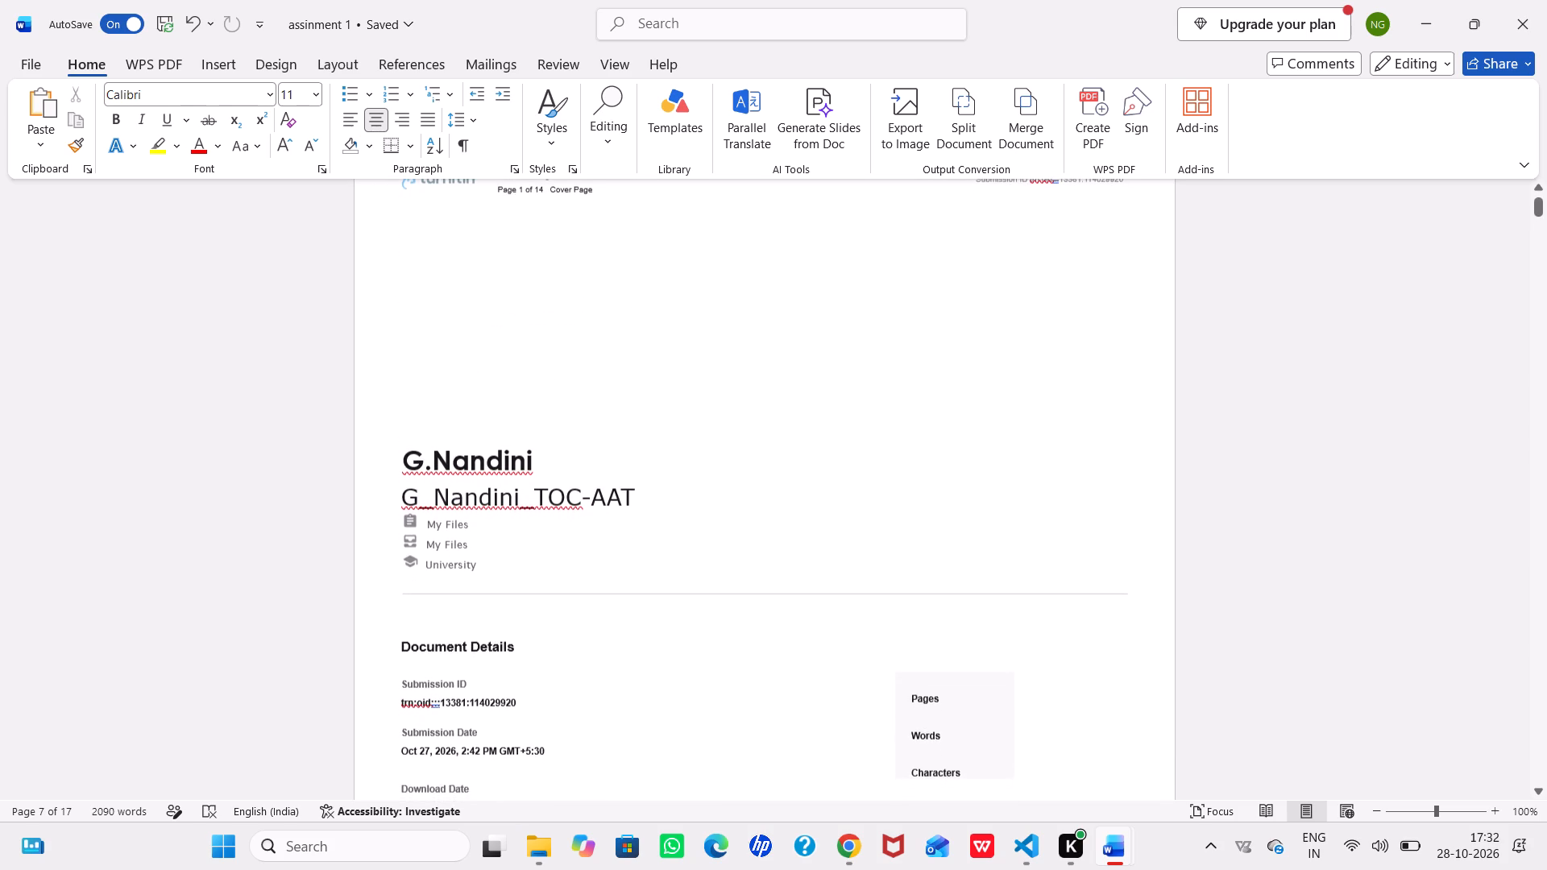
{"action": "scroll", "coordinate": [872, 402], "scroll_direction": "down", "scroll_amount": 1}
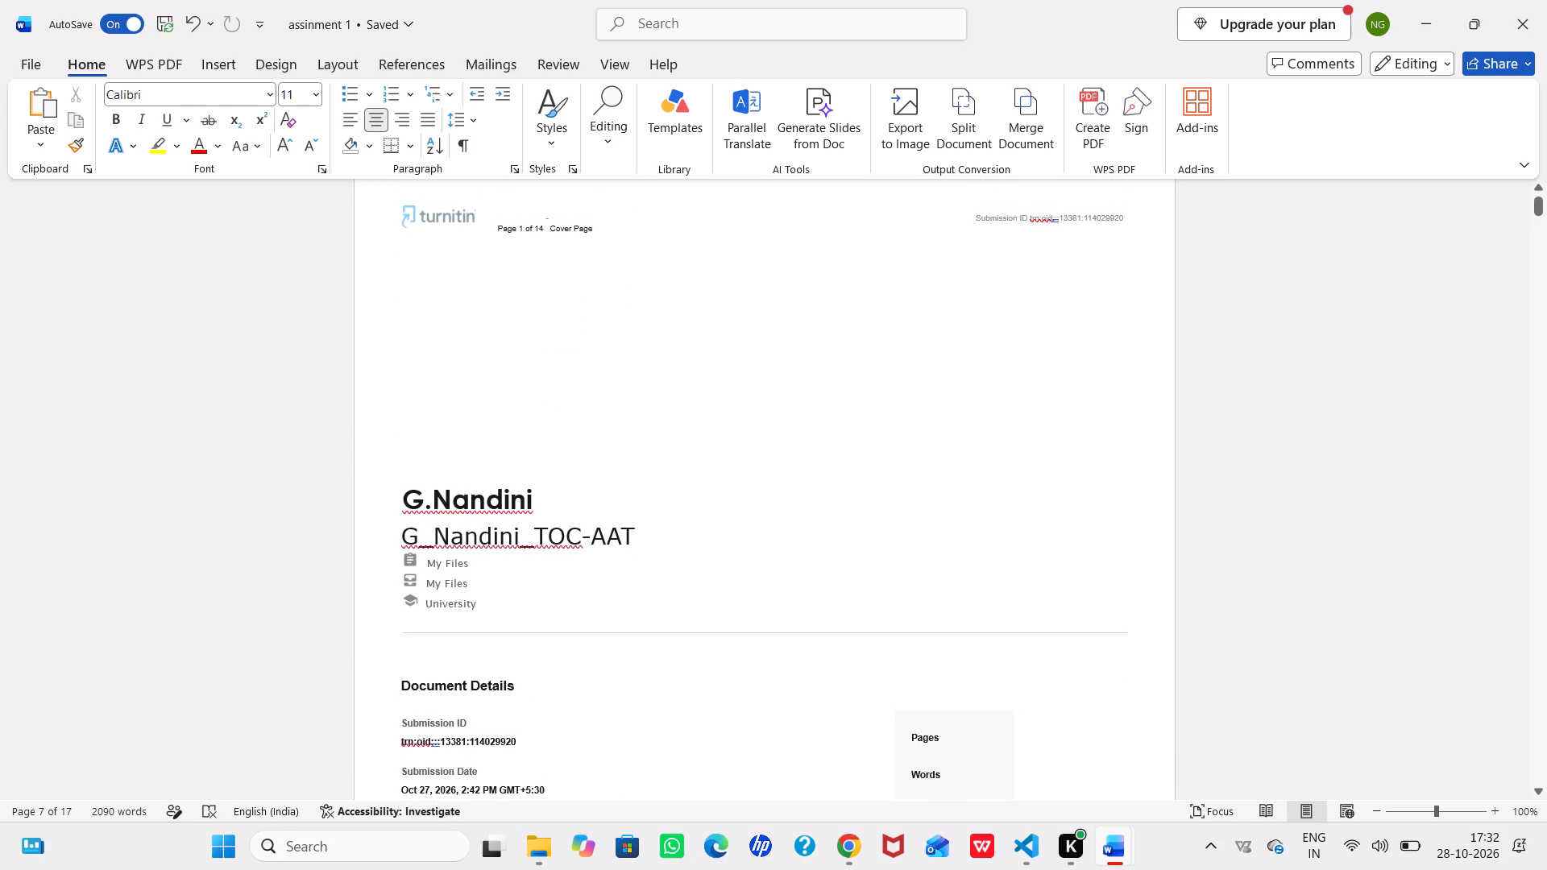
{"action": "scroll", "coordinate": [872, 402], "scroll_direction": "down", "scroll_amount": 1}
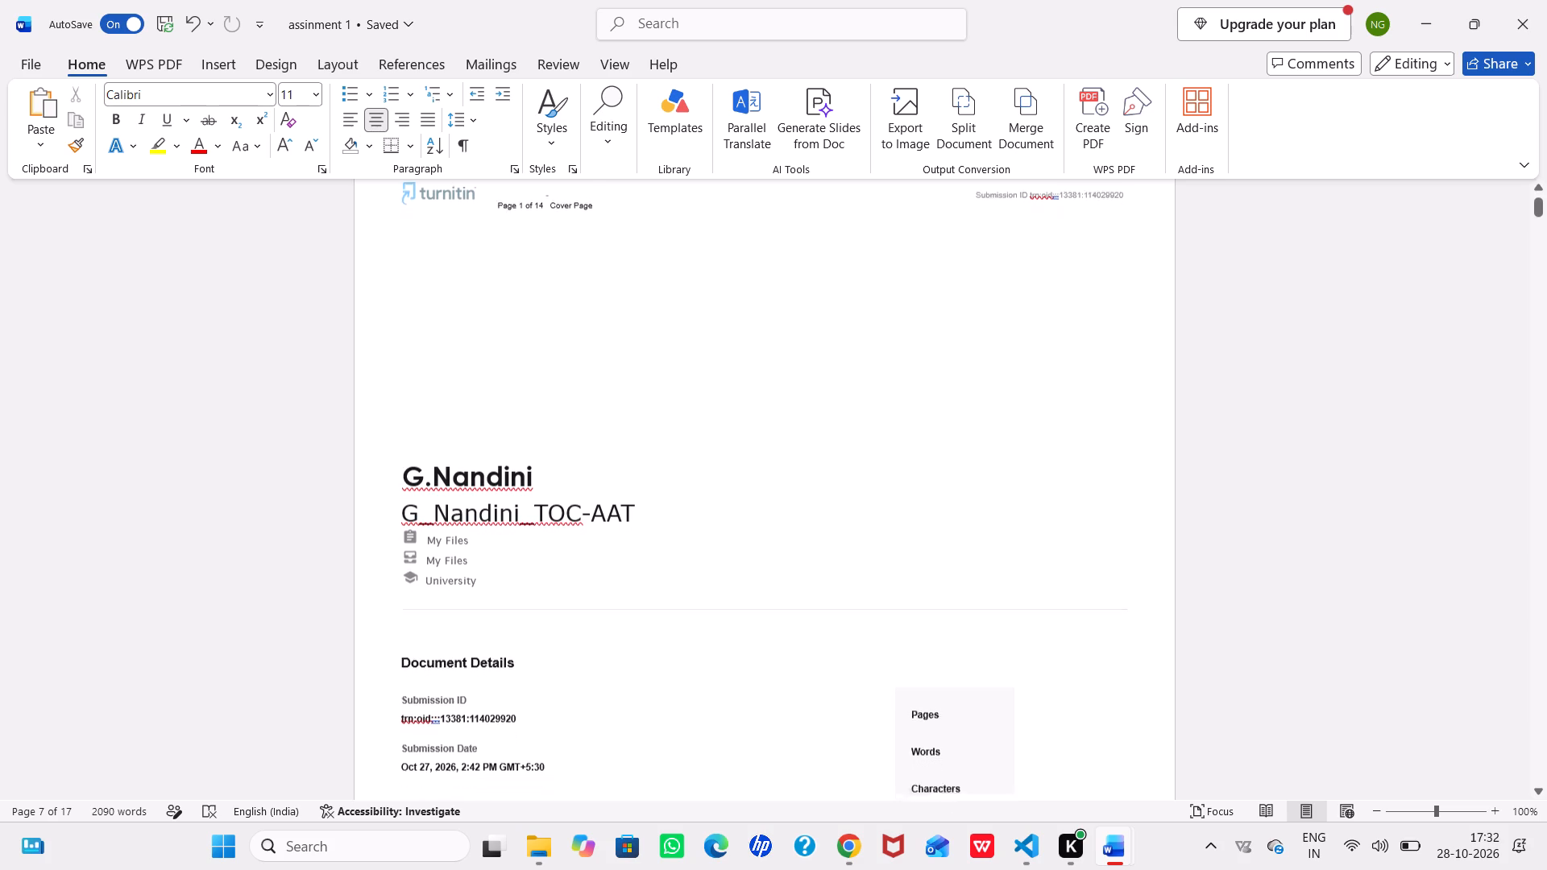
{"action": "scroll", "coordinate": [872, 402], "scroll_direction": "down", "scroll_amount": 2}
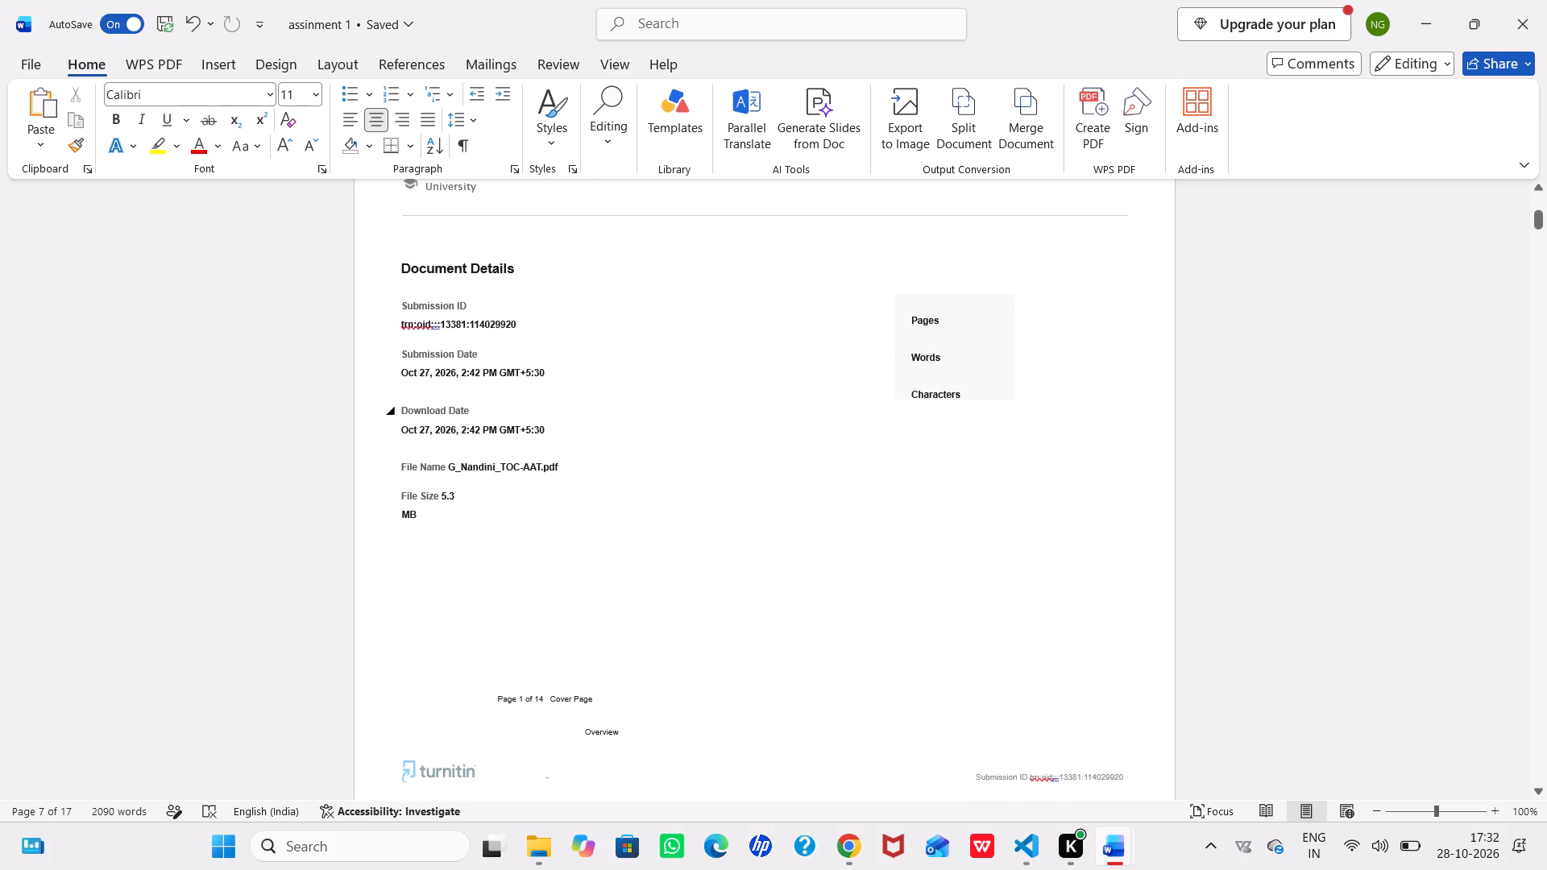
{"action": "scroll", "coordinate": [872, 402], "scroll_direction": "down", "scroll_amount": 1}
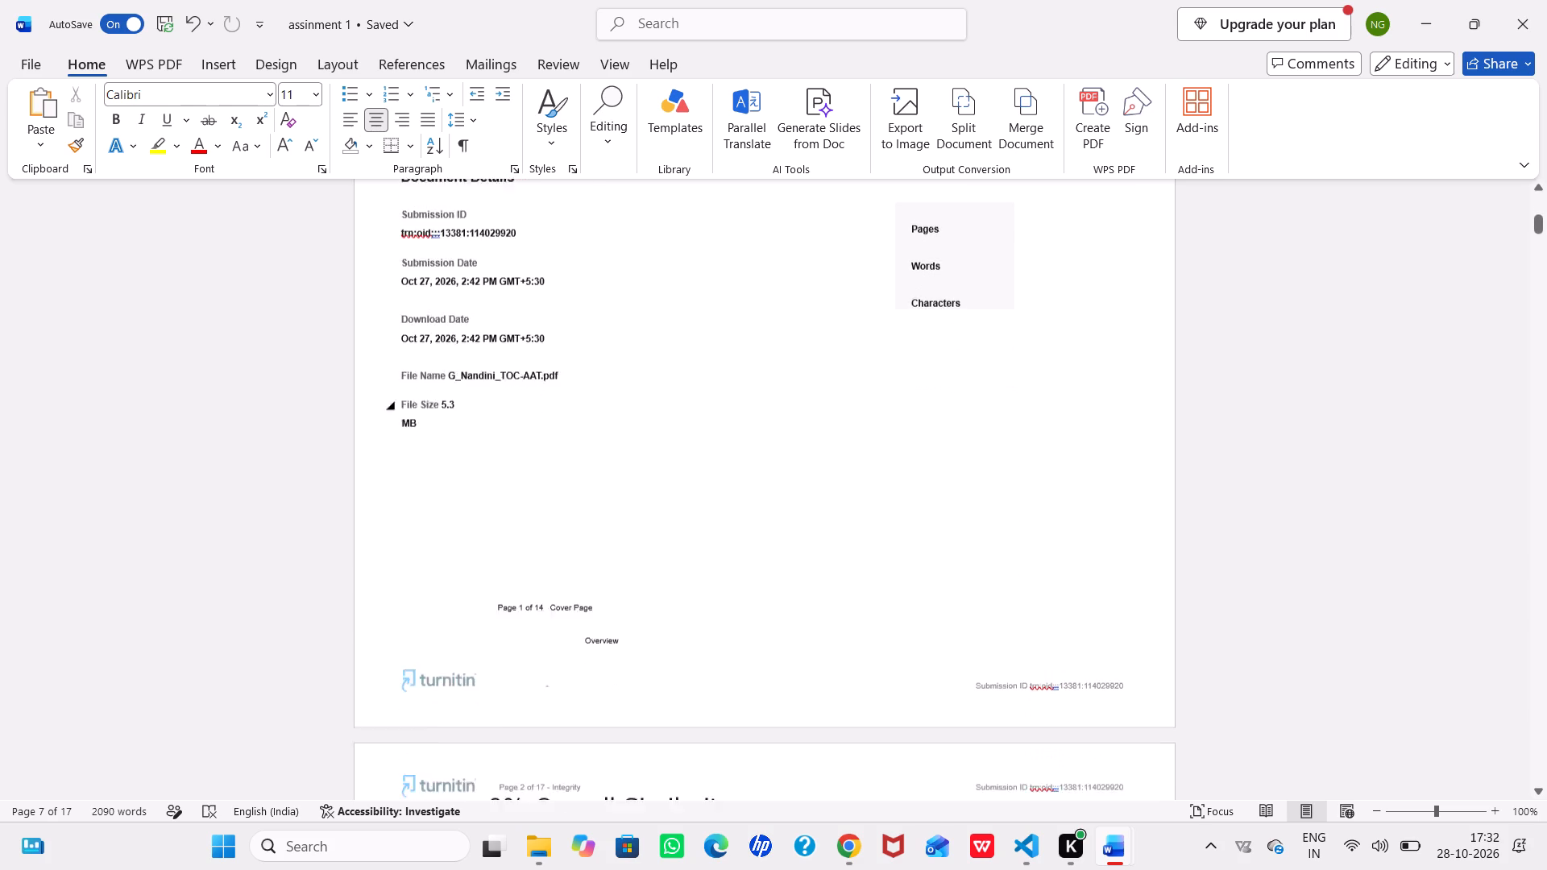
{"action": "scroll", "coordinate": [872, 402], "scroll_direction": "down", "scroll_amount": 2}
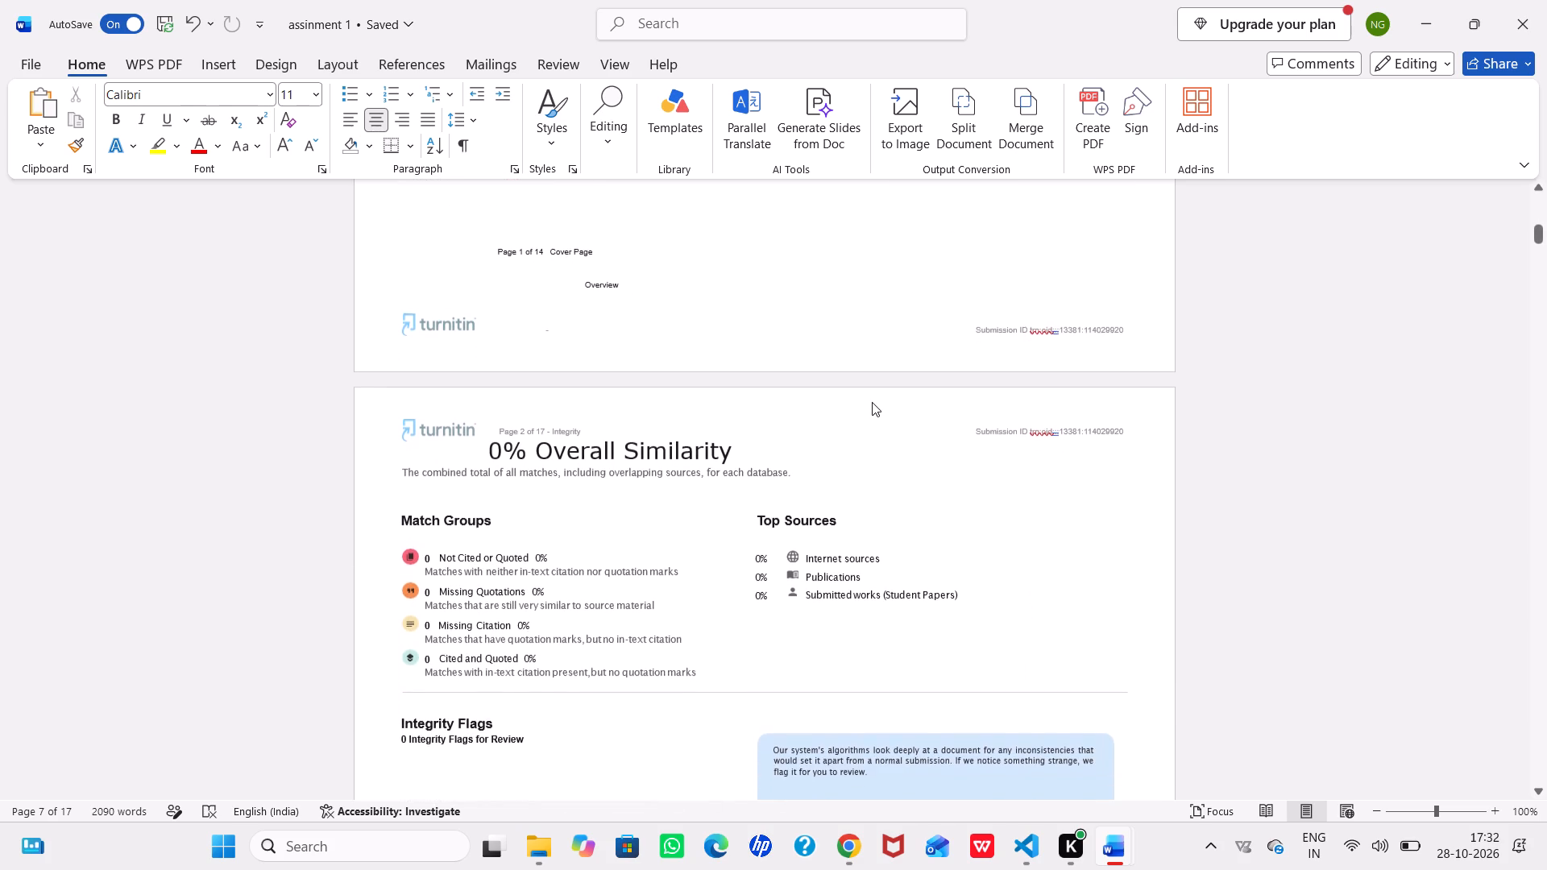
{"action": "scroll", "coordinate": [872, 402], "scroll_direction": "down", "scroll_amount": 1}
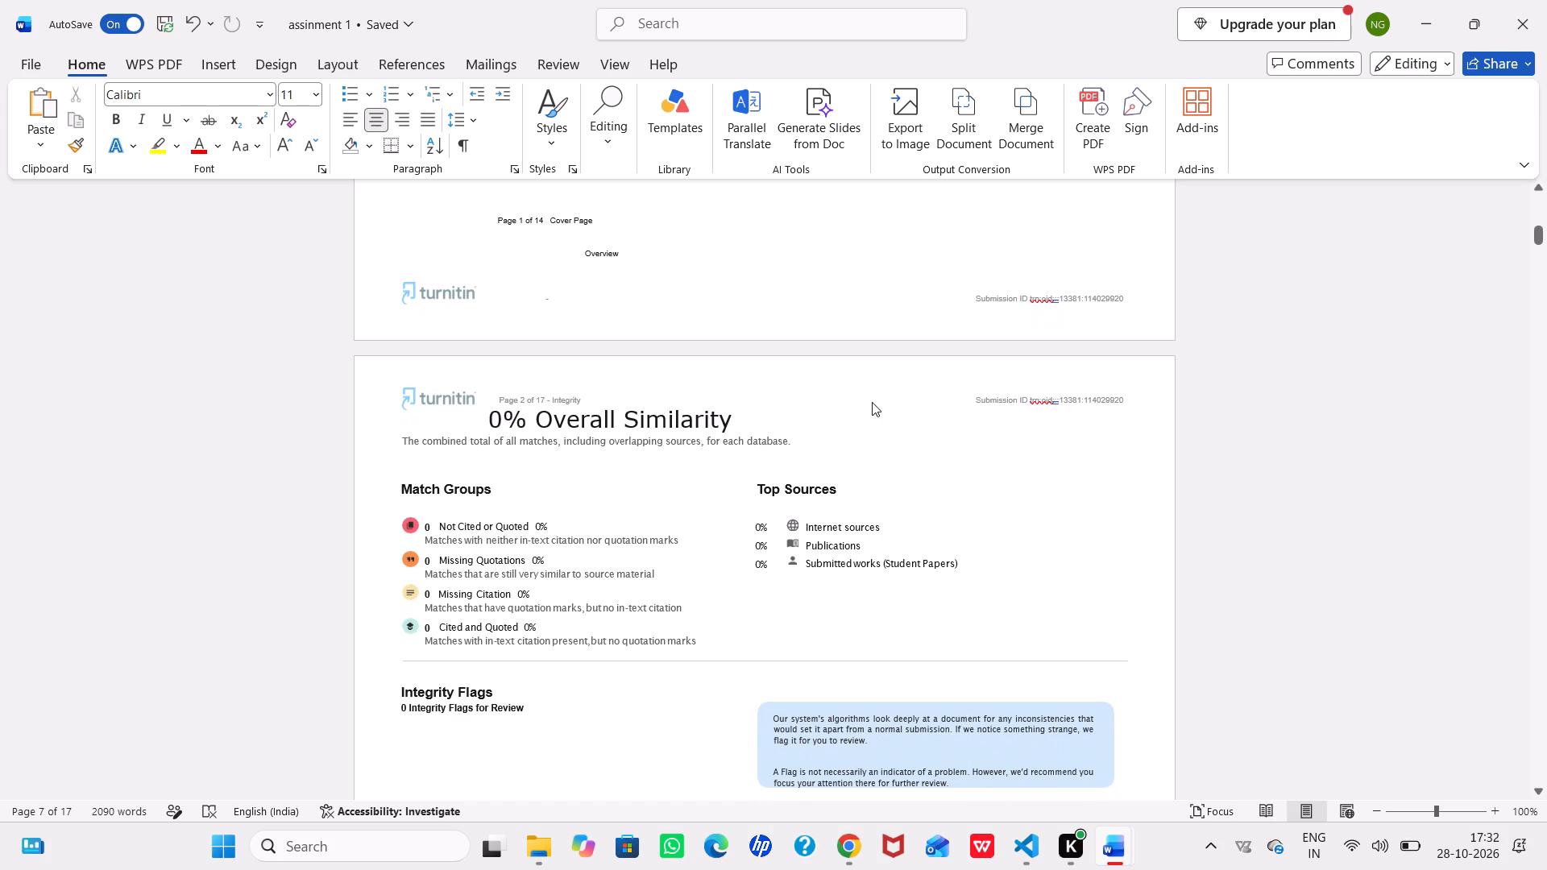
Move the blue institute heading at the top of page 4 down two lines and indent it with ten spaces.
{"action": "scroll", "coordinate": [872, 402], "scroll_direction": "down", "scroll_amount": 2}
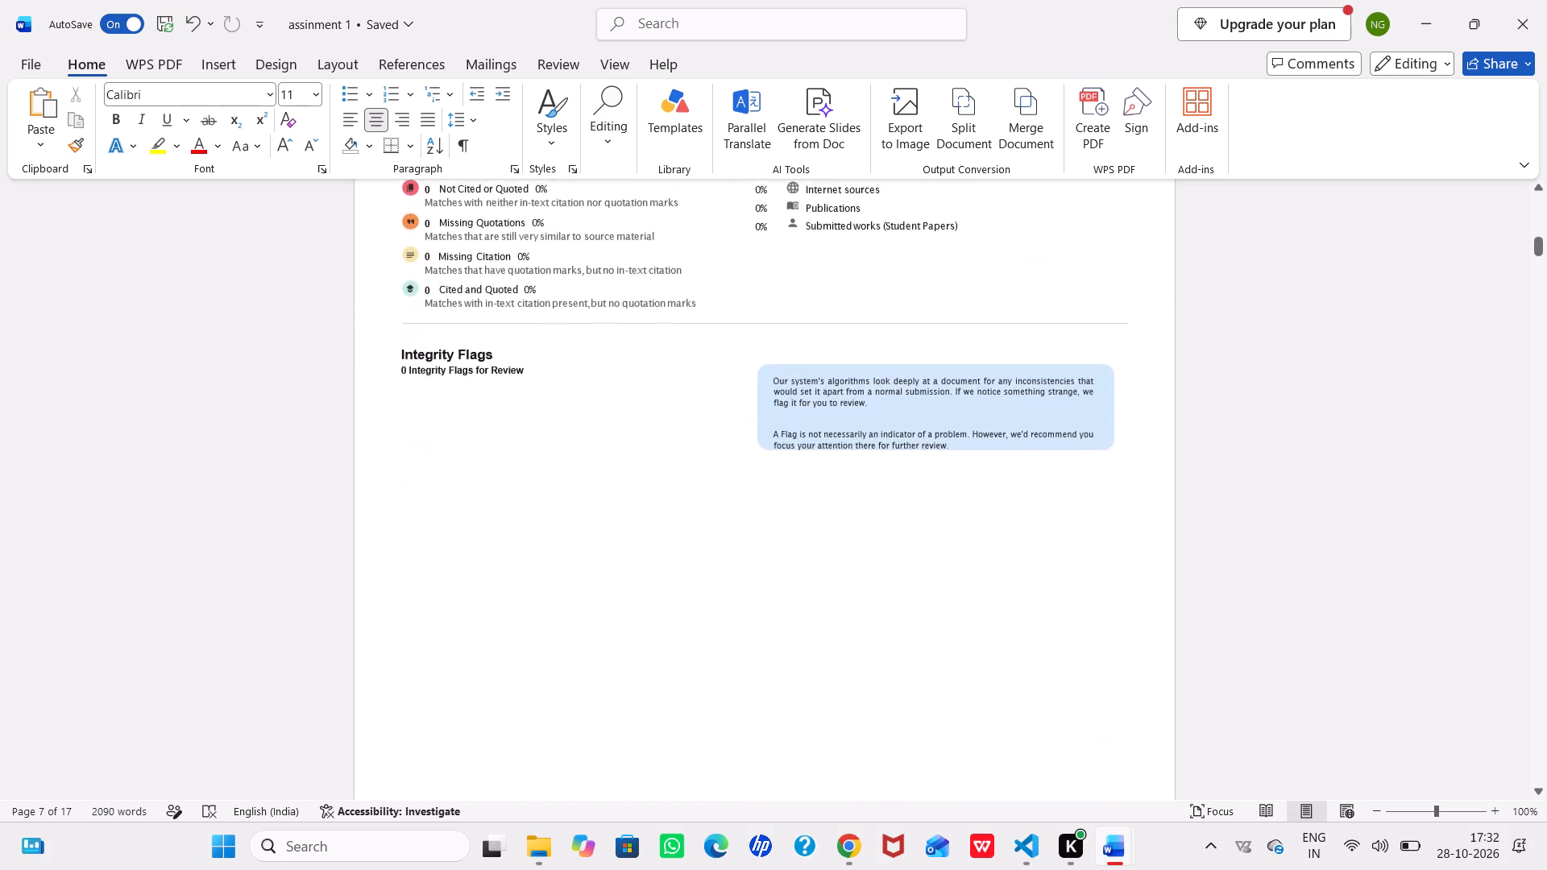
{"action": "scroll", "coordinate": [872, 402], "scroll_direction": "down", "scroll_amount": 2}
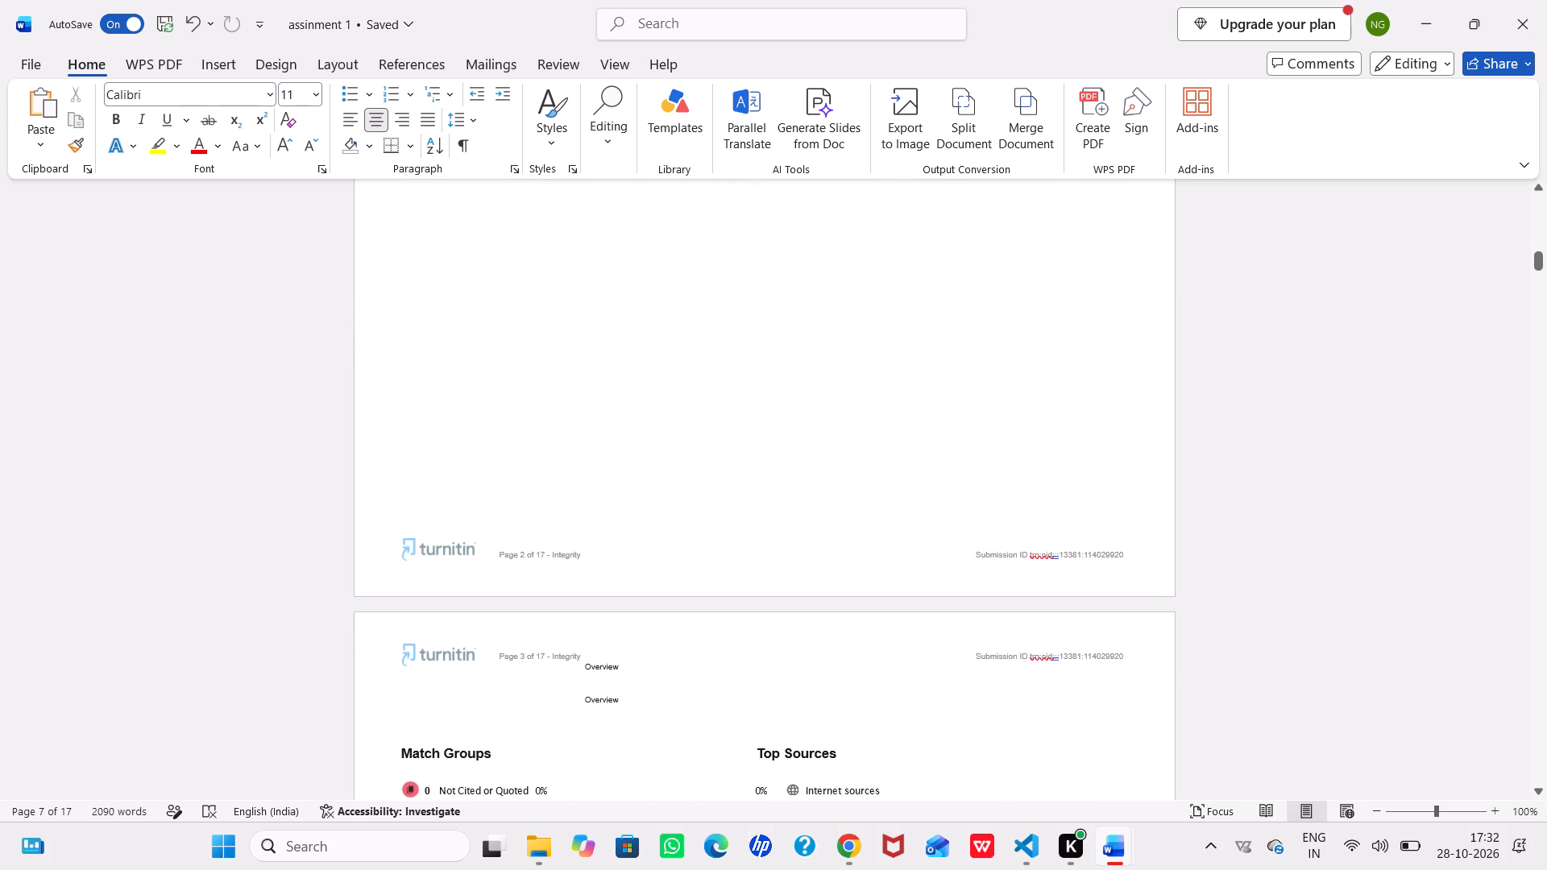
{"action": "scroll", "coordinate": [872, 402], "scroll_direction": "down", "scroll_amount": 3}
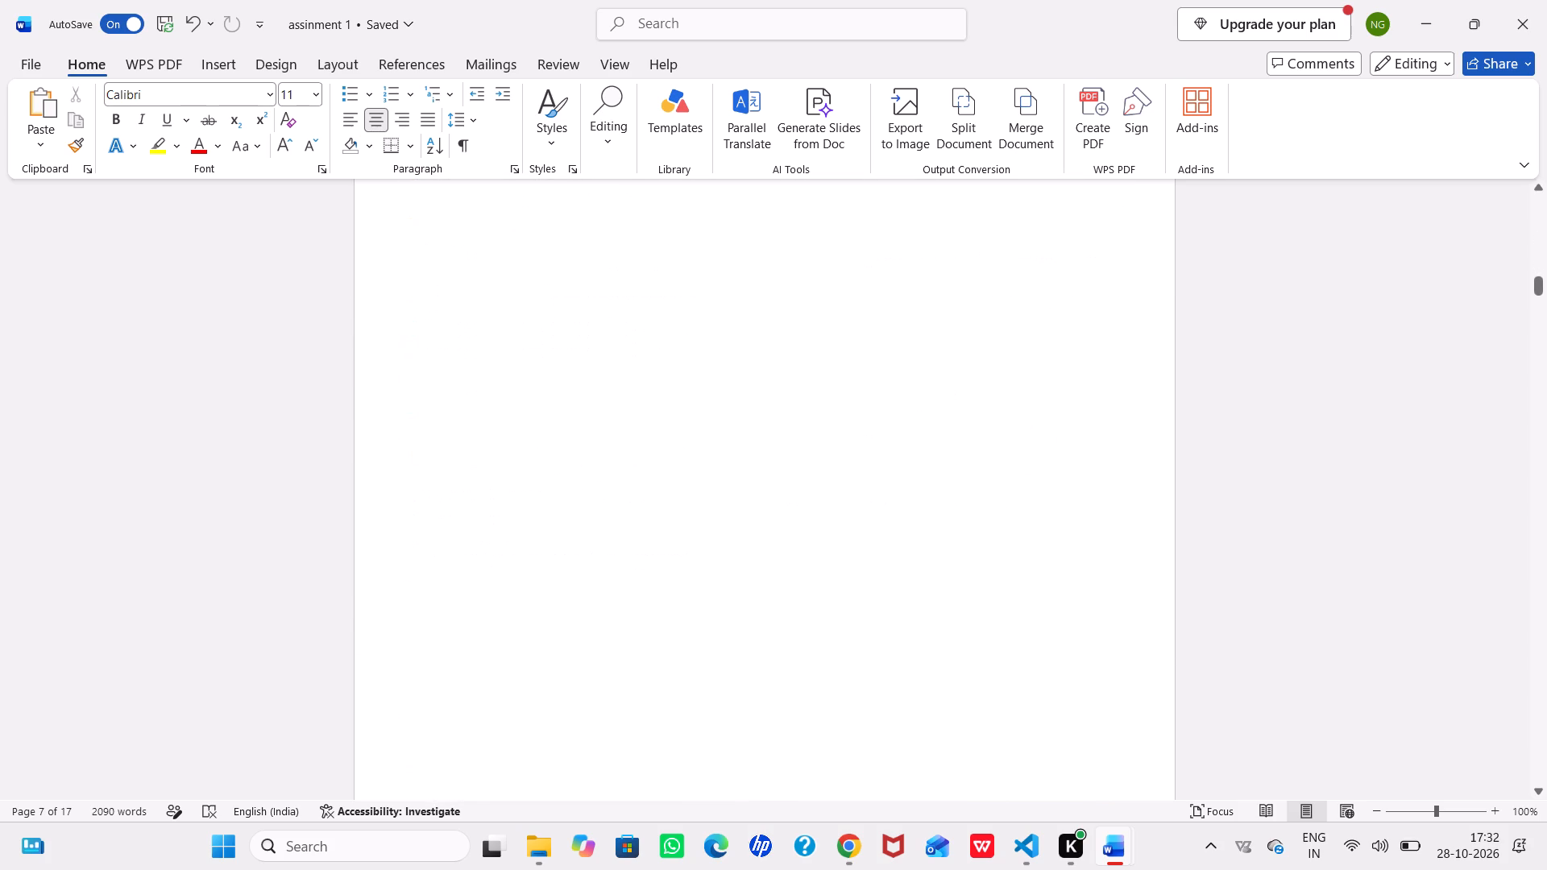
{"action": "scroll", "coordinate": [872, 402], "scroll_direction": "down", "scroll_amount": 2}
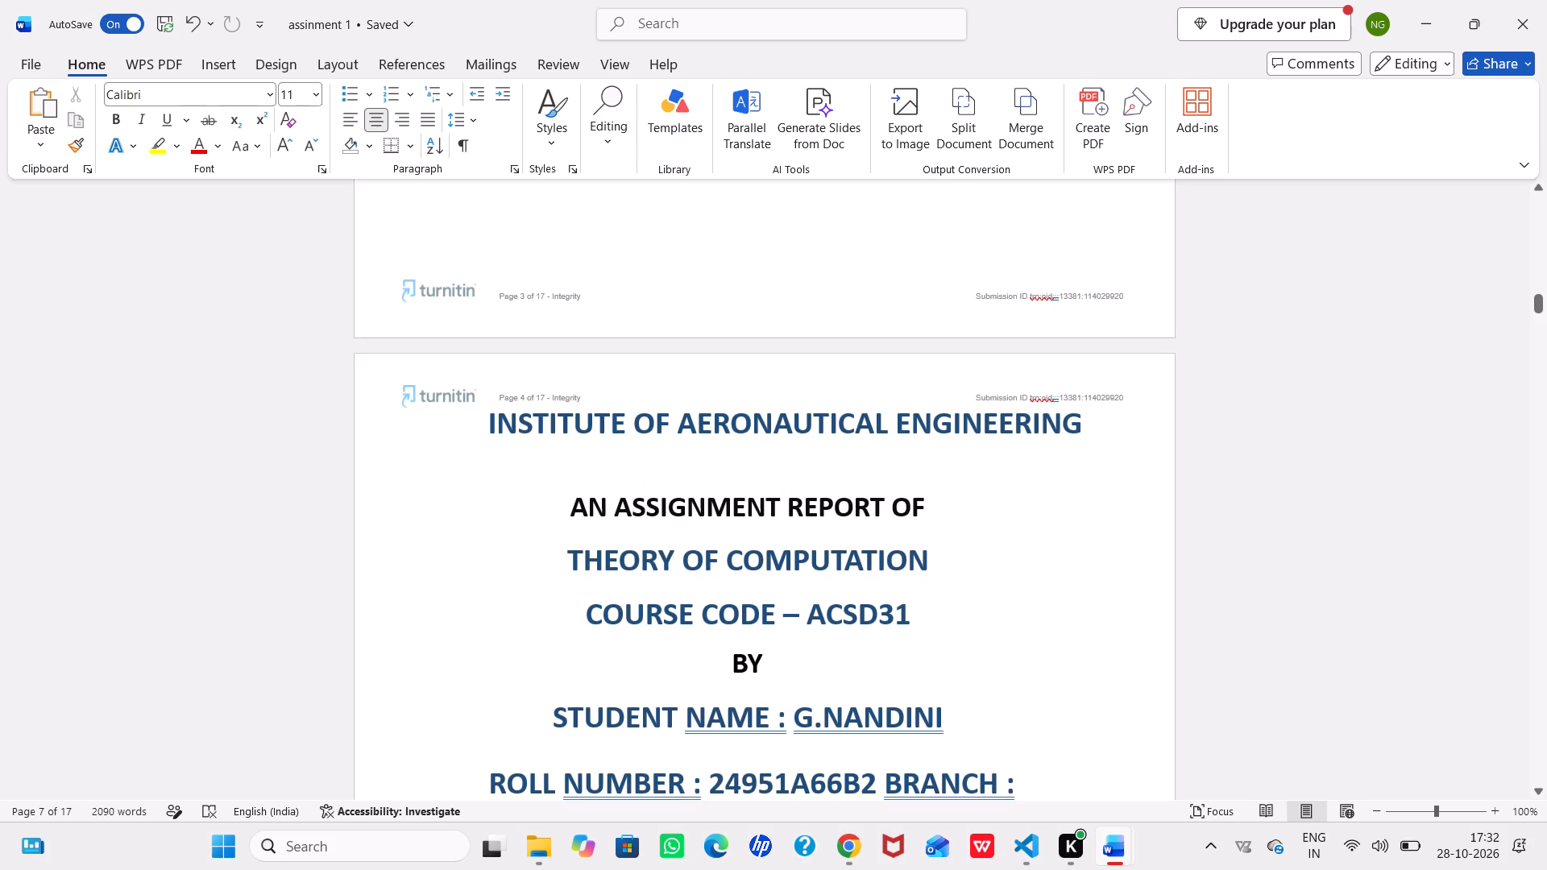
{"action": "left_click", "coordinate": [488, 420]}
{"action": "left_click", "coordinate": [488, 420]}
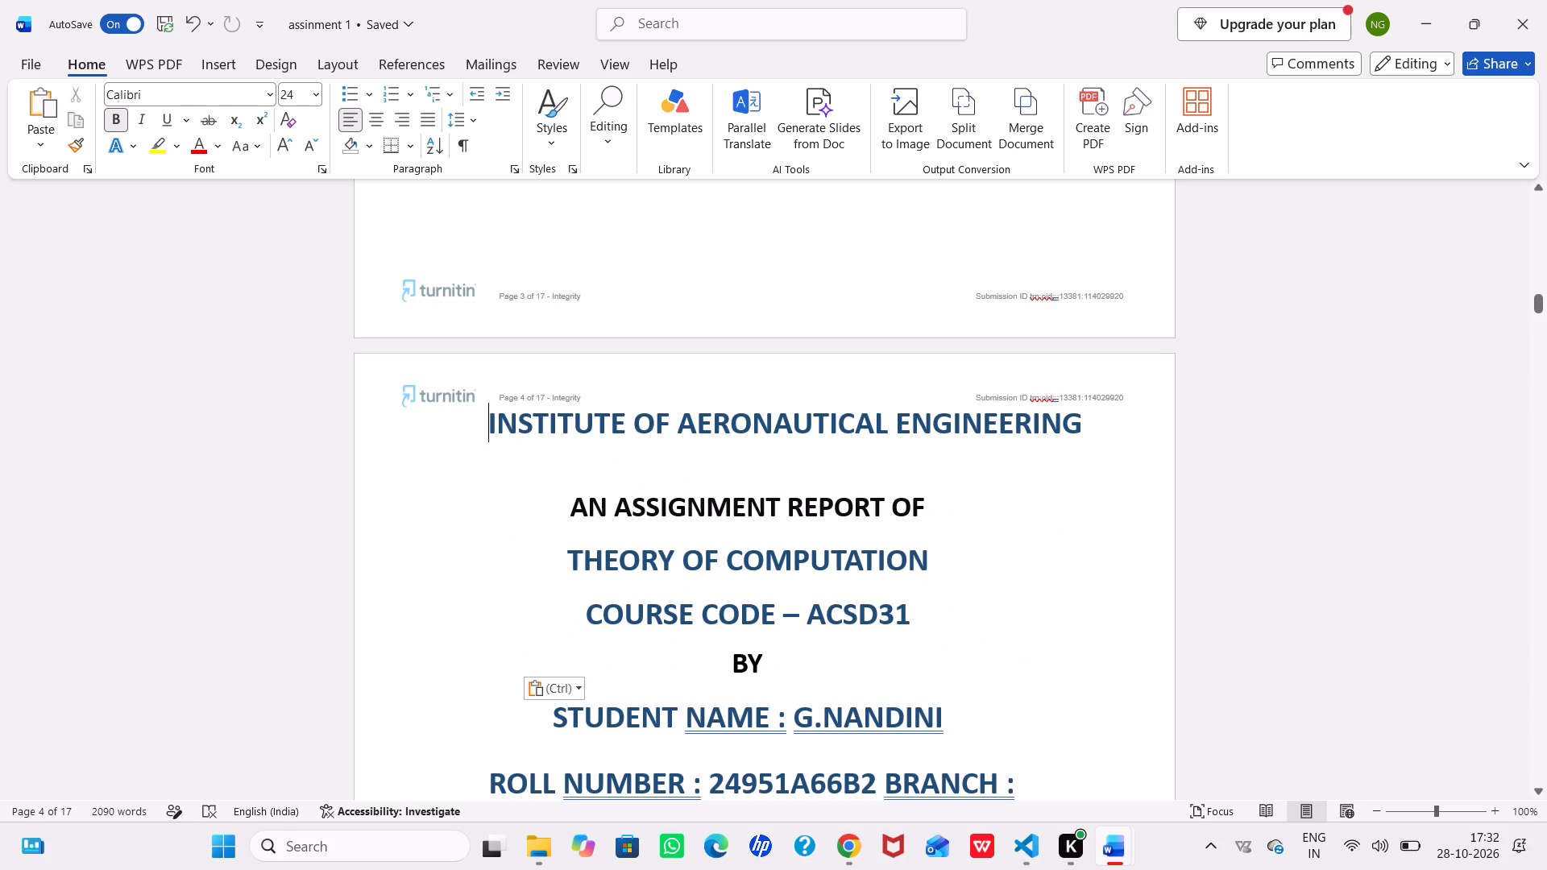
{"action": "key", "text": "Return"}
{"action": "key", "text": "Return"}
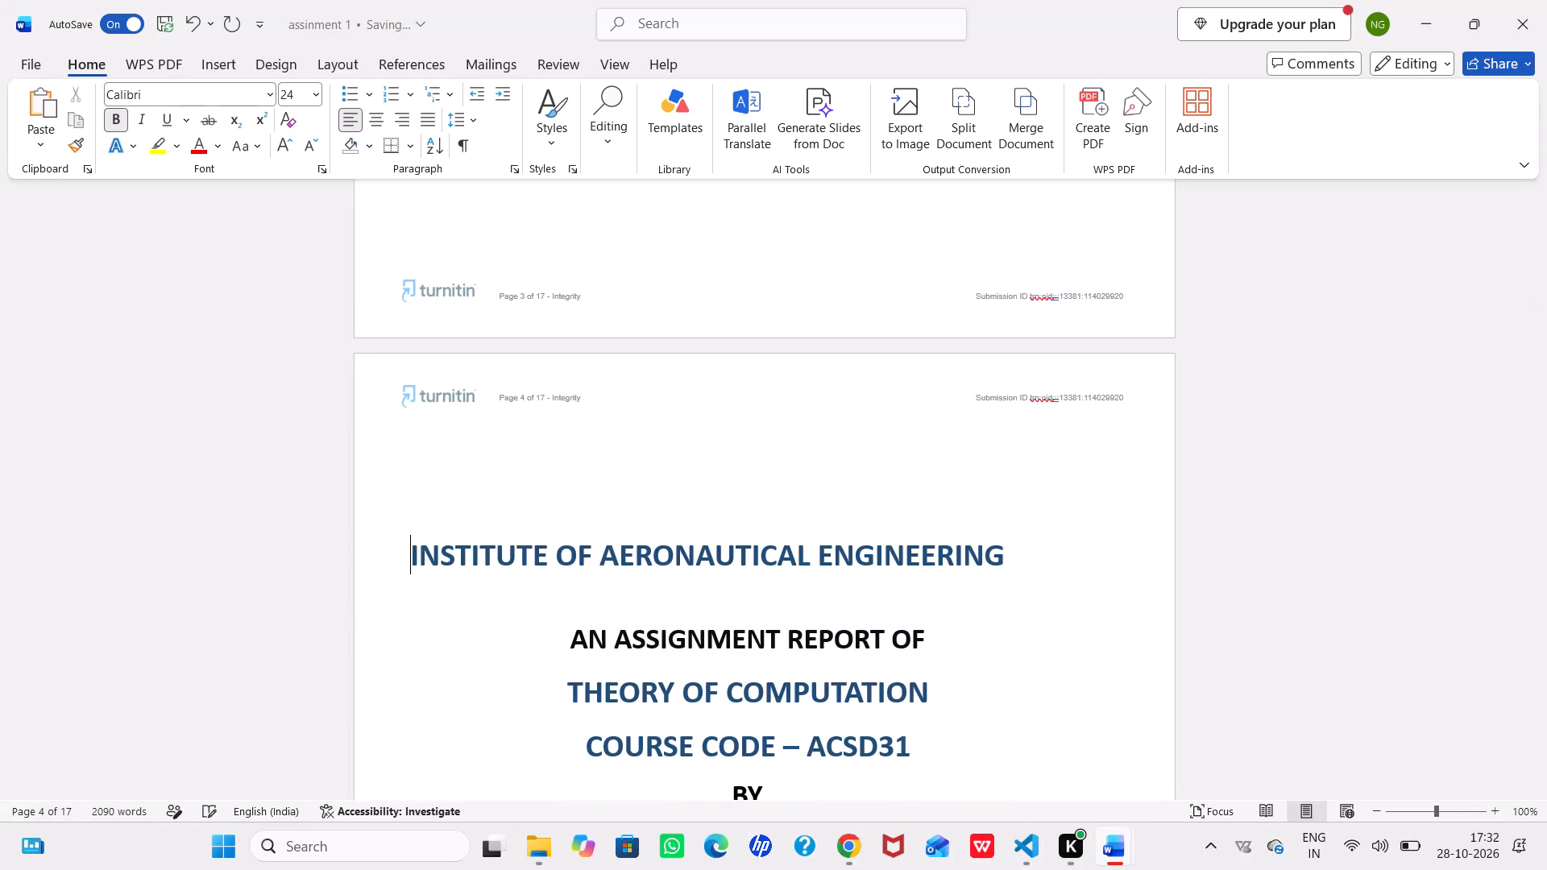
{"action": "key", "text": "space"}
{"action": "key", "text": "space"}
{"action": "key", "text": "space"}
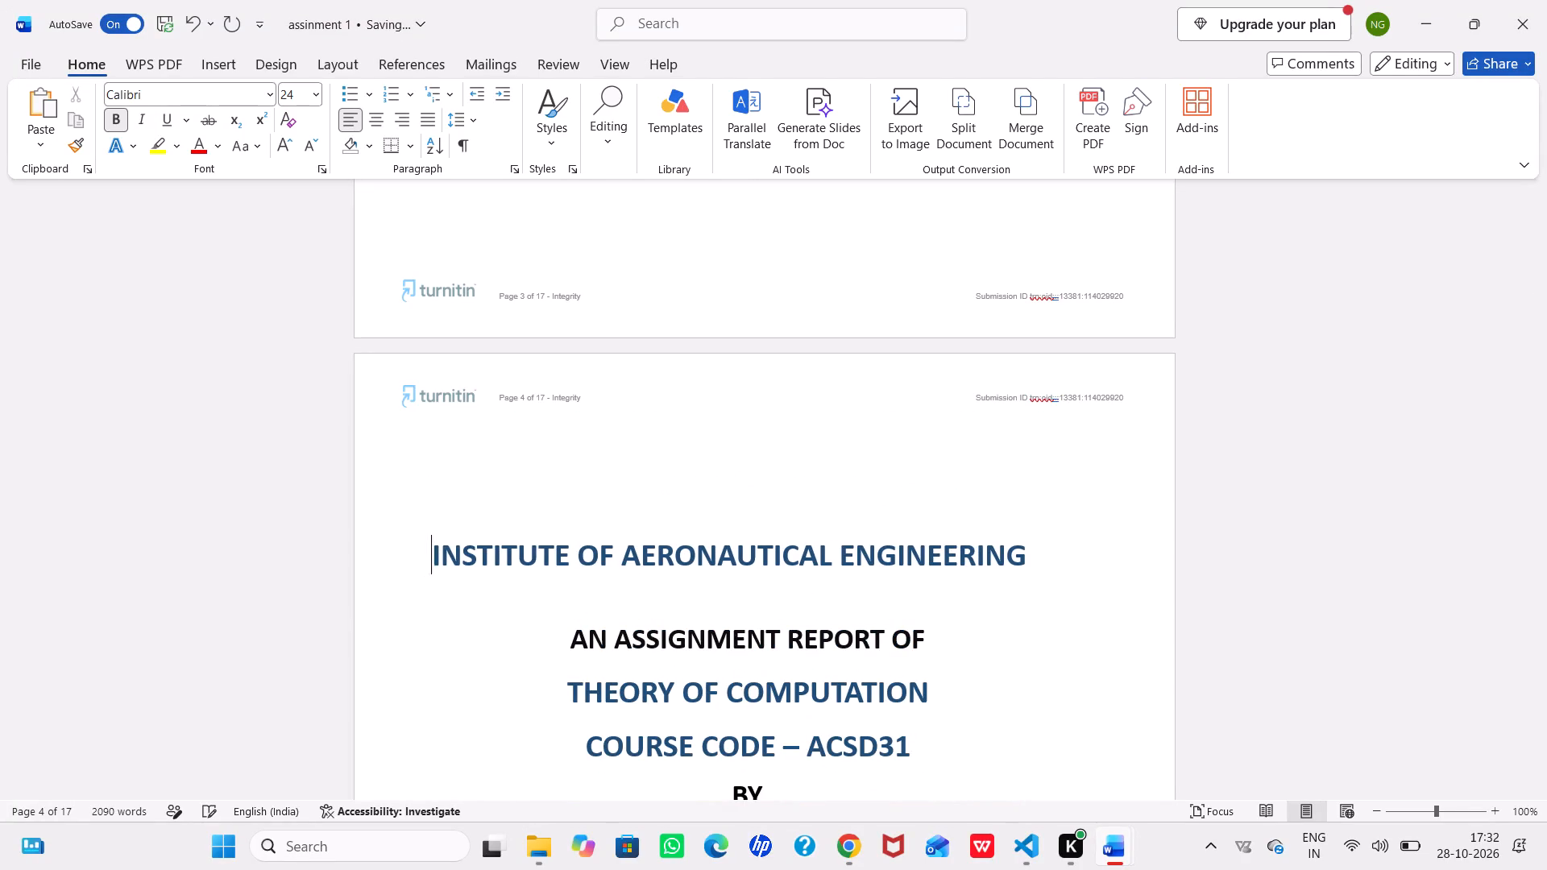
{"action": "key", "text": "space"}
{"action": "key", "text": "space"}
{"action": "key", "text": "space"}
{"action": "key", "text": "space"}
{"action": "key", "text": "space"}
{"action": "key", "text": "space"}
{"action": "key", "text": "space"}
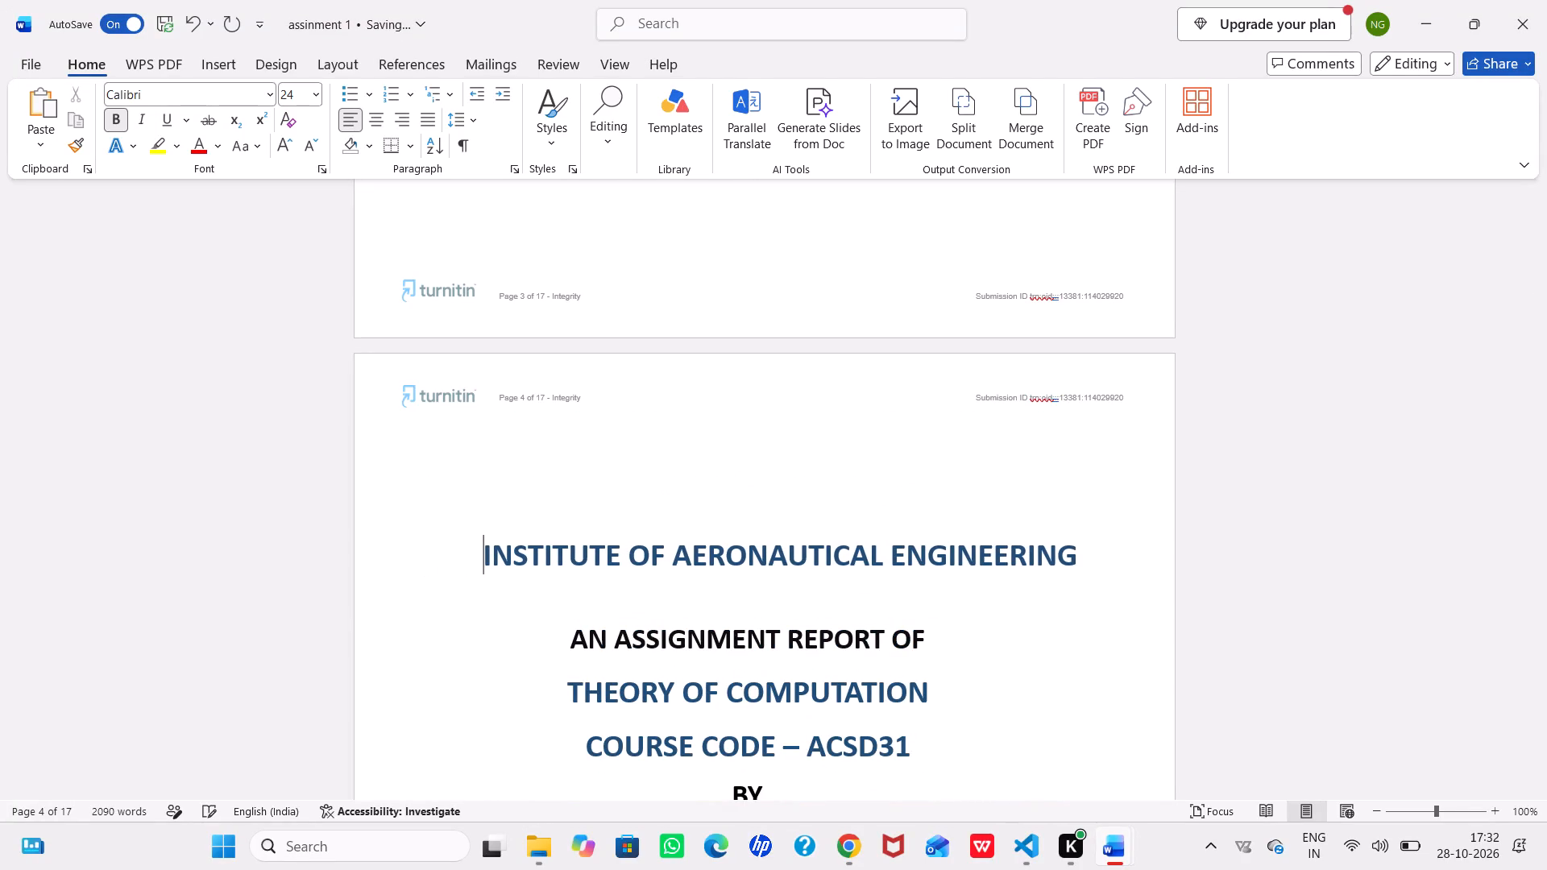
Indent the black institute name below the IARE logo on page 4 with four spaces.
{"action": "scroll", "coordinate": [488, 420], "scroll_direction": "down", "scroll_amount": 1}
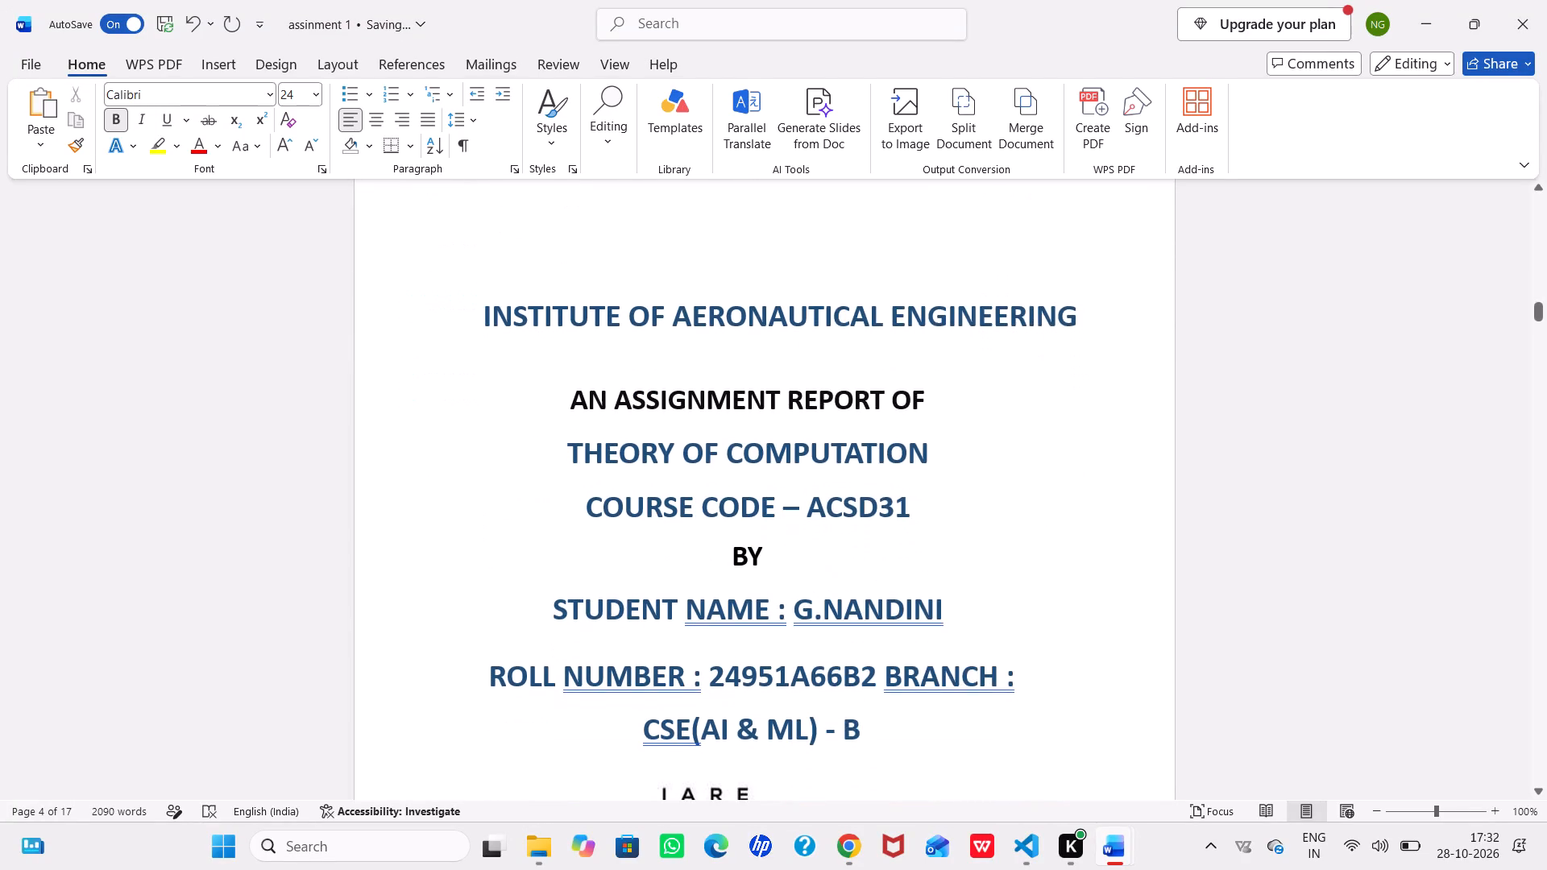
{"action": "scroll", "coordinate": [488, 420], "scroll_direction": "down", "scroll_amount": 2}
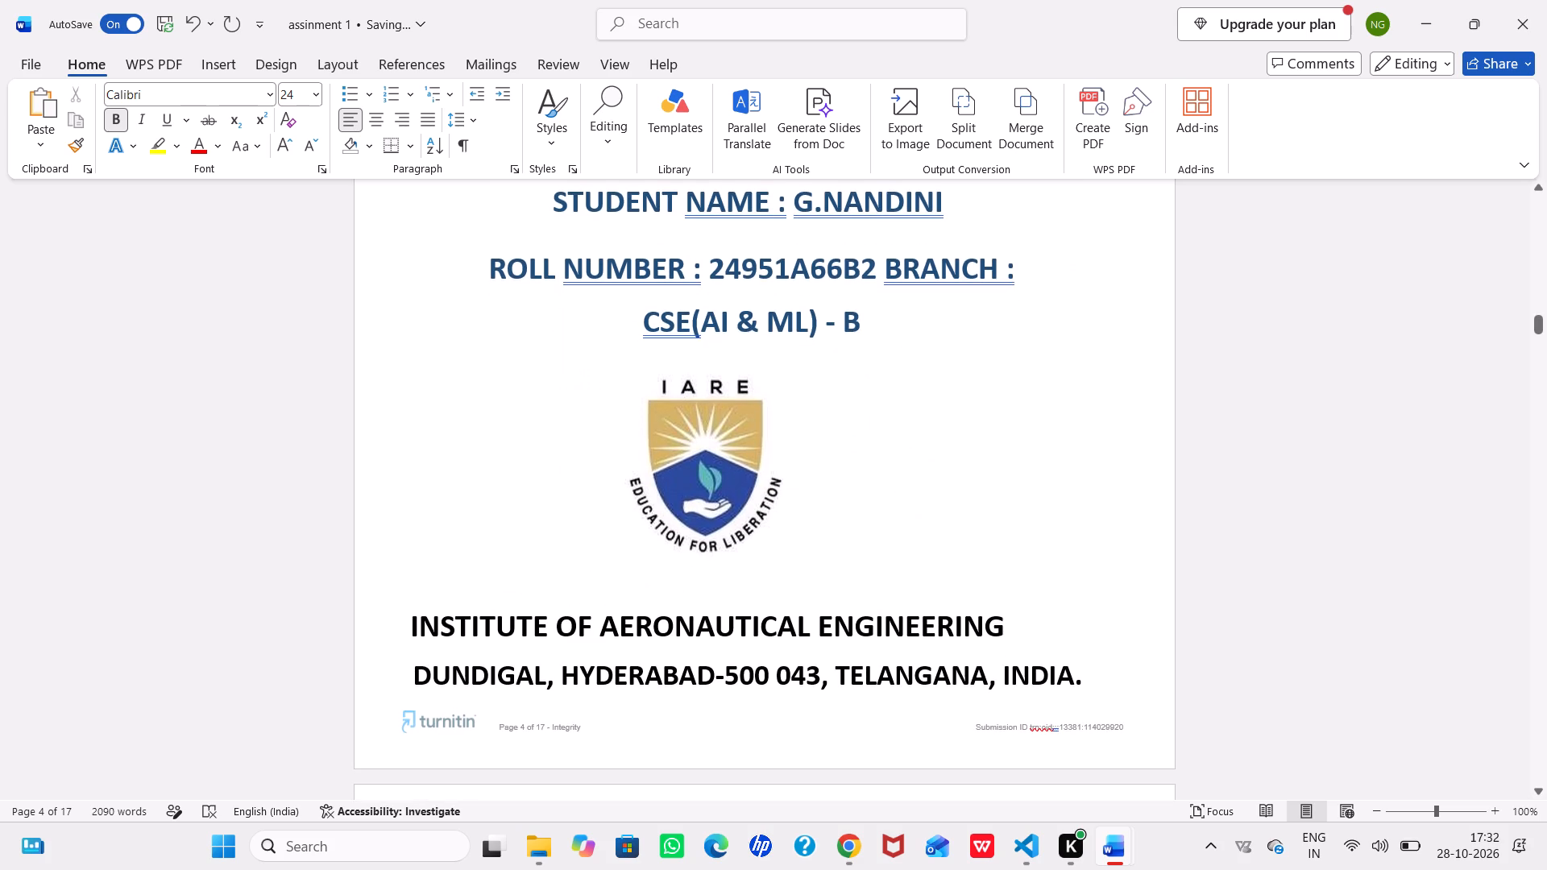
{"action": "left_click", "coordinate": [414, 621]}
{"action": "key", "text": "space"}
{"action": "key", "text": "space"}
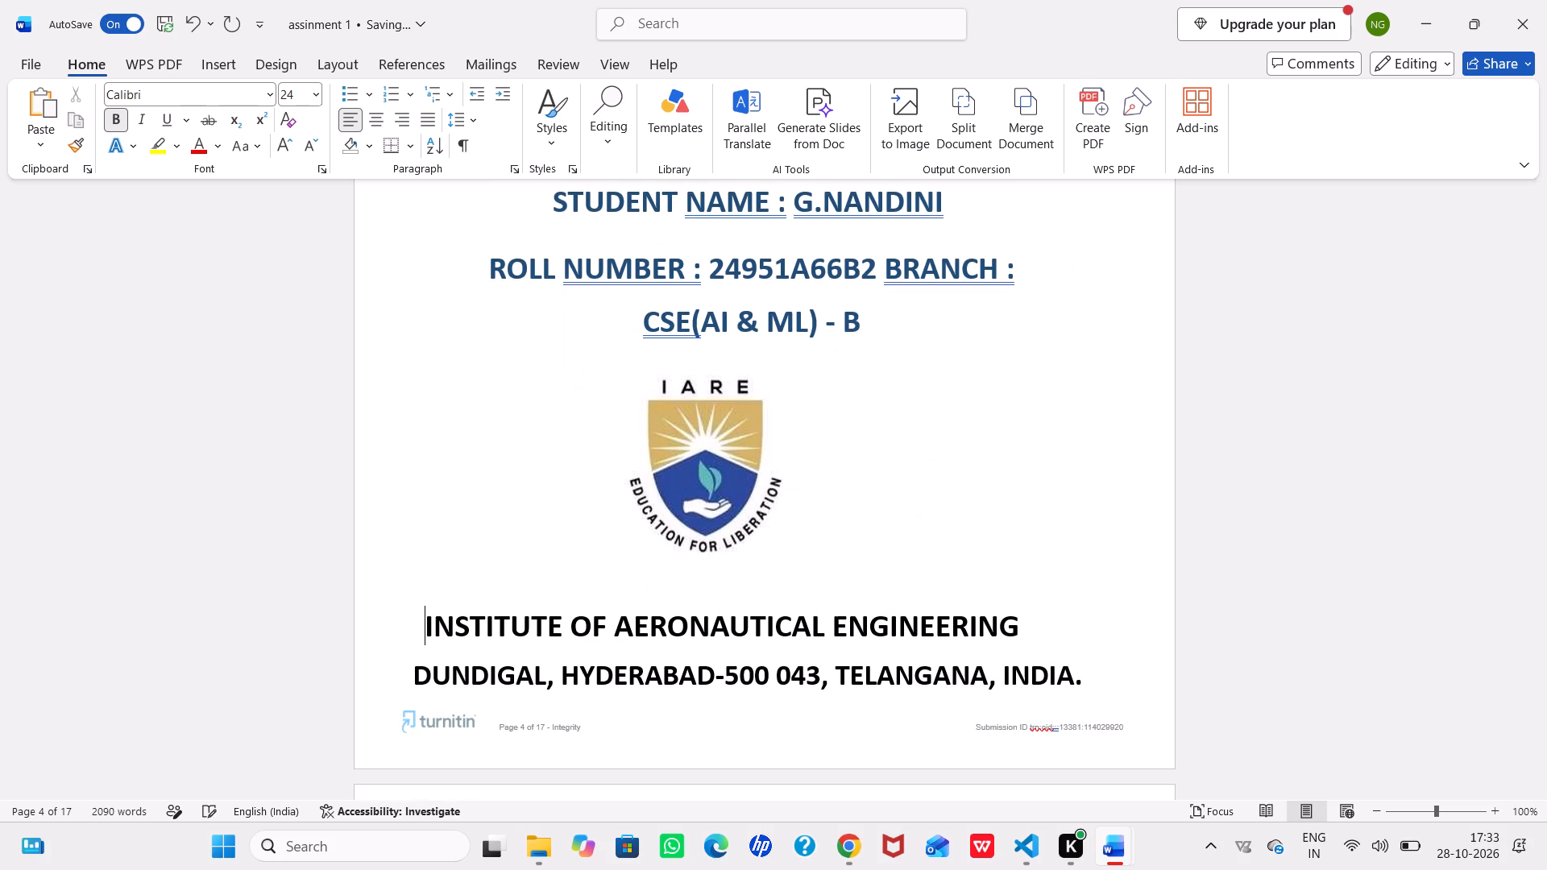
{"action": "key", "text": "space"}
{"action": "key", "text": "space"}
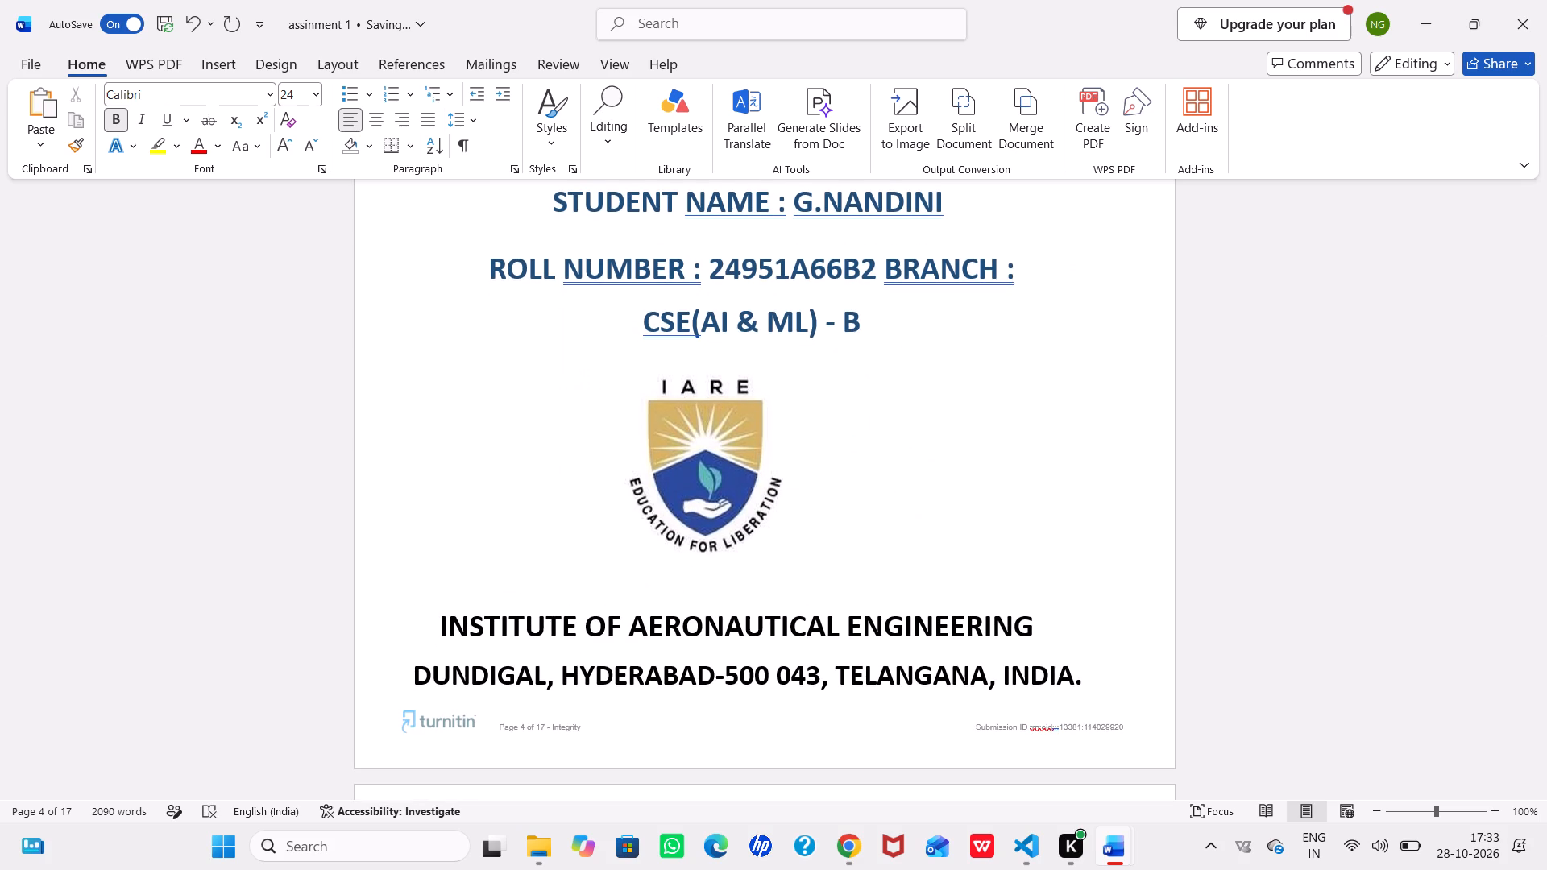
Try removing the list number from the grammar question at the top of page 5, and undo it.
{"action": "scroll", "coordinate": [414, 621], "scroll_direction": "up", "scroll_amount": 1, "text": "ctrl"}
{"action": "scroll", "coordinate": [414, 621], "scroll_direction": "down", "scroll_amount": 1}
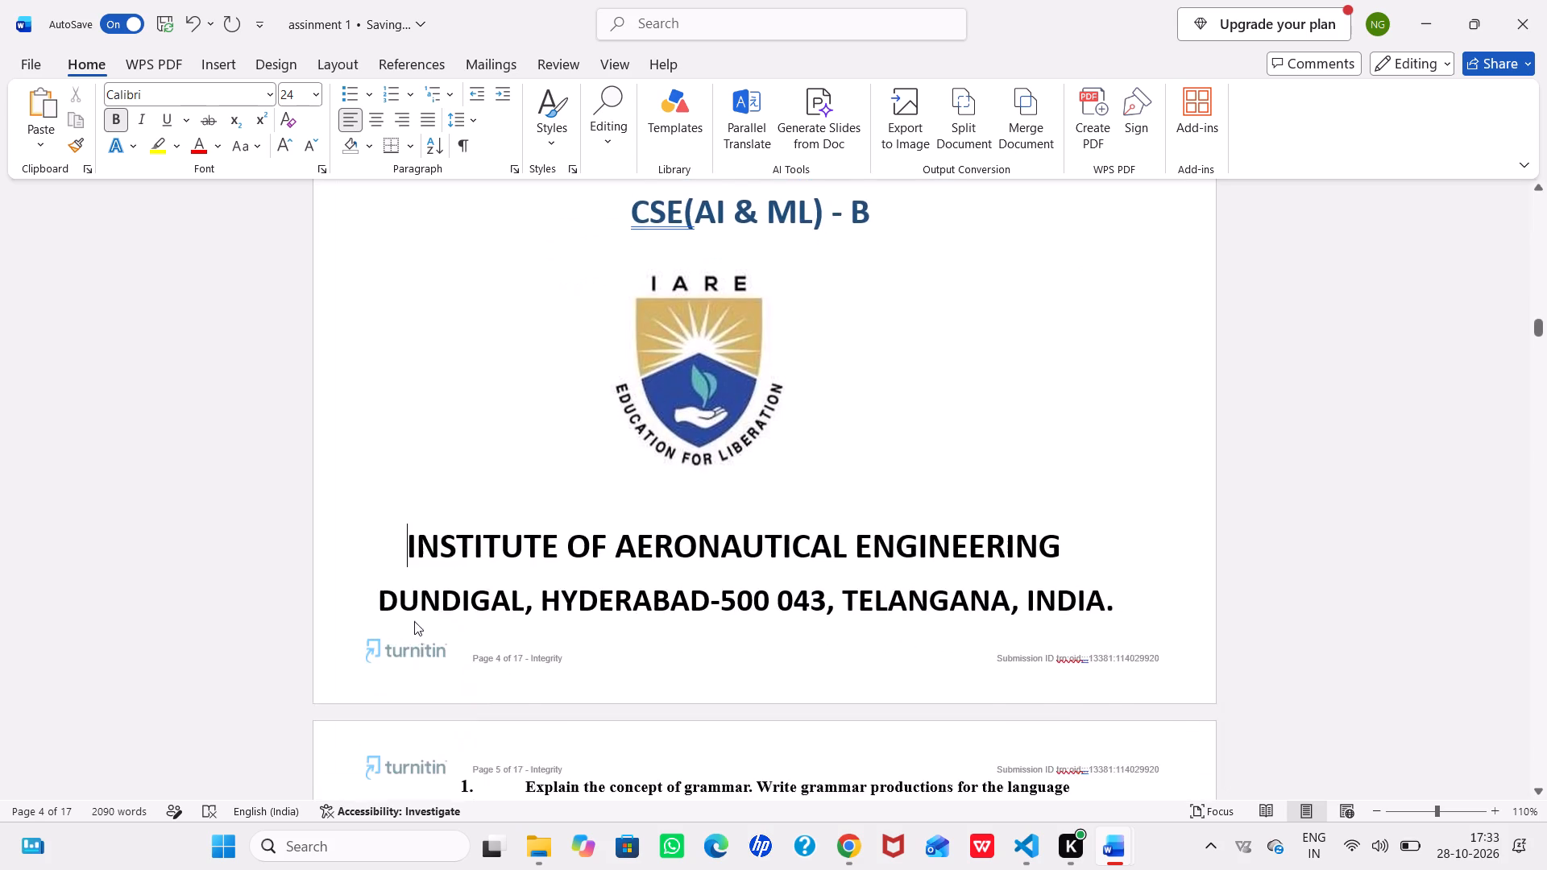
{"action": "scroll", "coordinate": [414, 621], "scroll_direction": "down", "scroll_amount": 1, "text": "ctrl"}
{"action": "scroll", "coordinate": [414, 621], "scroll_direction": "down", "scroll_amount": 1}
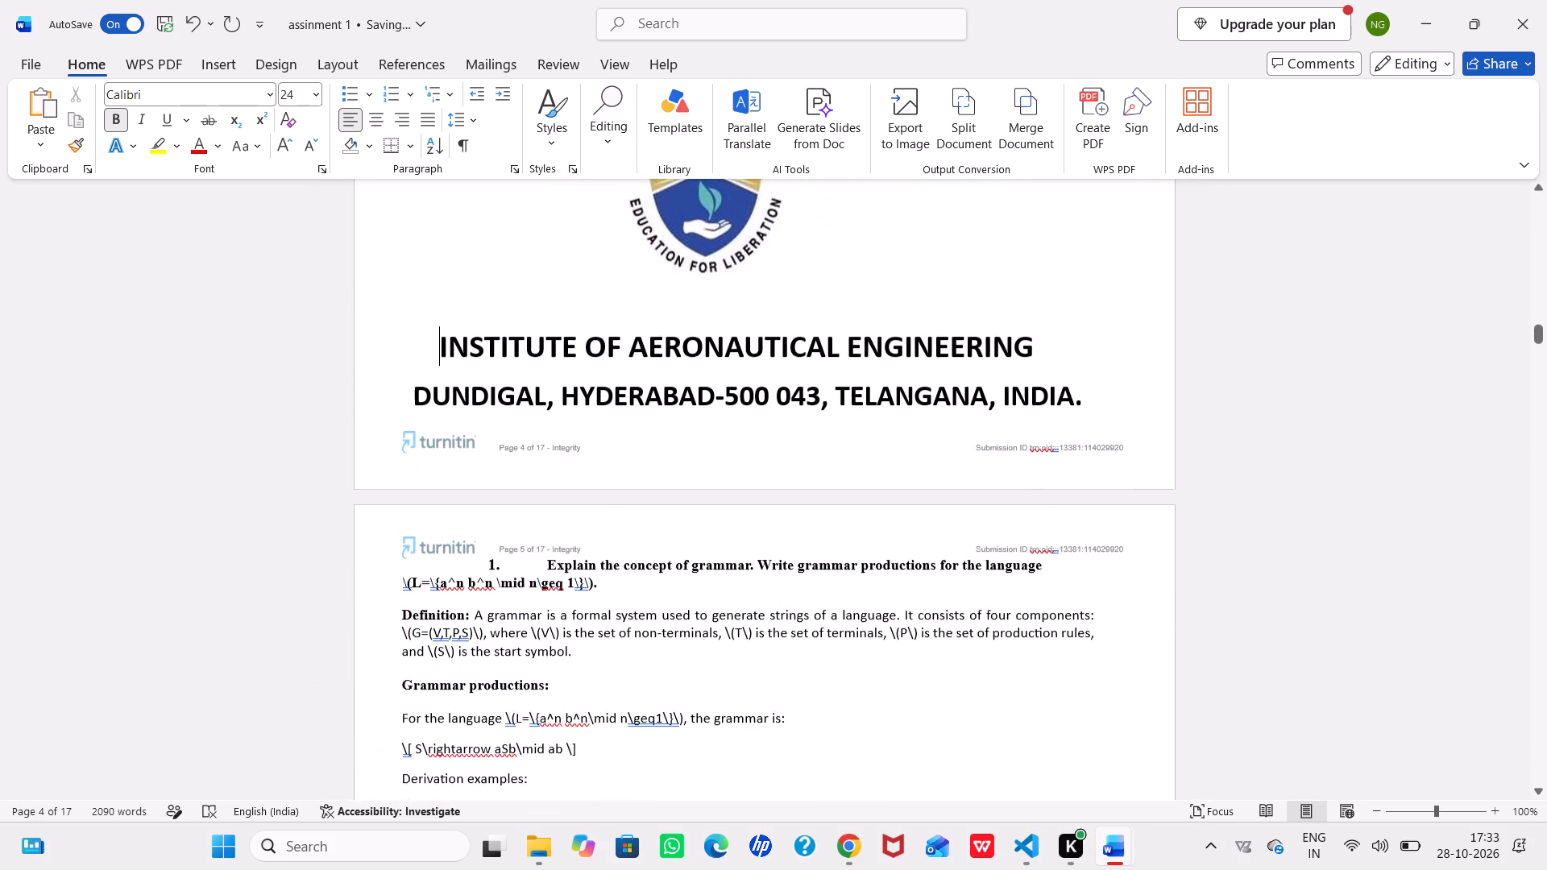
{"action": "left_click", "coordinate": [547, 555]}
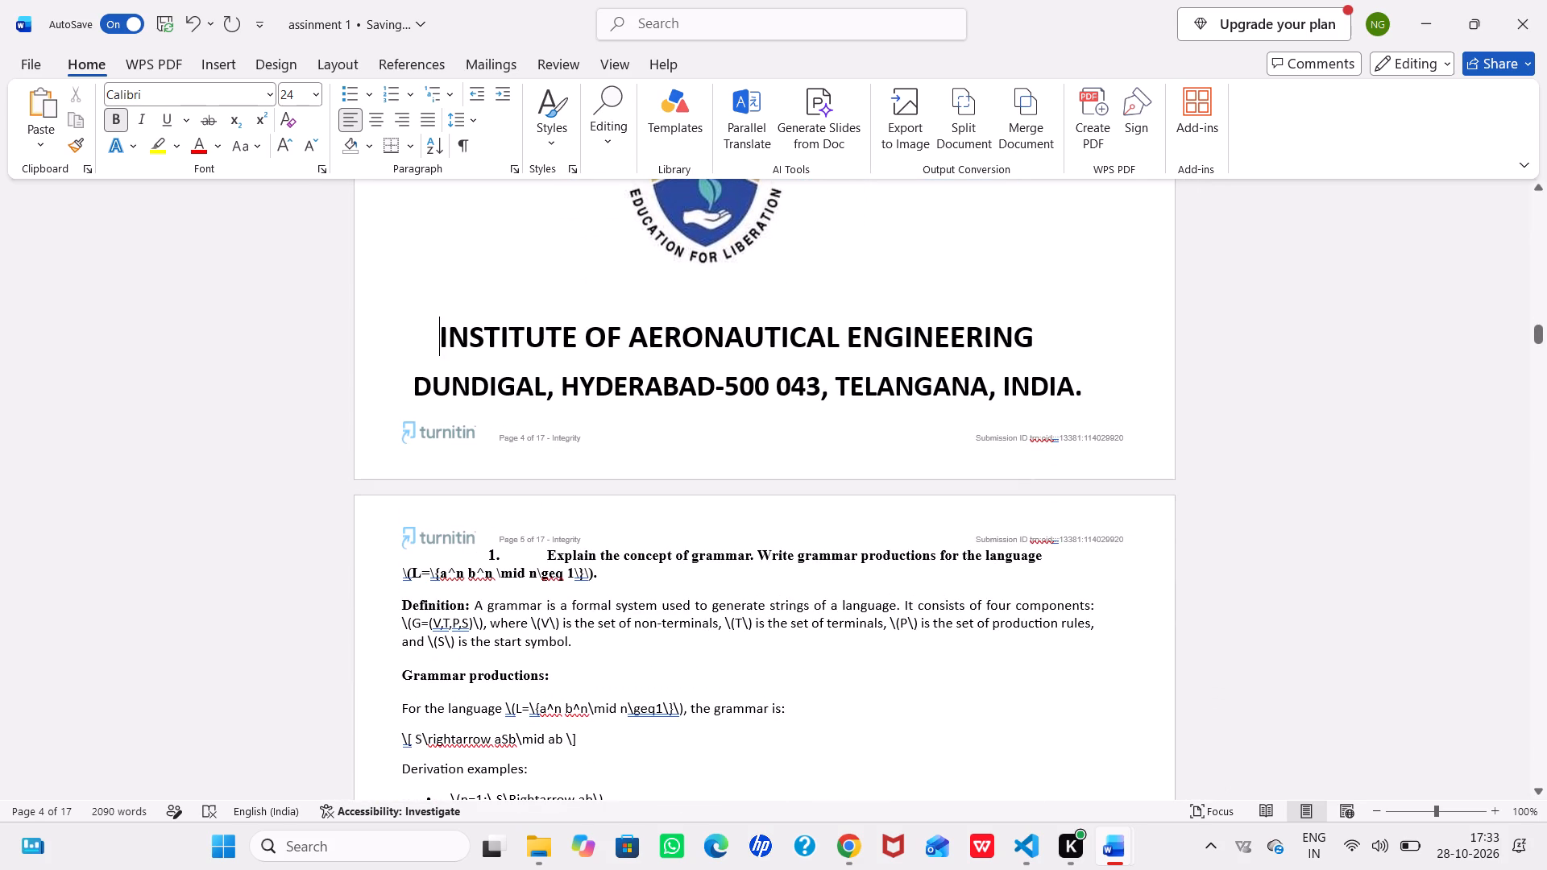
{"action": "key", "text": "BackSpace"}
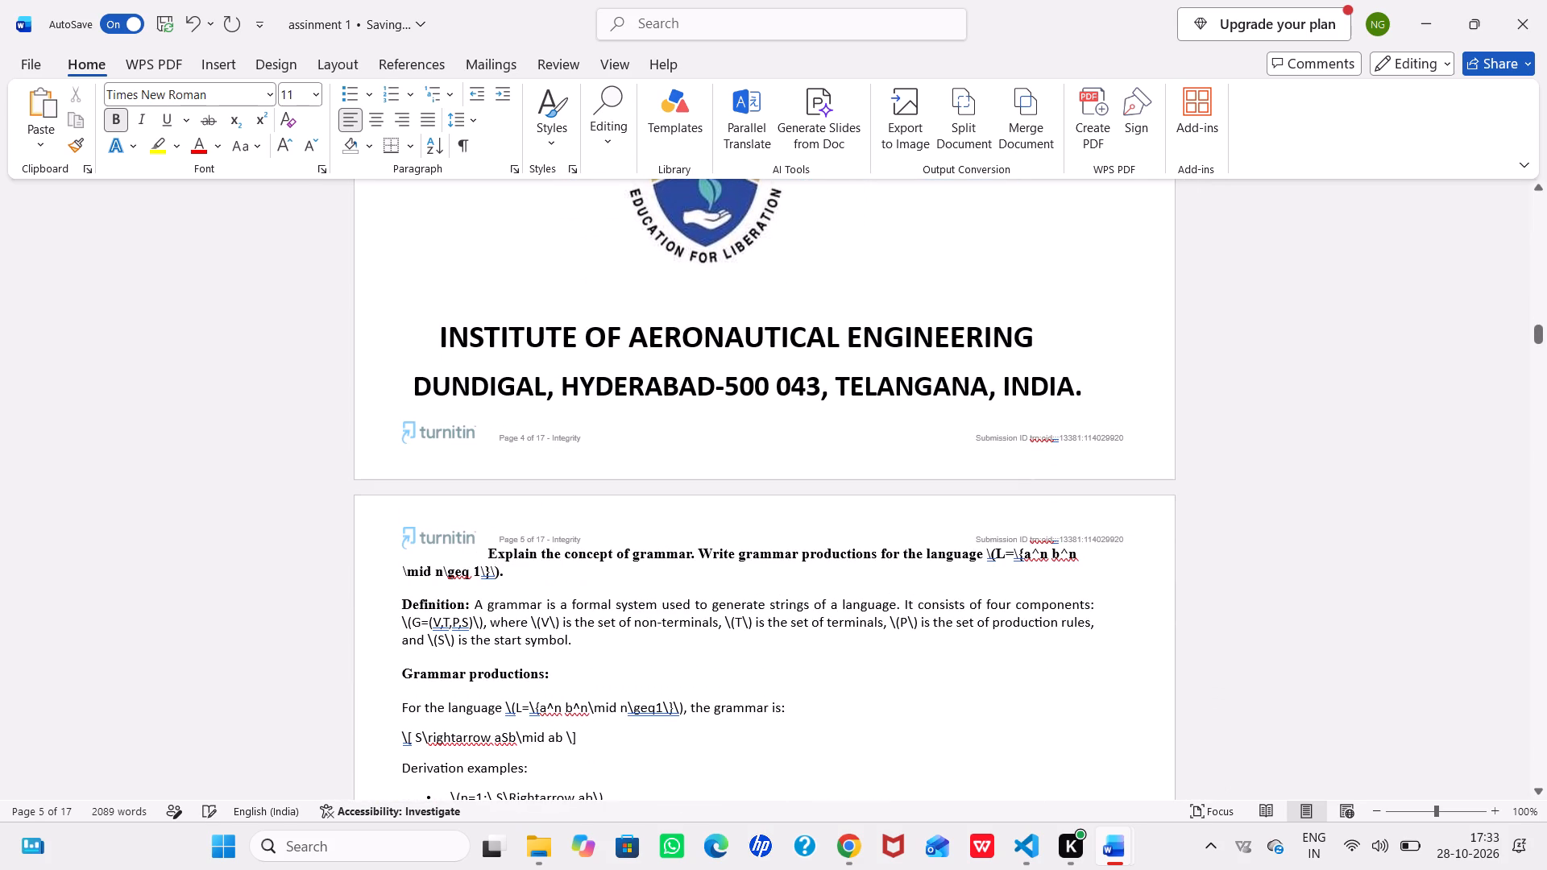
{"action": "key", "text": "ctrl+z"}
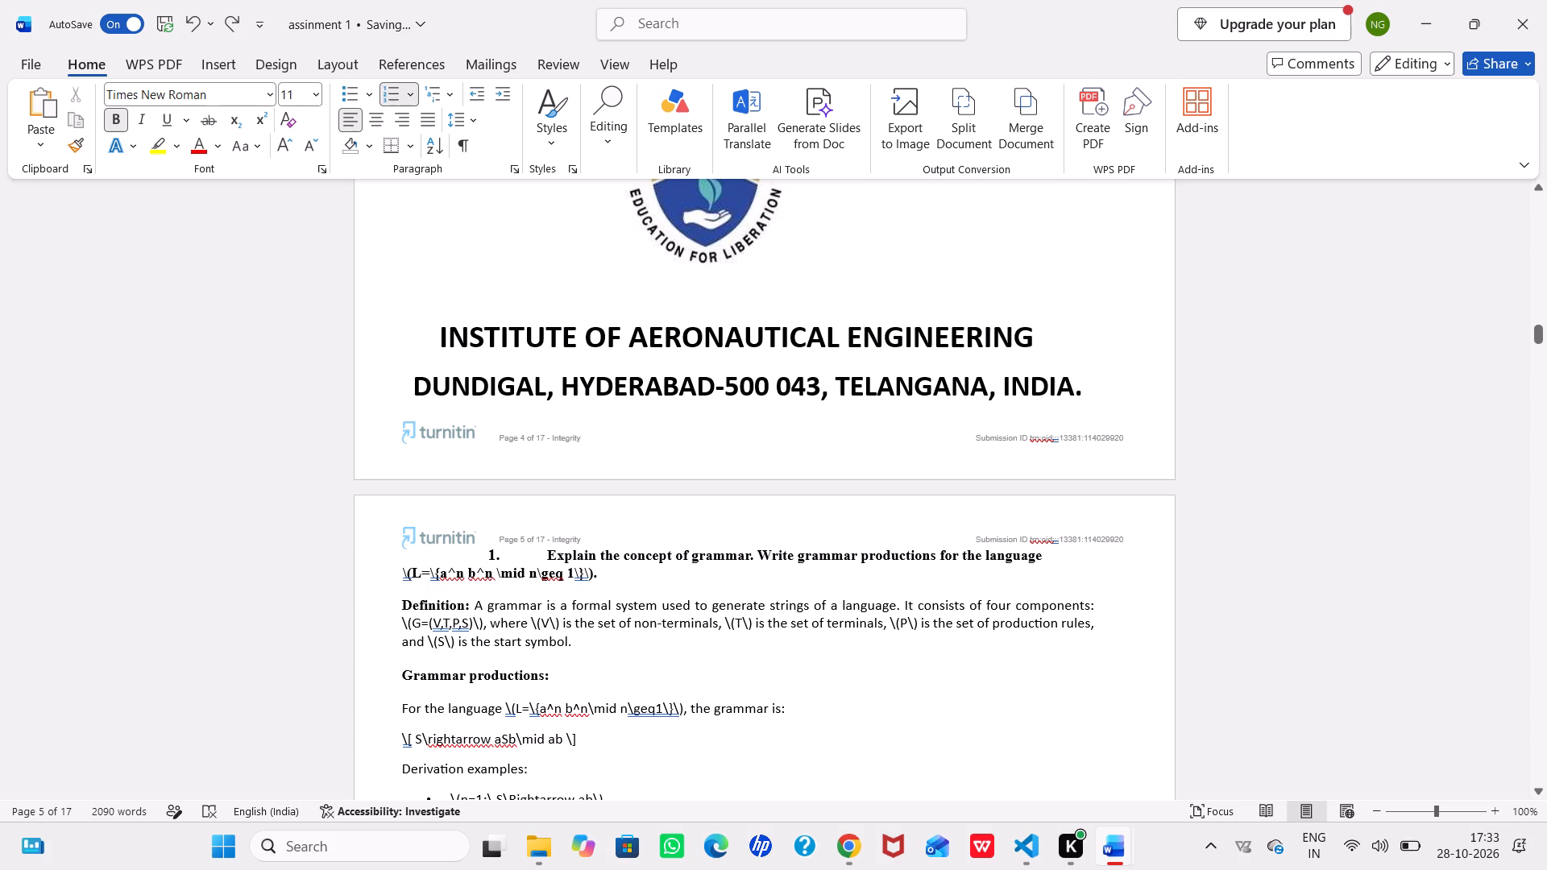
Remove the list number 1 from the grammar question at the top of page 5.
{"action": "left_click", "coordinate": [491, 549]}
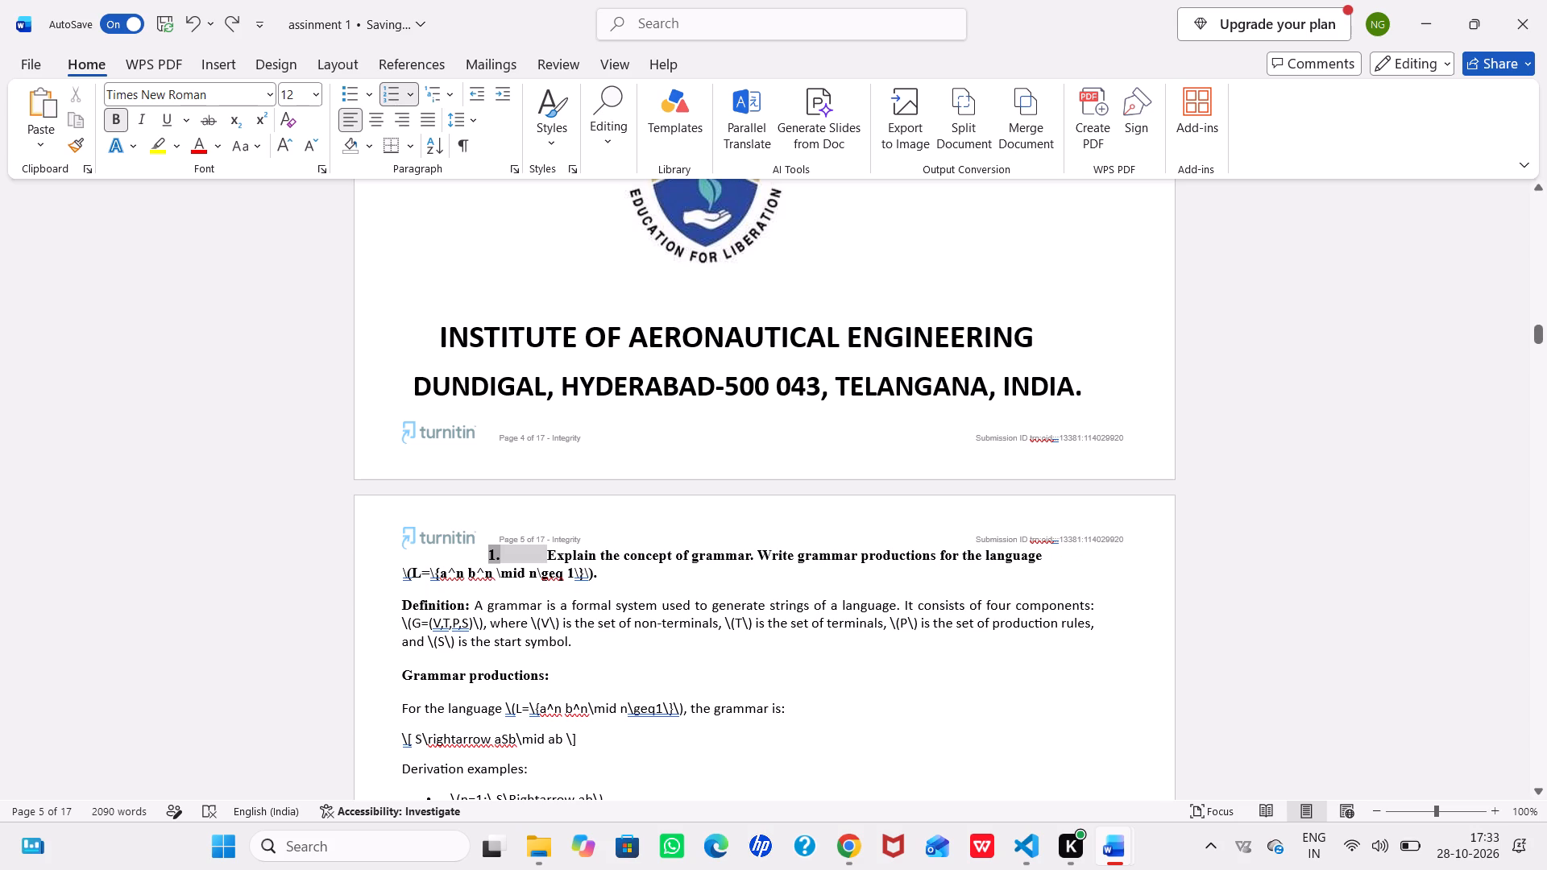
{"action": "left_click", "coordinate": [486, 546]}
{"action": "key", "text": "Left"}
{"action": "key", "text": "Left"}
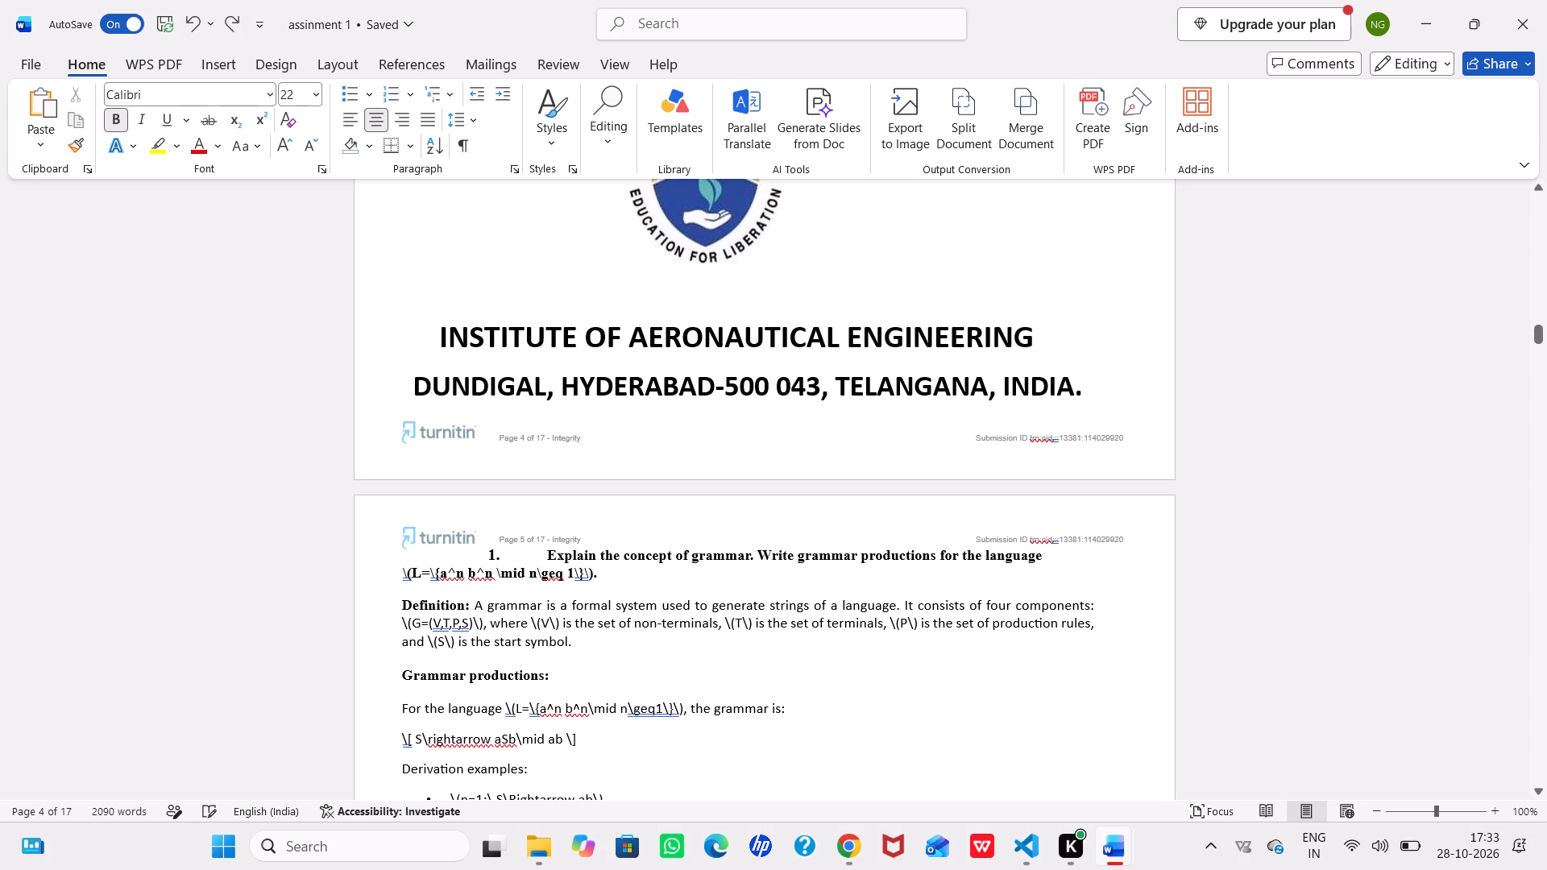
{"action": "key", "text": "Right"}
{"action": "key", "text": "BackSpace"}
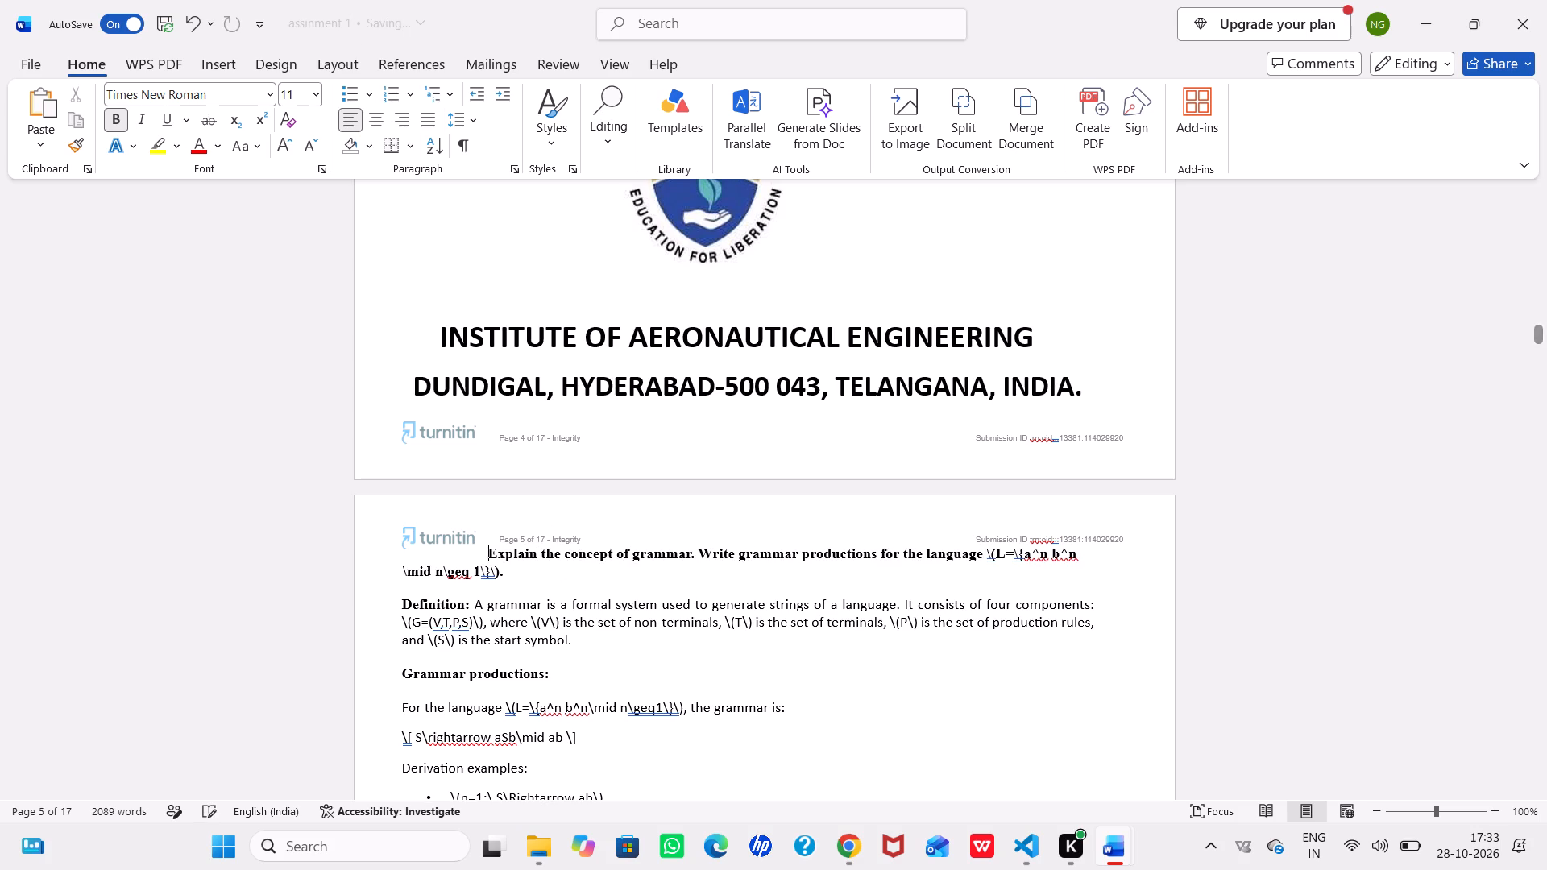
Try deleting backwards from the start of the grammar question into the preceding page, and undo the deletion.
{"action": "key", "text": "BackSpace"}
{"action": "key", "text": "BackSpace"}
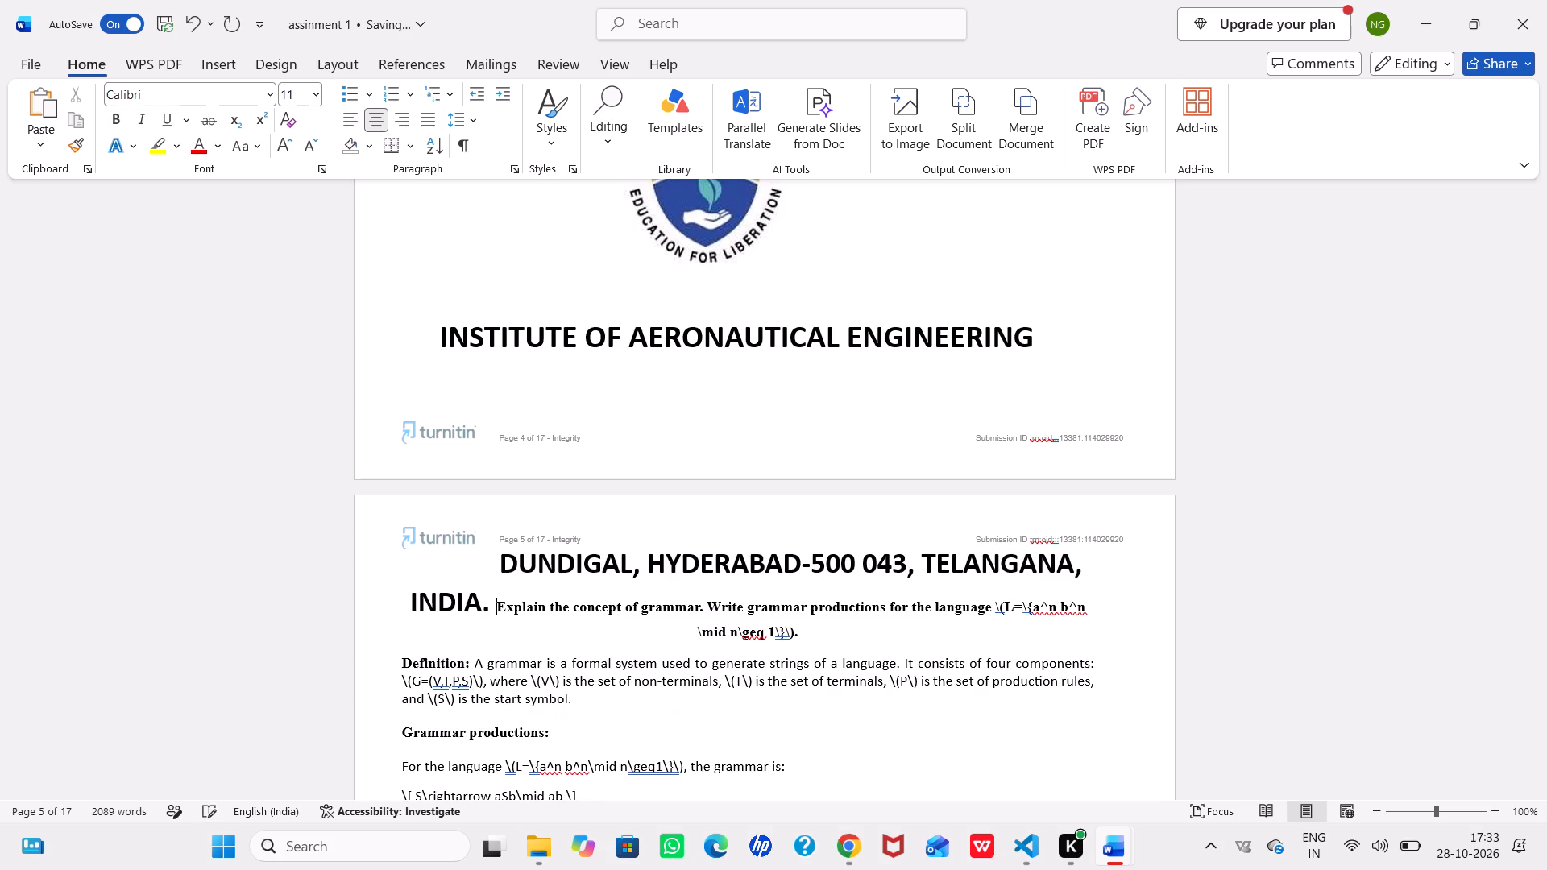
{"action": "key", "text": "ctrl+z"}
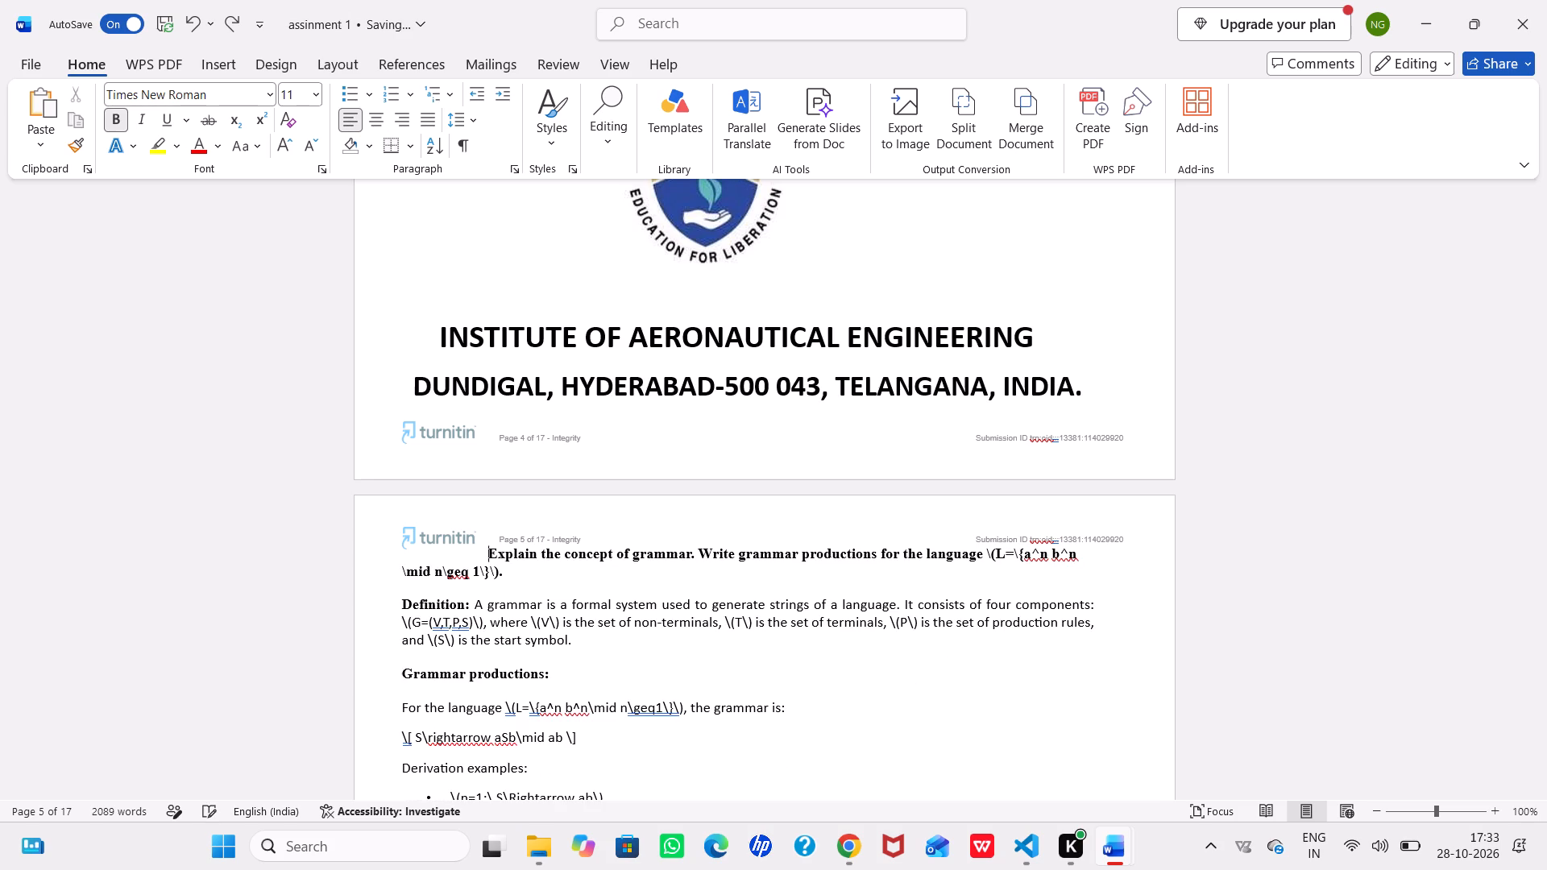
Insert two blank lines above the grammar question at the top of page 5.
{"action": "key", "text": "Return"}
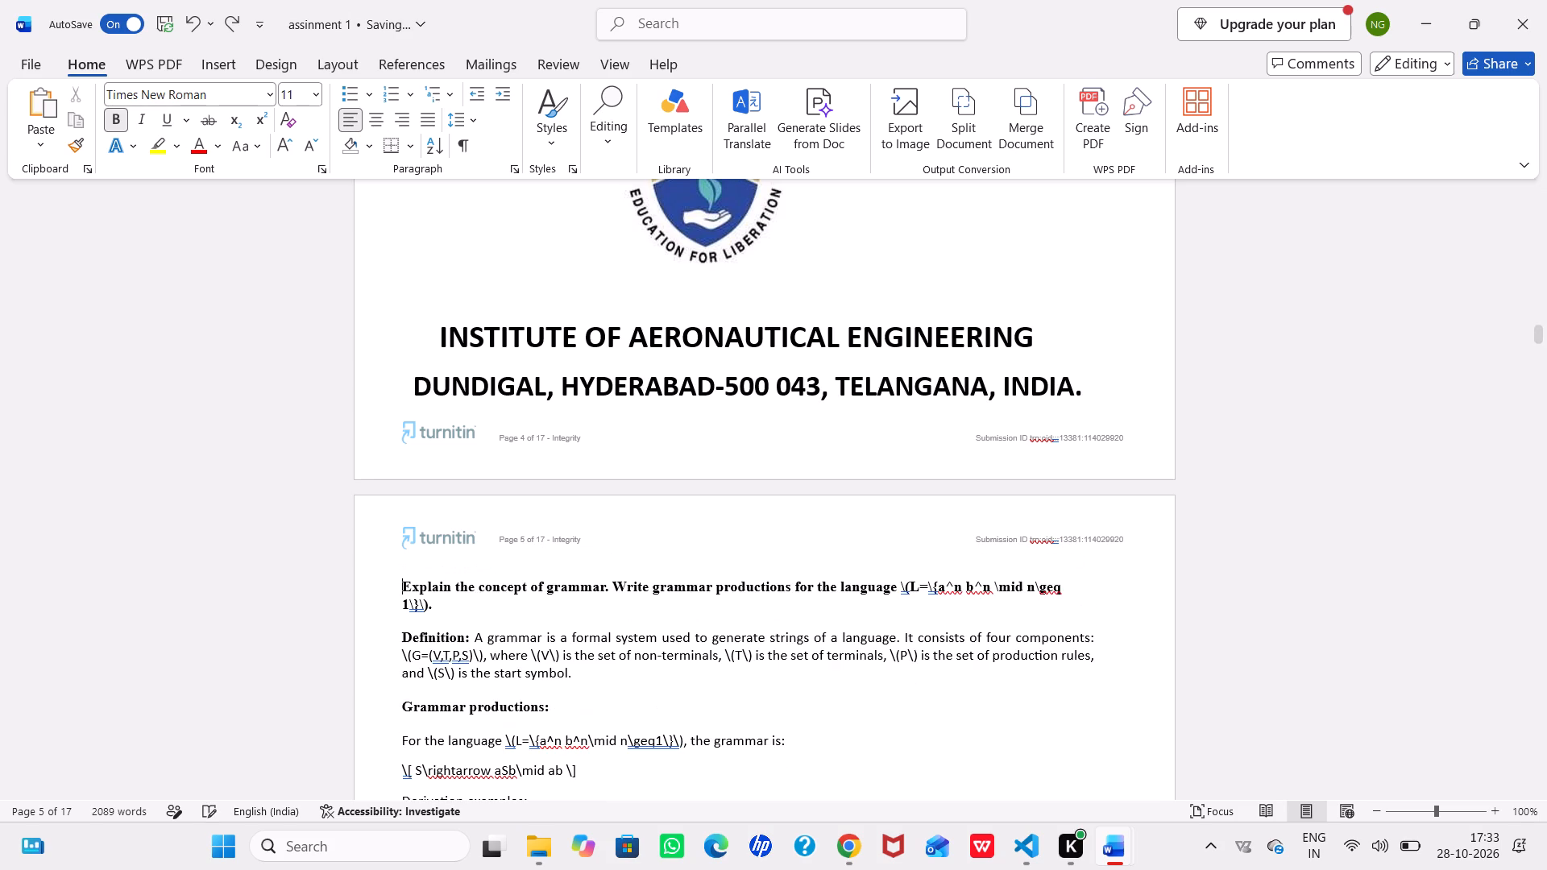
{"action": "key", "text": "Return"}
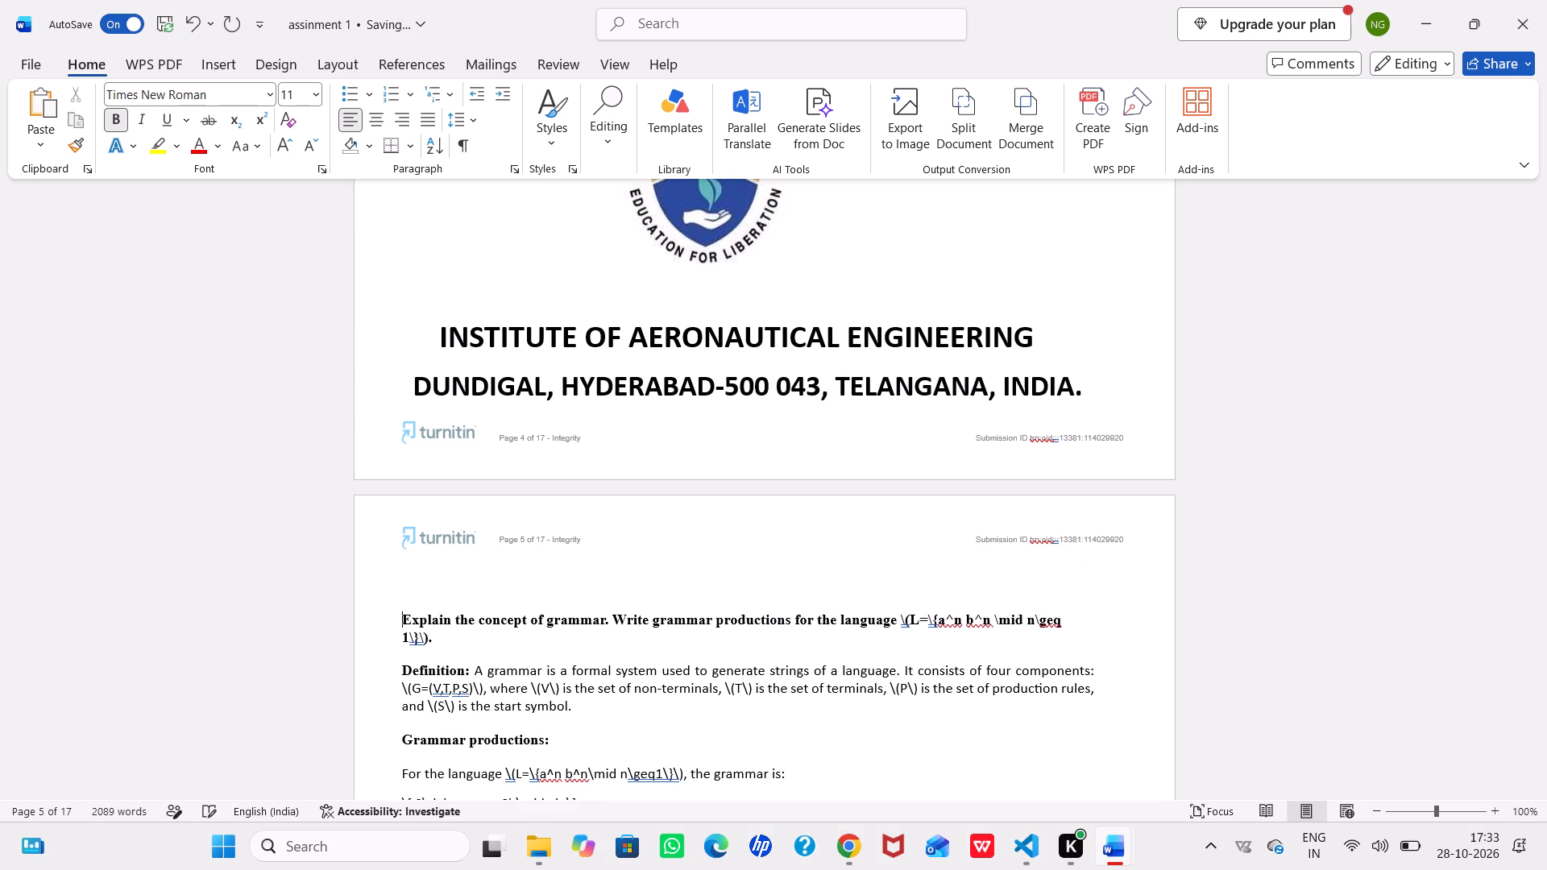
Number the grammar question at the start of page 5 with a plain-text "1.".
{"action": "key", "text": "1"}
{"action": "key", "text": "period"}
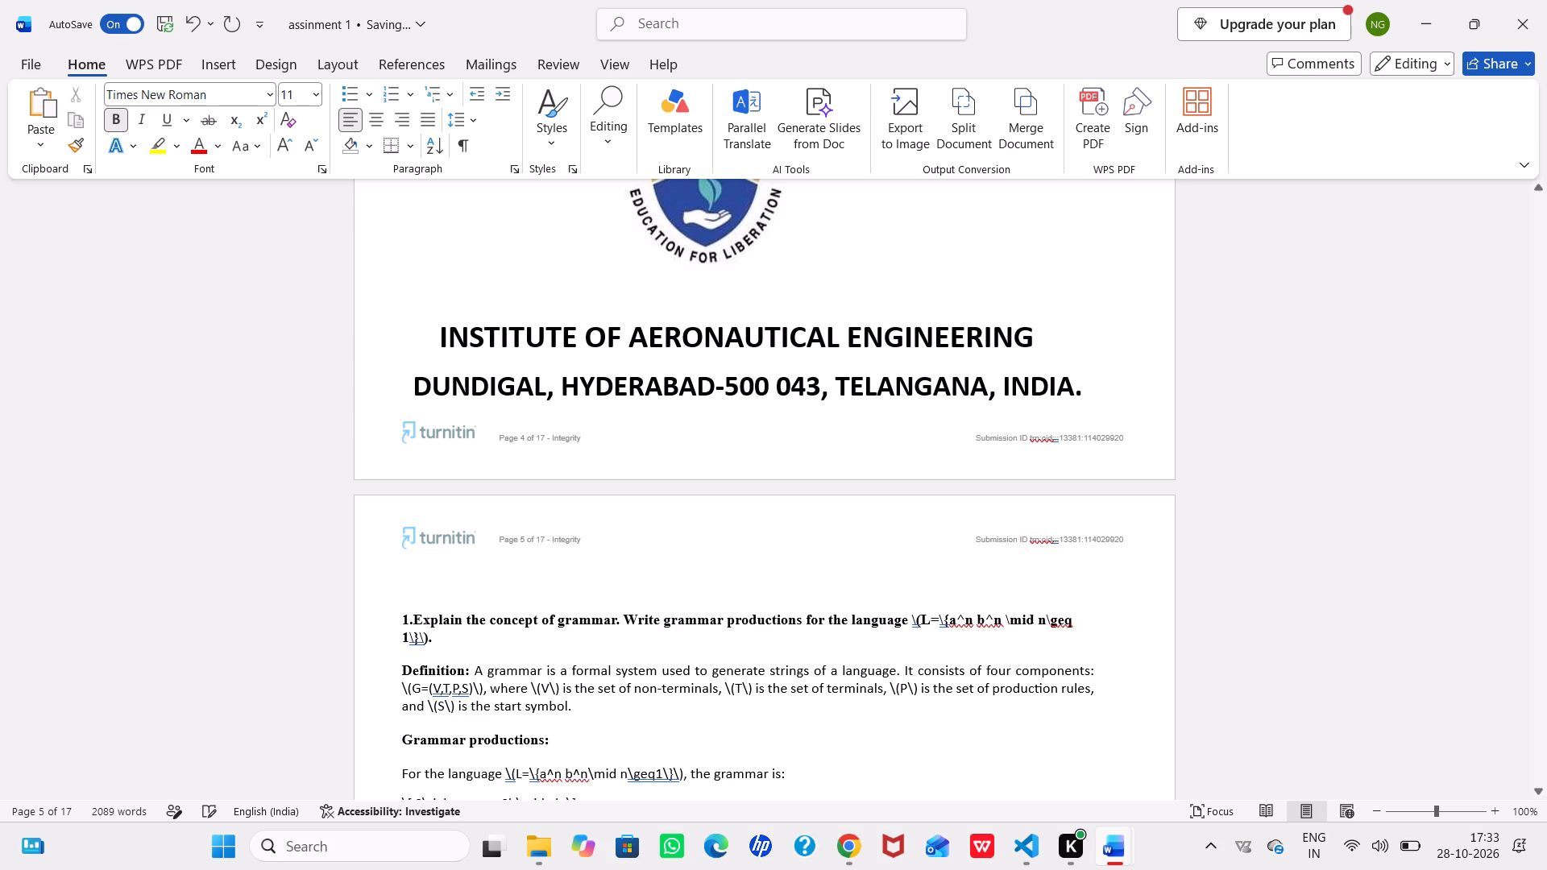
Put an unbulleted blank line under the page 6 header, above the q_1 to q_2 transition bullet.
{"action": "scroll", "coordinate": [595, 629], "scroll_direction": "down", "scroll_amount": 2}
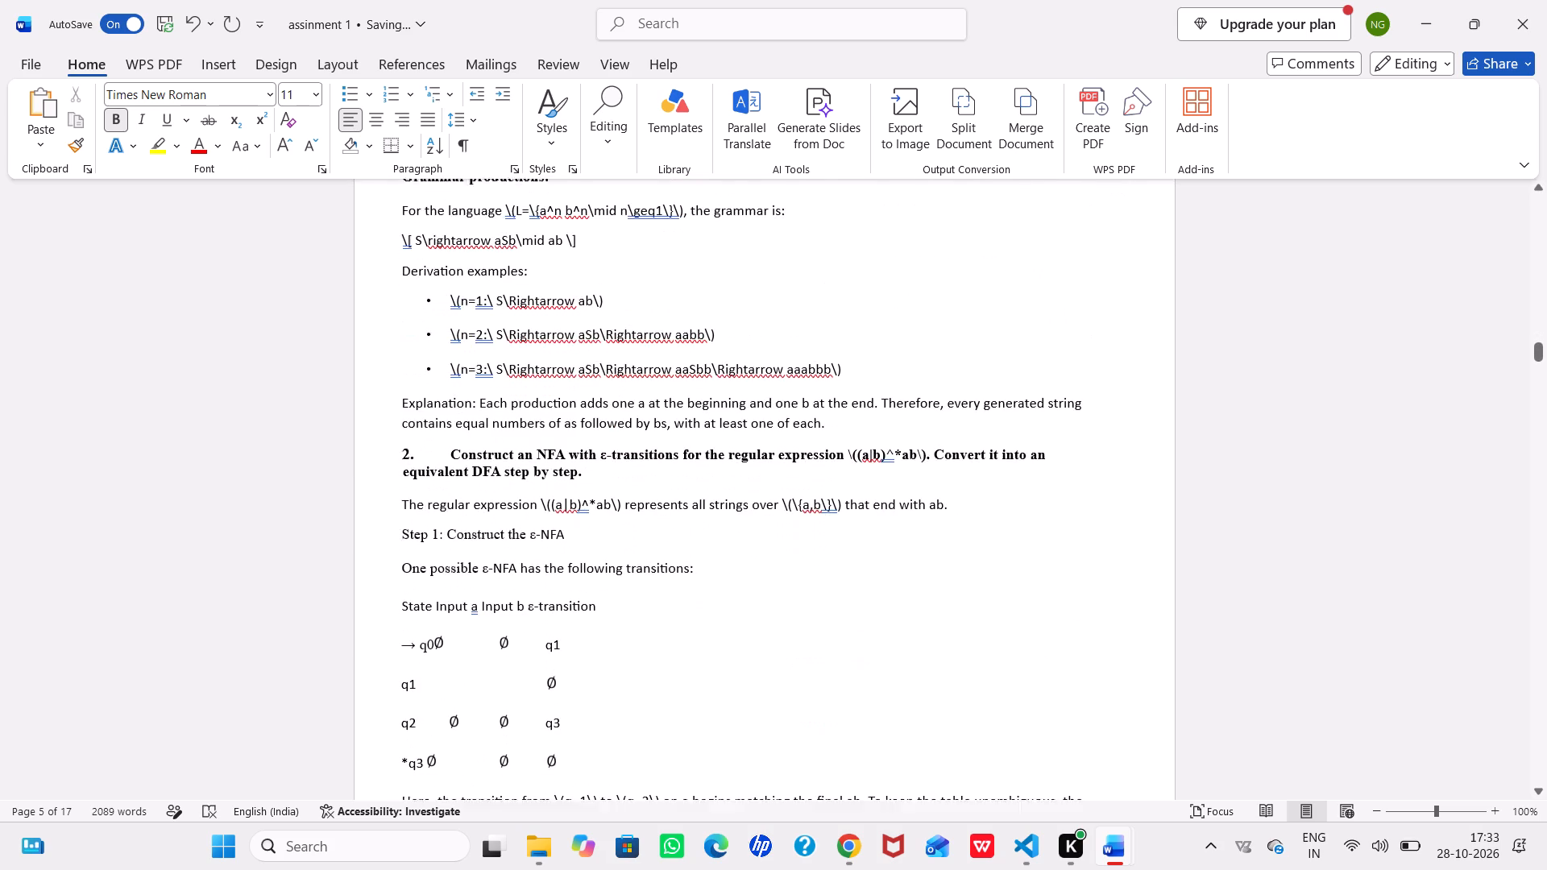
{"action": "scroll", "coordinate": [595, 629], "scroll_direction": "down", "scroll_amount": 1}
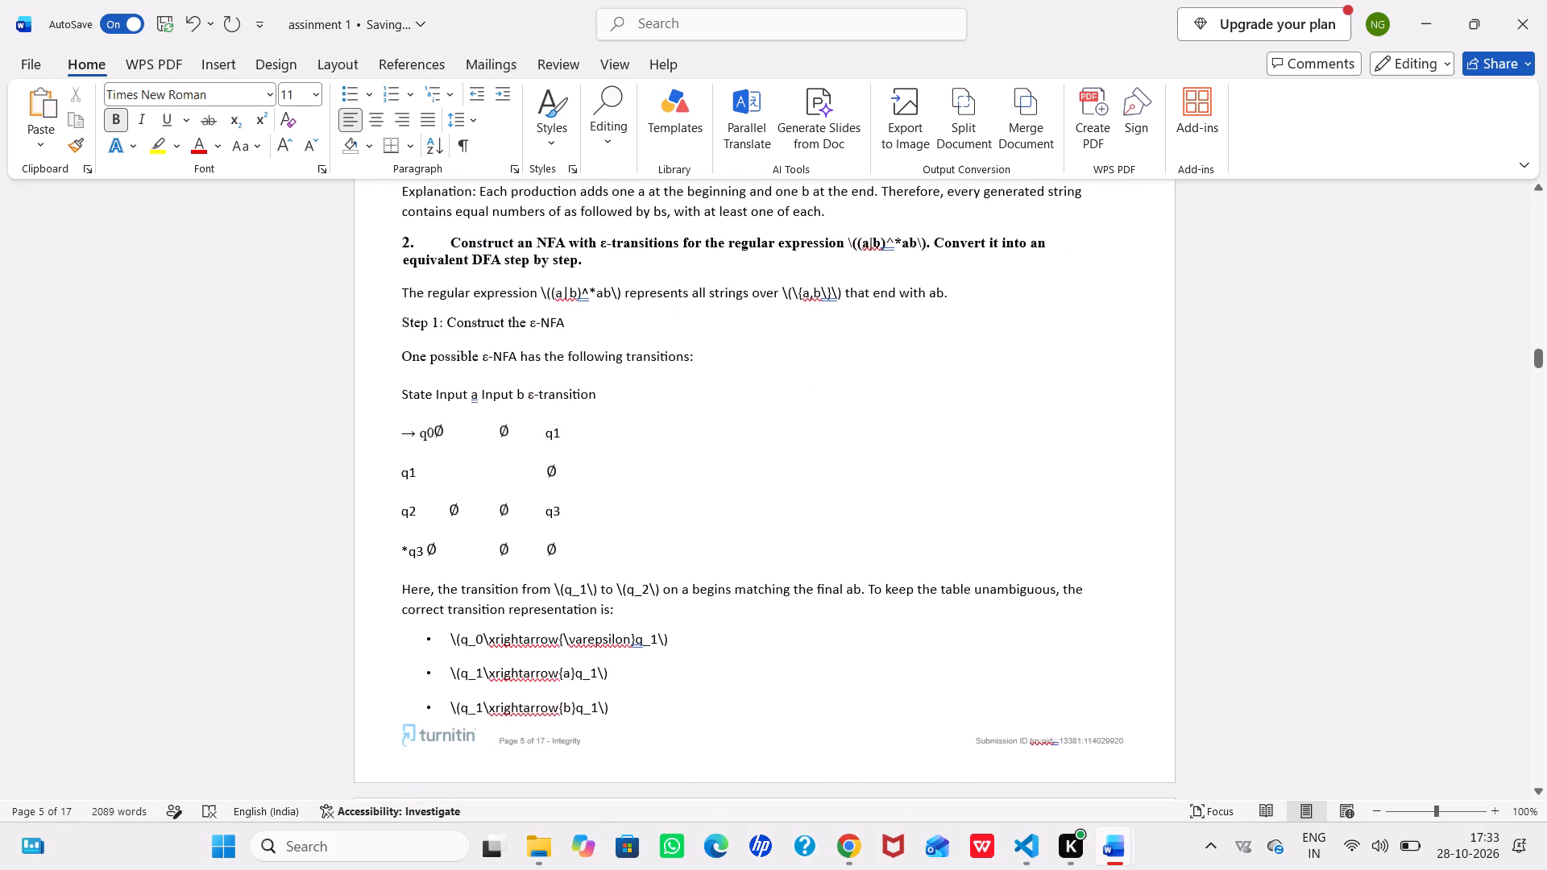
{"action": "scroll", "coordinate": [595, 629], "scroll_direction": "down", "scroll_amount": 1}
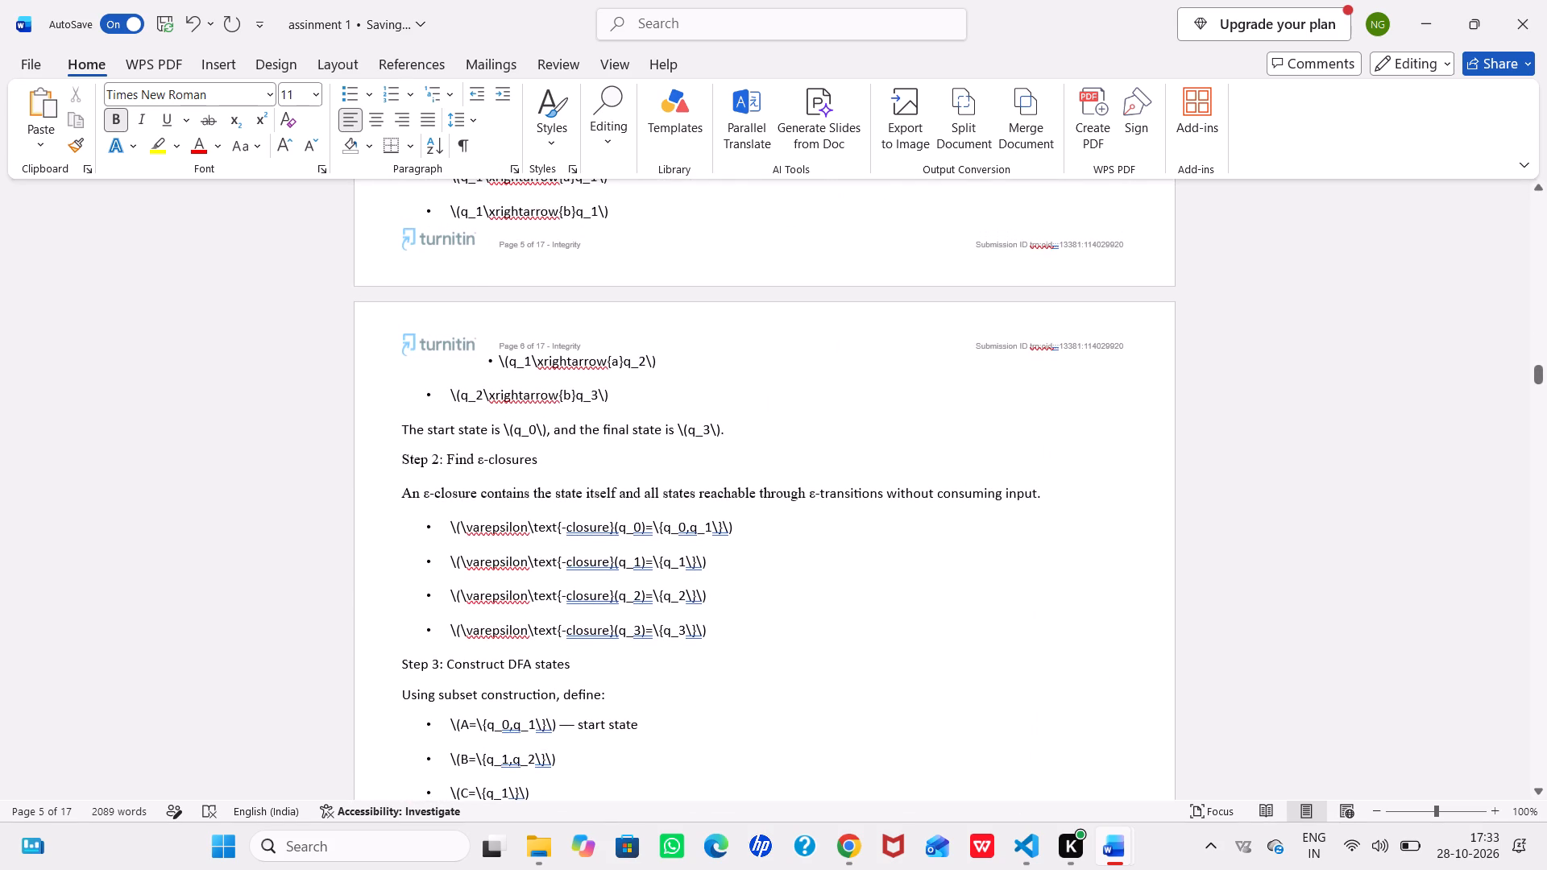
{"action": "left_click", "coordinate": [485, 360]}
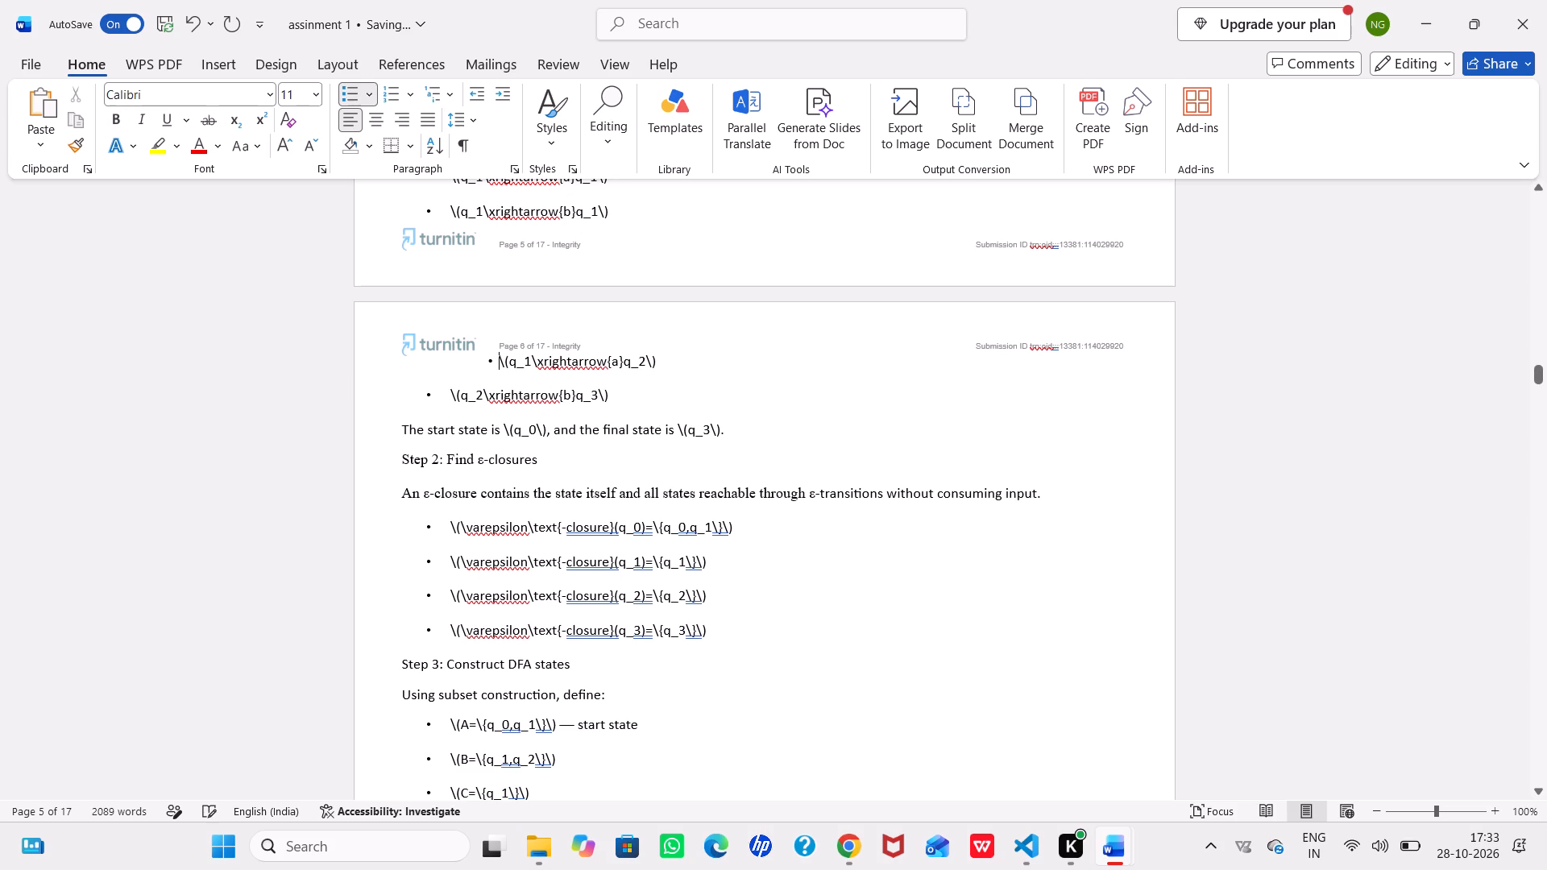
{"action": "key", "text": "Return"}
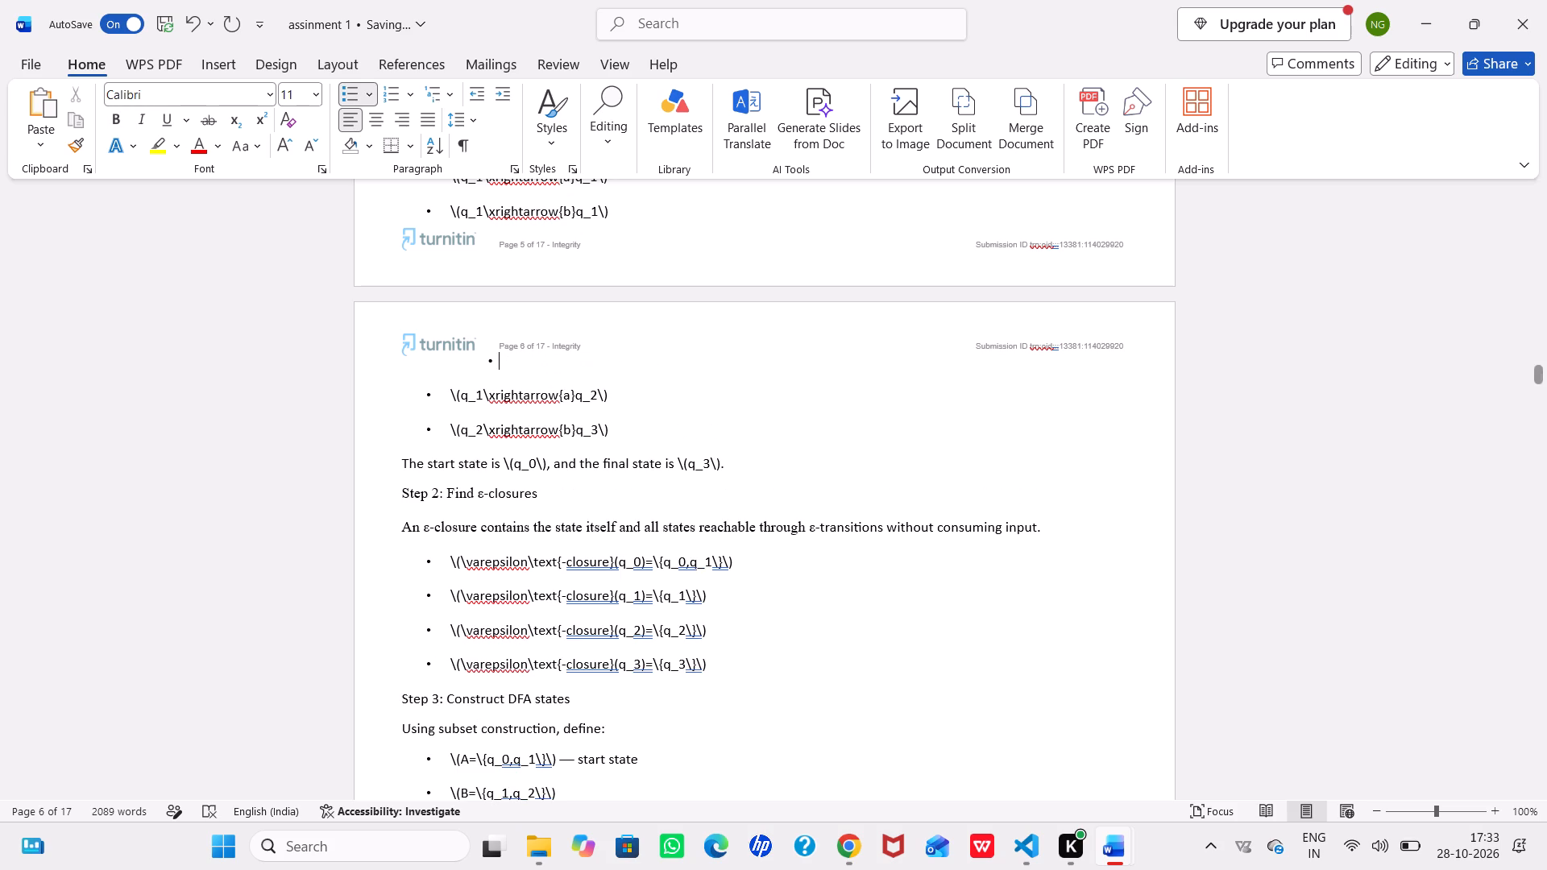
{"action": "key", "text": "Return"}
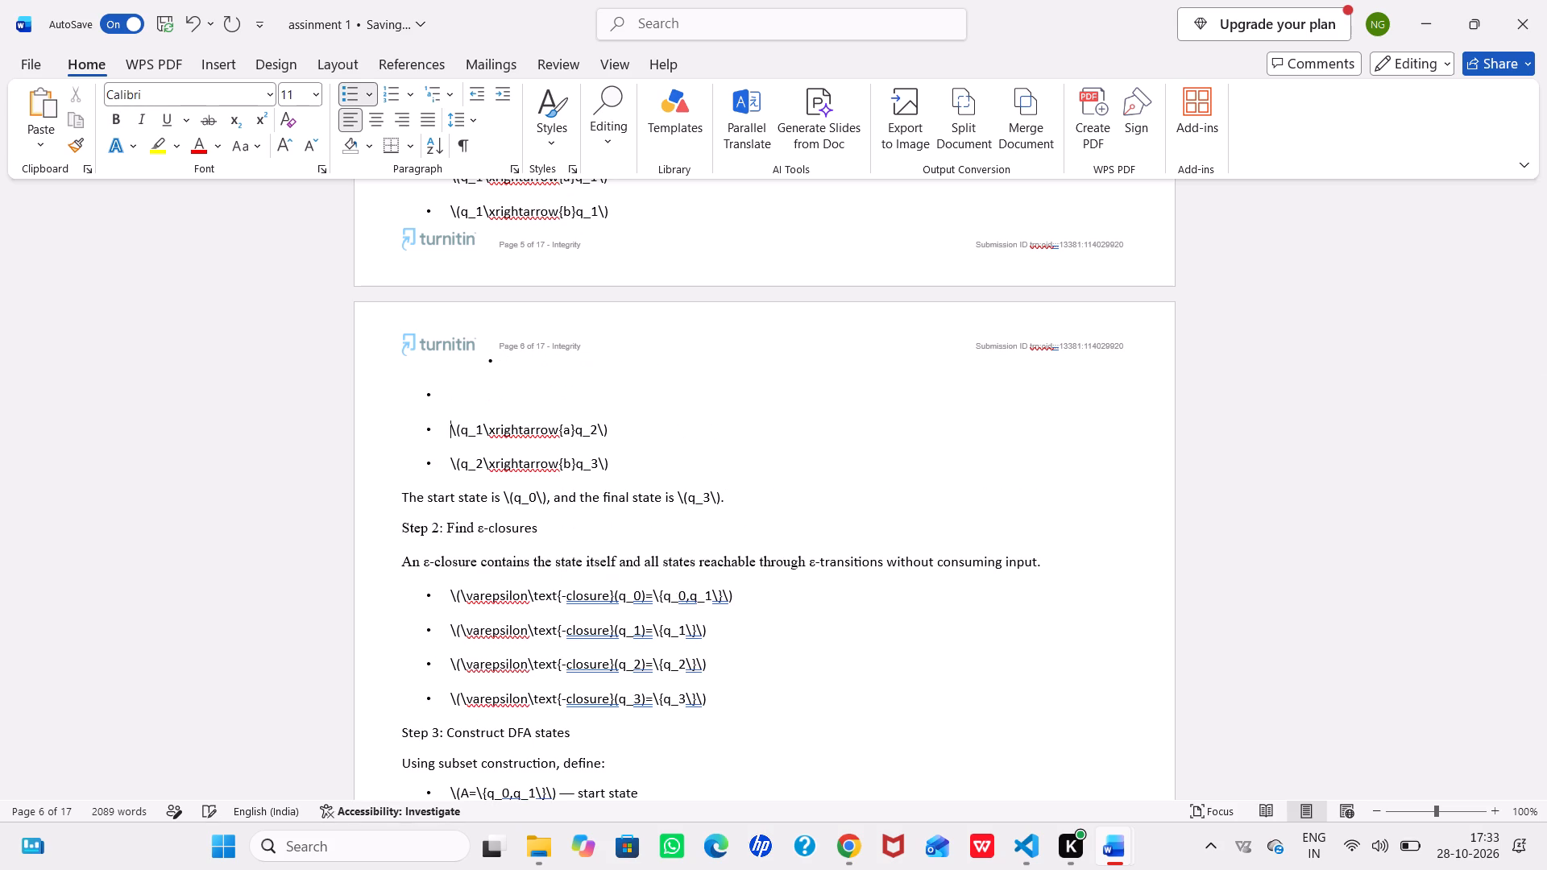
{"action": "key", "text": "Up"}
{"action": "key", "text": "BackSpace"}
{"action": "key", "text": "BackSpace"}
{"action": "key", "text": "BackSpace"}
{"action": "key", "text": "BackSpace"}
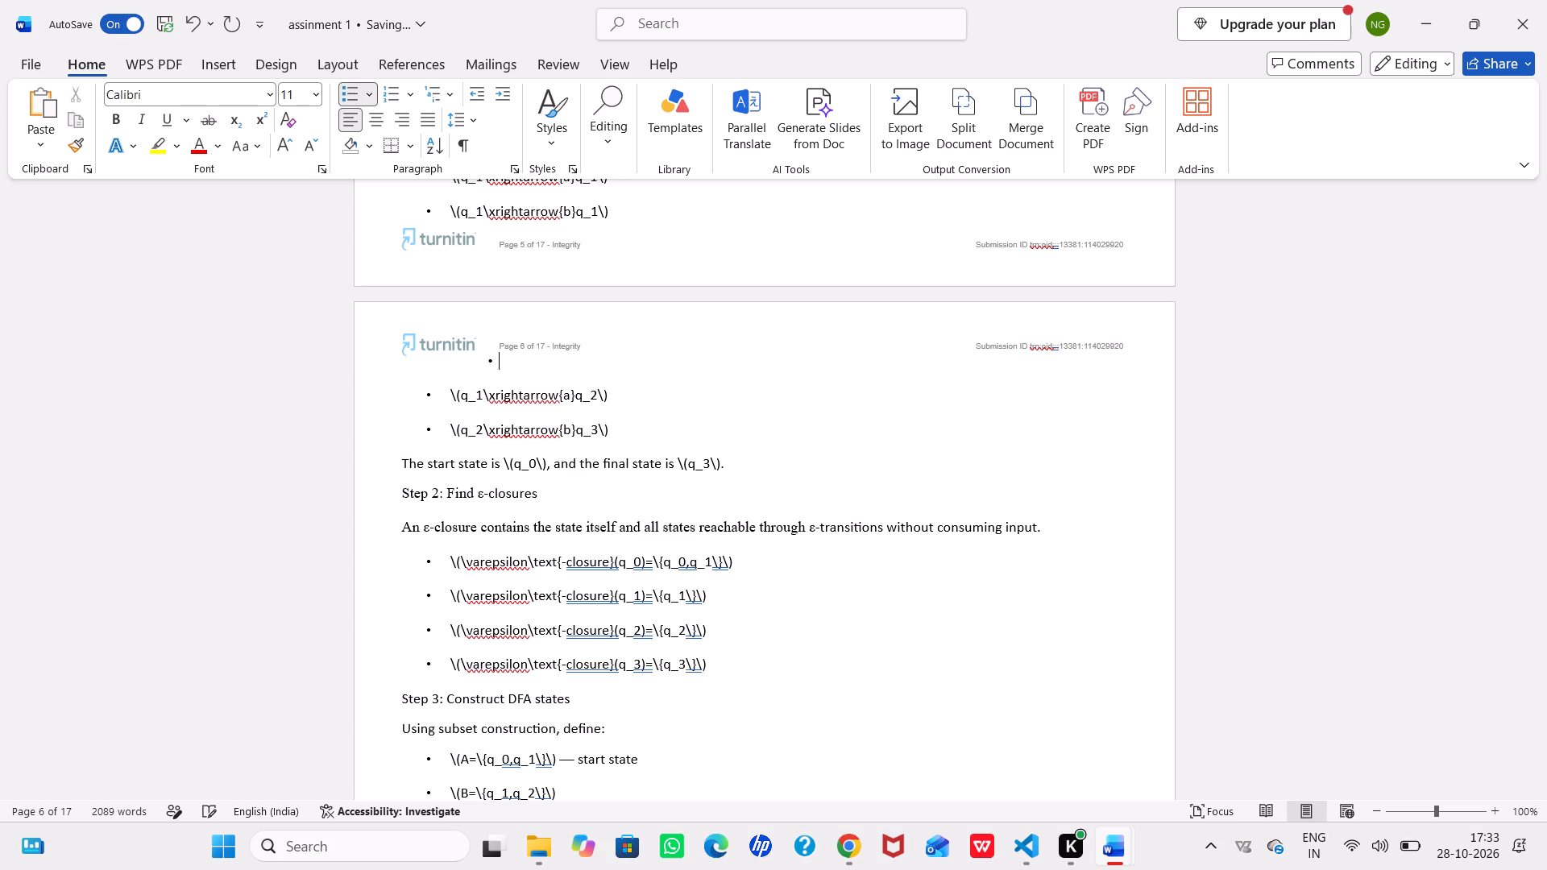
{"action": "key", "text": "BackSpace"}
Replace the automatic list number of the NFA construction question with plain-text "2. ", undoing any automatic list formatting.
{"action": "scroll", "coordinate": [485, 360], "scroll_direction": "up", "scroll_amount": 1}
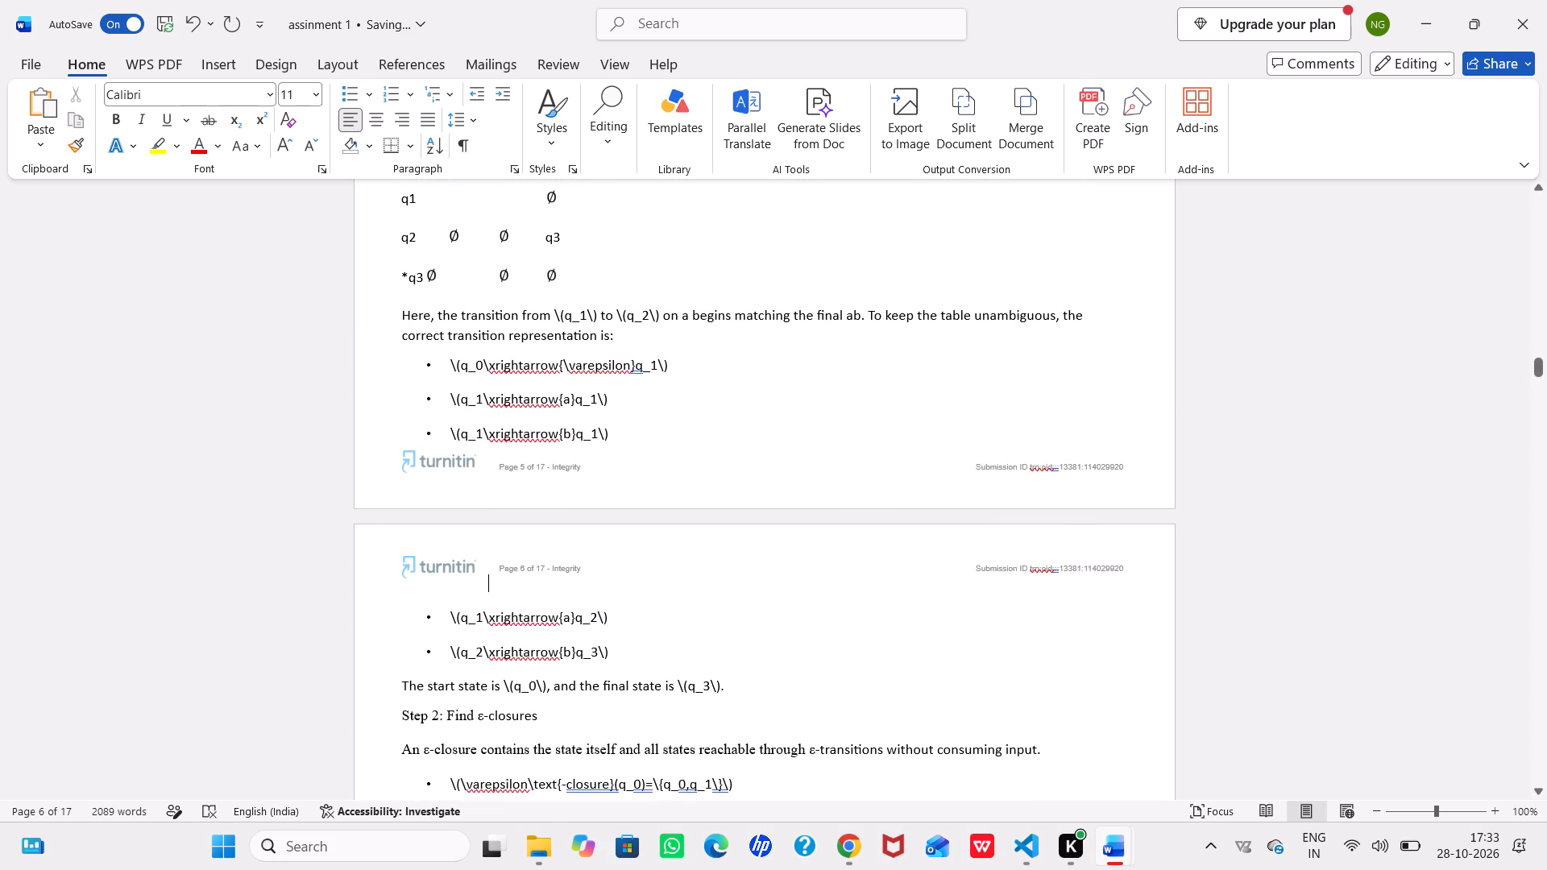
{"action": "scroll", "coordinate": [550, 401], "scroll_direction": "up", "scroll_amount": 3}
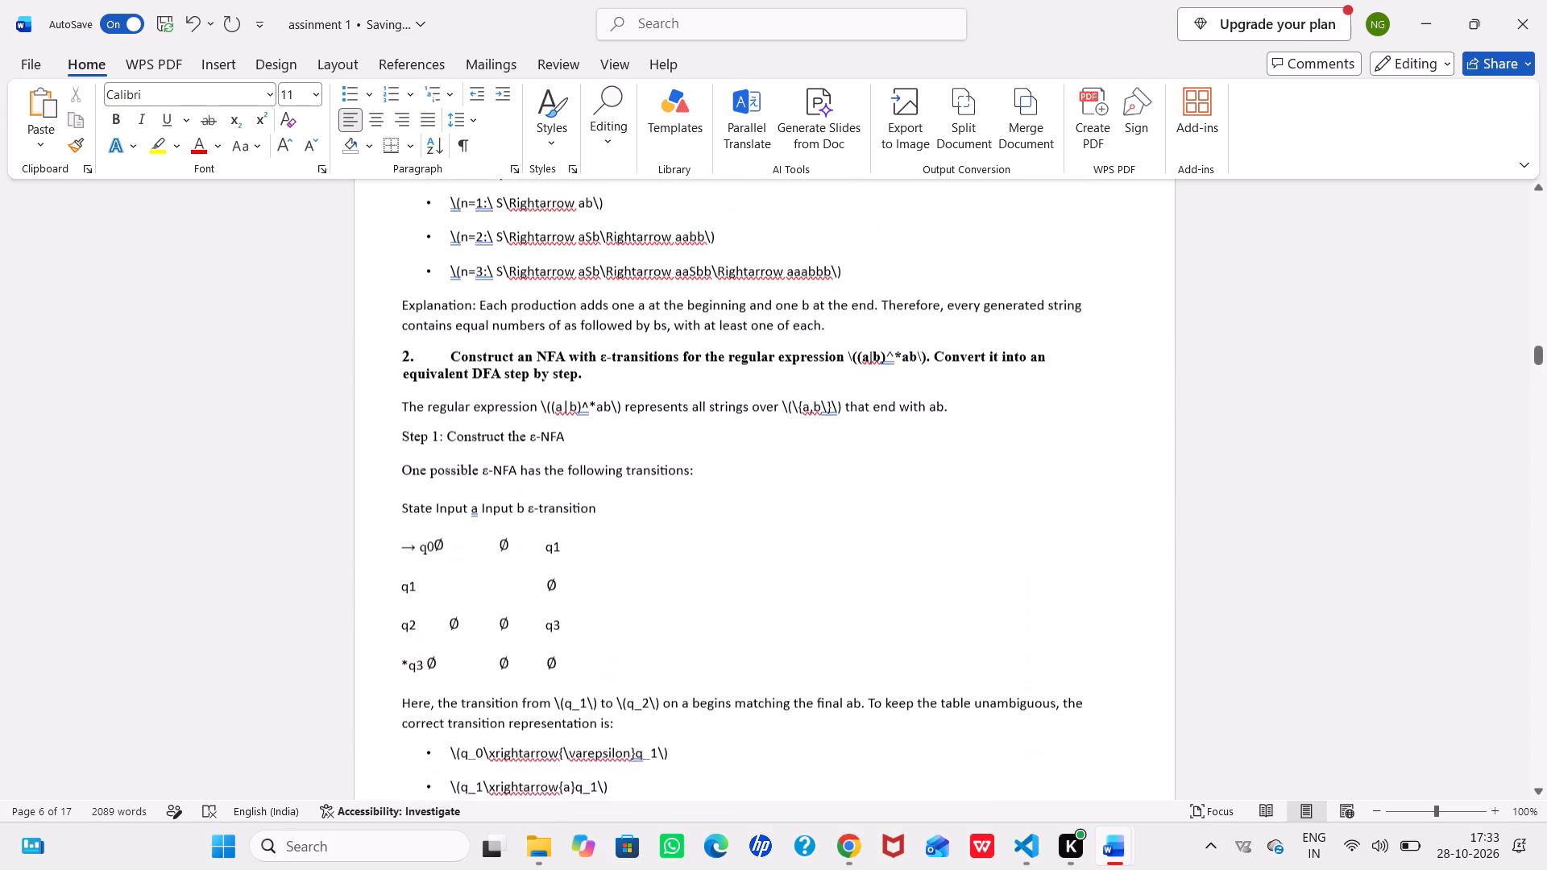
{"action": "left_click", "coordinate": [454, 368]}
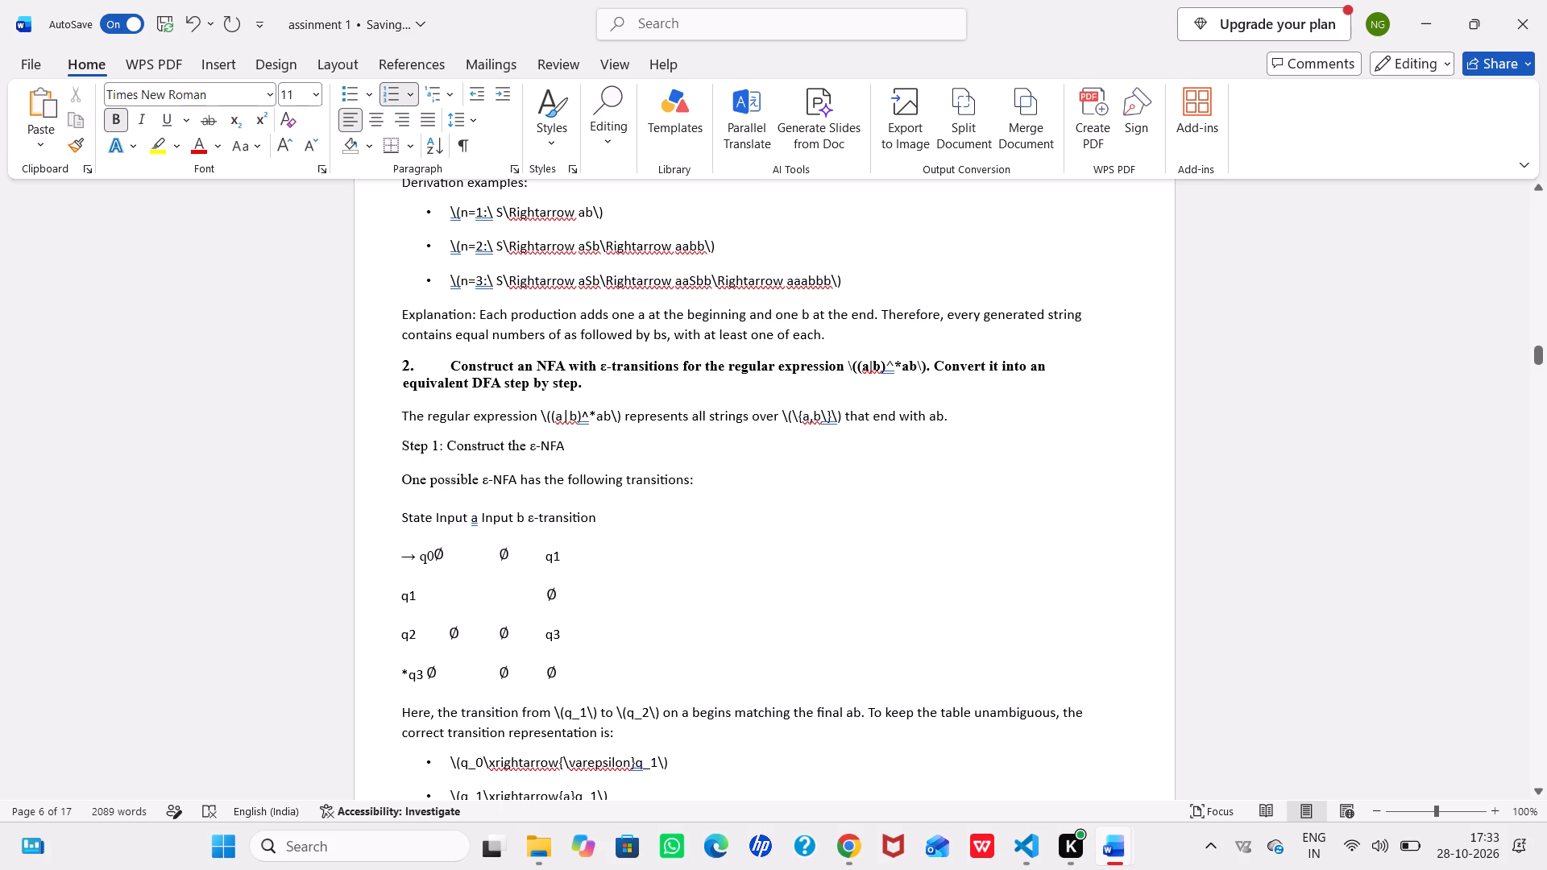
{"action": "key", "text": "BackSpace"}
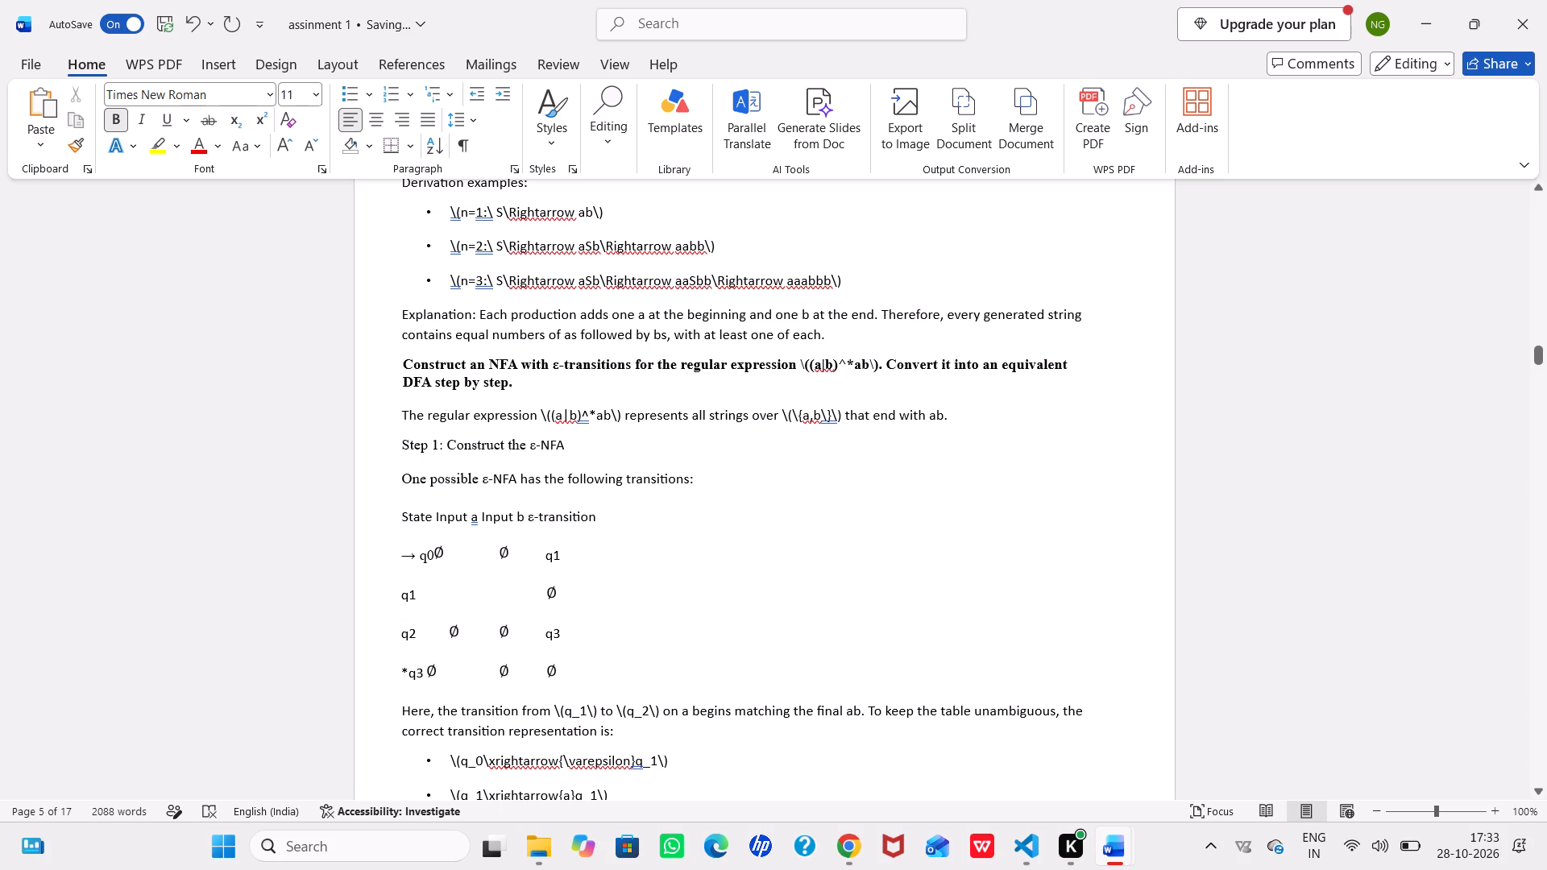
{"action": "type", "text": "2."}
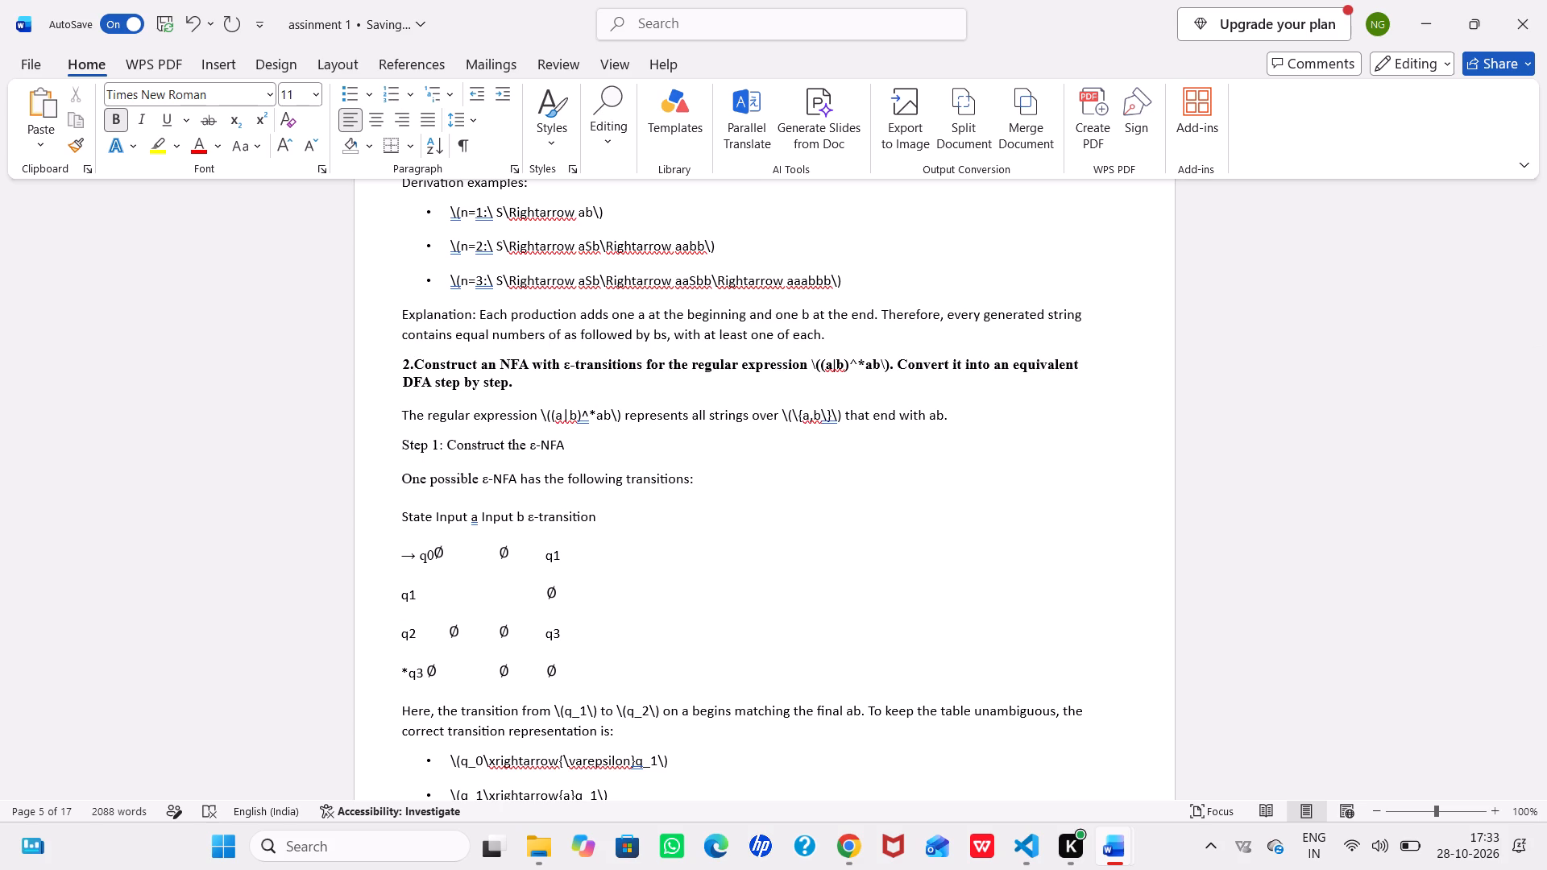
{"action": "key", "text": "space"}
{"action": "key", "text": "ctrl+z"}
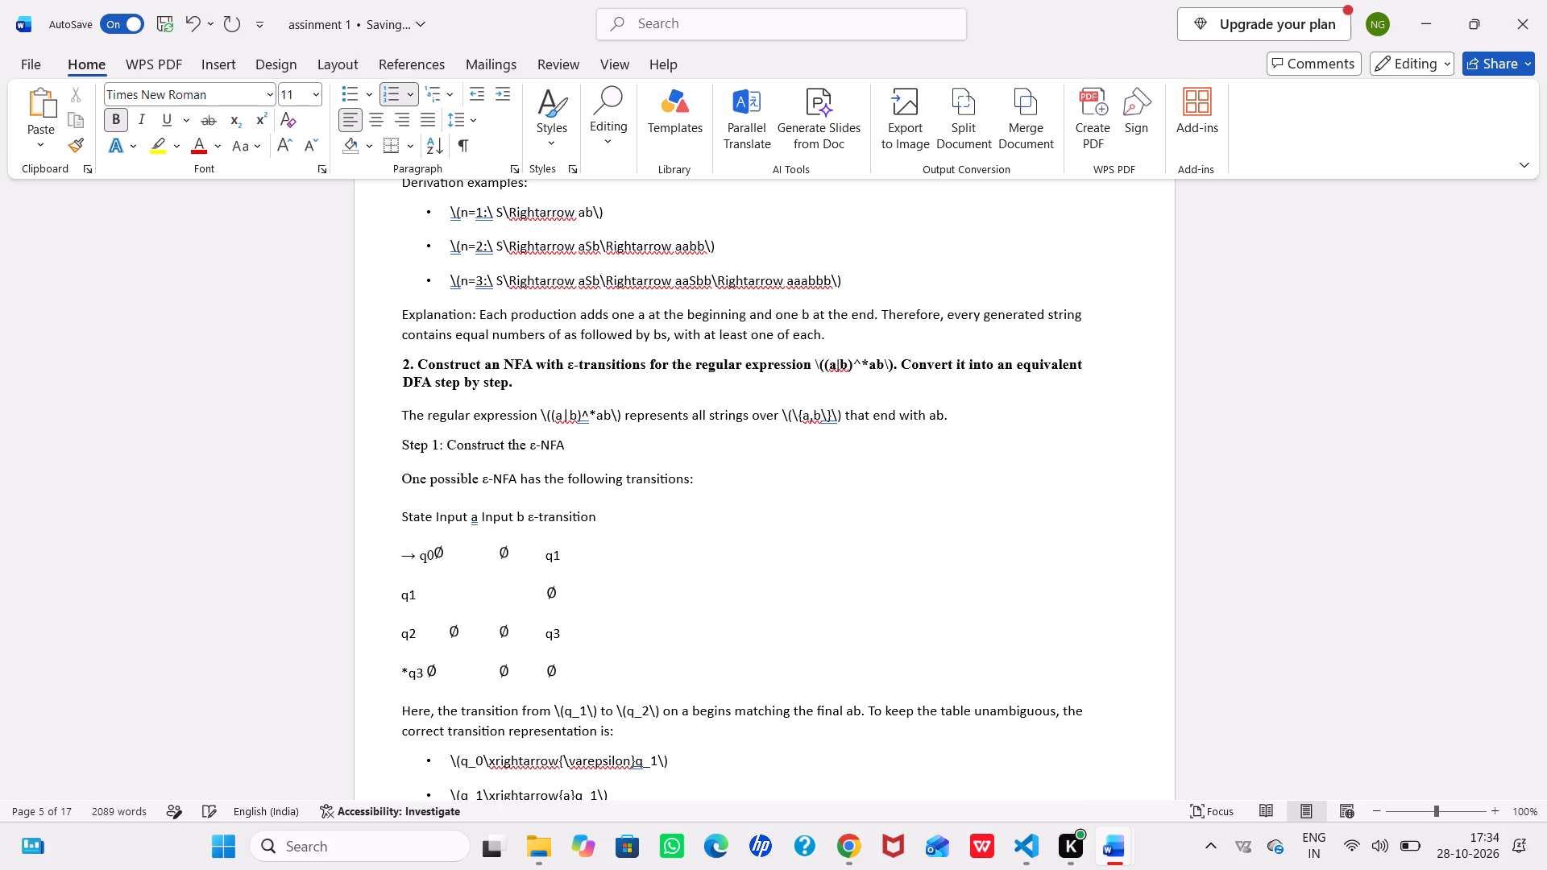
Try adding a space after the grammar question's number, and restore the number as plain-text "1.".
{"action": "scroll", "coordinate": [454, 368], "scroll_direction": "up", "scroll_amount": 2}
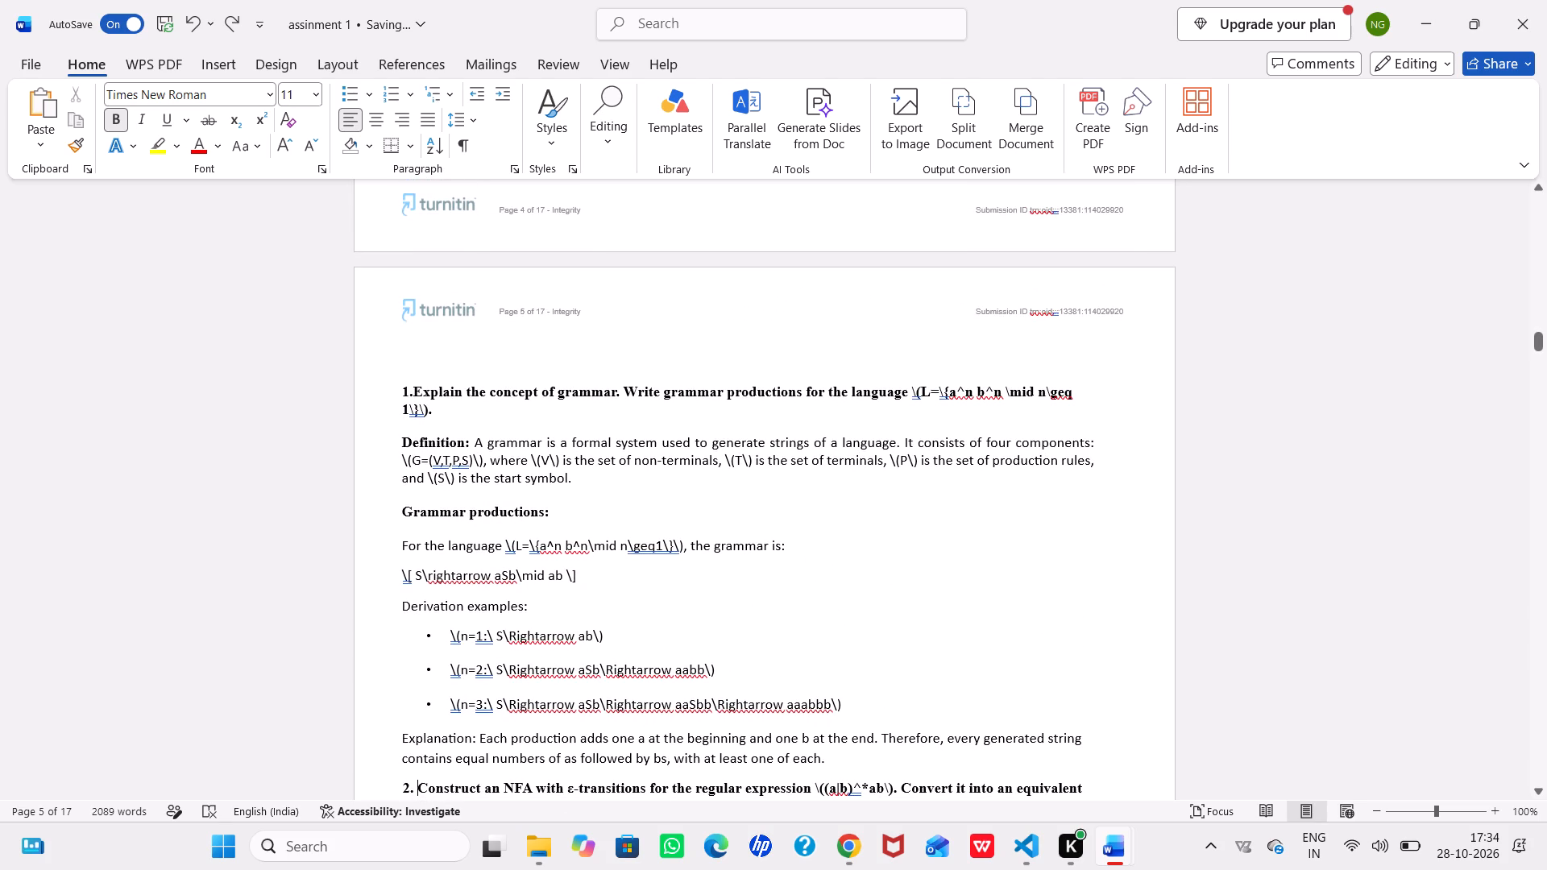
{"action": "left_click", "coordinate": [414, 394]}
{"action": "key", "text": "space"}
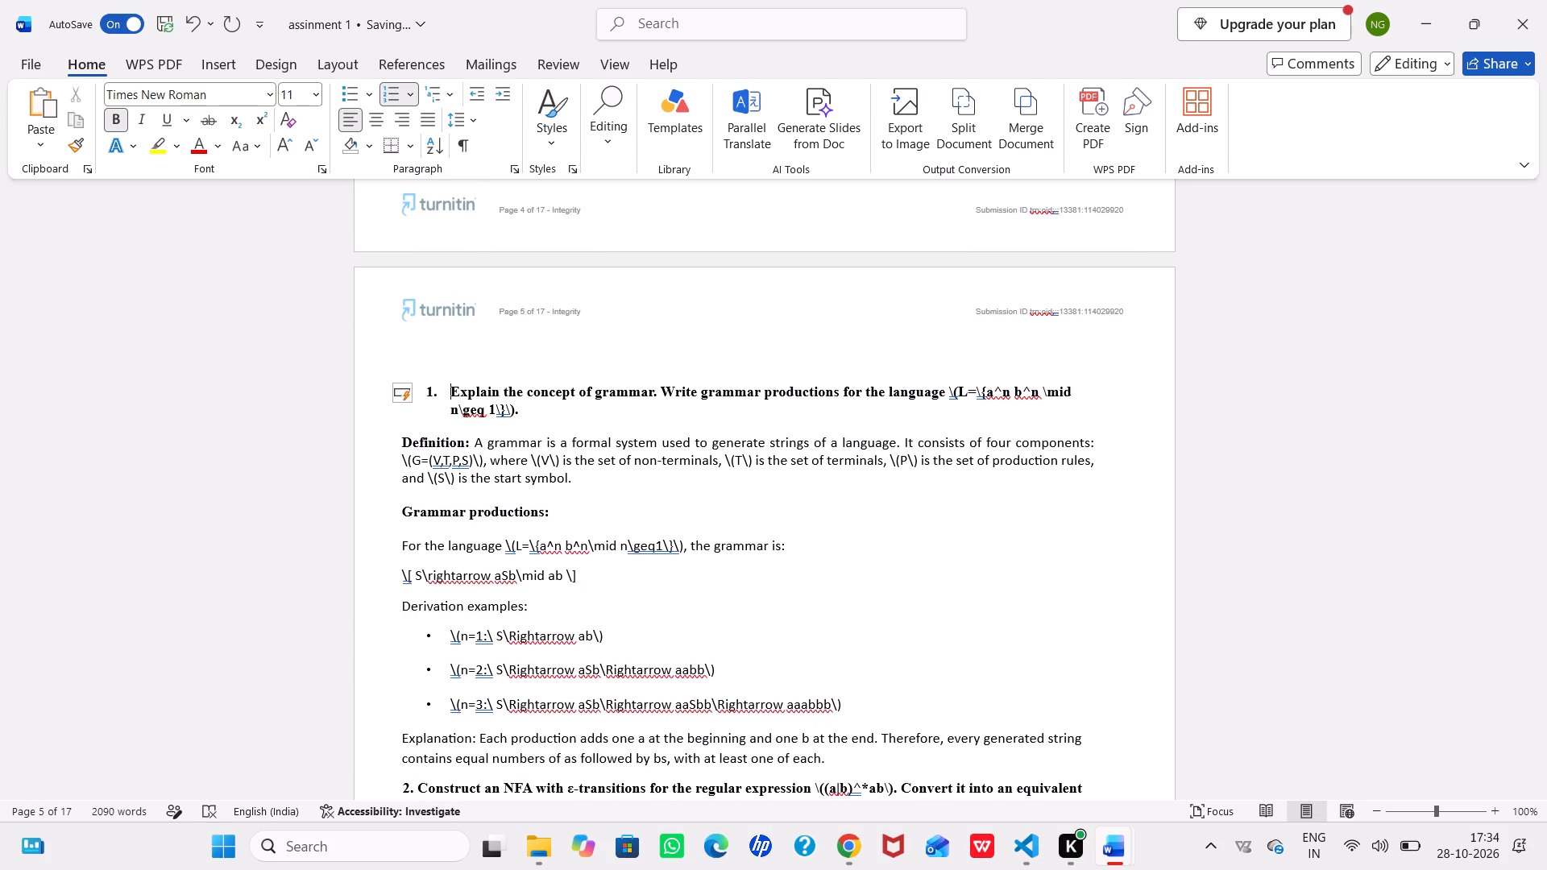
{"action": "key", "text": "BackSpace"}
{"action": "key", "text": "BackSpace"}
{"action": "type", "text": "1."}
Insert a blank line under the page 7 header, above the sentence defining a string.
{"action": "scroll", "coordinate": [414, 394], "scroll_direction": "down", "scroll_amount": 2}
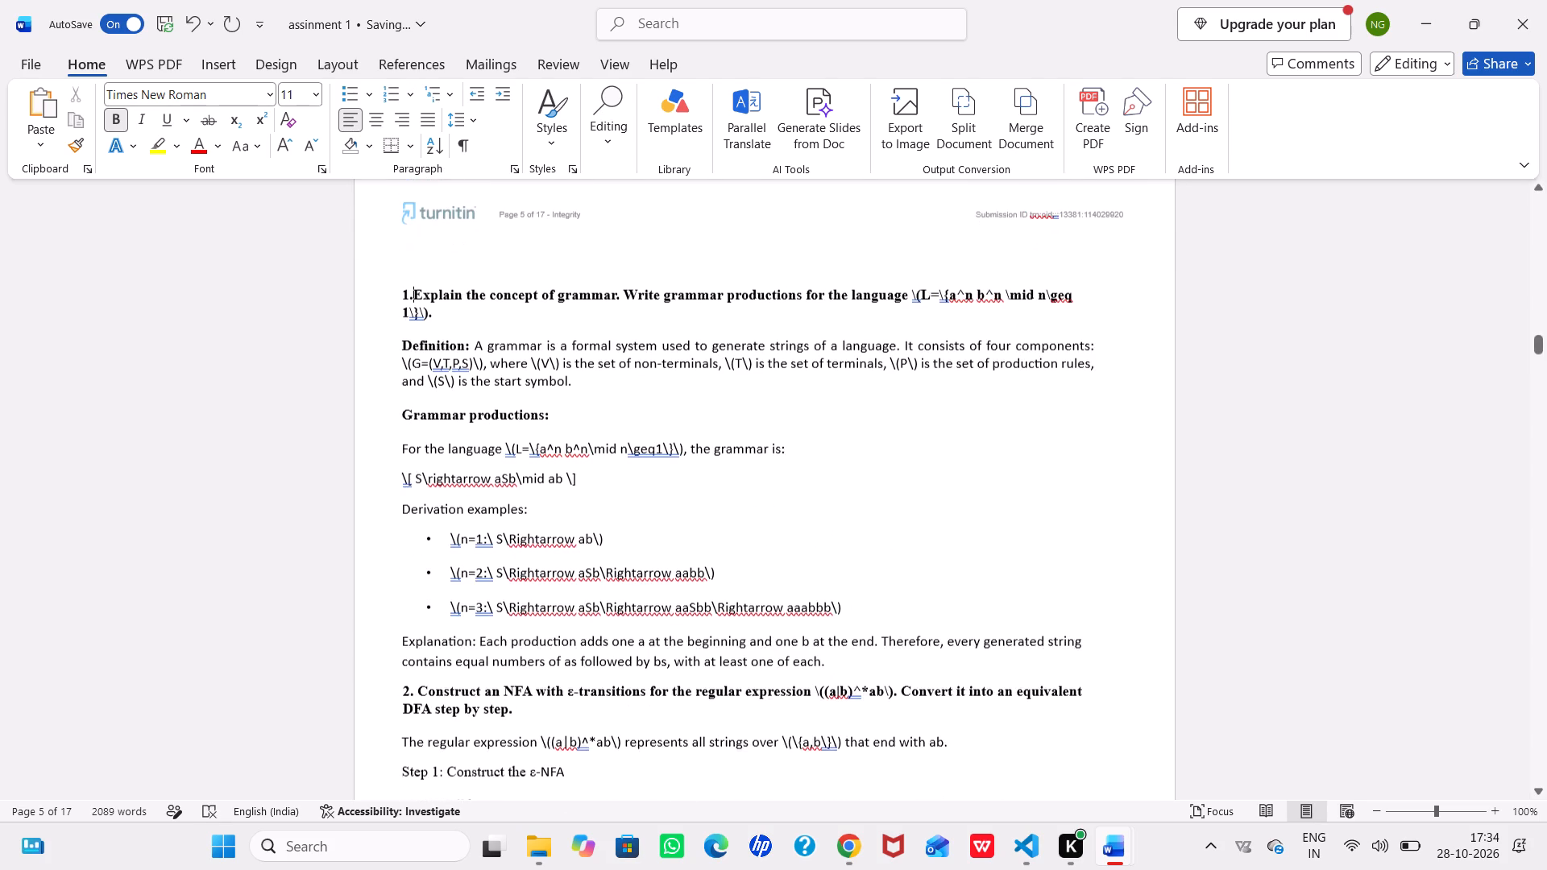
{"action": "scroll", "coordinate": [414, 394], "scroll_direction": "down", "scroll_amount": 4}
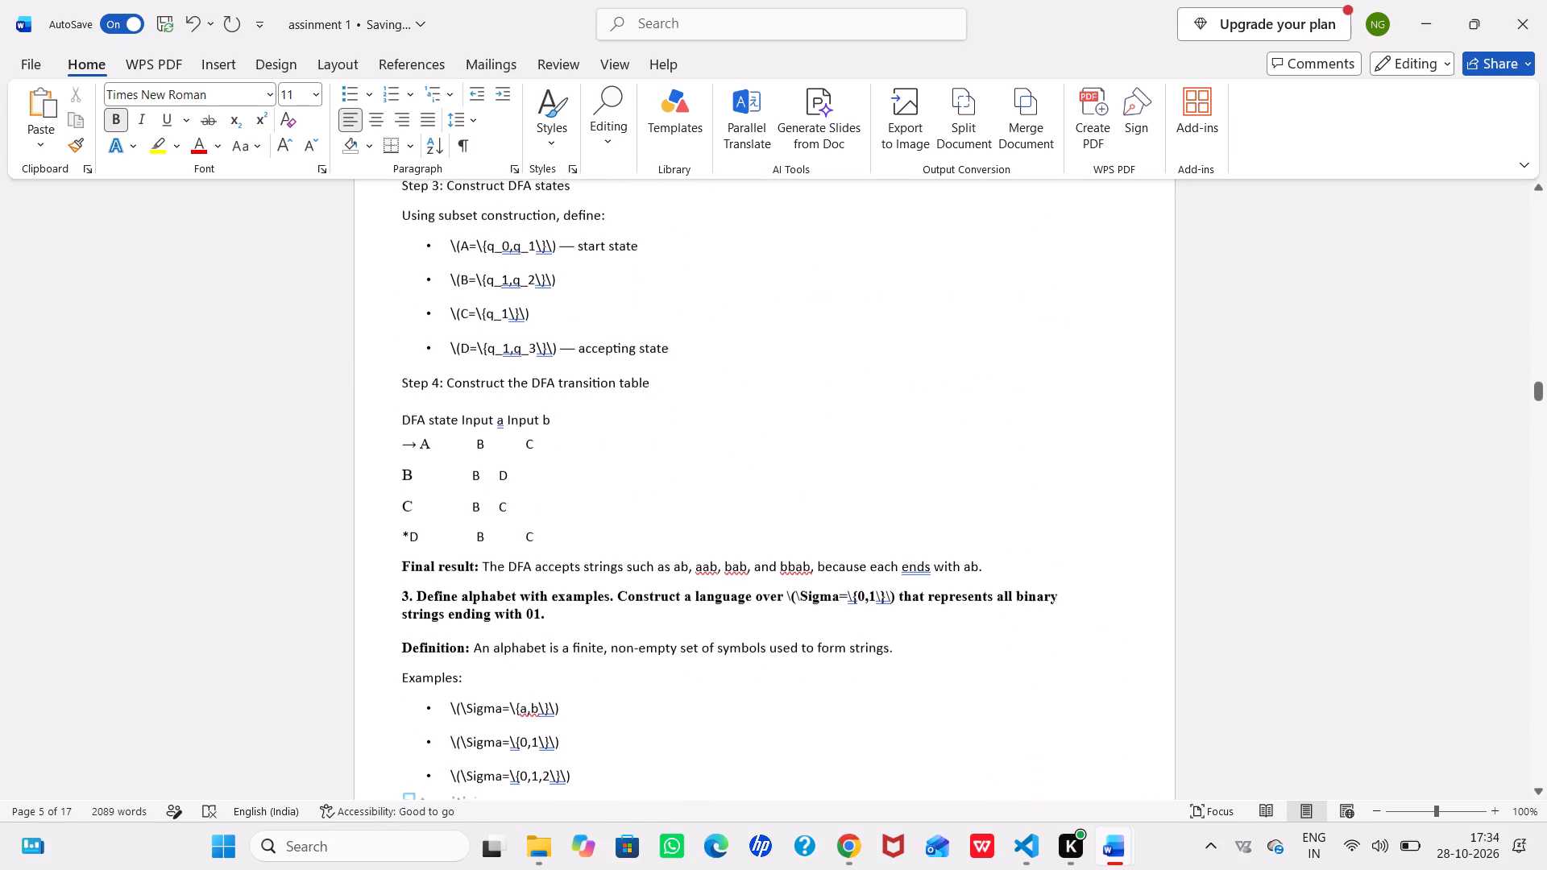
{"action": "scroll", "coordinate": [414, 394], "scroll_direction": "down", "scroll_amount": 1}
{"action": "scroll", "coordinate": [359, 485], "scroll_direction": "down", "scroll_amount": 2}
{"action": "scroll", "coordinate": [575, 595], "scroll_direction": "down", "scroll_amount": 1}
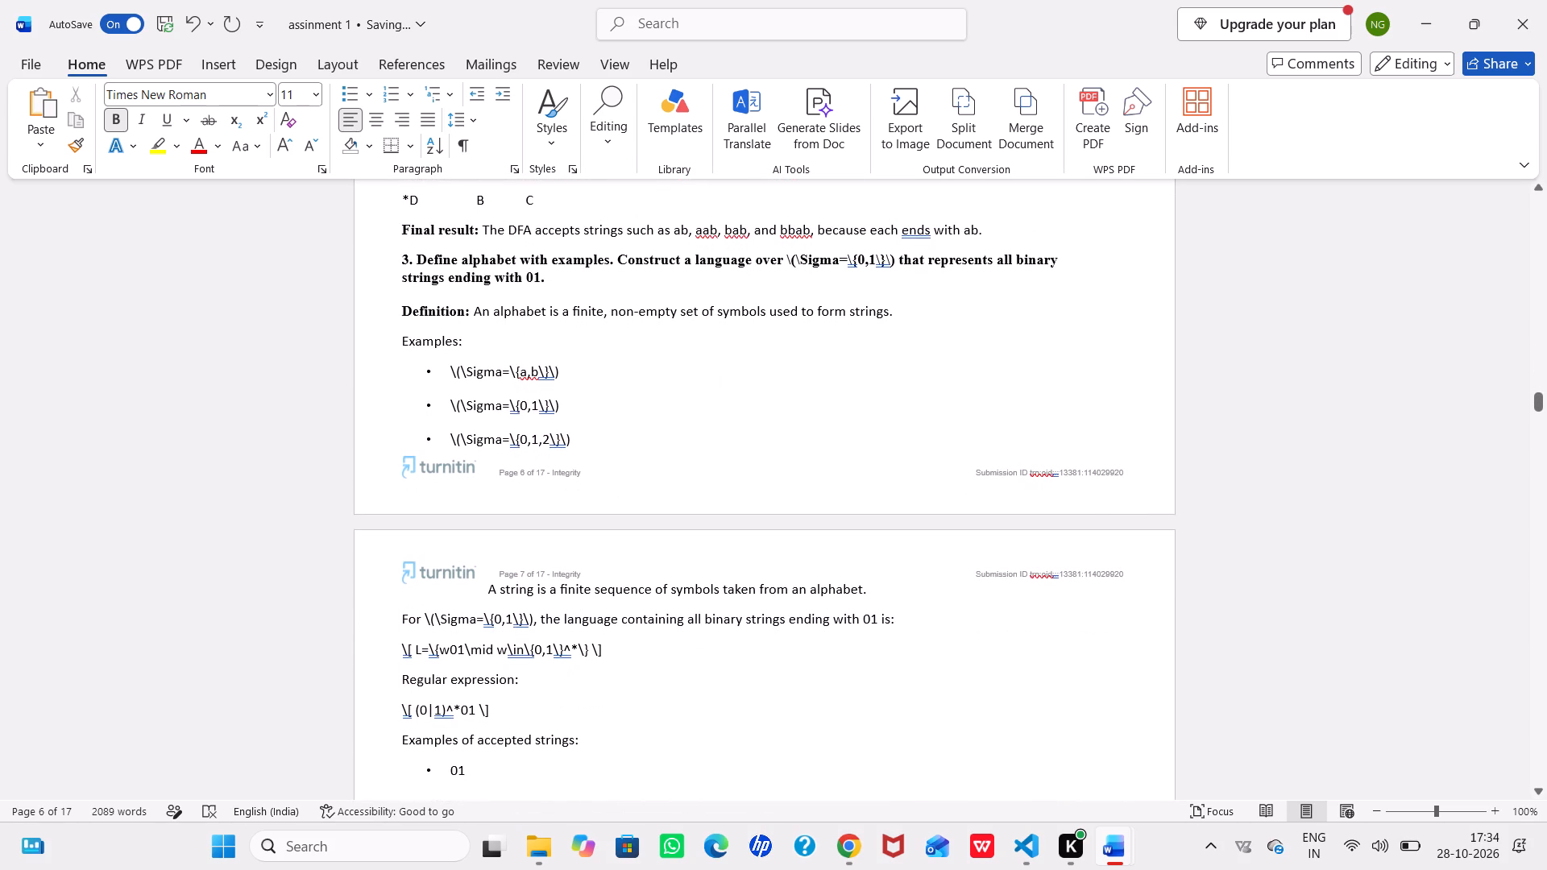
{"action": "left_click", "coordinate": [491, 587]}
{"action": "key", "text": "Return"}
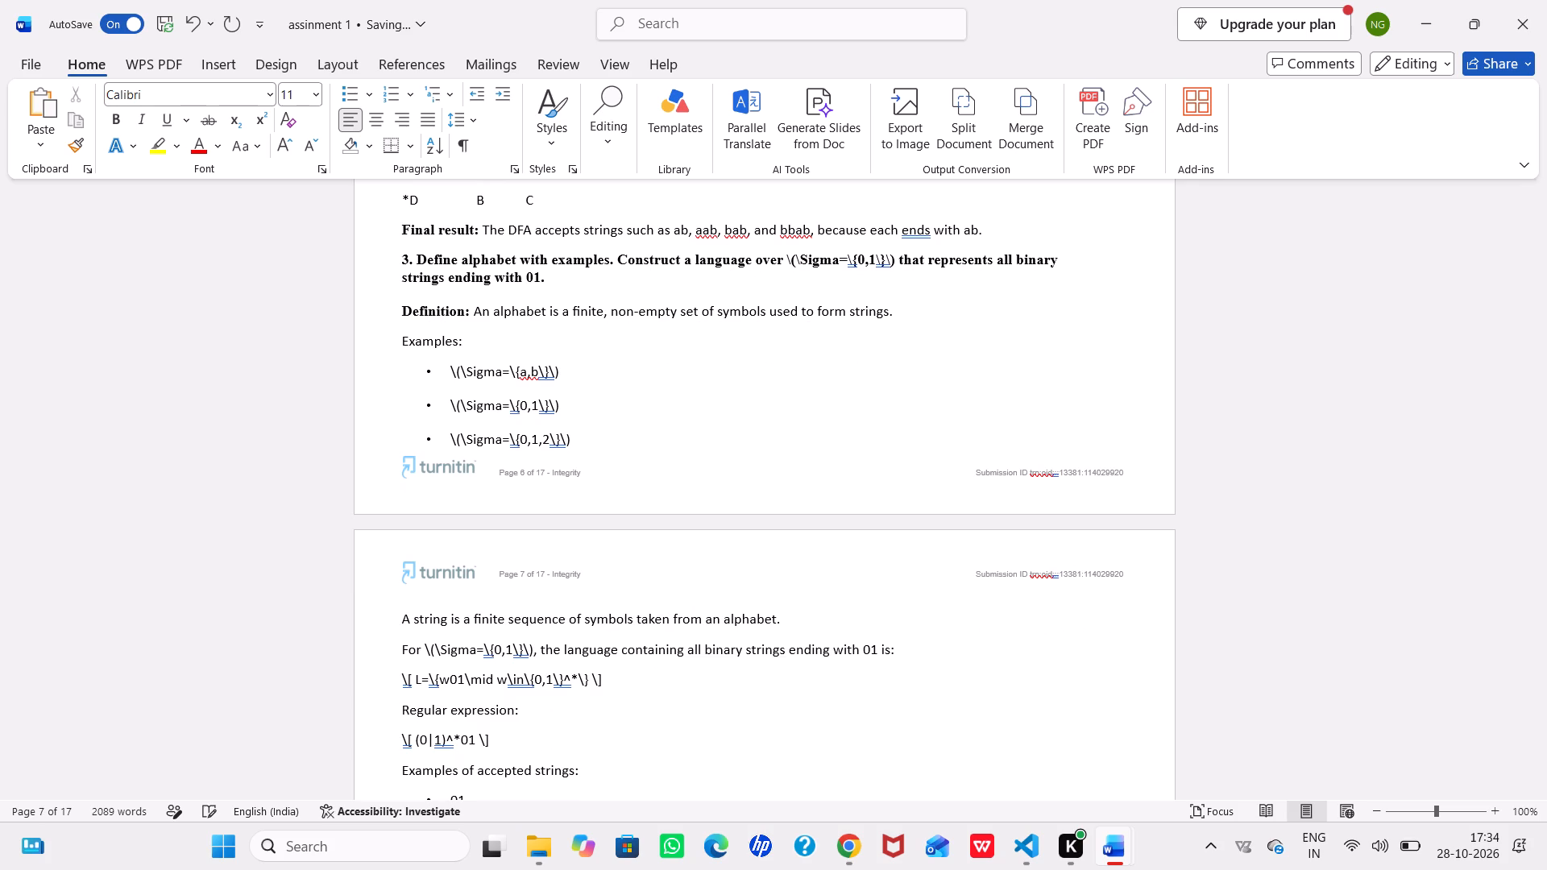
Insert two blank lines before "Equivalent DFA" at the end of page 7 to move it below the page 8 header.
{"action": "scroll", "coordinate": [491, 587], "scroll_direction": "down", "scroll_amount": 3}
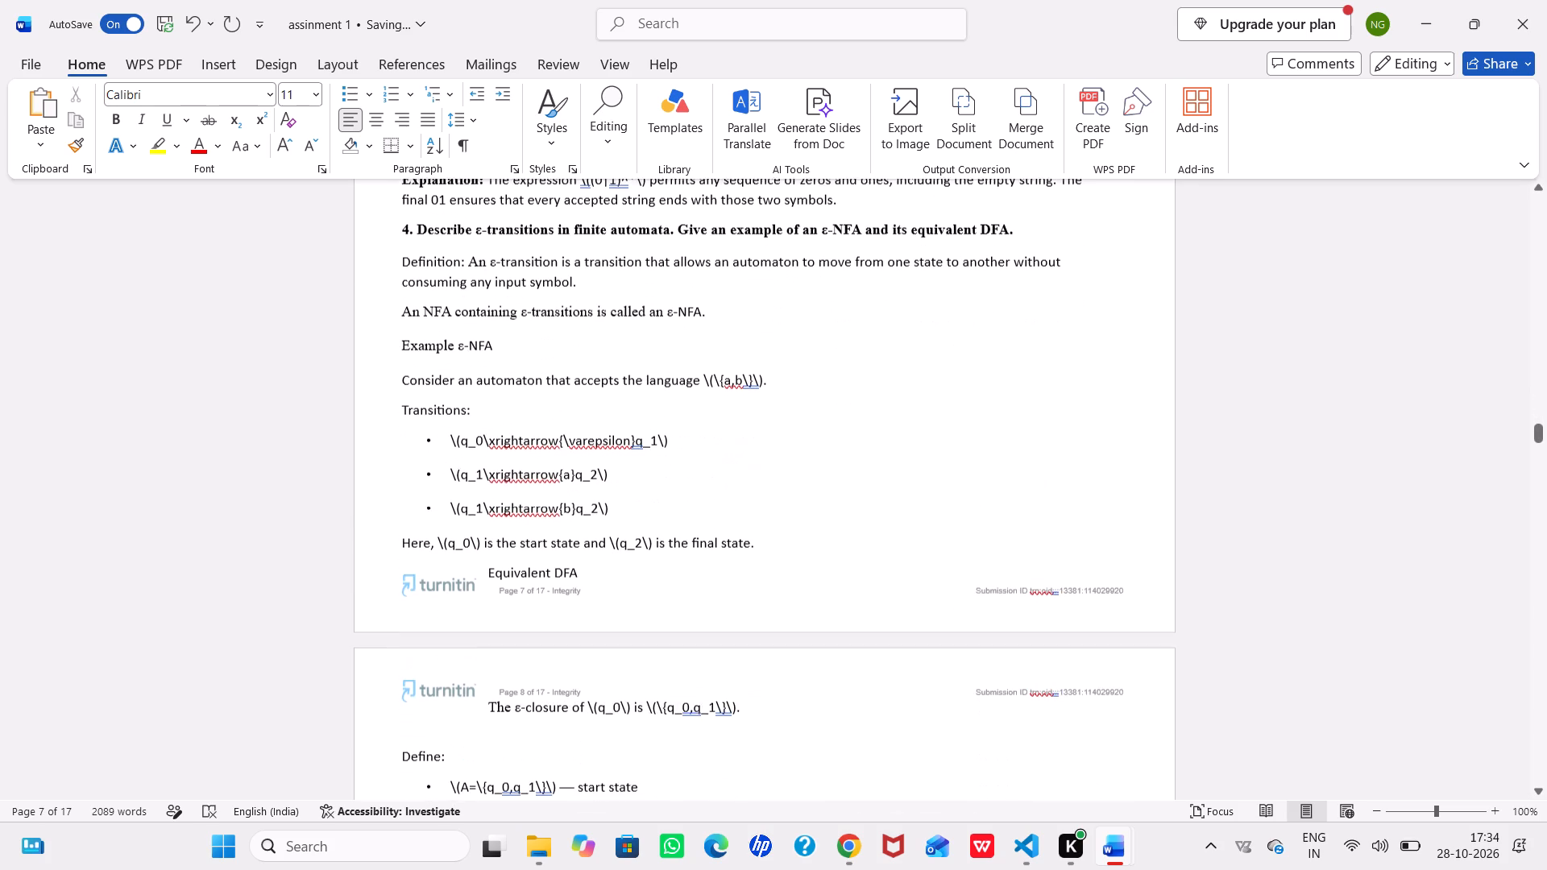
{"action": "scroll", "coordinate": [451, 528], "scroll_direction": "down", "scroll_amount": 1}
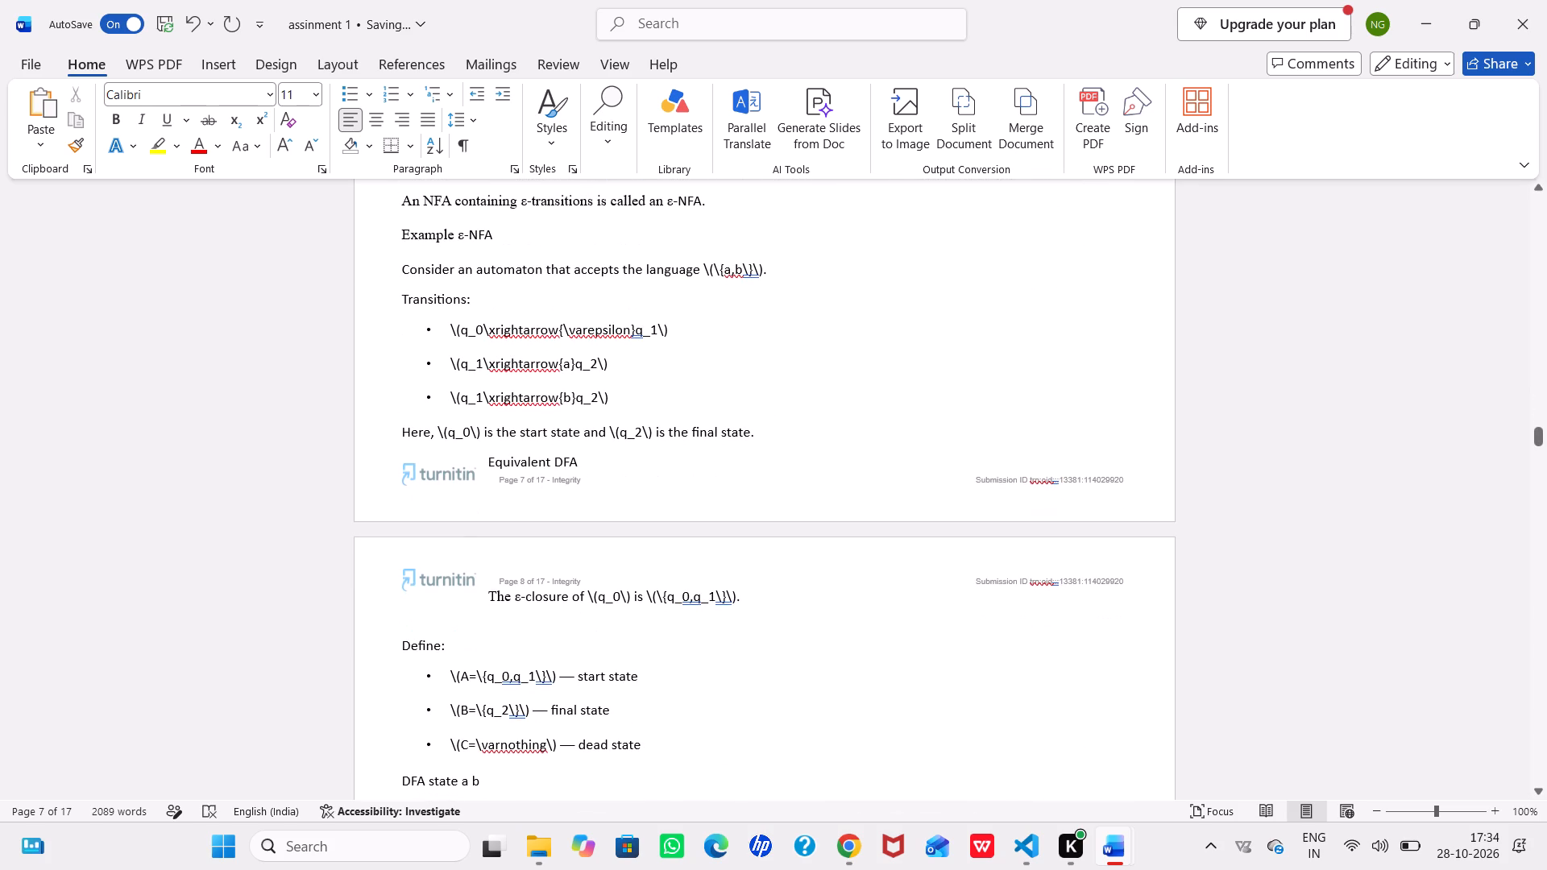
{"action": "left_click", "coordinate": [488, 455]}
{"action": "key", "text": "Return"}
{"action": "key", "text": "Return"}
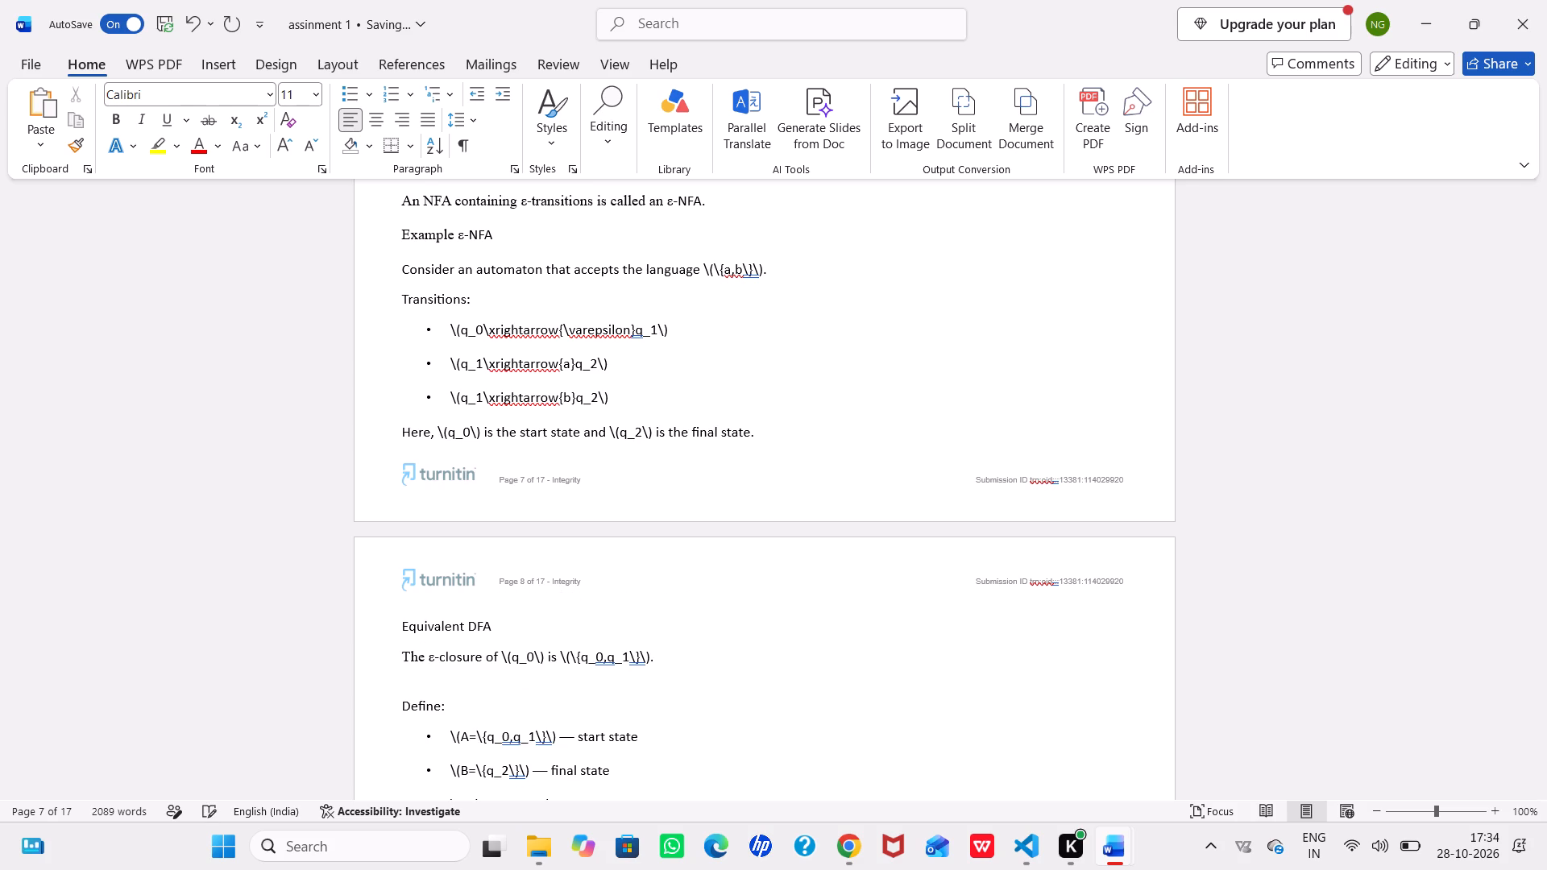
Move the Software Verification item from the end of page 8 to page 9, without its bullet and one blank line below the header.
{"action": "scroll", "coordinate": [488, 455], "scroll_direction": "down", "scroll_amount": 3}
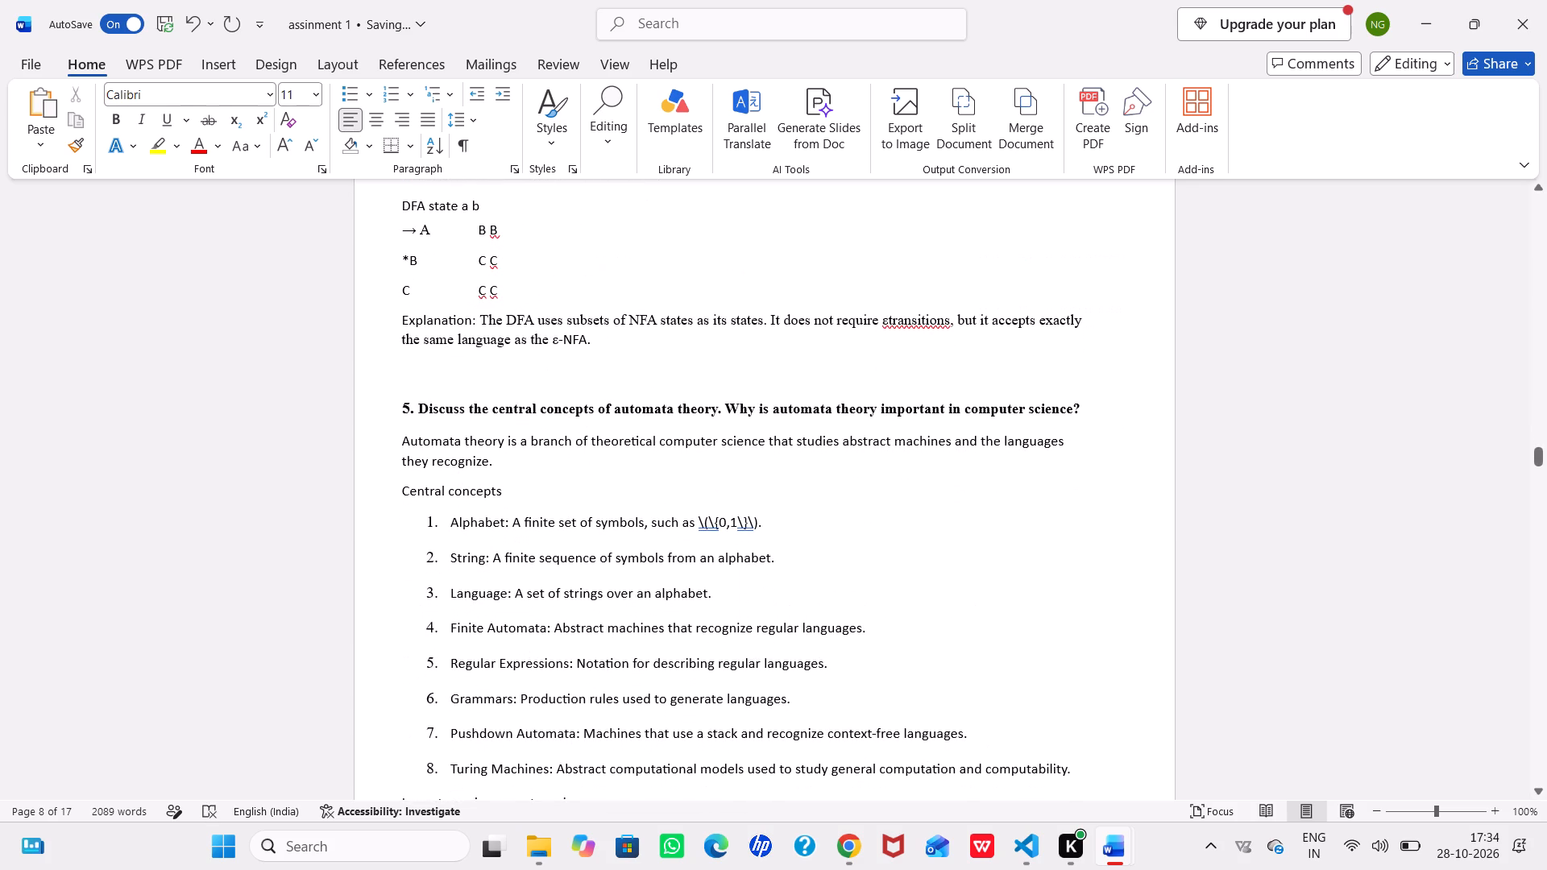
{"action": "scroll", "coordinate": [549, 395], "scroll_direction": "down", "scroll_amount": 2}
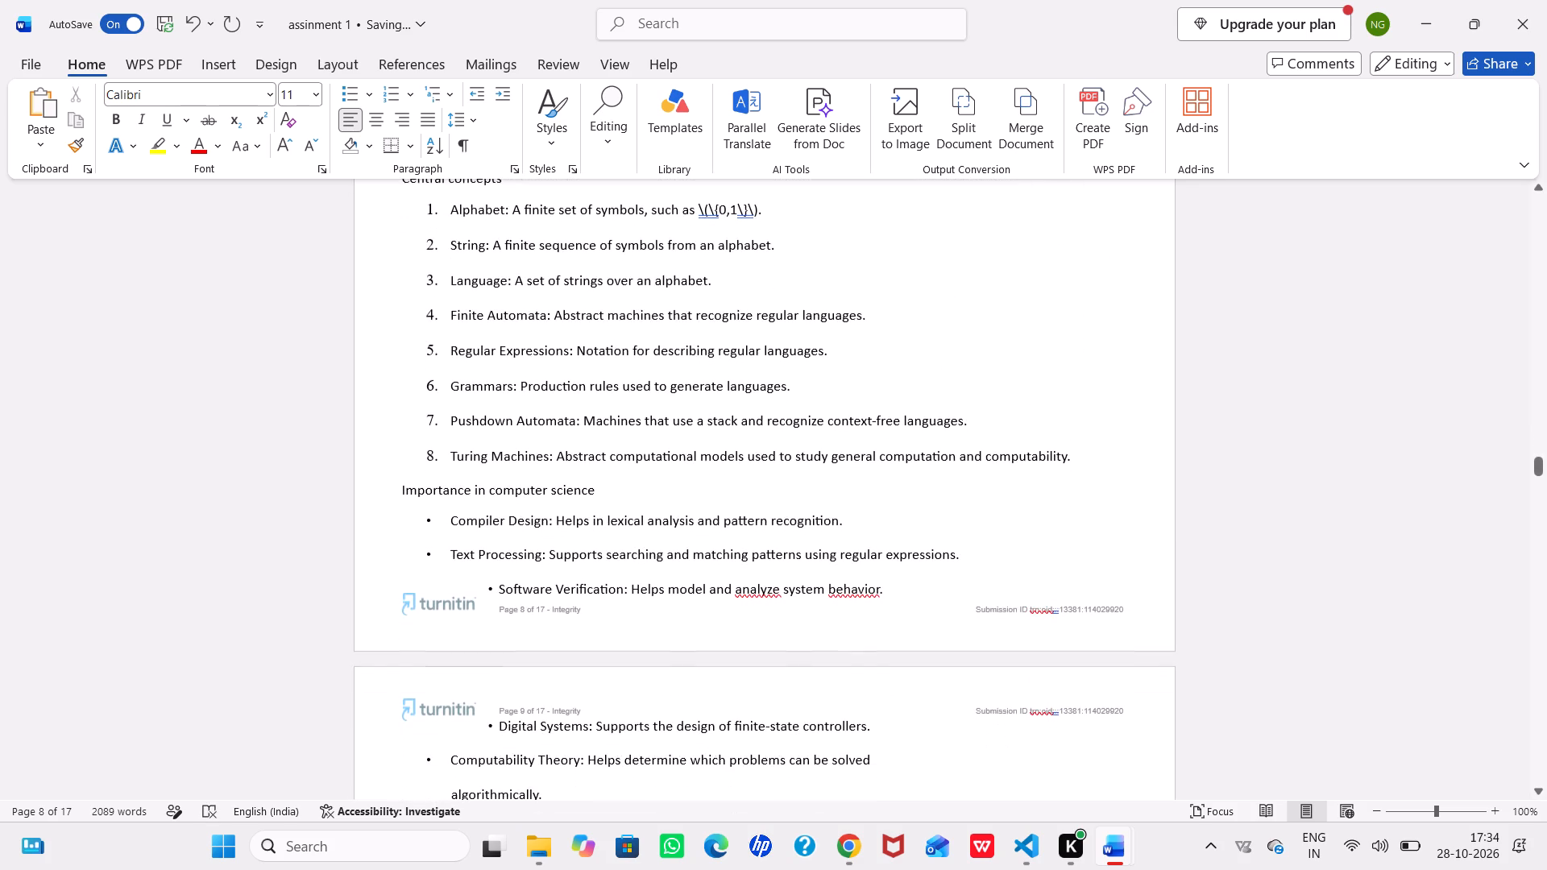
{"action": "left_click", "coordinate": [491, 576]}
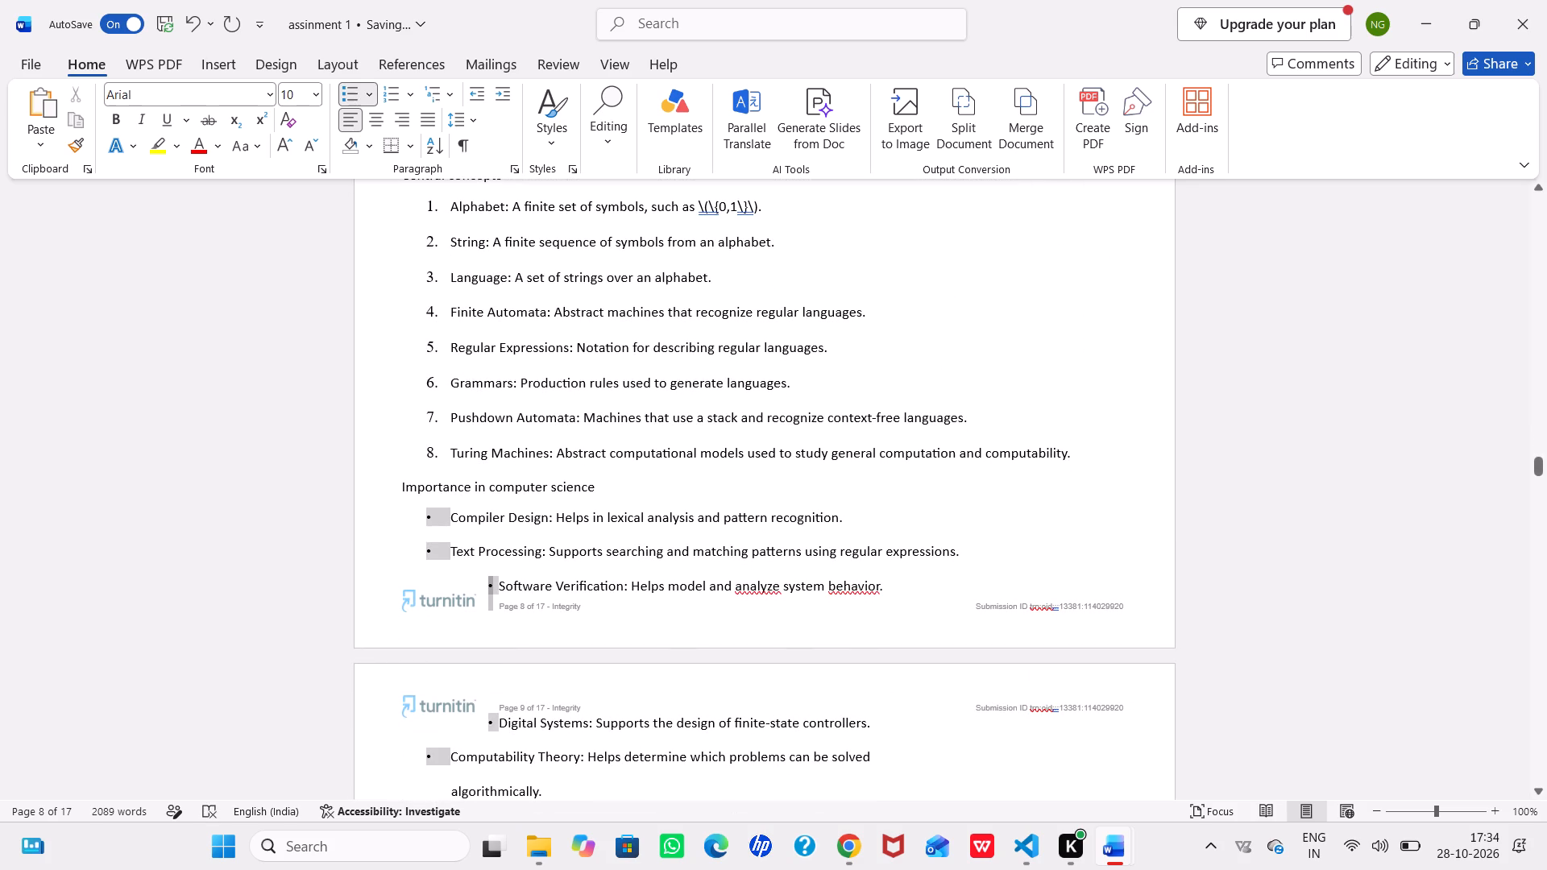
{"action": "key", "text": "Return"}
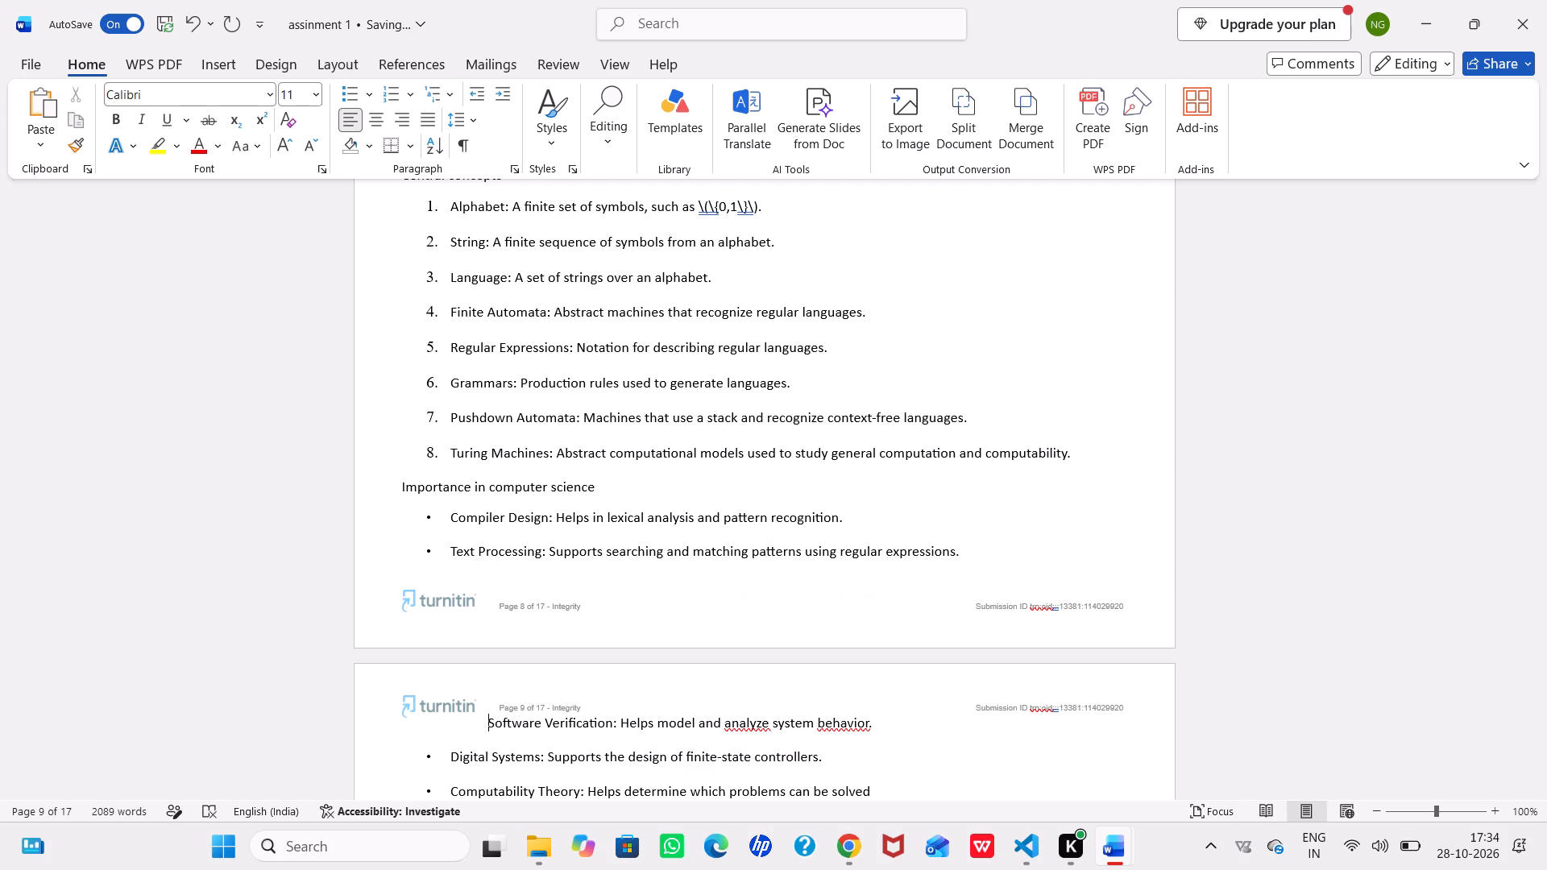
{"action": "key", "text": "Return"}
{"action": "key", "text": "BackSpace"}
{"action": "key", "text": "Return"}
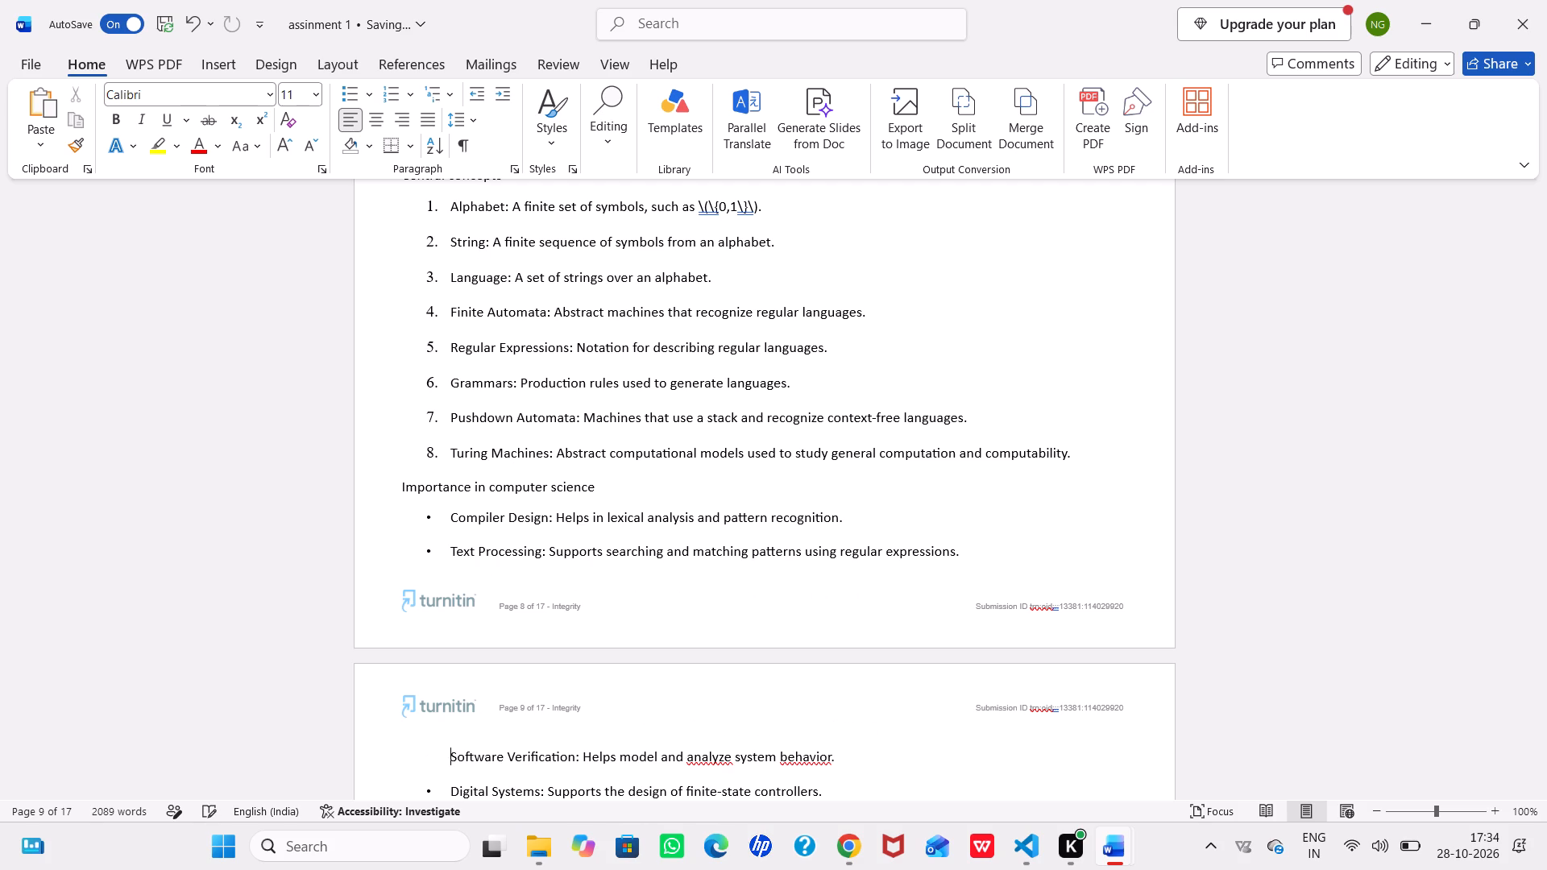
Delete the Software Verification line from the start of page 9.
{"action": "left_click_drag", "start_coordinate": [849, 748], "coordinate": [623, 765]}
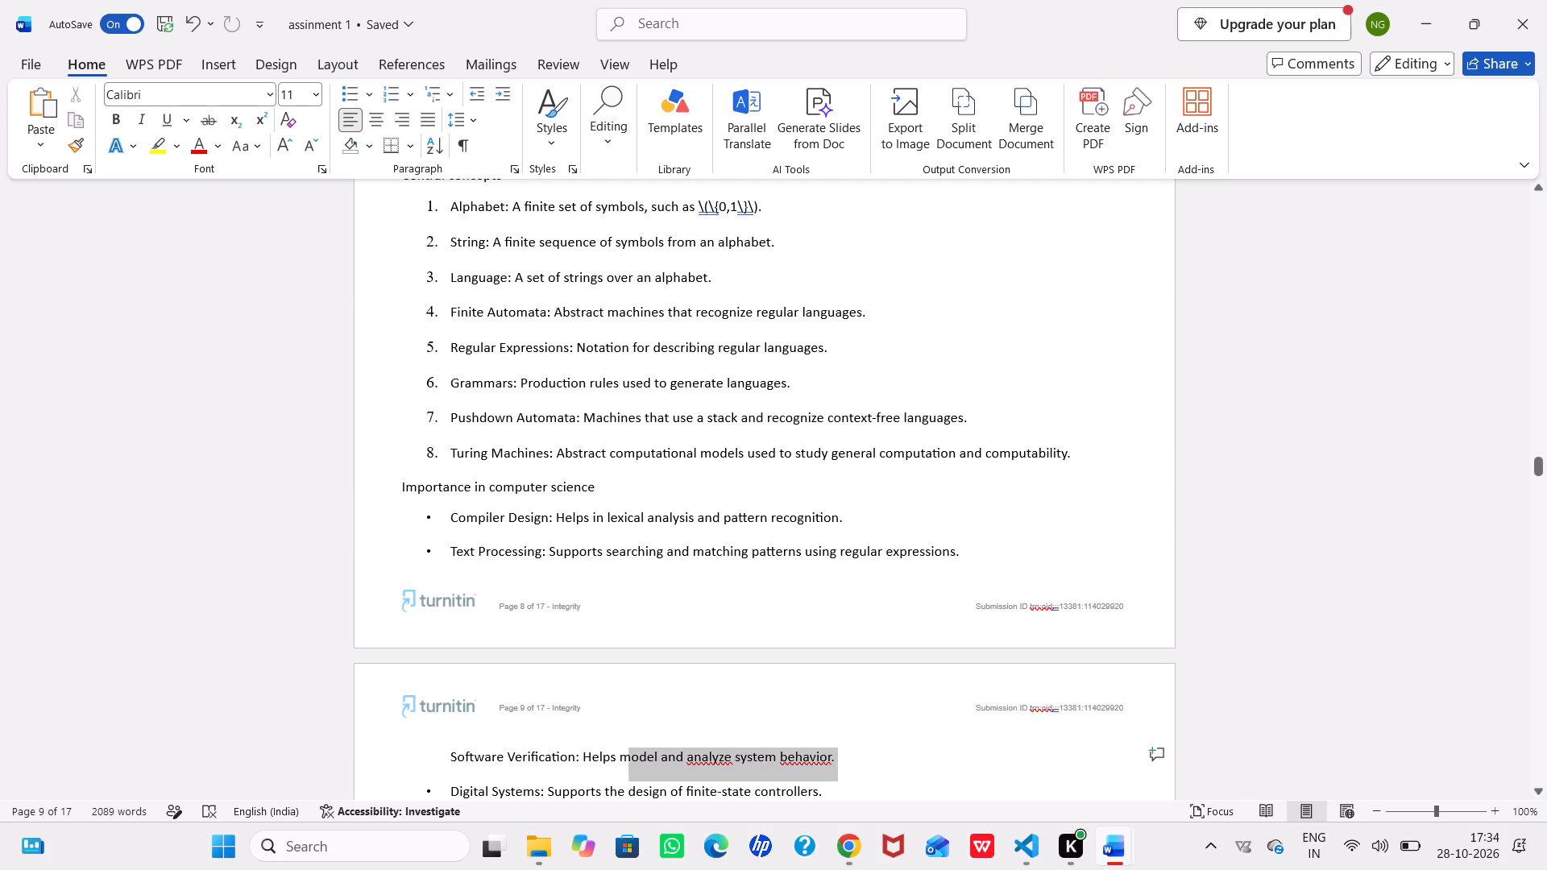
{"action": "left_click_drag", "start_coordinate": [623, 765], "coordinate": [453, 753]}
{"action": "key", "text": "BackSpace"}
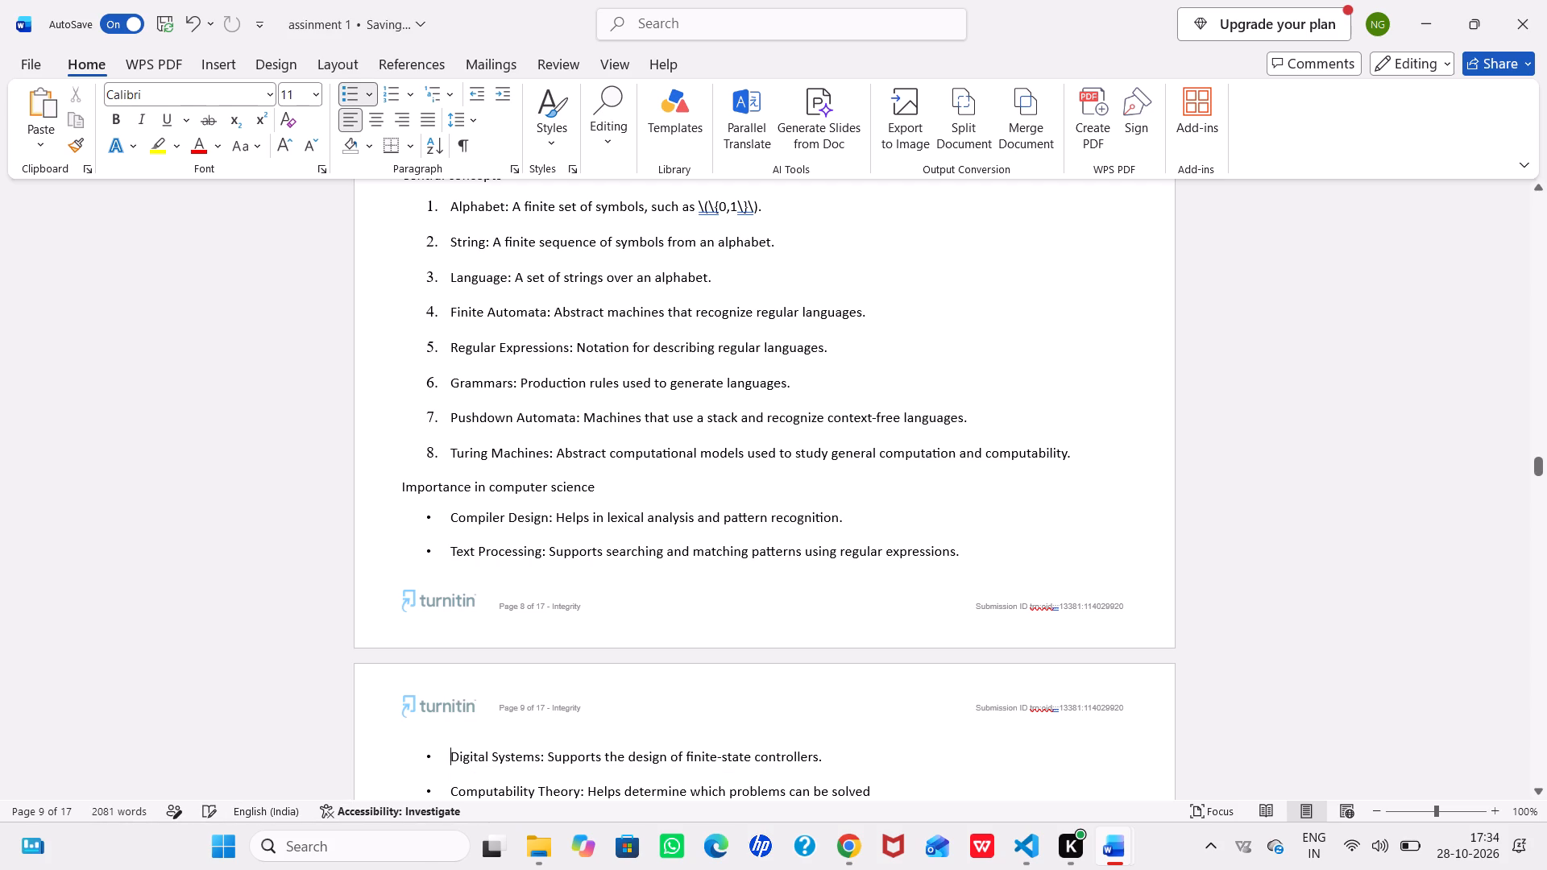
Move the question 8 Pumping Lemma heading from the end of page 10 to page 11, one line below the header, numbered "8.".
{"action": "scroll", "coordinate": [453, 753], "scroll_direction": "down", "scroll_amount": 3}
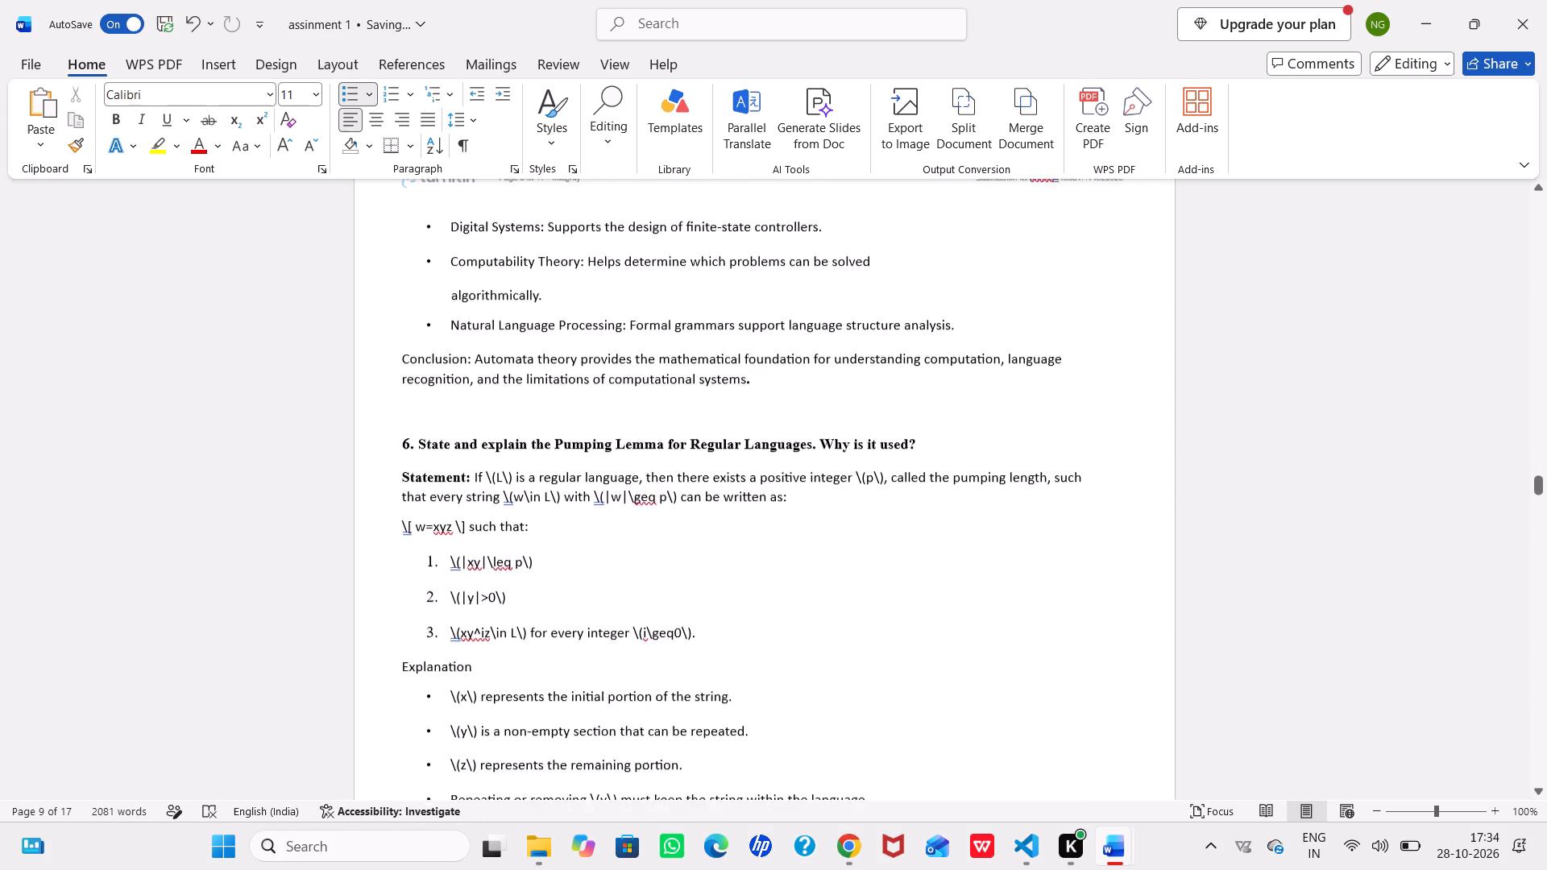
{"action": "scroll", "coordinate": [453, 753], "scroll_direction": "down", "scroll_amount": 3}
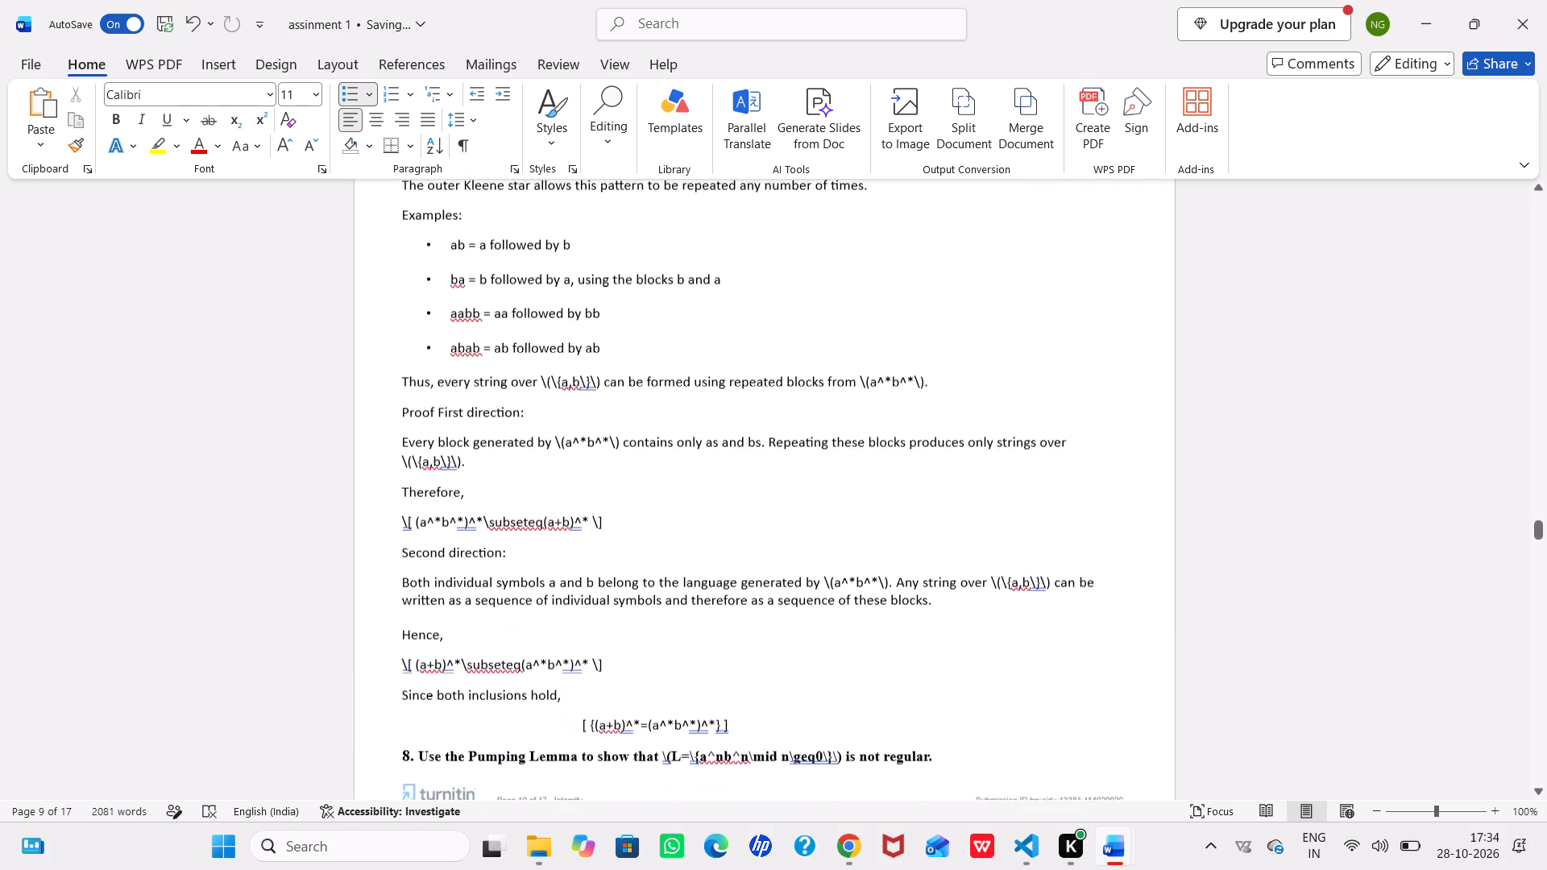
{"action": "scroll", "coordinate": [453, 753], "scroll_direction": "down", "scroll_amount": 2}
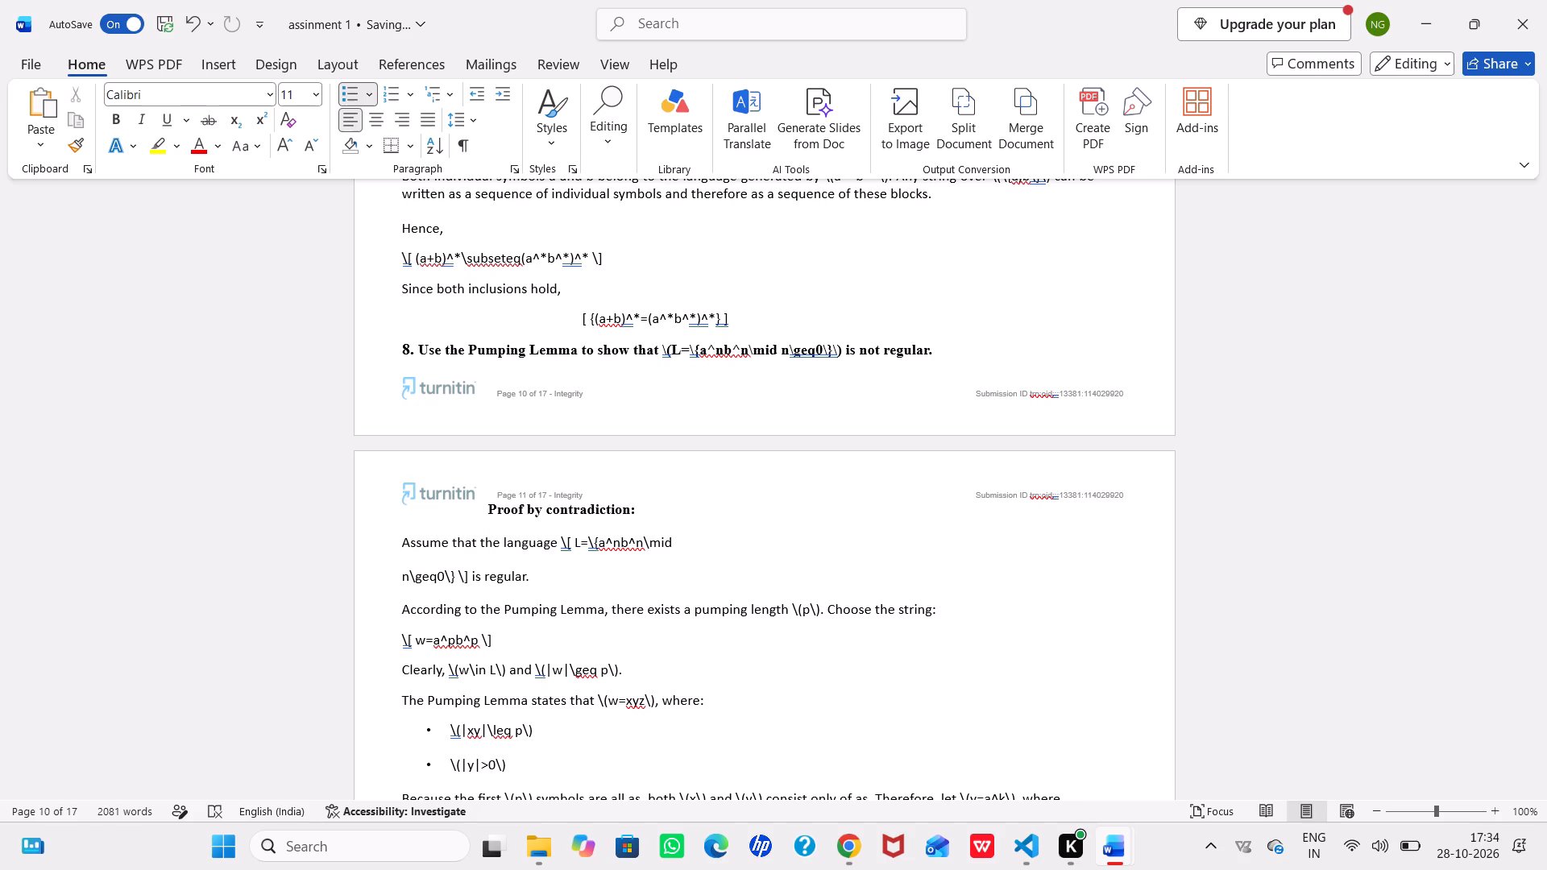
{"action": "left_click", "coordinate": [401, 350]}
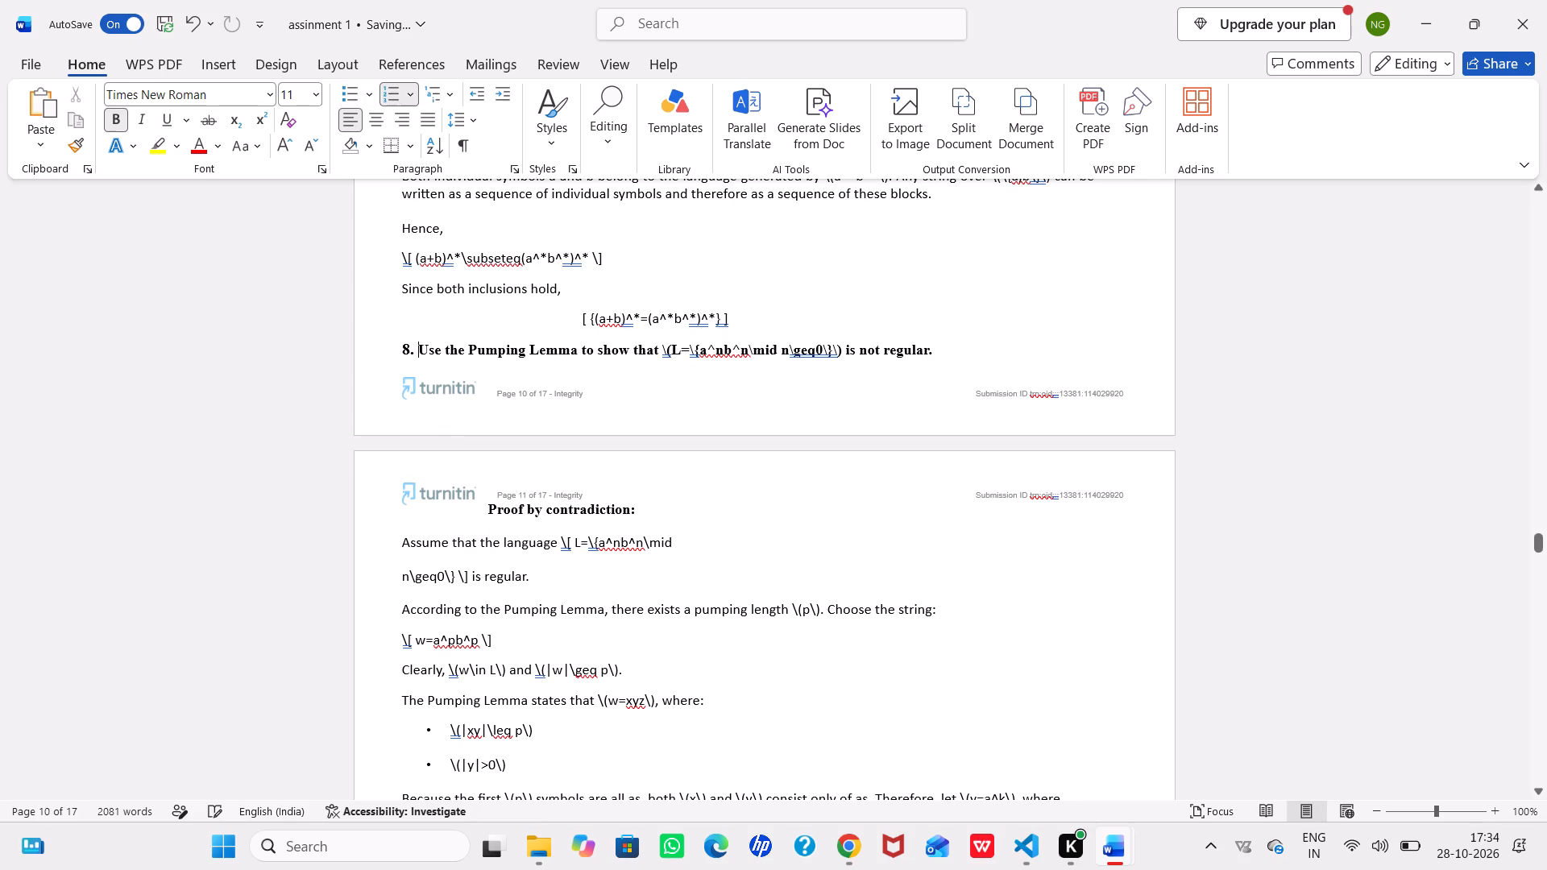
{"action": "key", "text": "Return"}
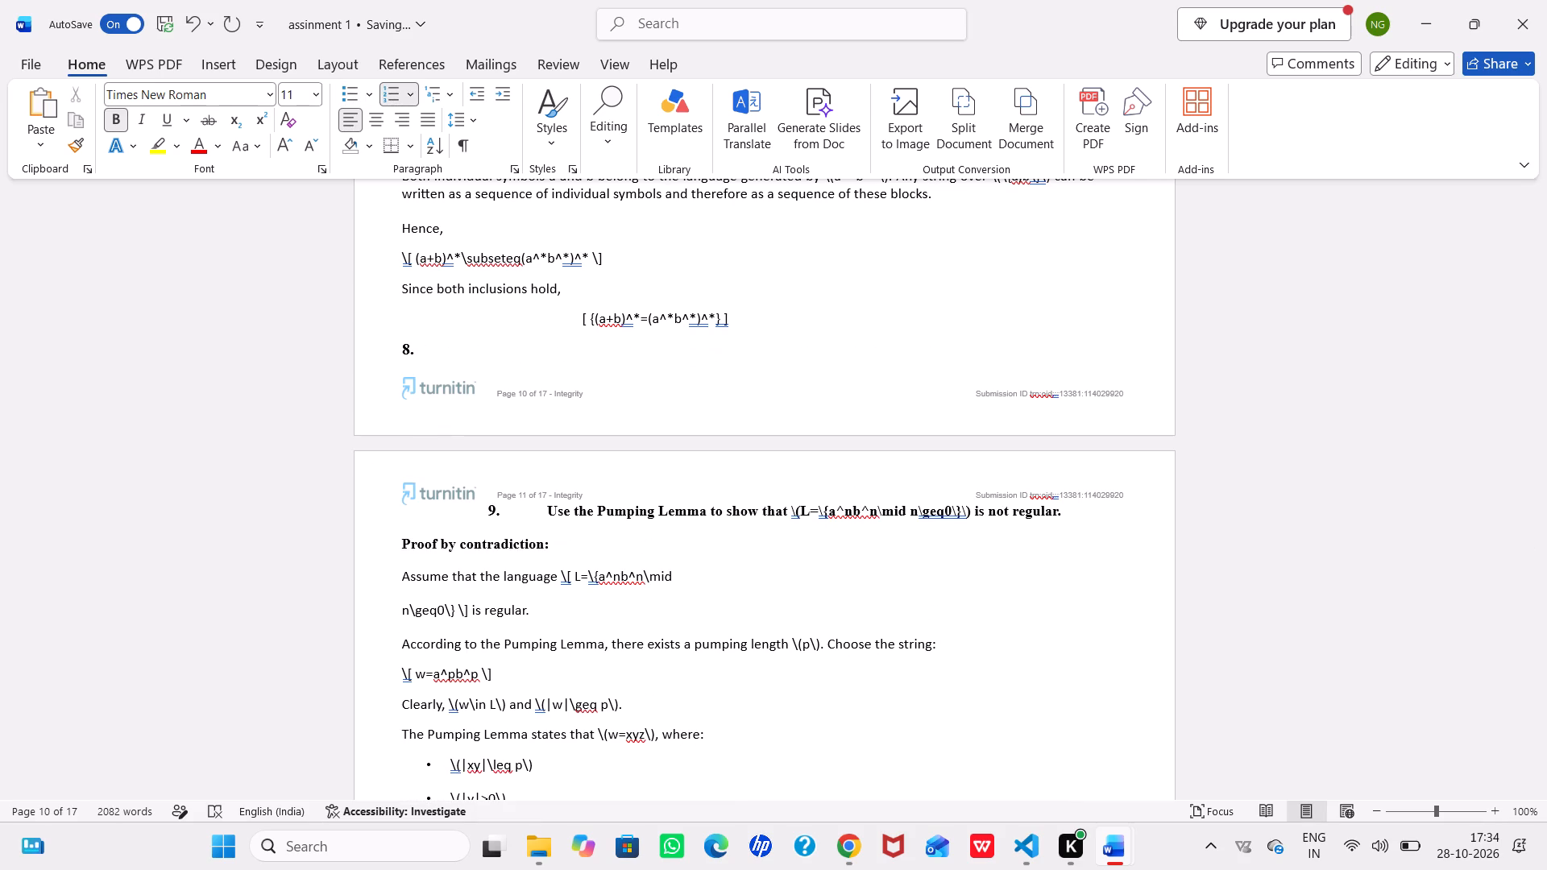
{"action": "key", "text": "Return"}
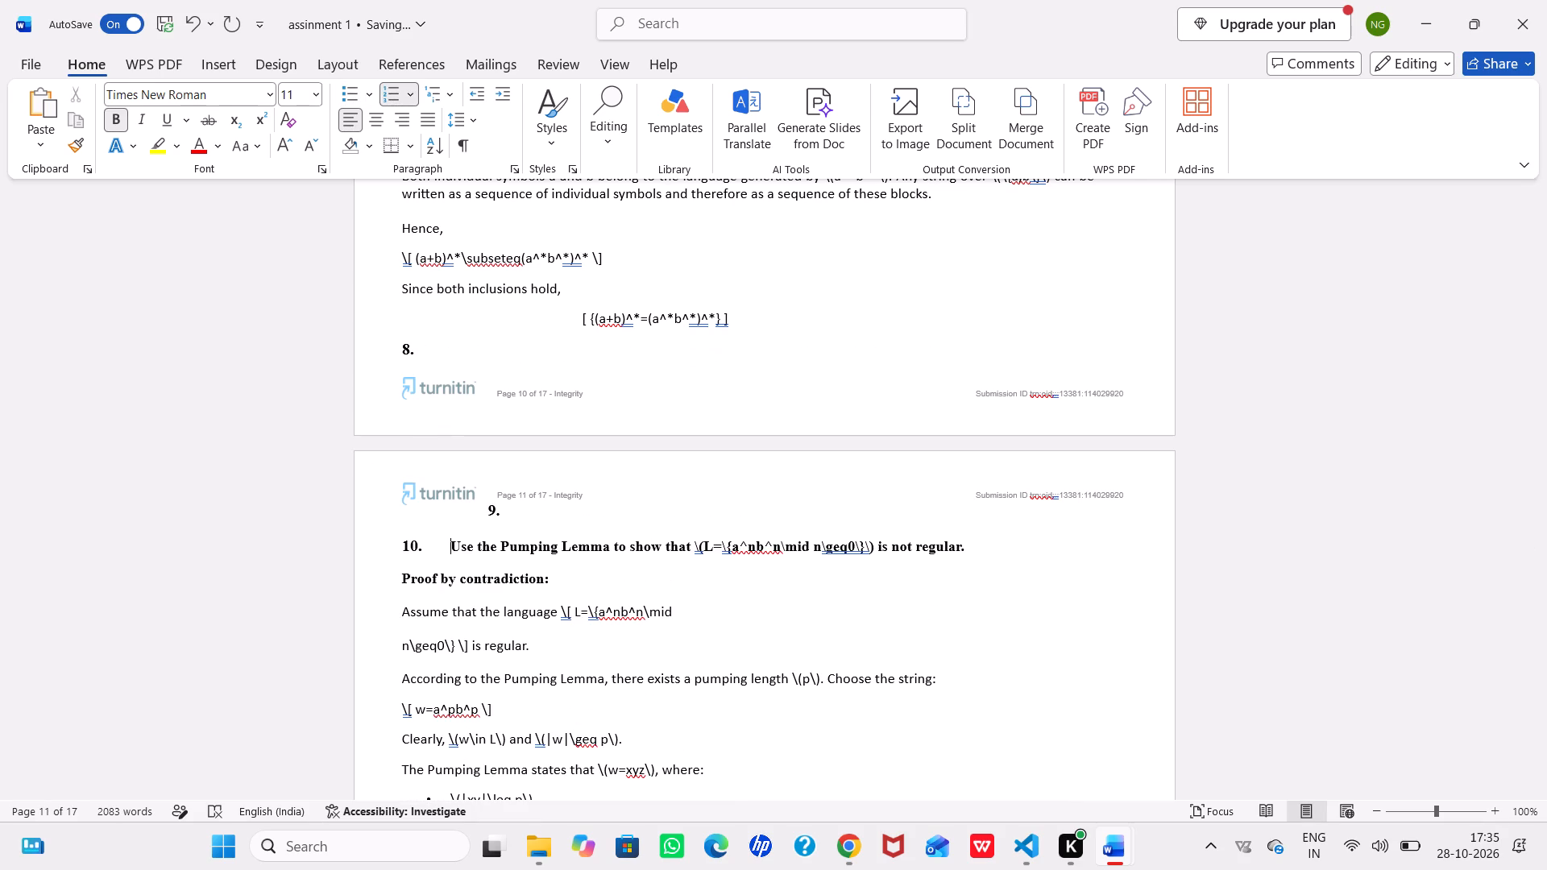
{"action": "key", "text": "BackSpace"}
{"action": "key", "text": "BackSpace"}
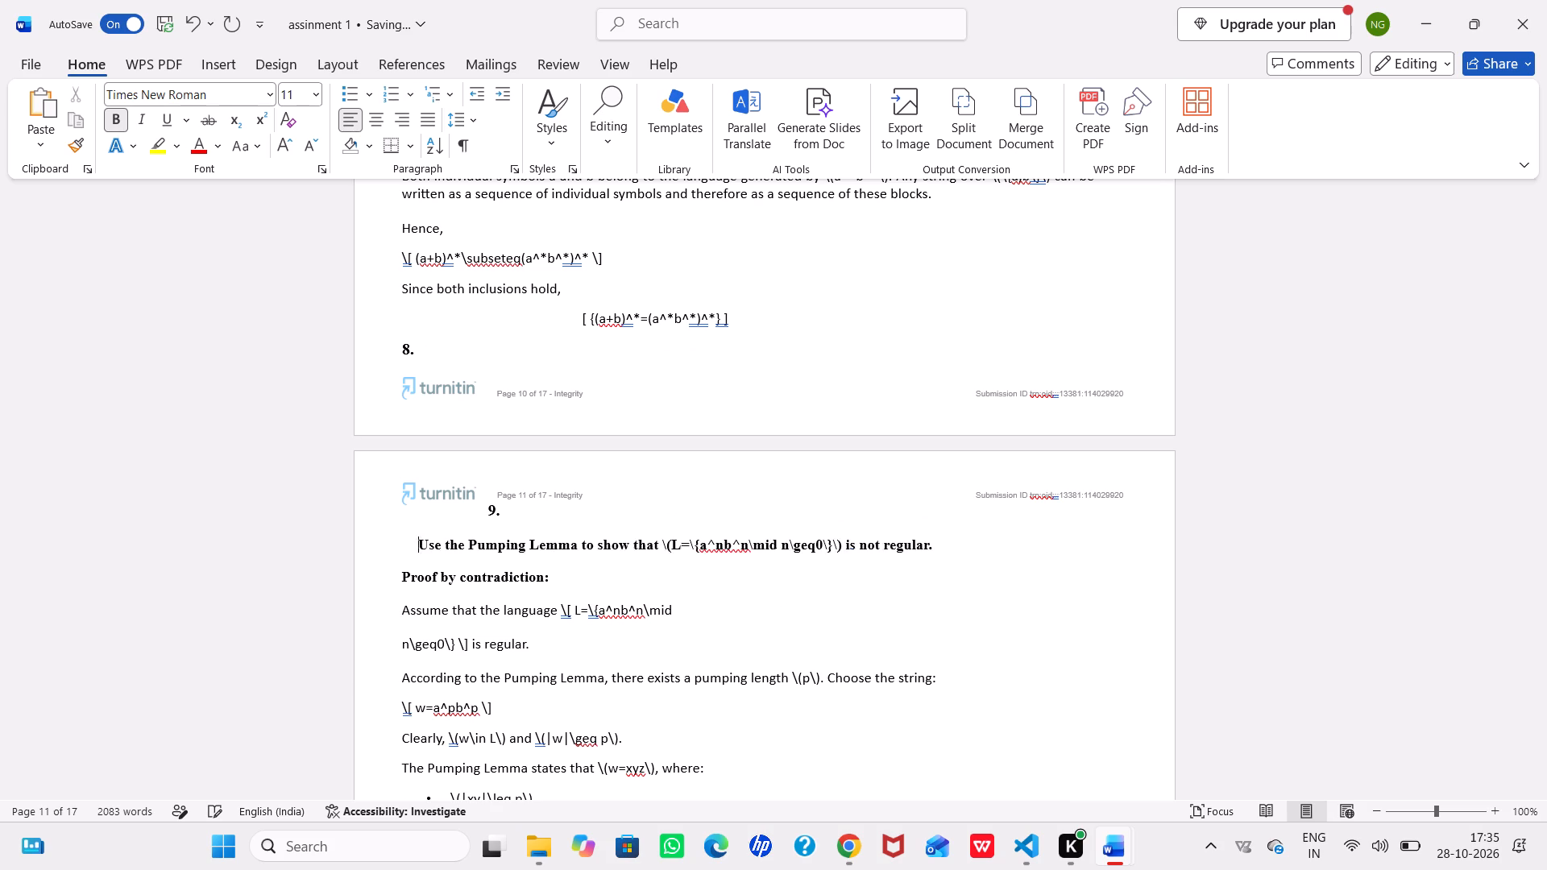
{"action": "type", "text": "8."}
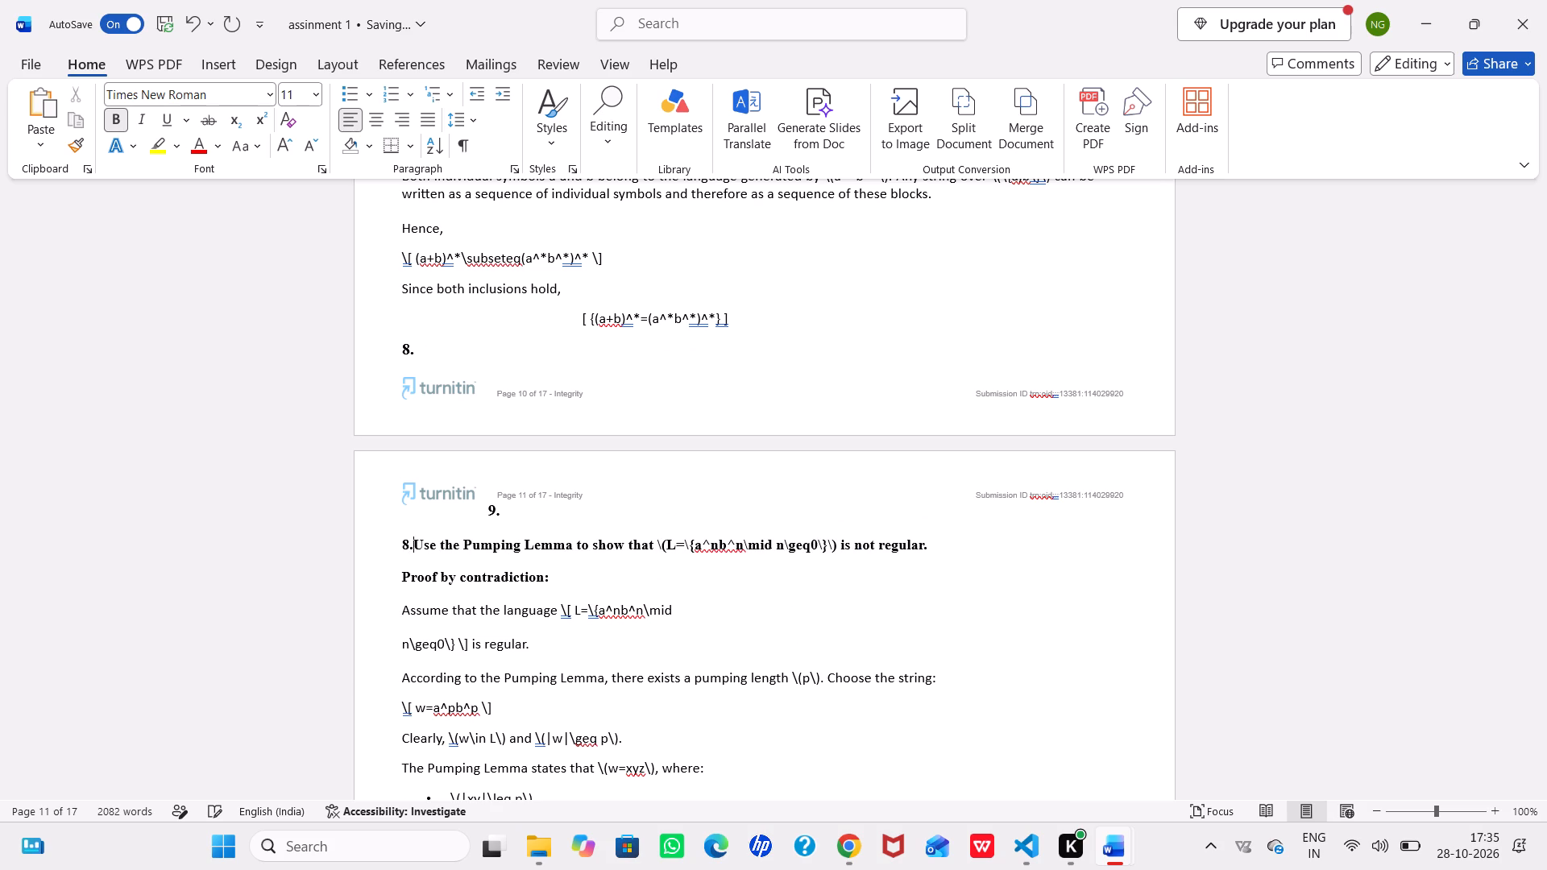
Remove the stray list numbers from the blank lines above the question 8 heading, on page 11 and at the end of page 10.
{"action": "left_click", "coordinate": [504, 507]}
{"action": "key", "text": "BackSpace"}
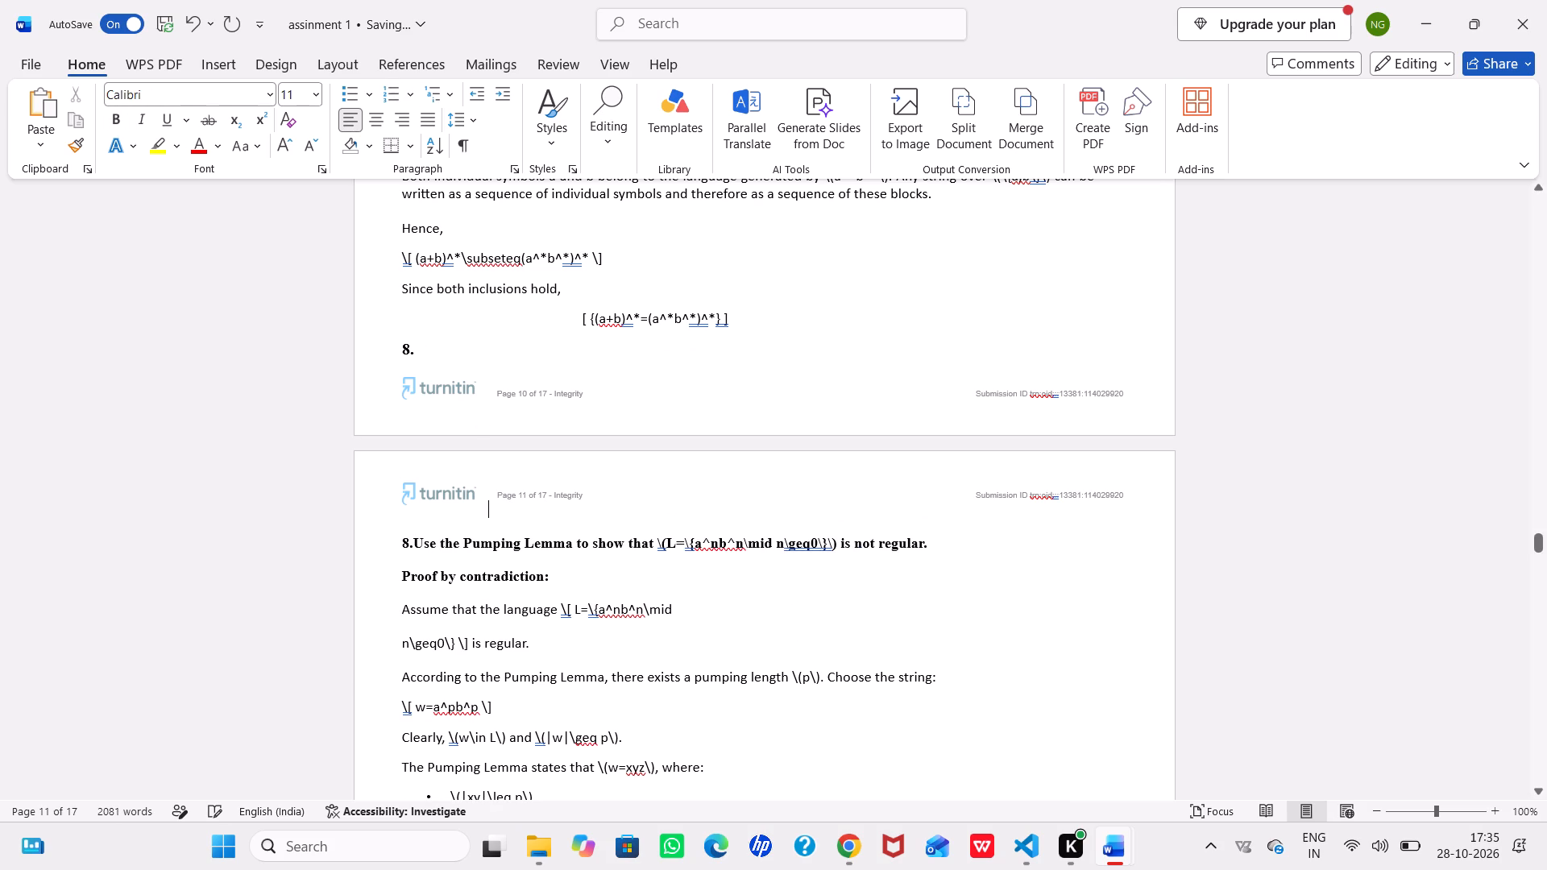
{"action": "left_click", "coordinate": [417, 359]}
{"action": "key", "text": "BackSpace"}
Insert two blank lines before the boxed intersection formula at the end of page 11 to move it below the page 12 header.
{"action": "scroll", "coordinate": [417, 359], "scroll_direction": "down", "scroll_amount": 2}
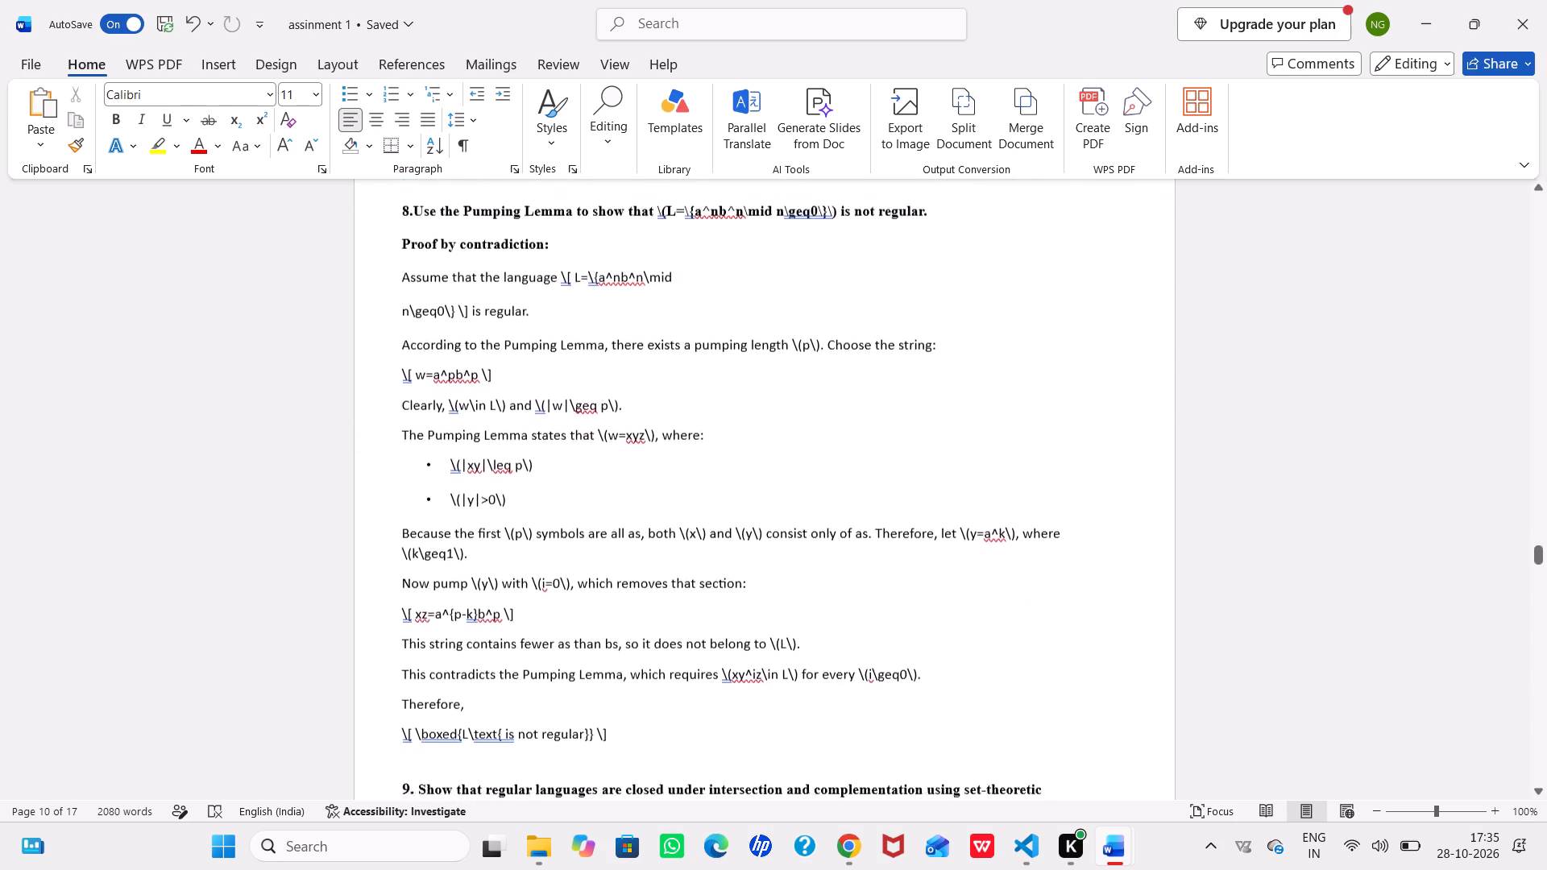
{"action": "scroll", "coordinate": [417, 359], "scroll_direction": "down", "scroll_amount": 2}
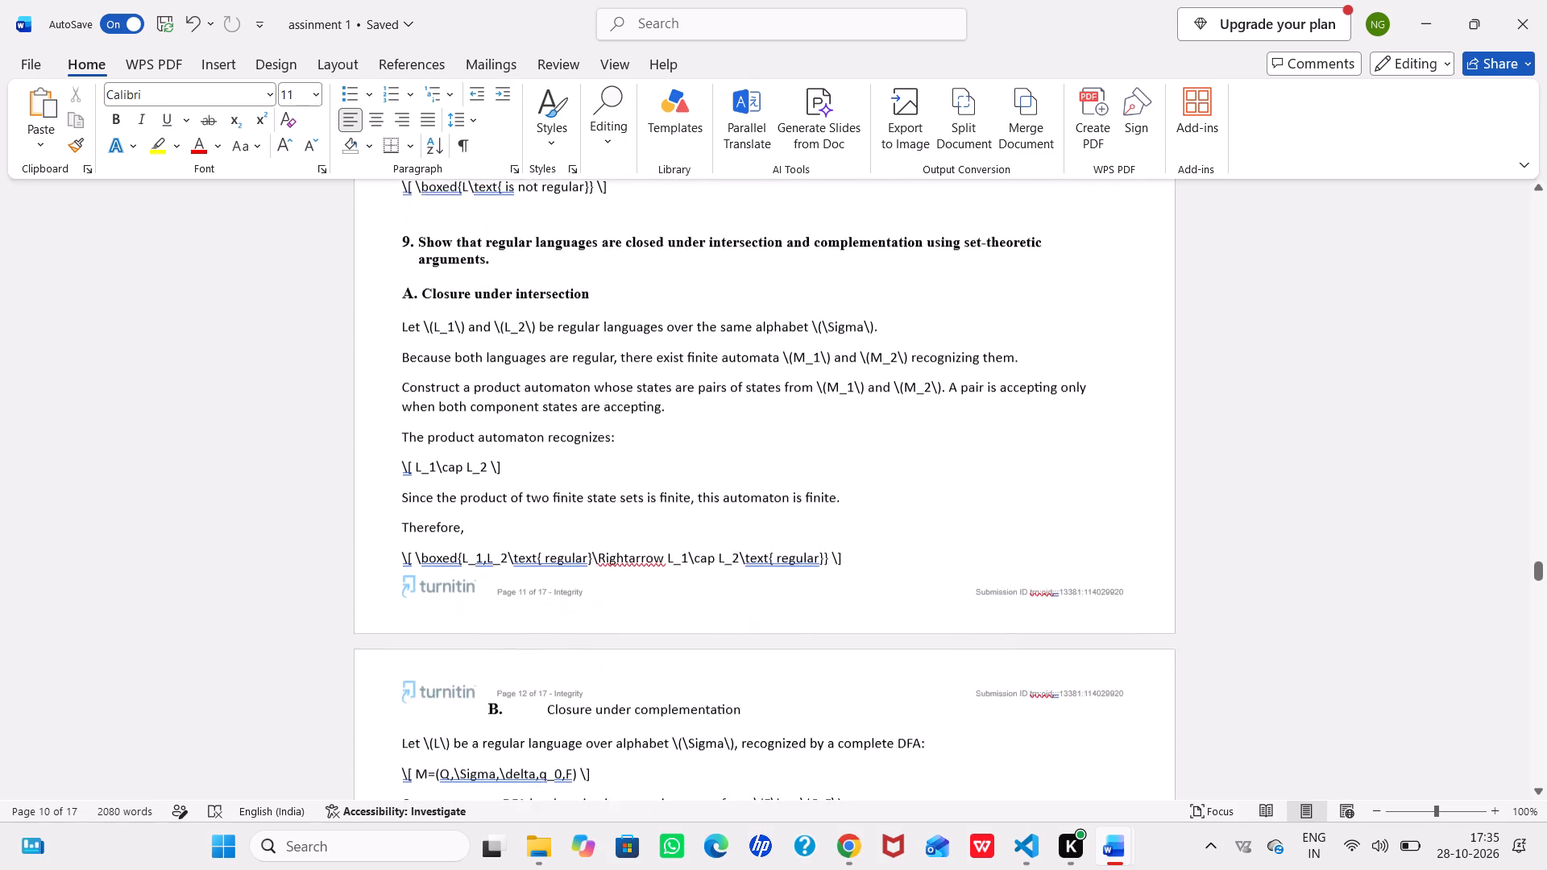
{"action": "scroll", "coordinate": [417, 359], "scroll_direction": "down", "scroll_amount": 1}
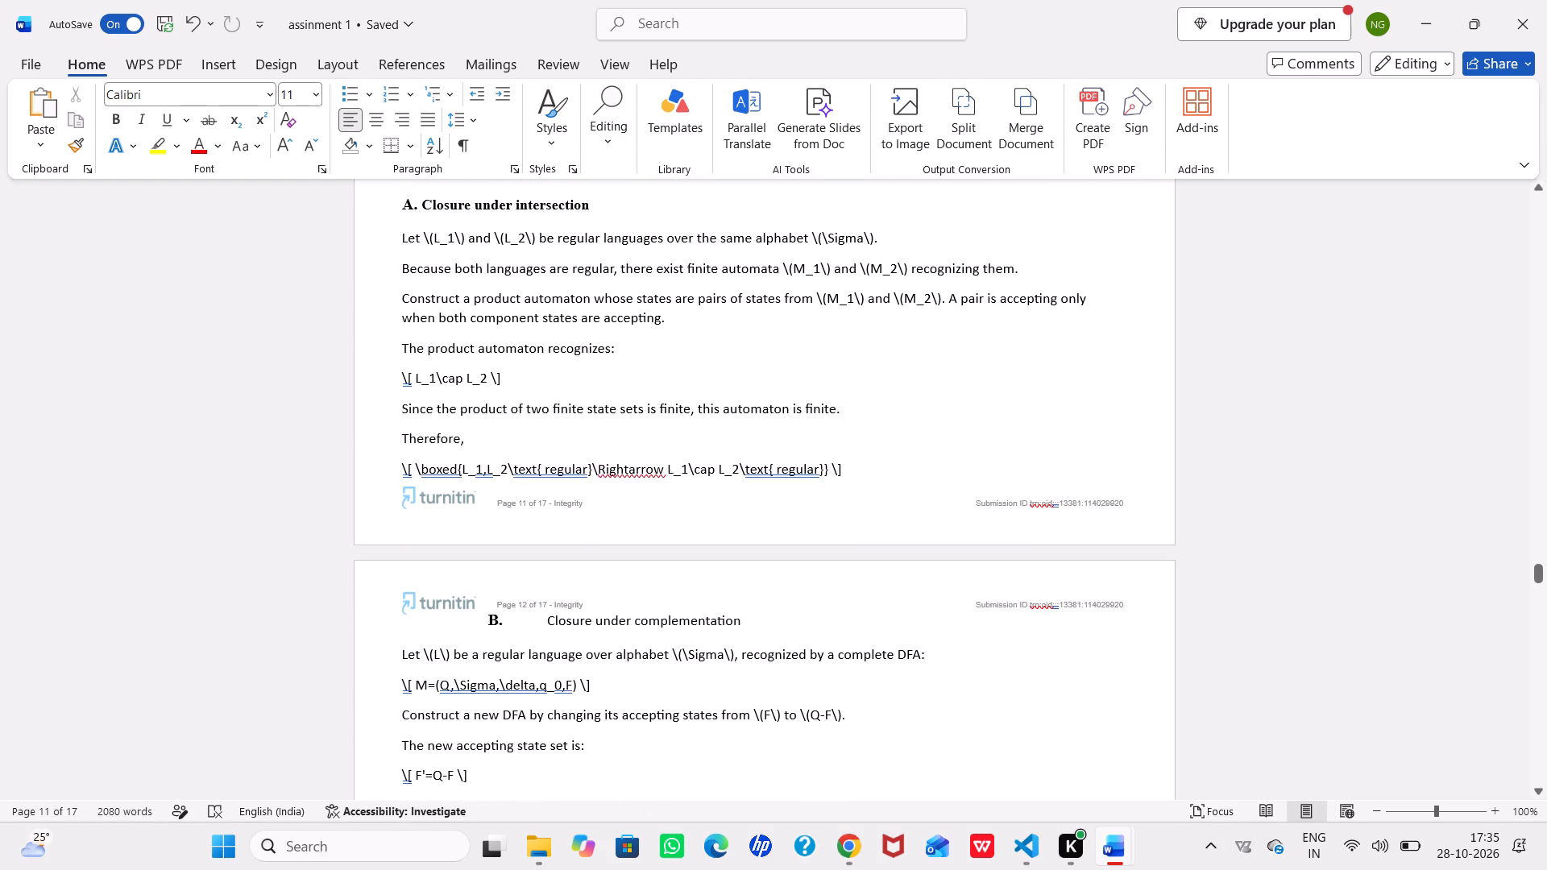
{"action": "left_click", "coordinate": [404, 460]}
{"action": "key", "text": "Return"}
{"action": "key", "text": "Return"}
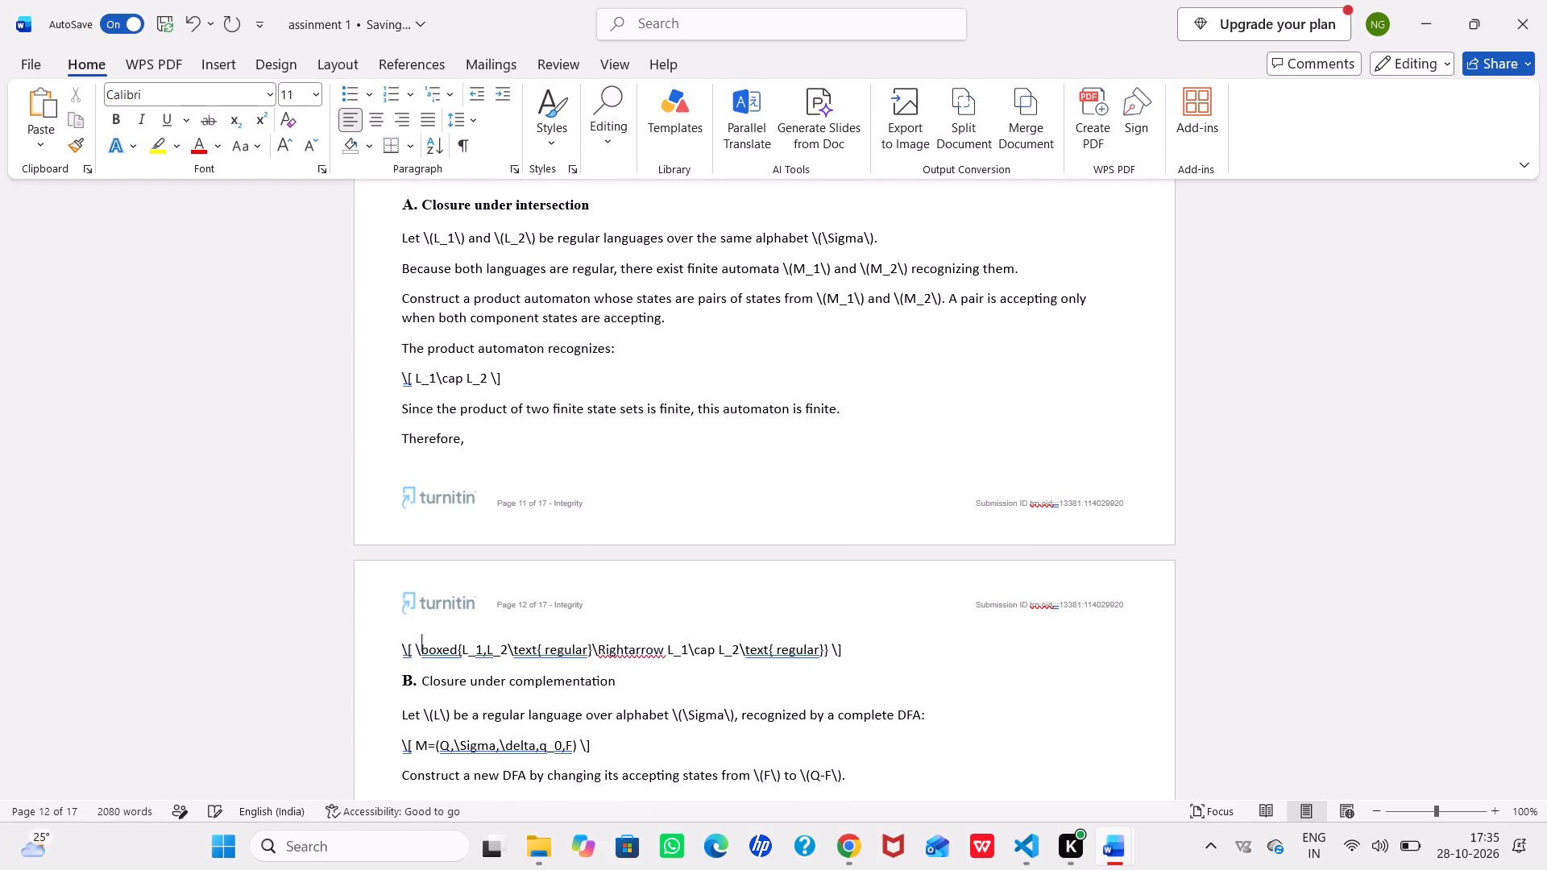
Insert three blank lines before "For a DFA, the language is infinite" at the end of page 12 to move it below the page 13 header.
{"action": "scroll", "coordinate": [404, 460], "scroll_direction": "down", "scroll_amount": 1}
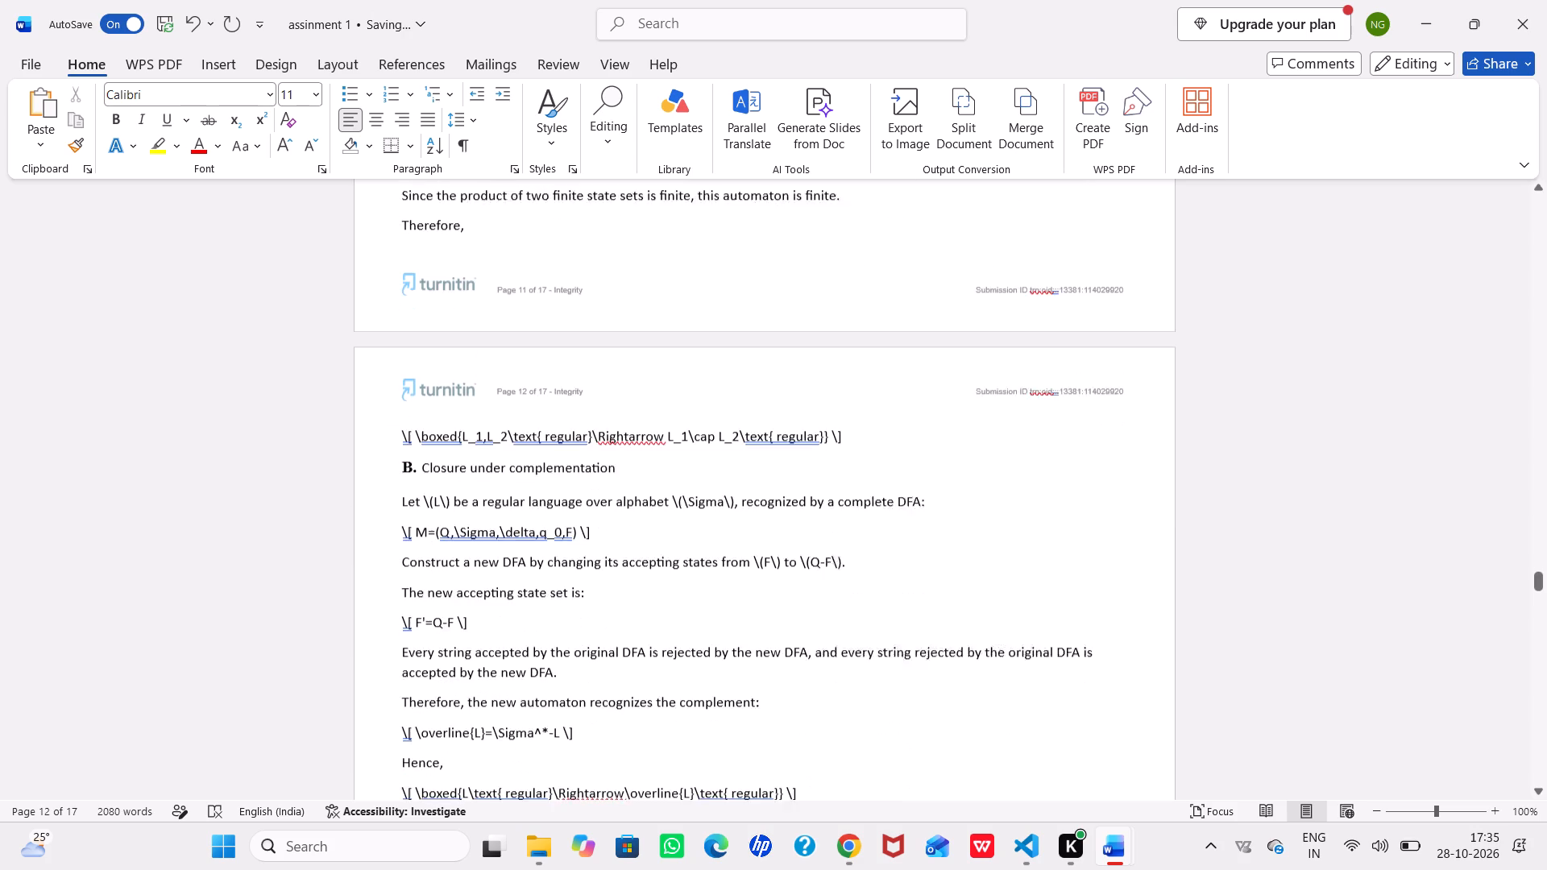
{"action": "scroll", "coordinate": [404, 460], "scroll_direction": "down", "scroll_amount": 2}
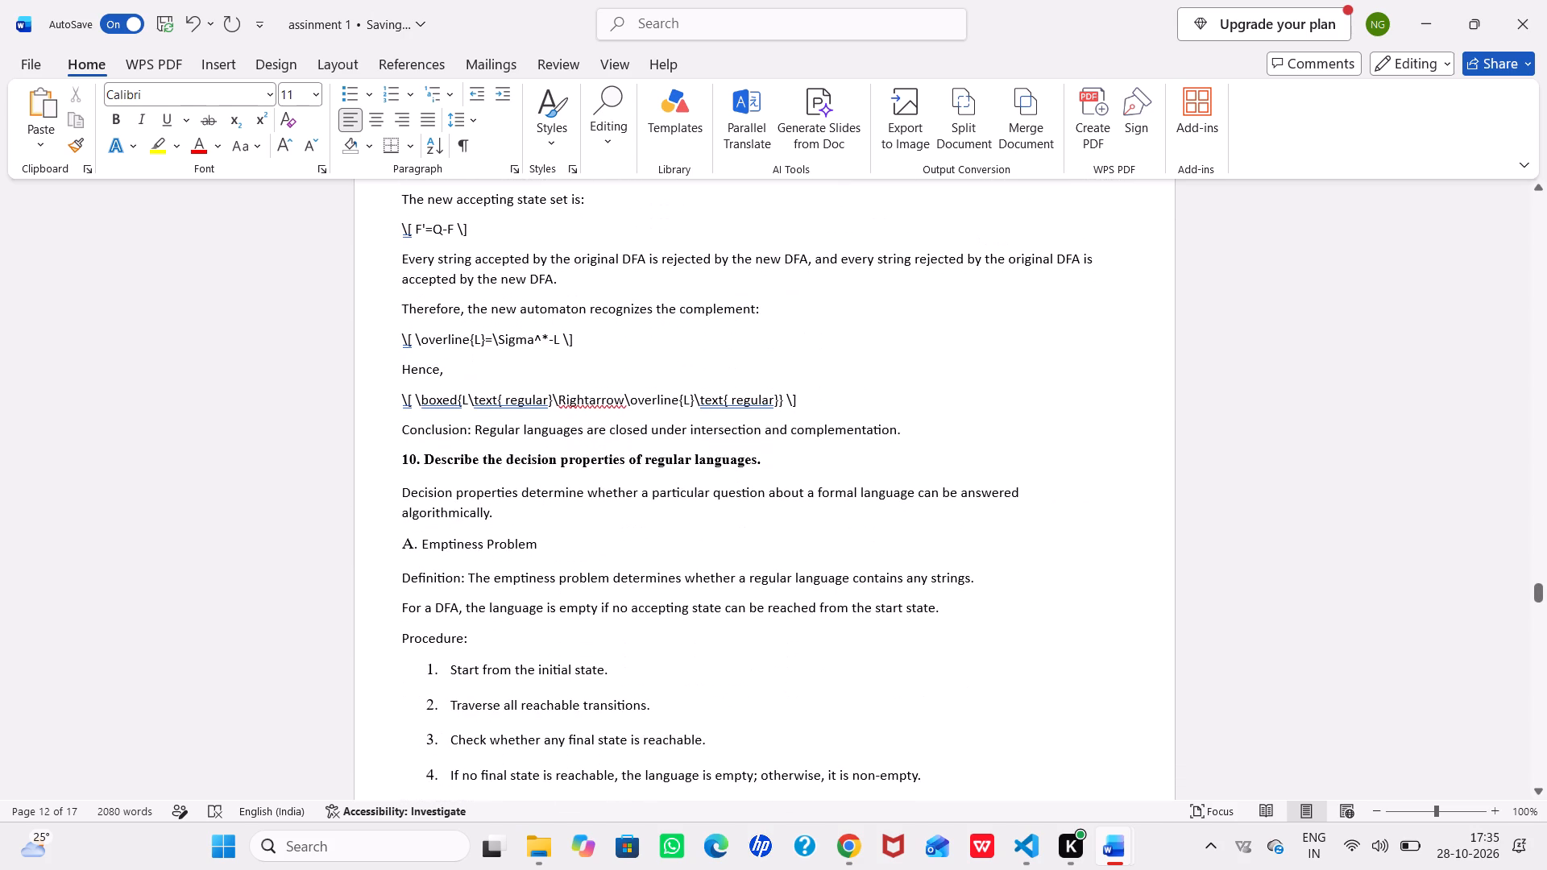
{"action": "scroll", "coordinate": [404, 460], "scroll_direction": "down", "scroll_amount": 1}
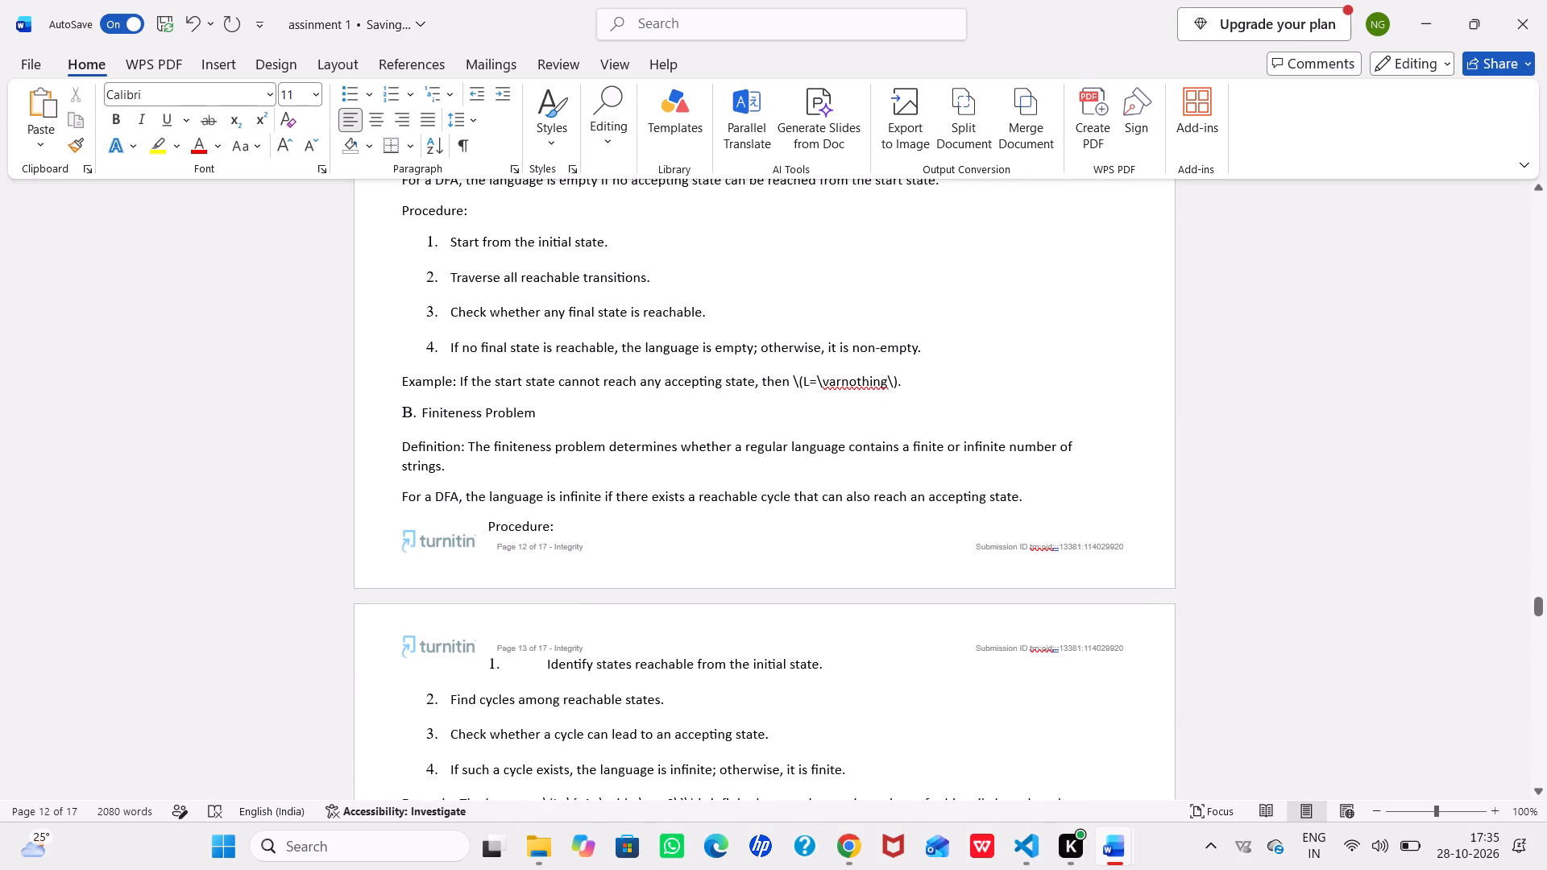
{"action": "left_click", "coordinate": [399, 493]}
{"action": "key", "text": "Return"}
{"action": "key", "text": "Return"}
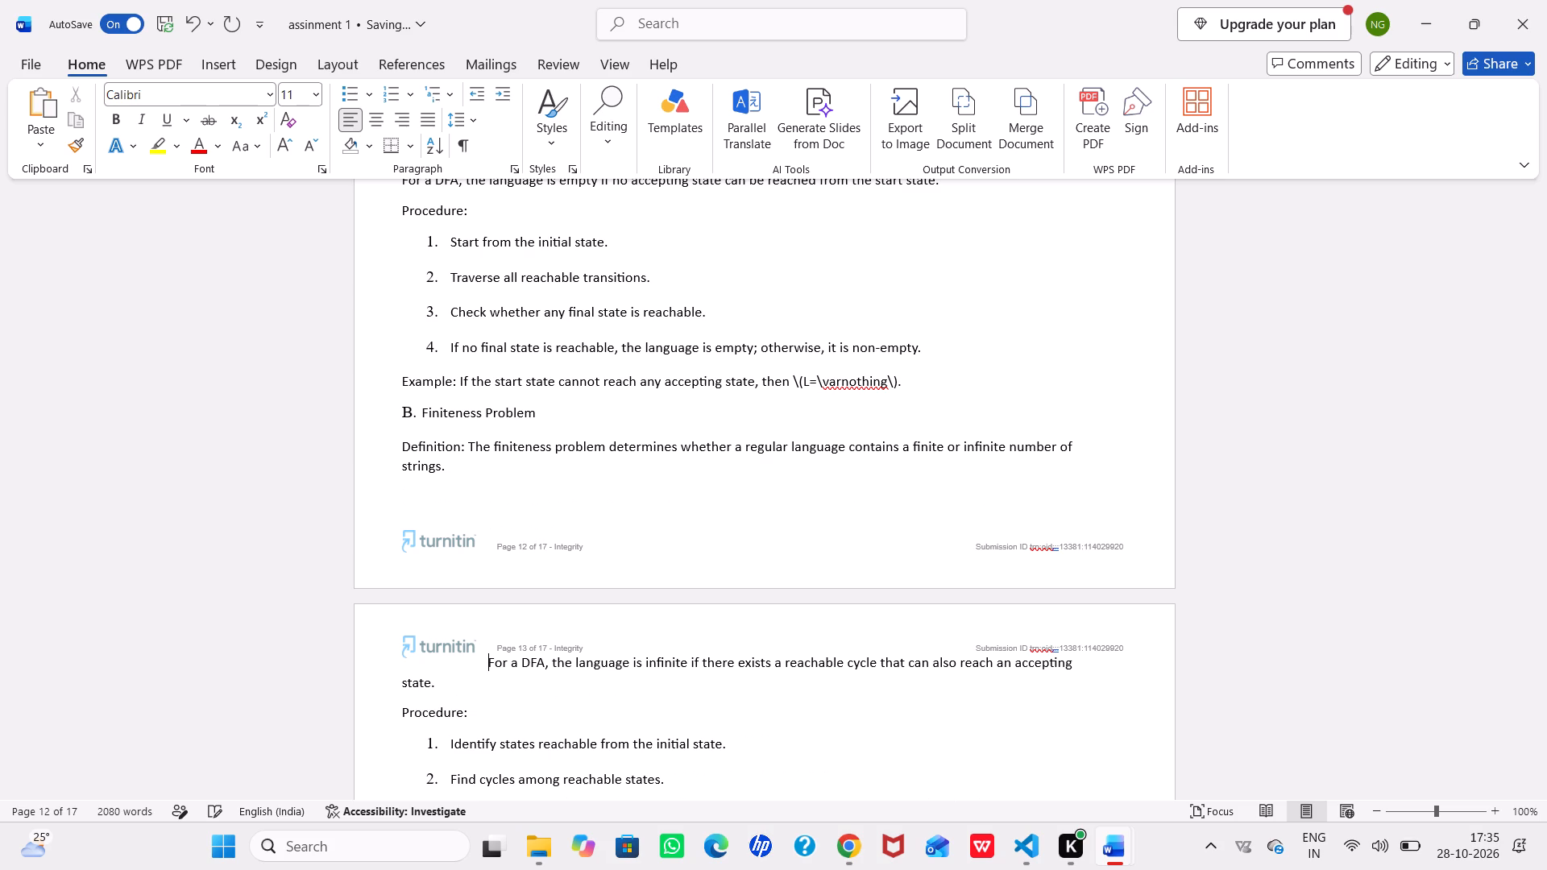
{"action": "key", "text": "Return"}
Delete the blank last page, page 17, from the end of the document.
{"action": "scroll", "coordinate": [399, 493], "scroll_direction": "down", "scroll_amount": 2}
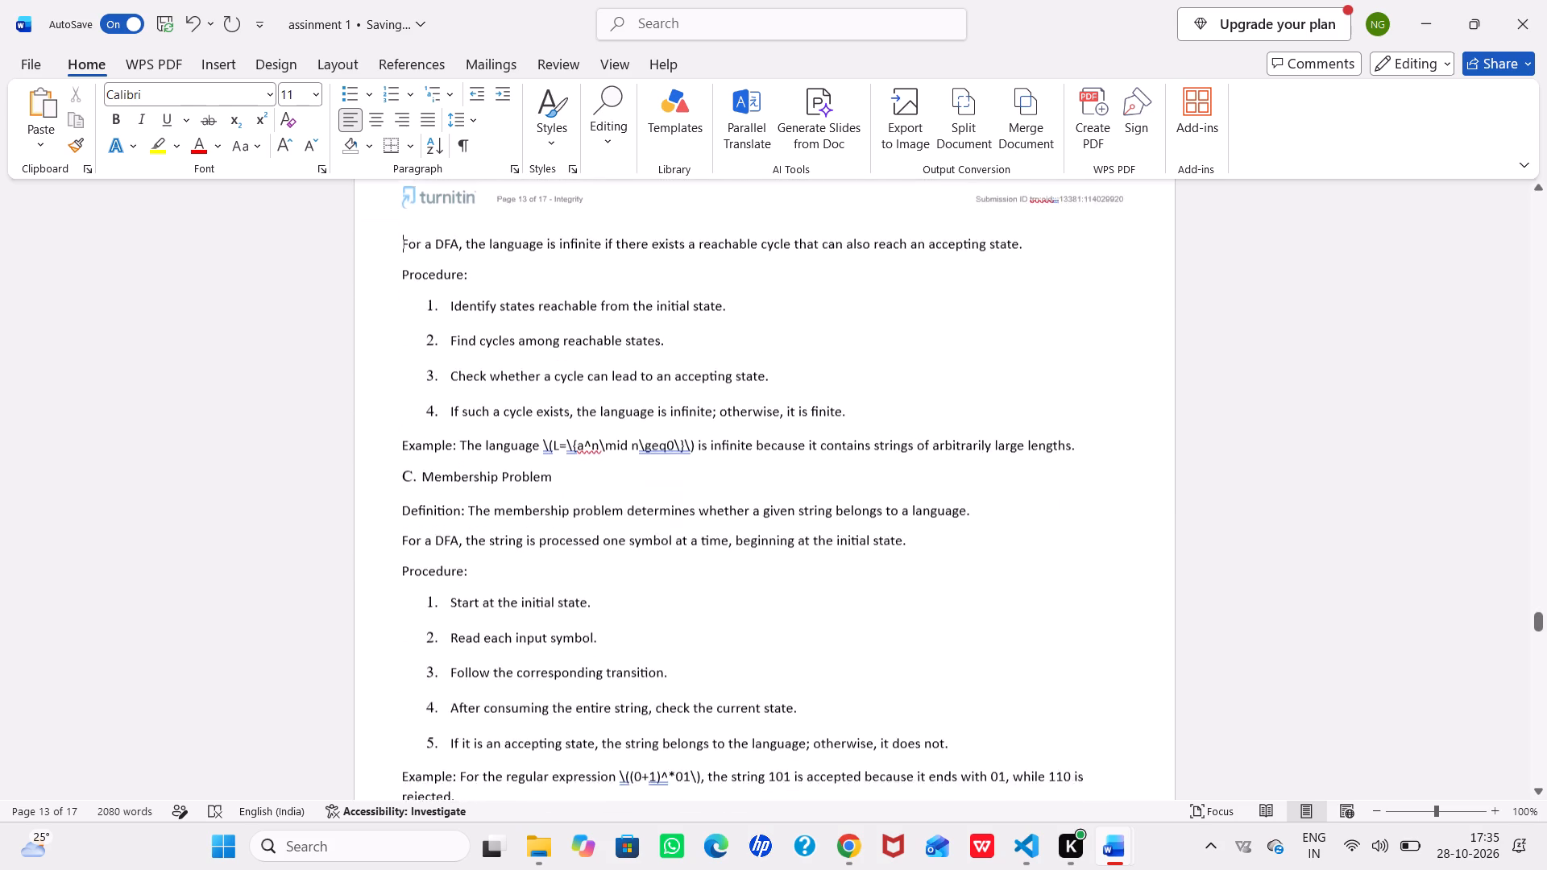
{"action": "scroll", "coordinate": [399, 493], "scroll_direction": "down", "scroll_amount": 3}
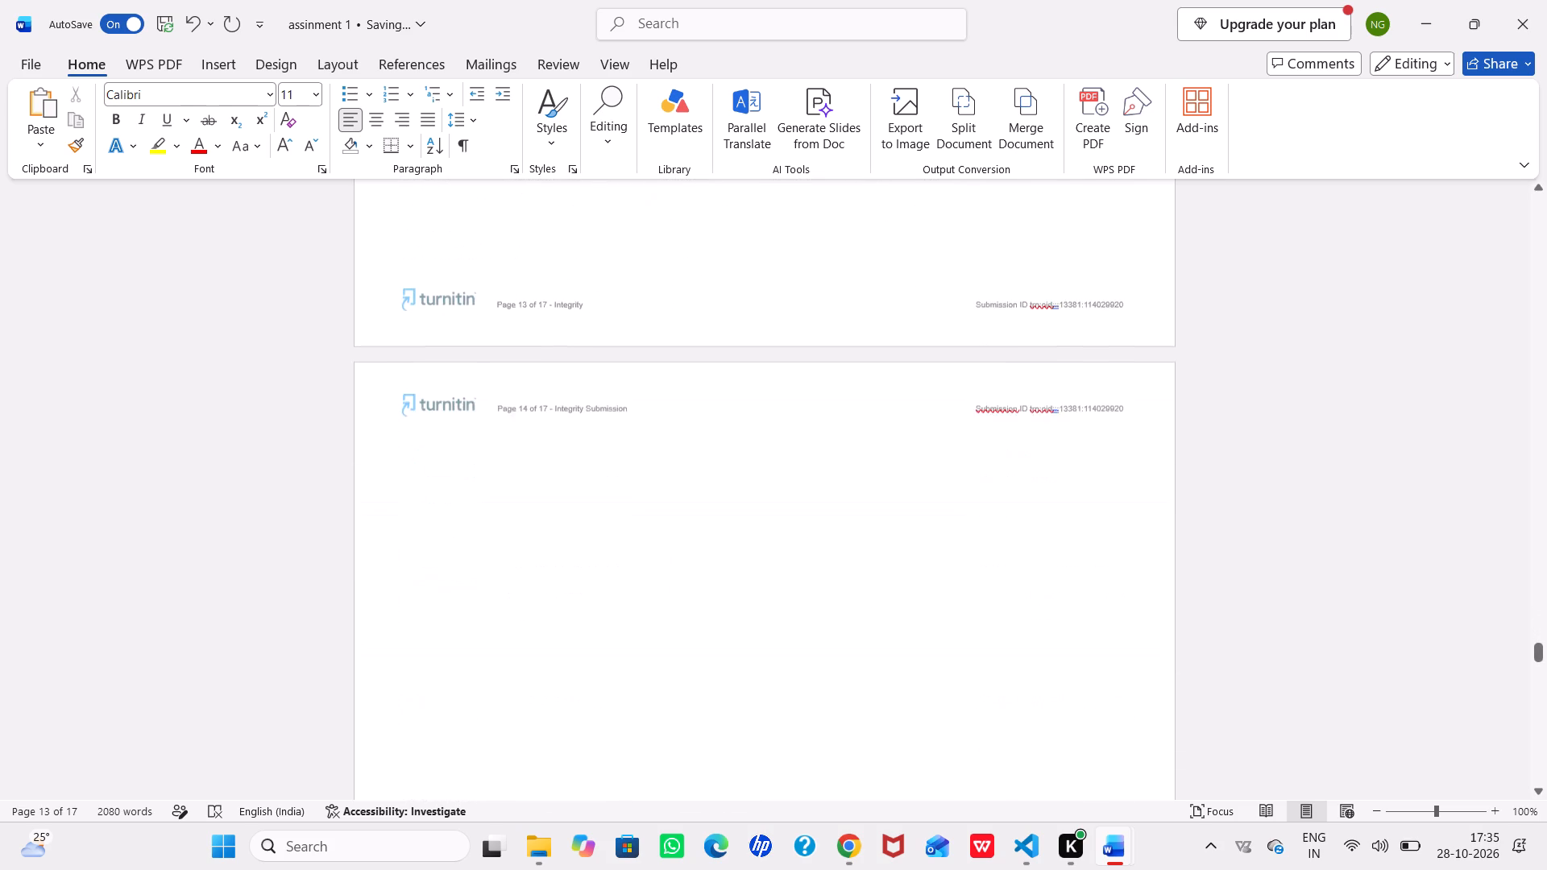
{"action": "scroll", "coordinate": [399, 493], "scroll_direction": "down", "scroll_amount": 4}
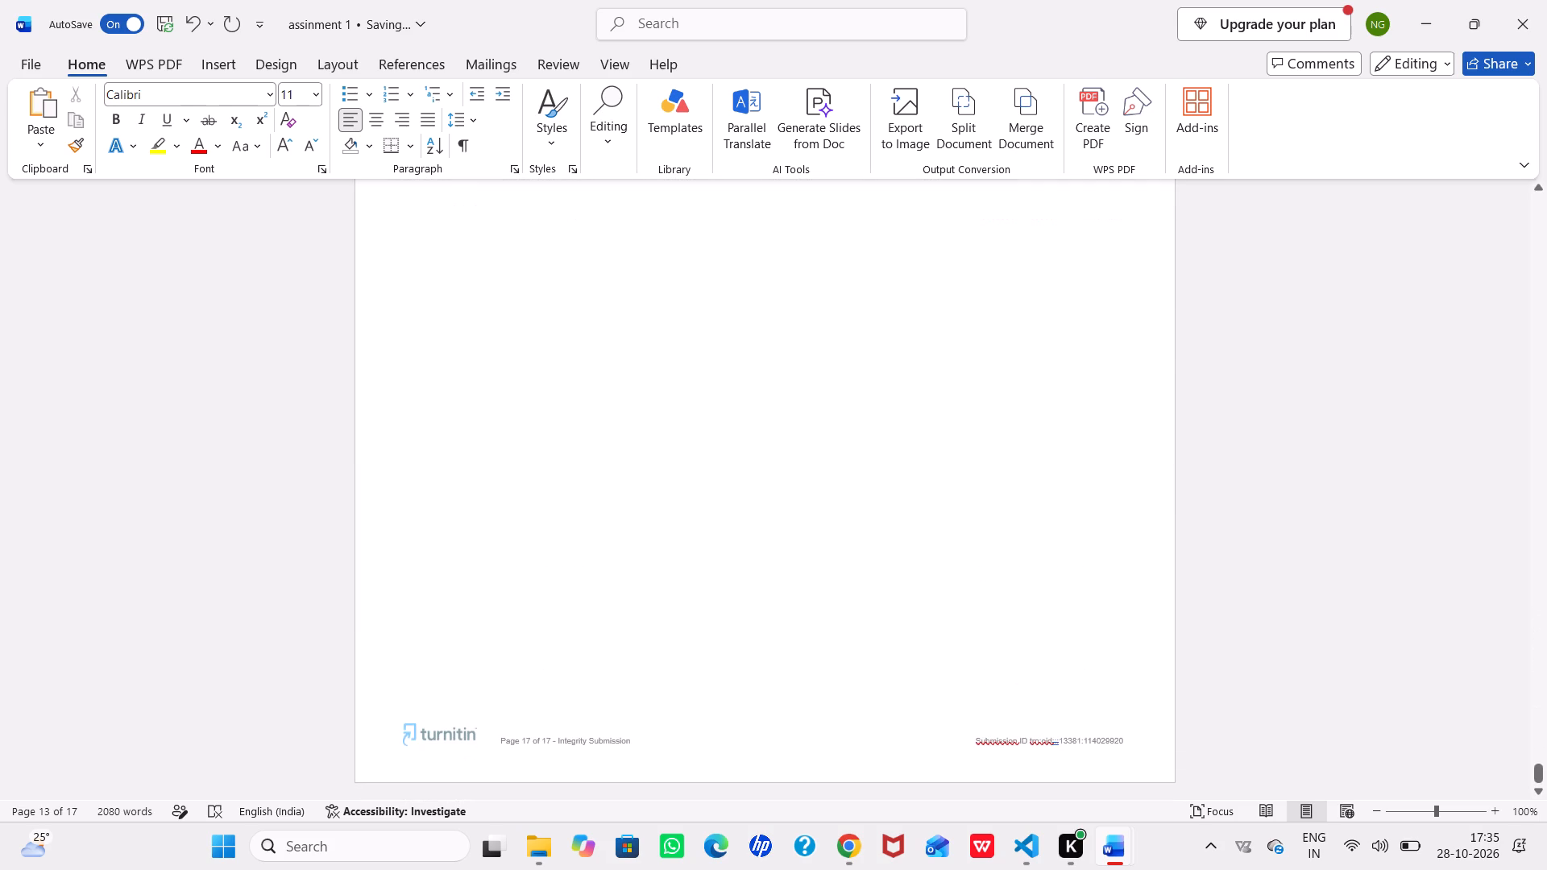
{"action": "right_click", "coordinate": [542, 518]}
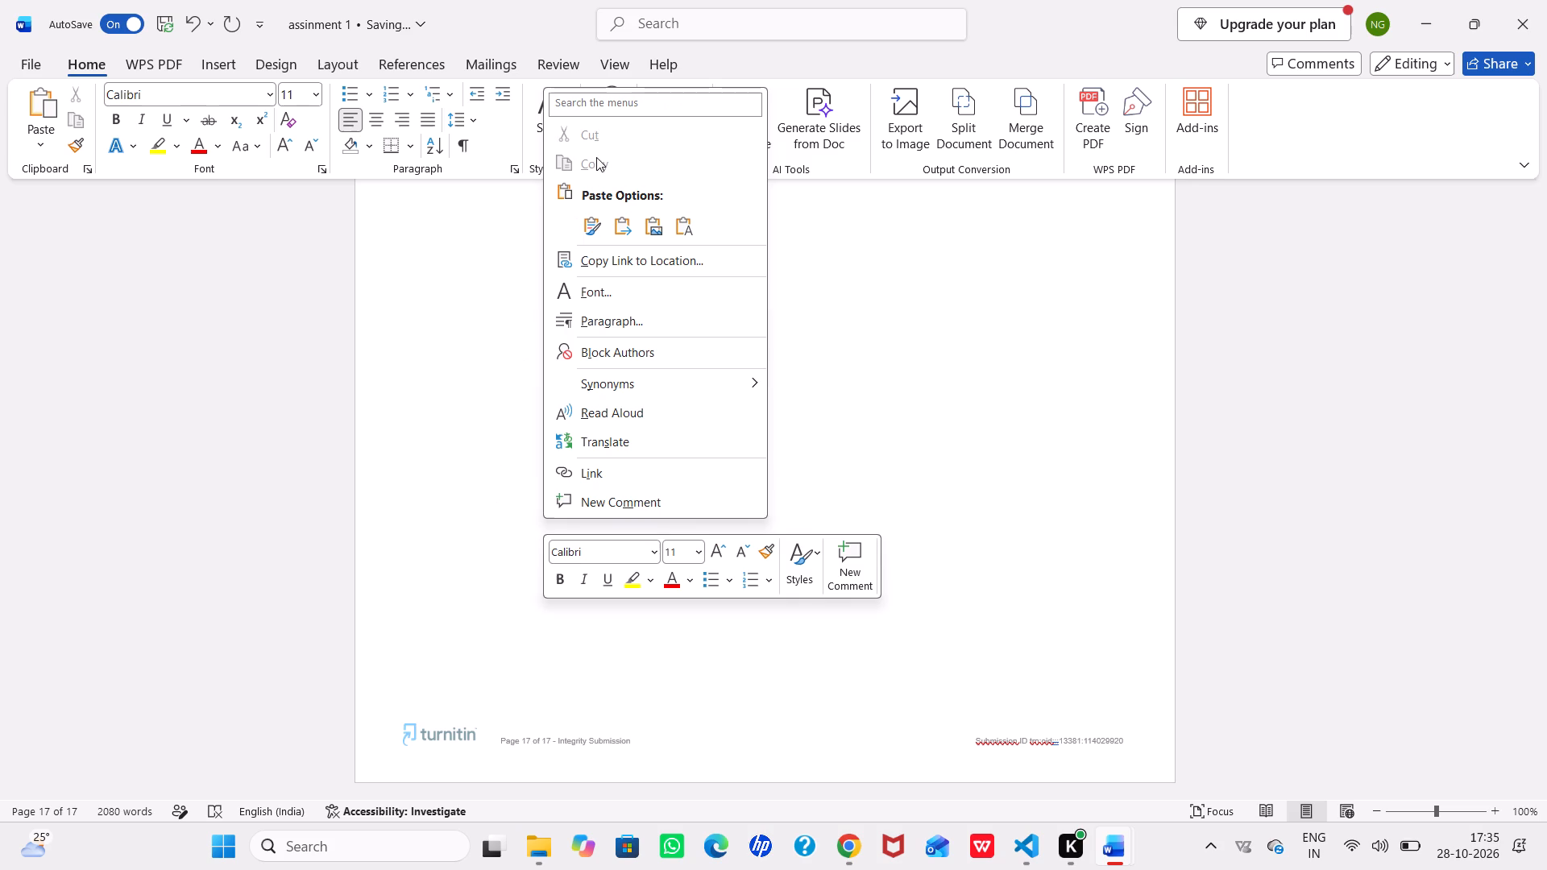
{"action": "left_click", "coordinate": [598, 137]}
{"action": "left_click_drag", "start_coordinate": [647, 742], "coordinate": [367, 708]}
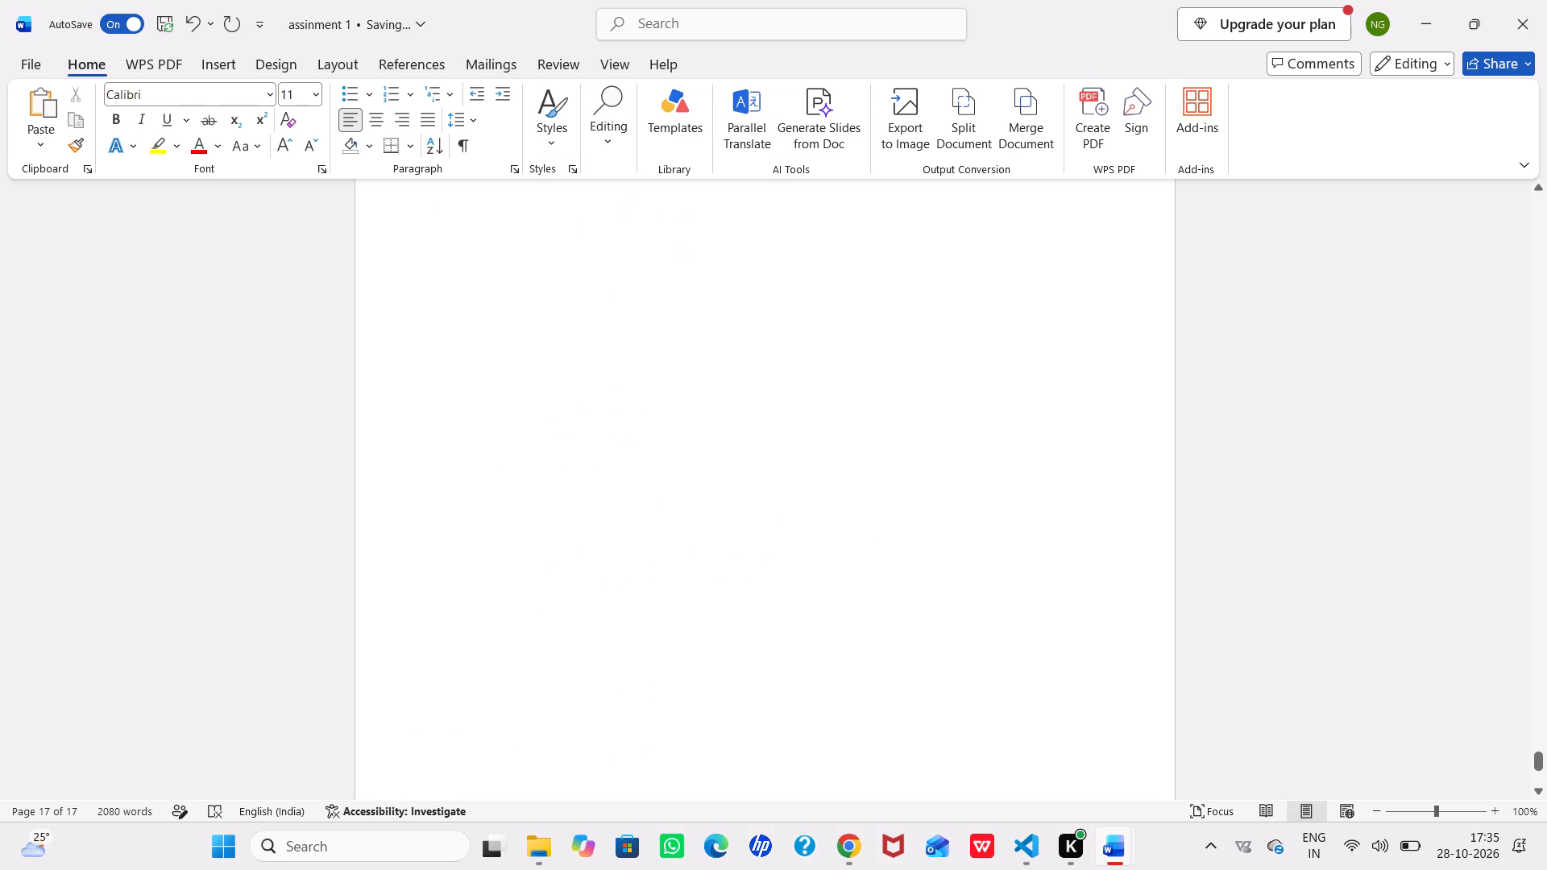
{"action": "scroll", "coordinate": [367, 708], "scroll_direction": "down", "scroll_amount": 9}
{"action": "key", "text": "Delete"}
{"action": "key", "text": "Delete"}
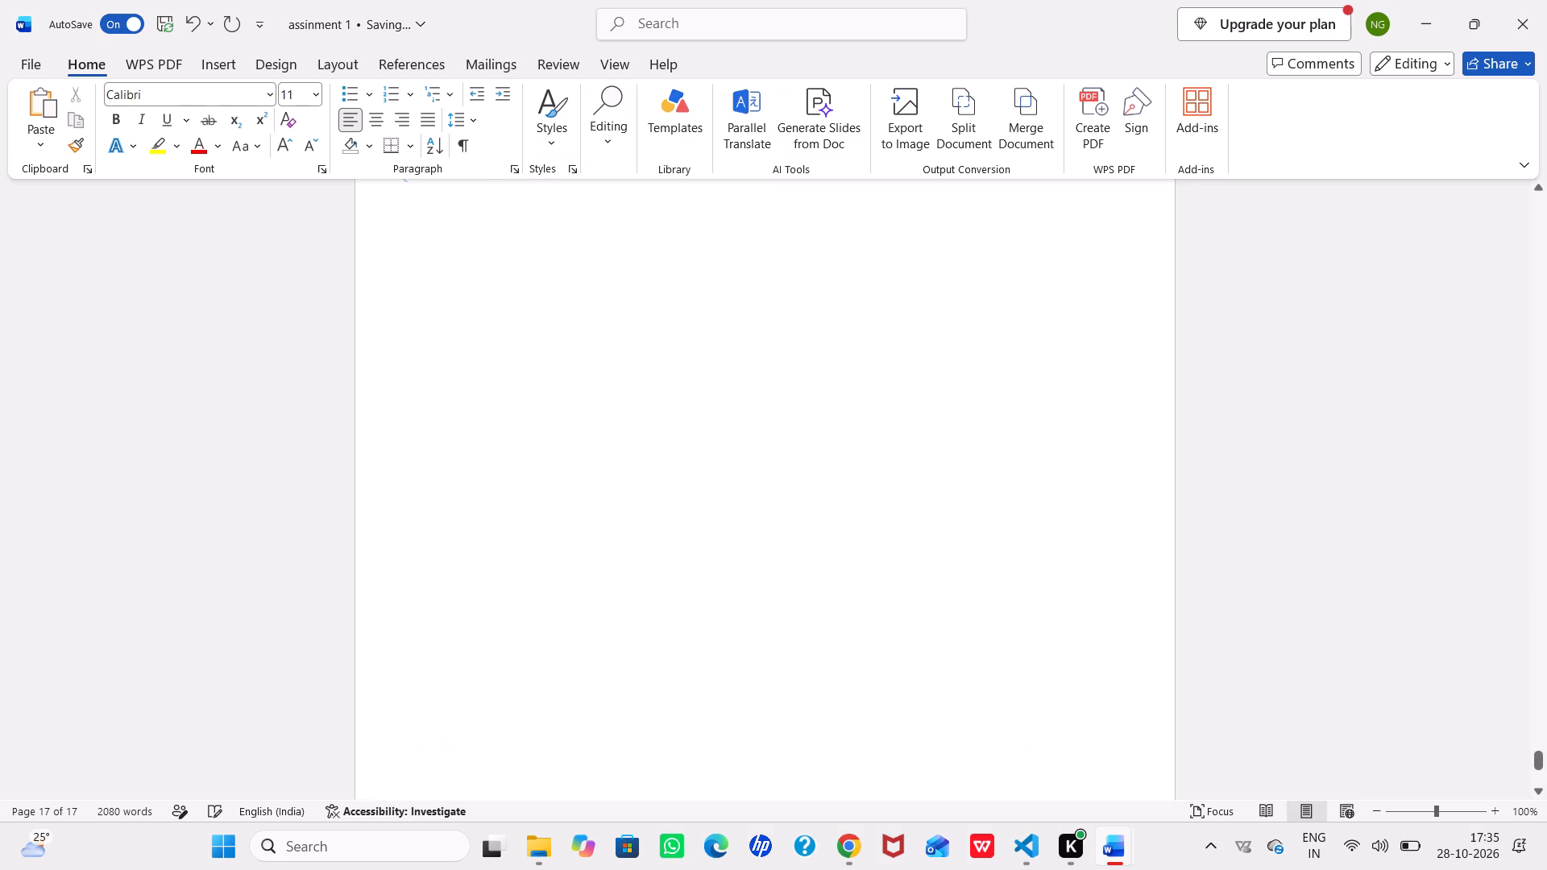
{"action": "scroll", "coordinate": [367, 708], "scroll_direction": "up", "scroll_amount": 2}
{"action": "right_click", "coordinate": [367, 708]}
{"action": "key", "text": "Delete"}
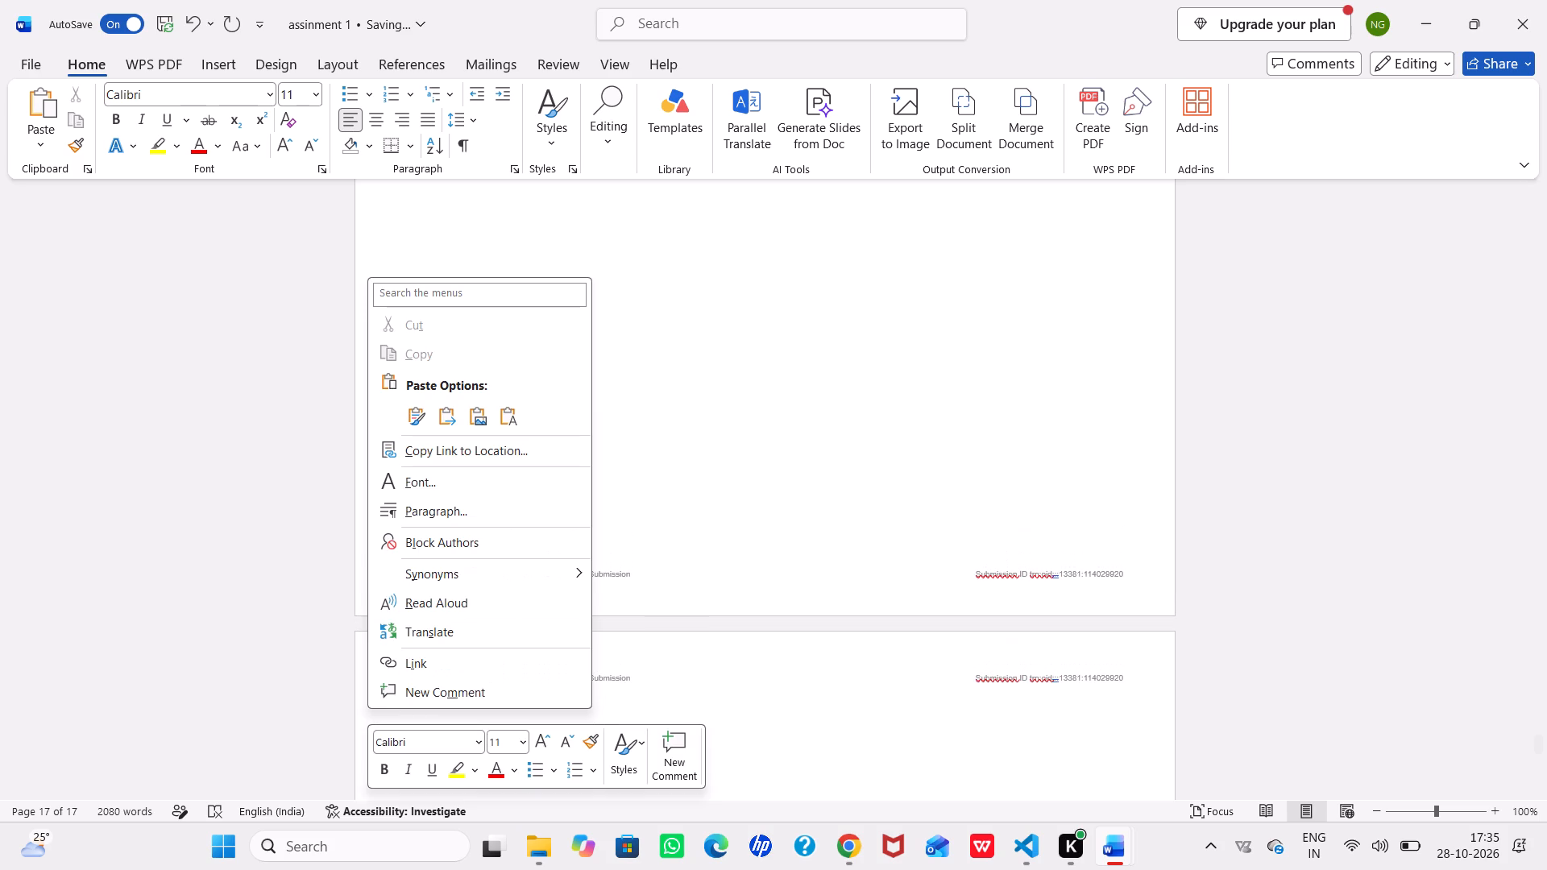
{"action": "left_click", "coordinate": [807, 763]}
{"action": "key", "text": "Delete"}
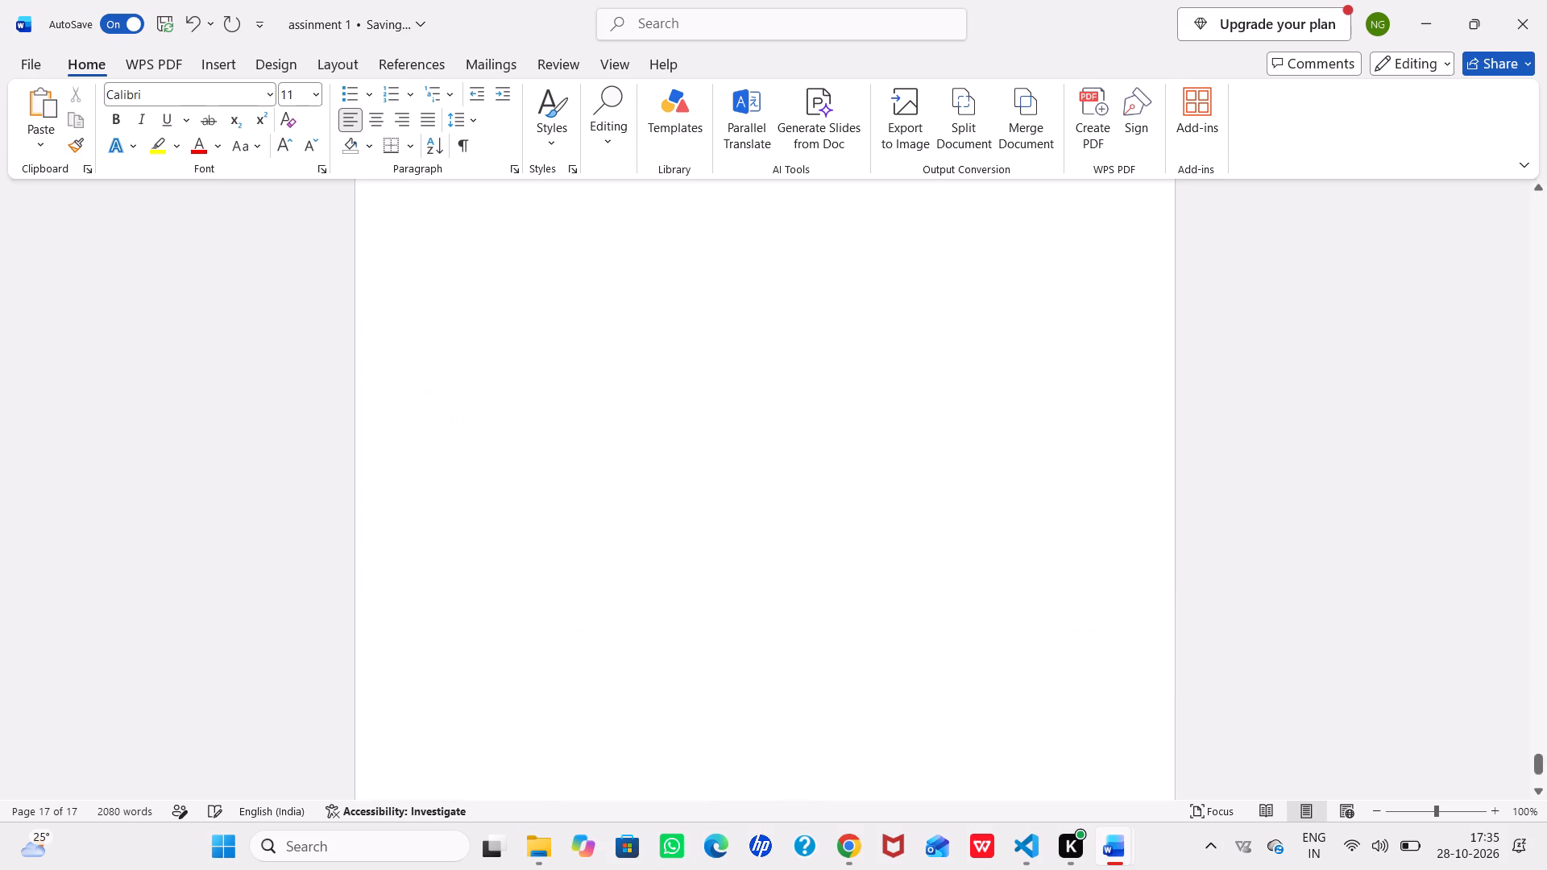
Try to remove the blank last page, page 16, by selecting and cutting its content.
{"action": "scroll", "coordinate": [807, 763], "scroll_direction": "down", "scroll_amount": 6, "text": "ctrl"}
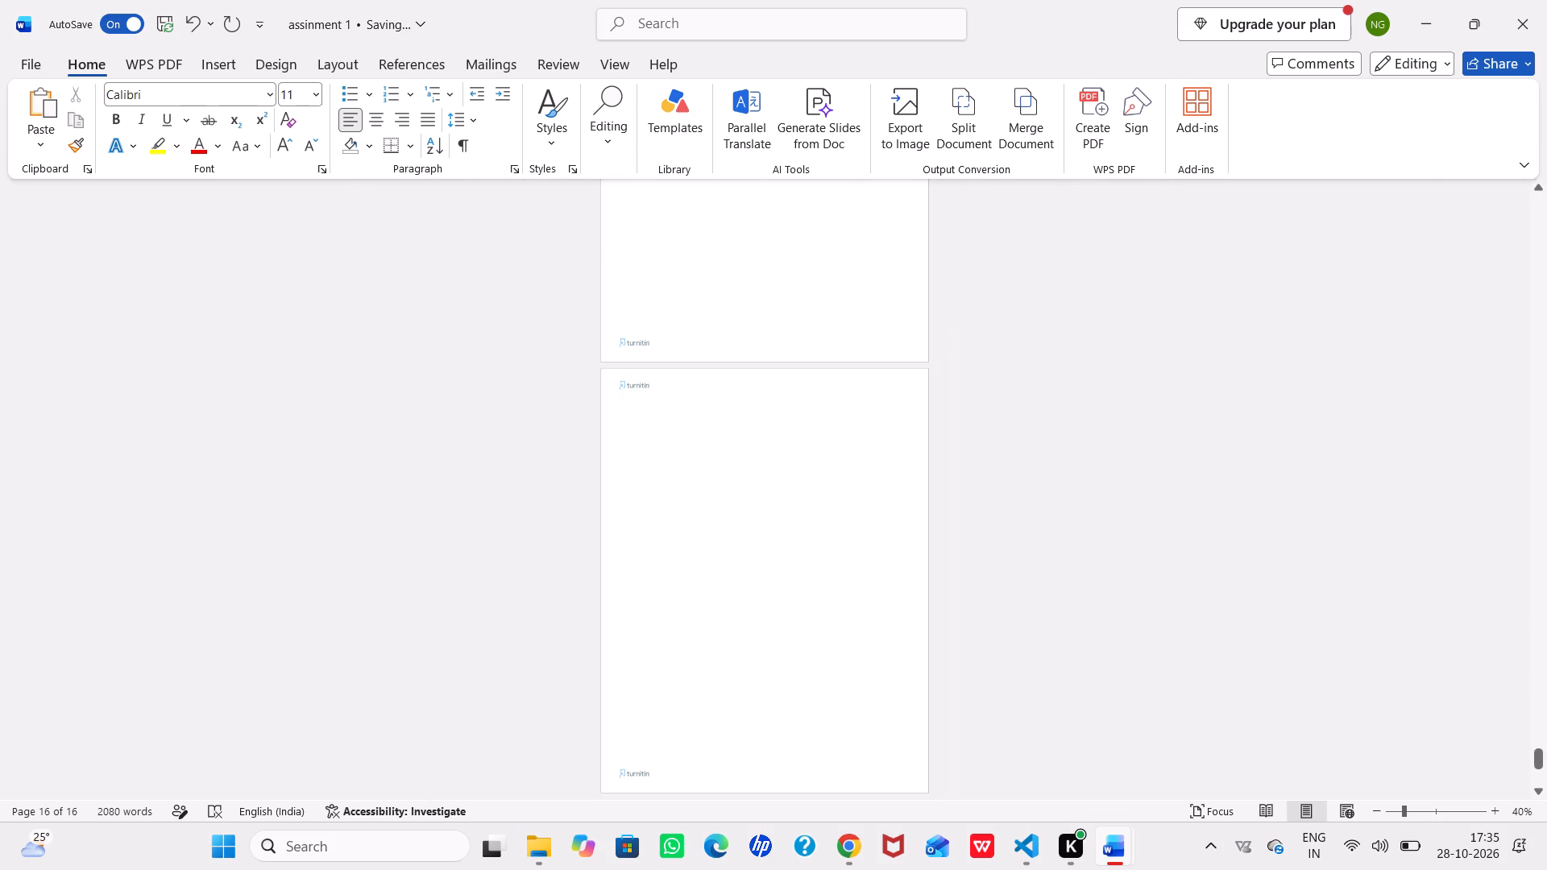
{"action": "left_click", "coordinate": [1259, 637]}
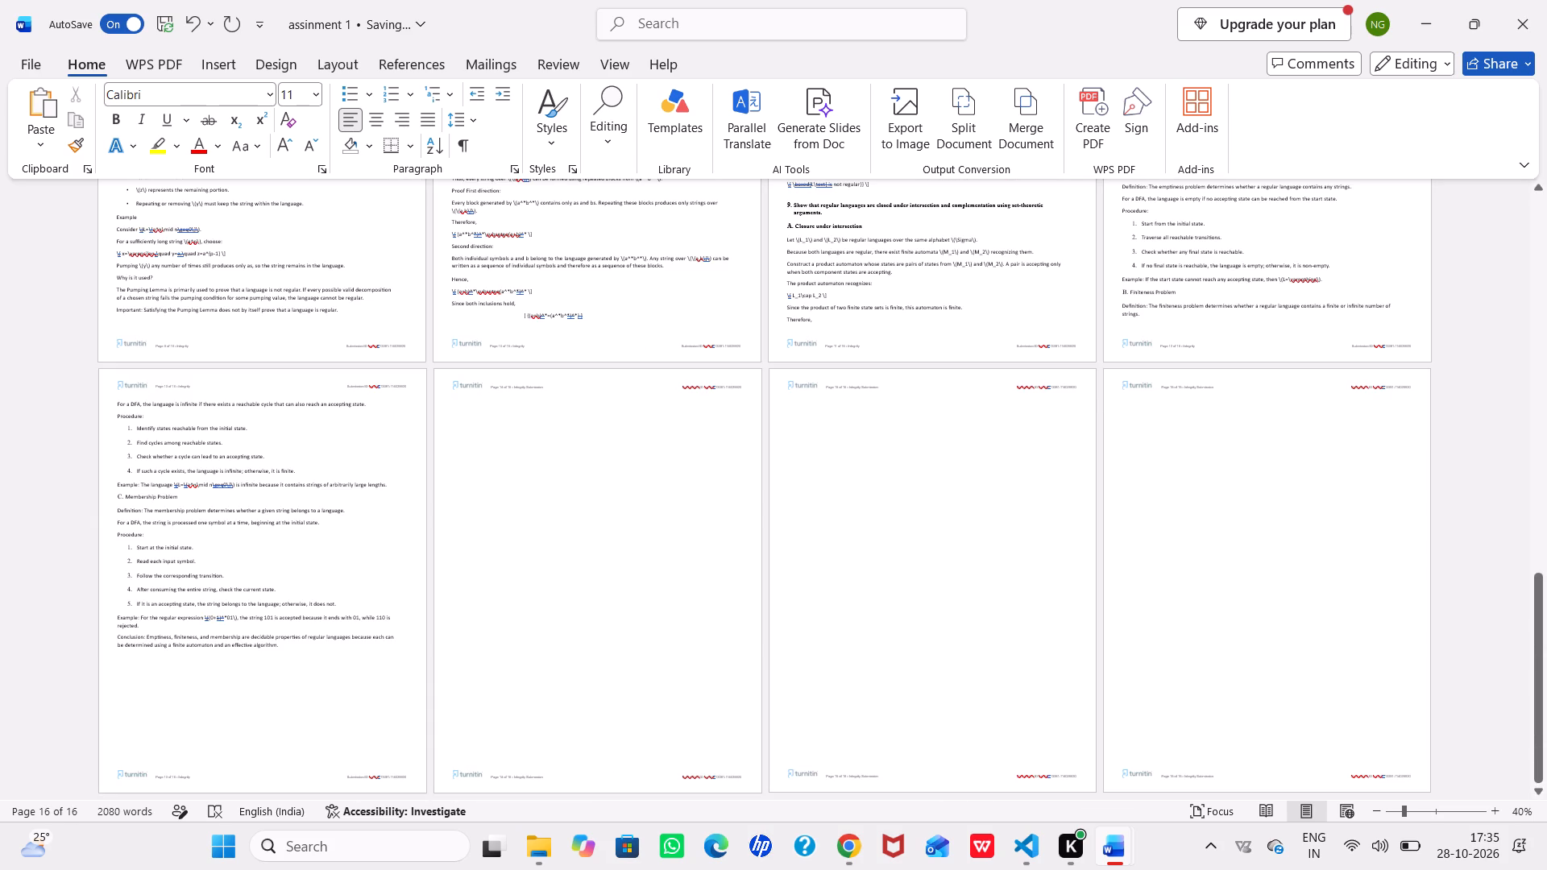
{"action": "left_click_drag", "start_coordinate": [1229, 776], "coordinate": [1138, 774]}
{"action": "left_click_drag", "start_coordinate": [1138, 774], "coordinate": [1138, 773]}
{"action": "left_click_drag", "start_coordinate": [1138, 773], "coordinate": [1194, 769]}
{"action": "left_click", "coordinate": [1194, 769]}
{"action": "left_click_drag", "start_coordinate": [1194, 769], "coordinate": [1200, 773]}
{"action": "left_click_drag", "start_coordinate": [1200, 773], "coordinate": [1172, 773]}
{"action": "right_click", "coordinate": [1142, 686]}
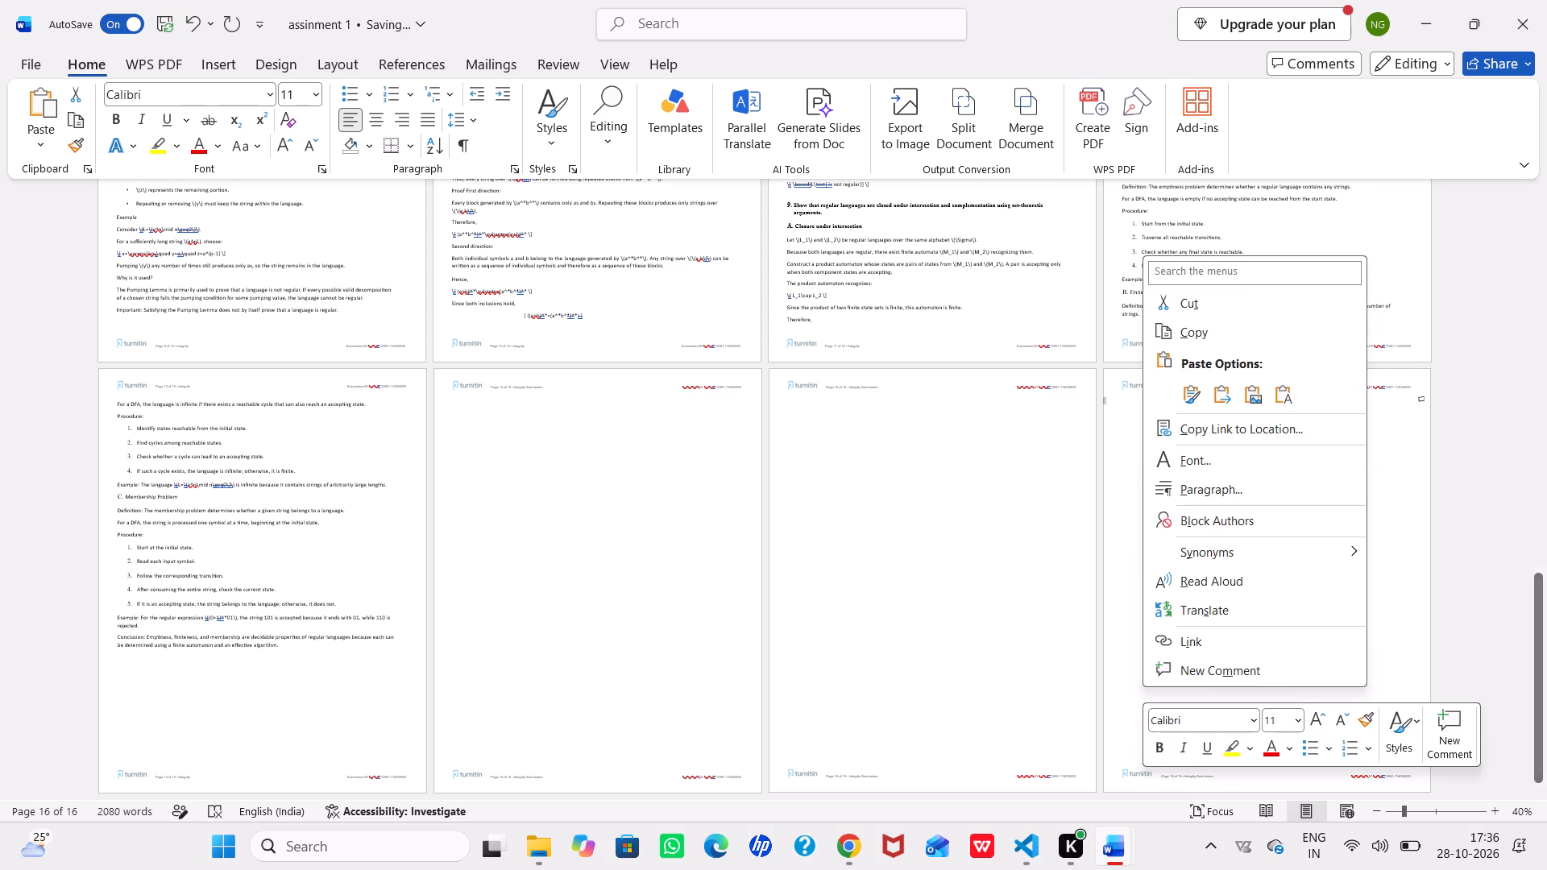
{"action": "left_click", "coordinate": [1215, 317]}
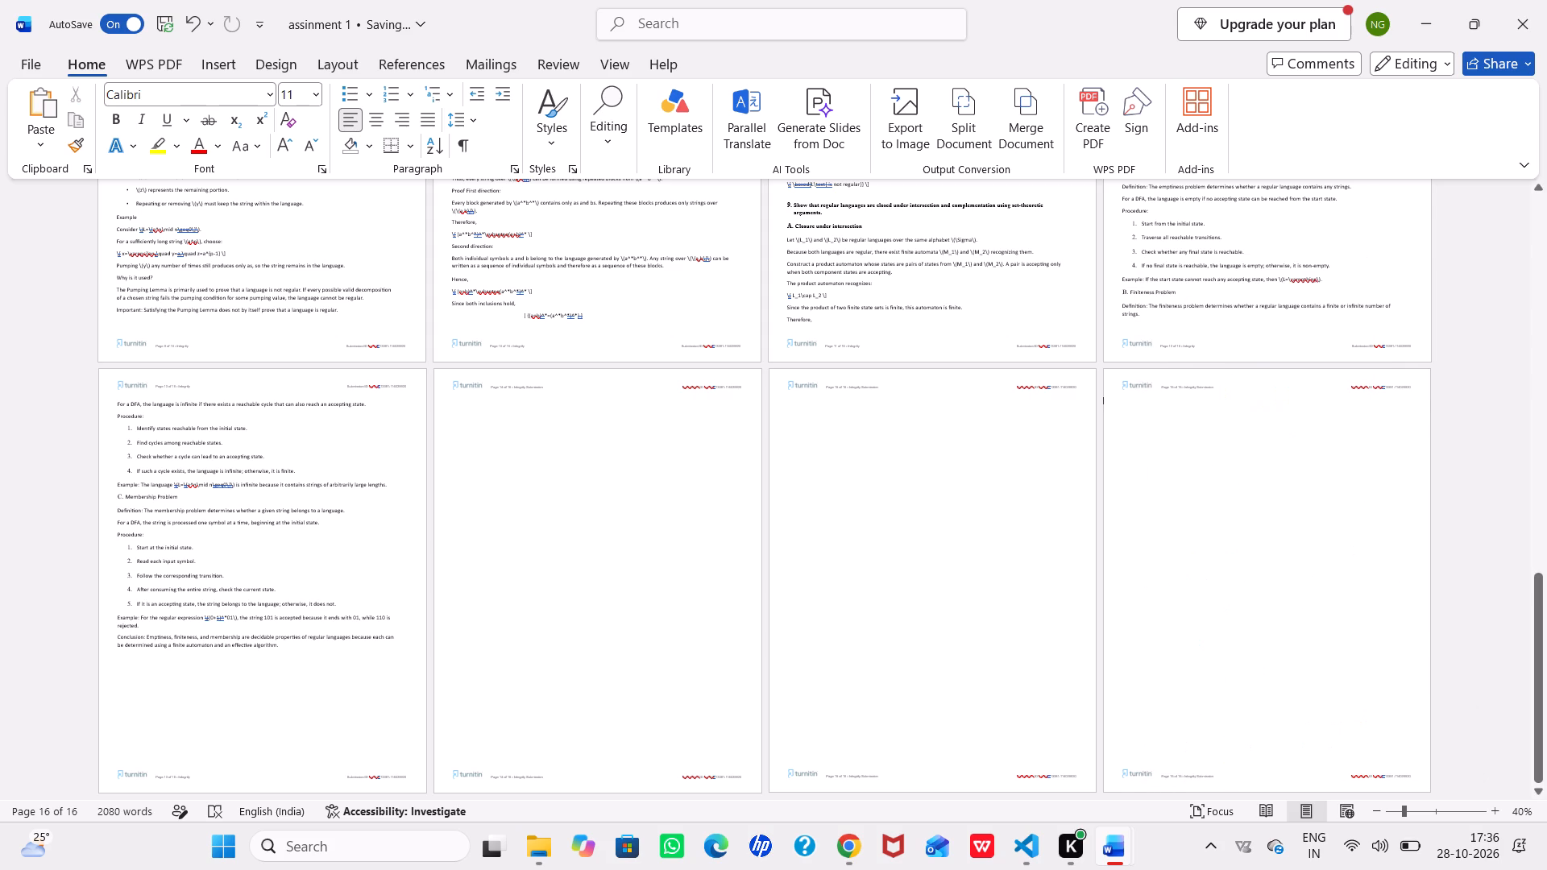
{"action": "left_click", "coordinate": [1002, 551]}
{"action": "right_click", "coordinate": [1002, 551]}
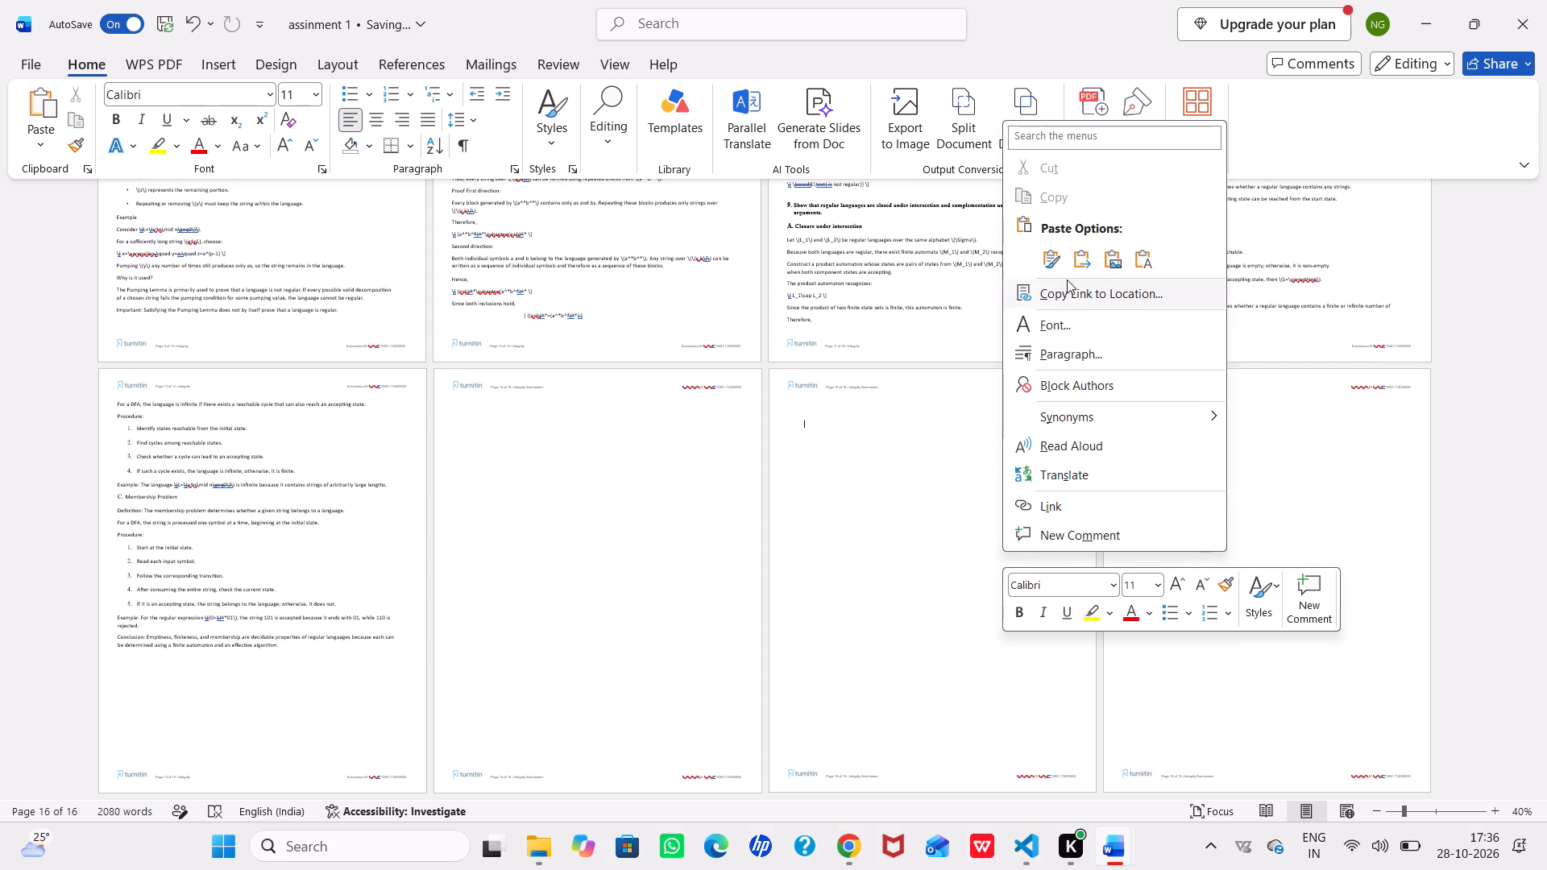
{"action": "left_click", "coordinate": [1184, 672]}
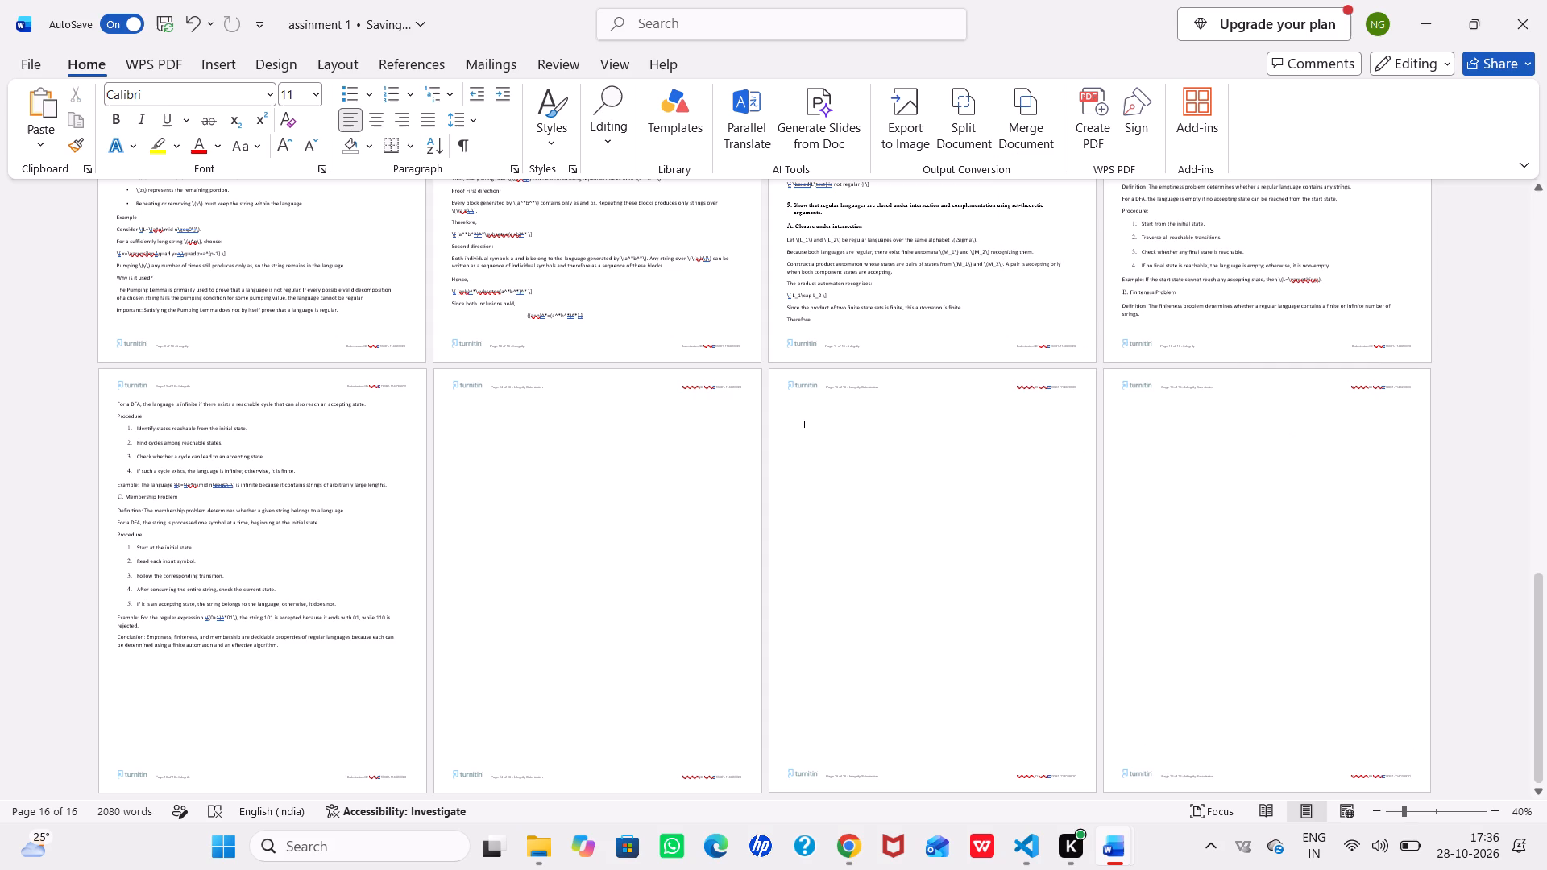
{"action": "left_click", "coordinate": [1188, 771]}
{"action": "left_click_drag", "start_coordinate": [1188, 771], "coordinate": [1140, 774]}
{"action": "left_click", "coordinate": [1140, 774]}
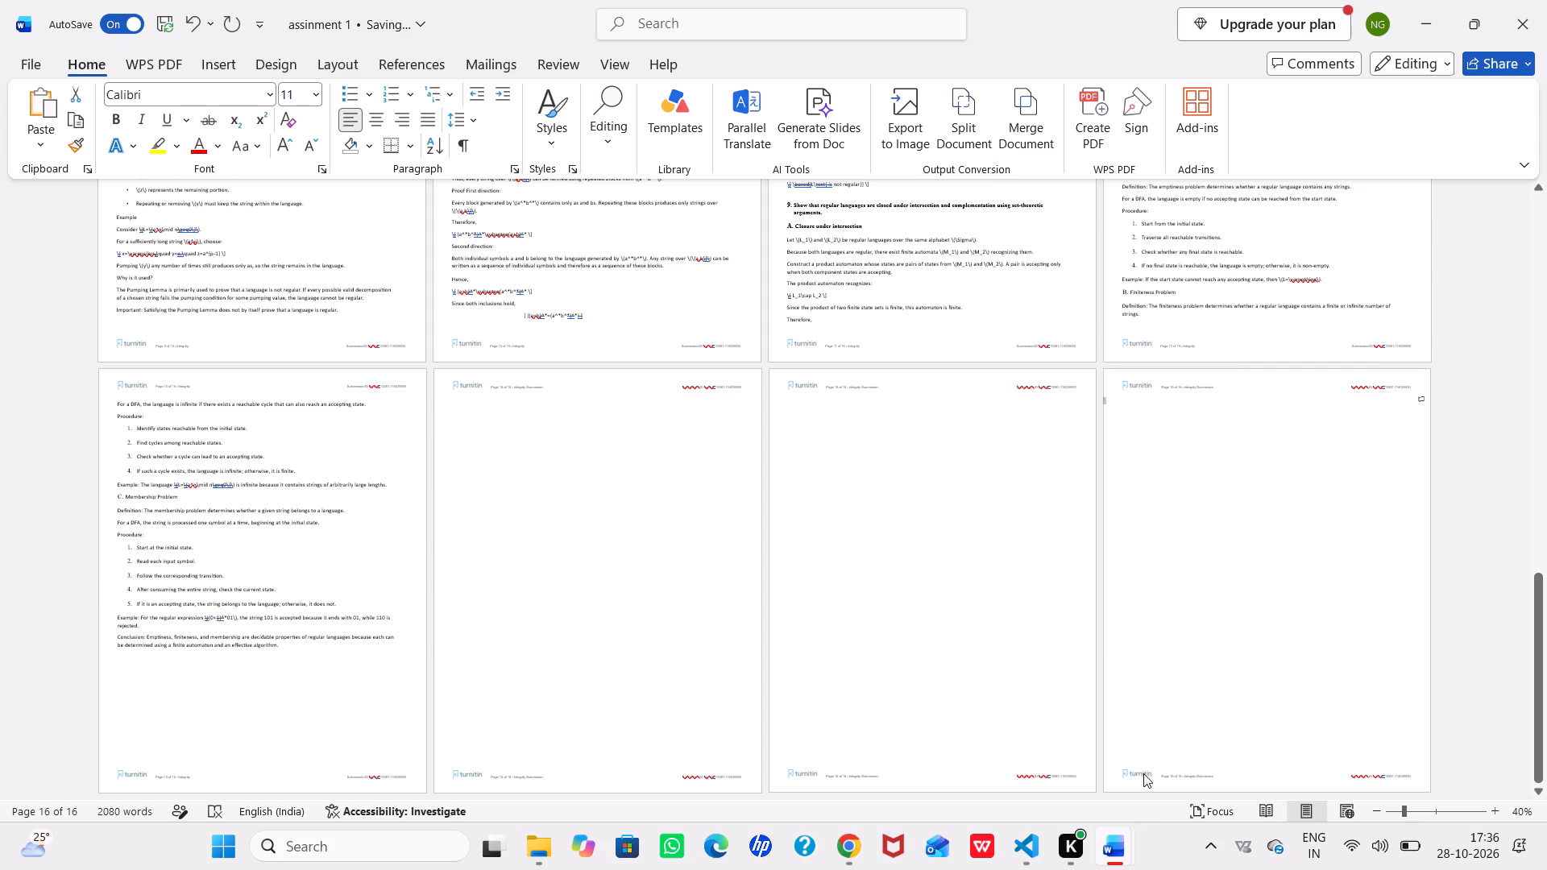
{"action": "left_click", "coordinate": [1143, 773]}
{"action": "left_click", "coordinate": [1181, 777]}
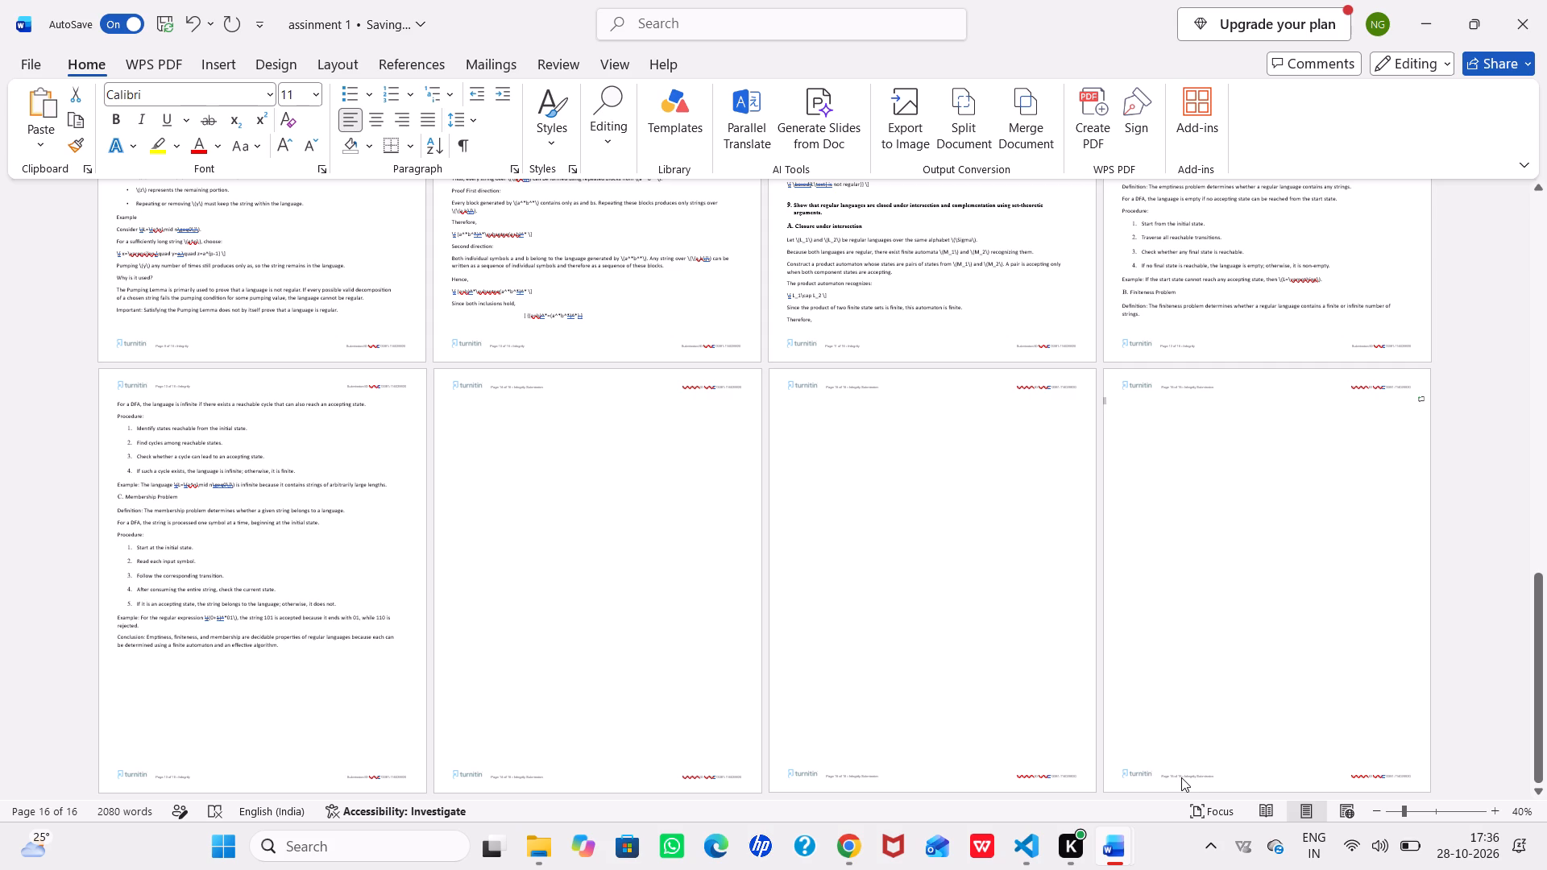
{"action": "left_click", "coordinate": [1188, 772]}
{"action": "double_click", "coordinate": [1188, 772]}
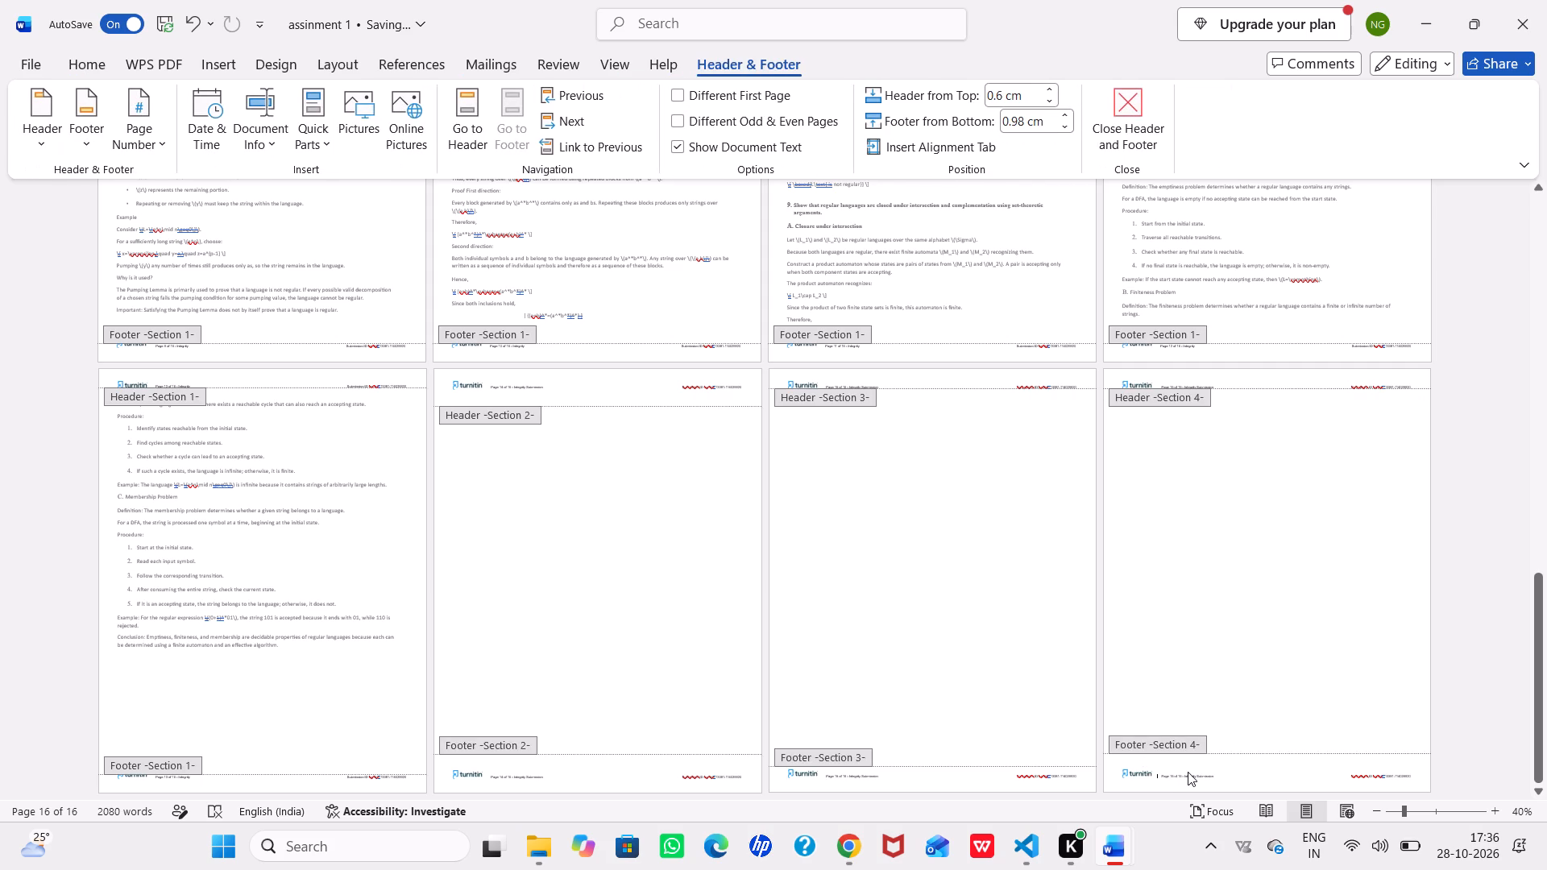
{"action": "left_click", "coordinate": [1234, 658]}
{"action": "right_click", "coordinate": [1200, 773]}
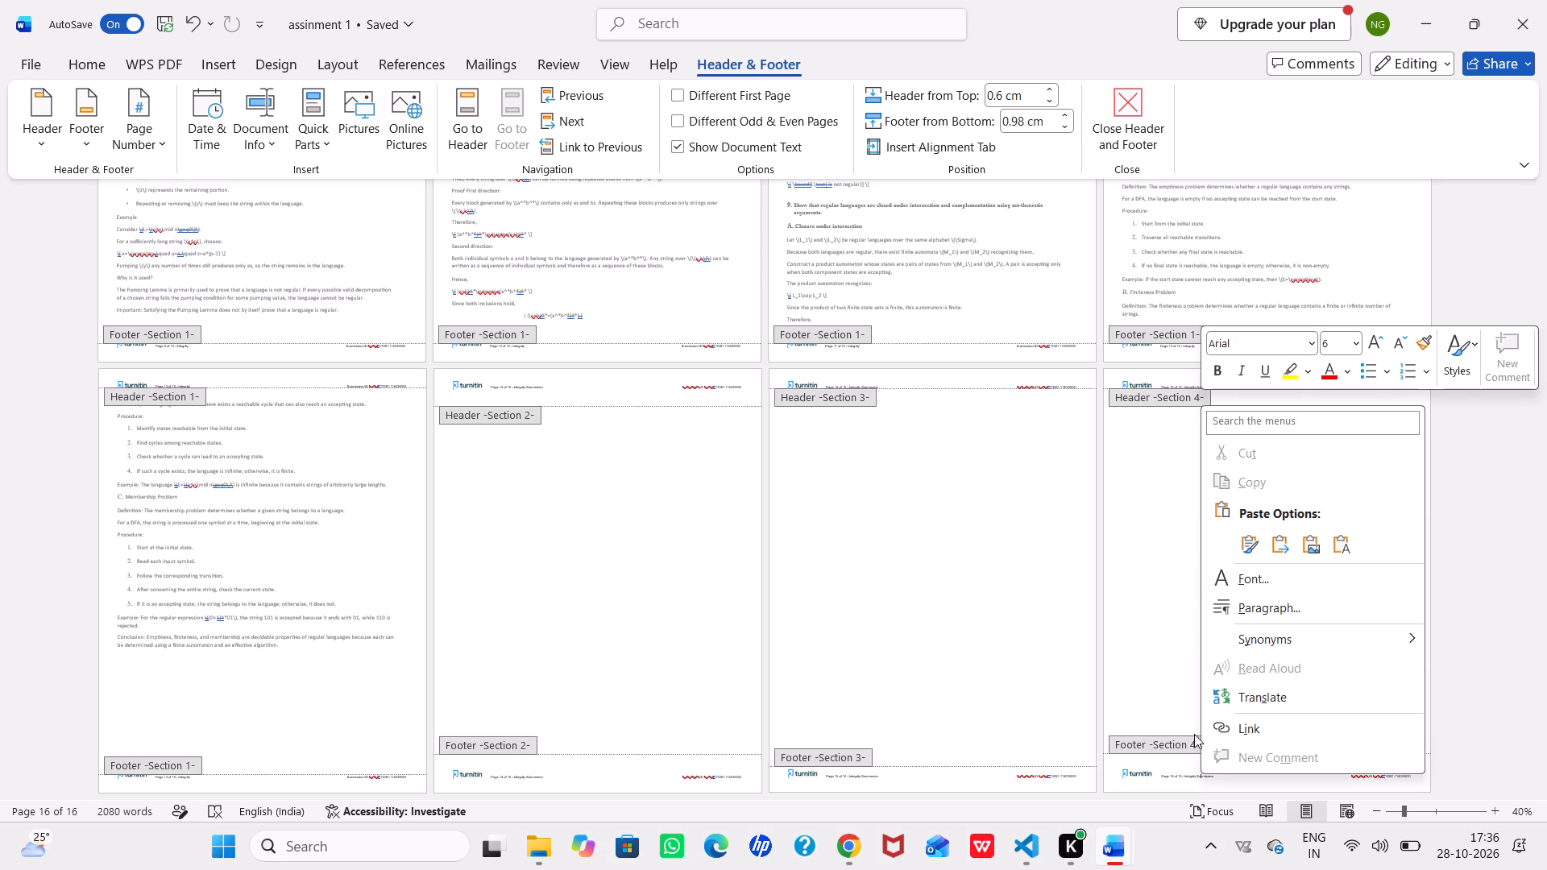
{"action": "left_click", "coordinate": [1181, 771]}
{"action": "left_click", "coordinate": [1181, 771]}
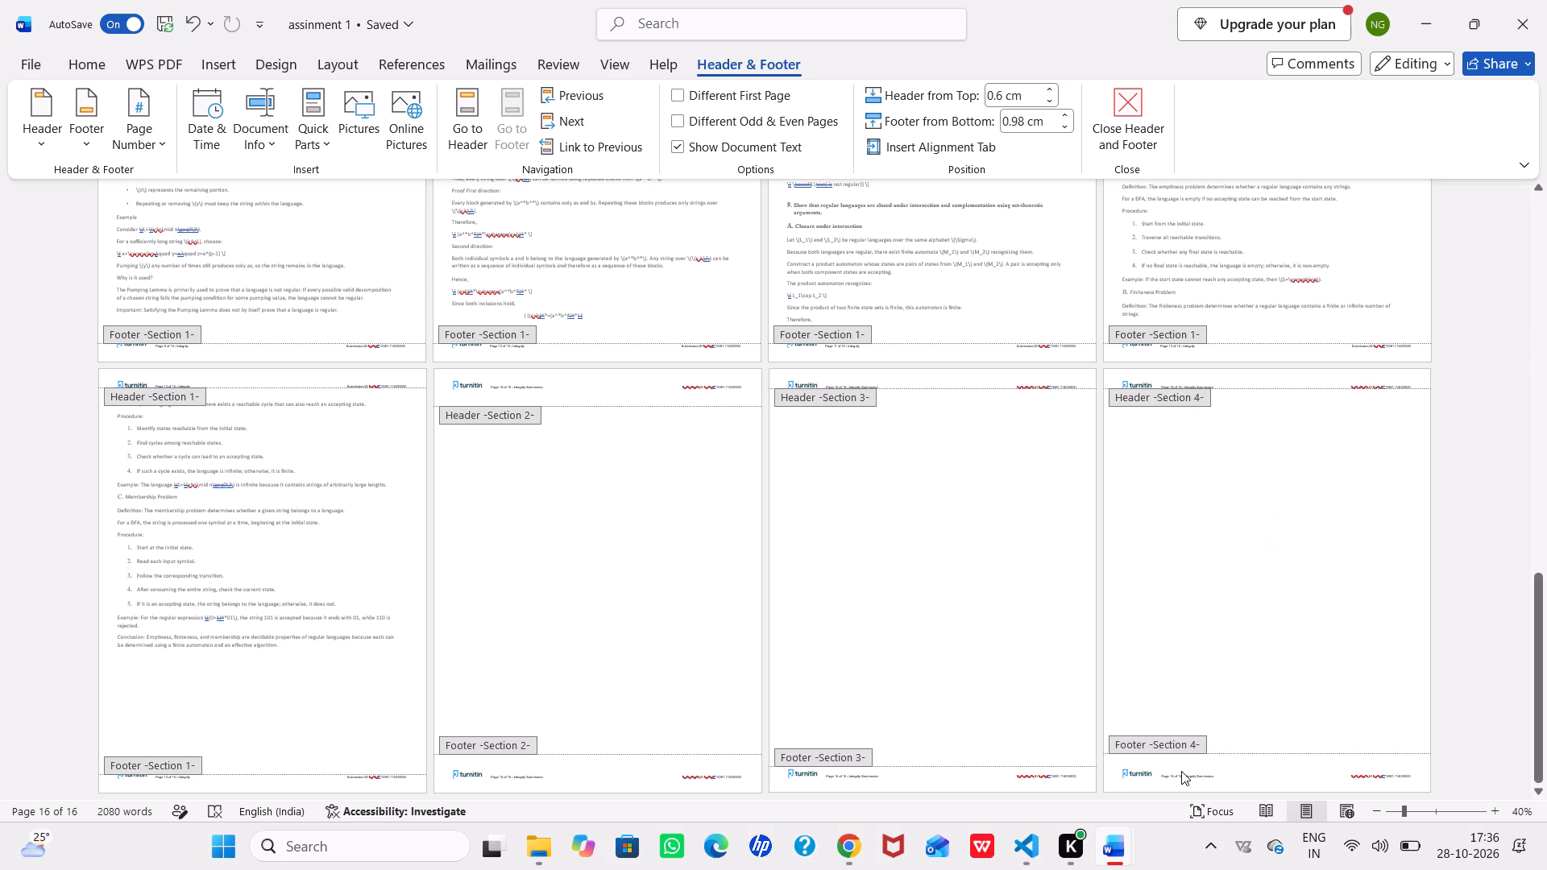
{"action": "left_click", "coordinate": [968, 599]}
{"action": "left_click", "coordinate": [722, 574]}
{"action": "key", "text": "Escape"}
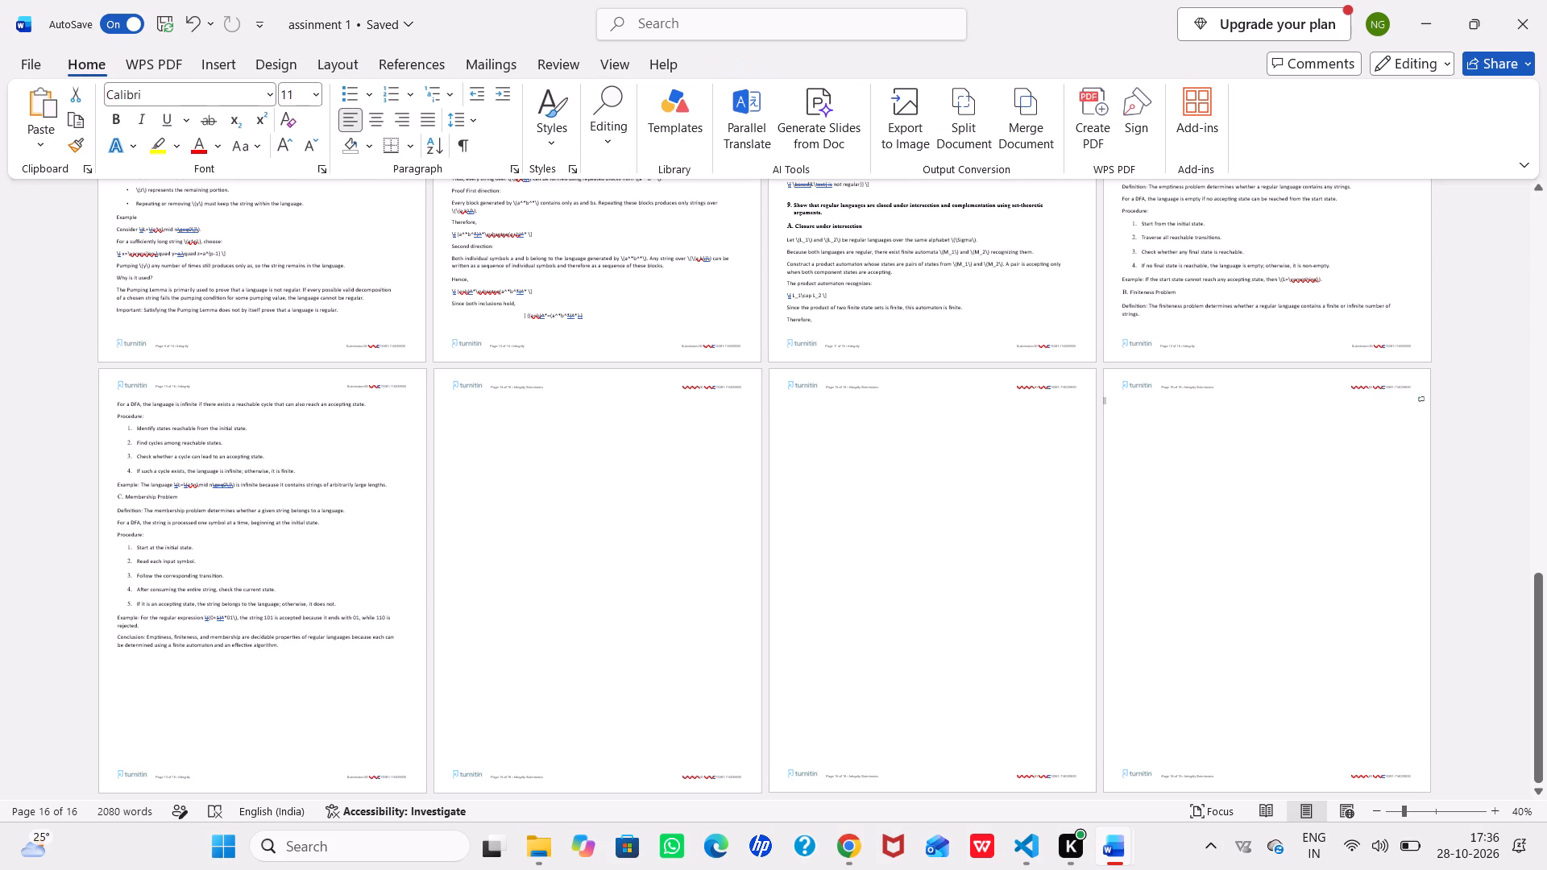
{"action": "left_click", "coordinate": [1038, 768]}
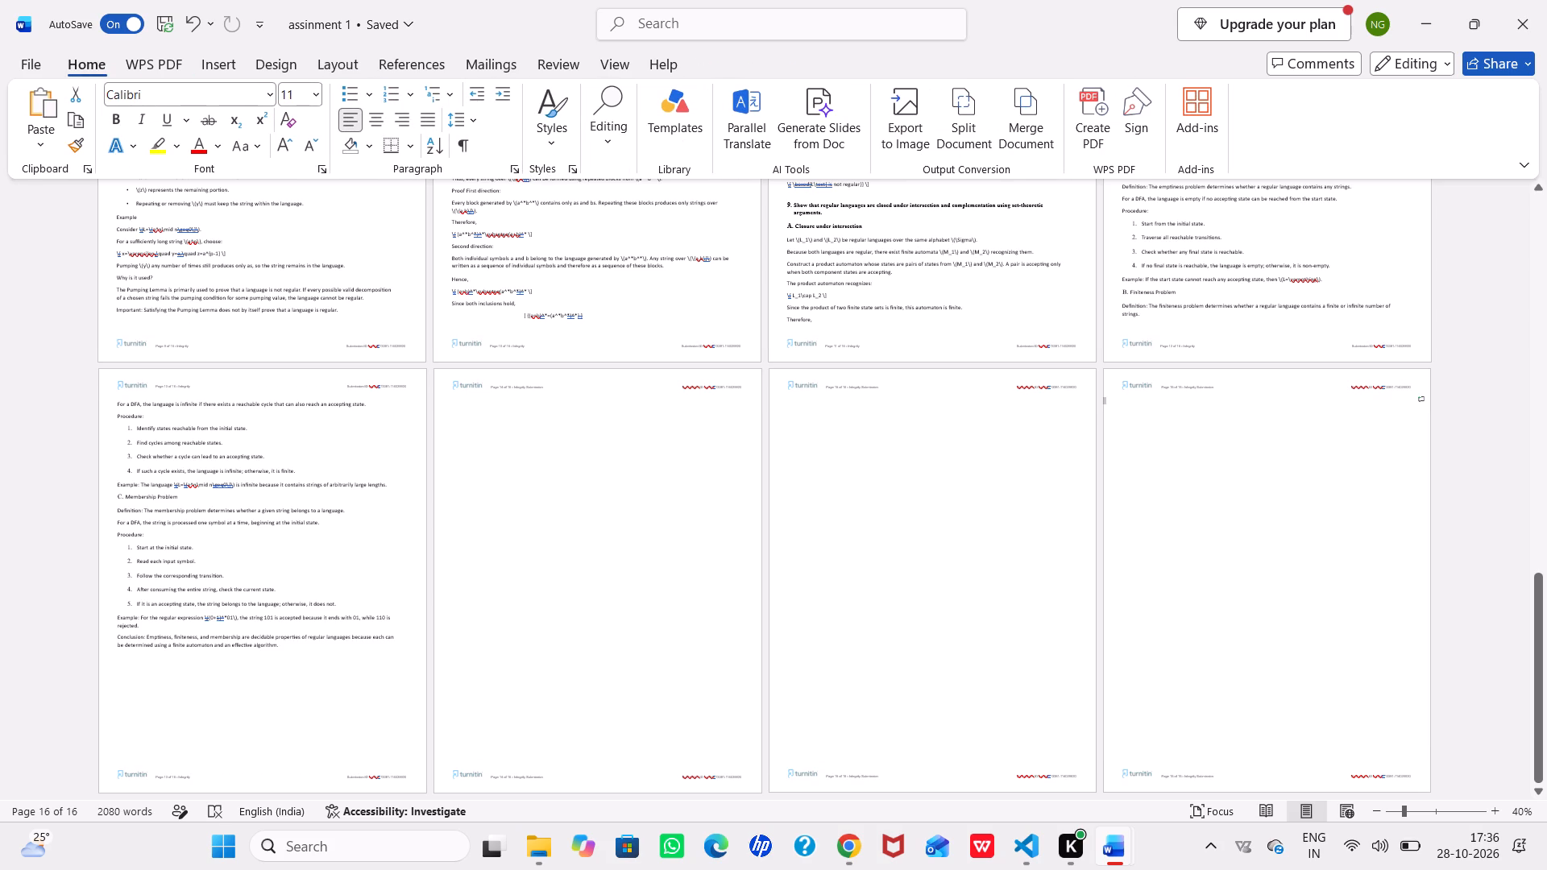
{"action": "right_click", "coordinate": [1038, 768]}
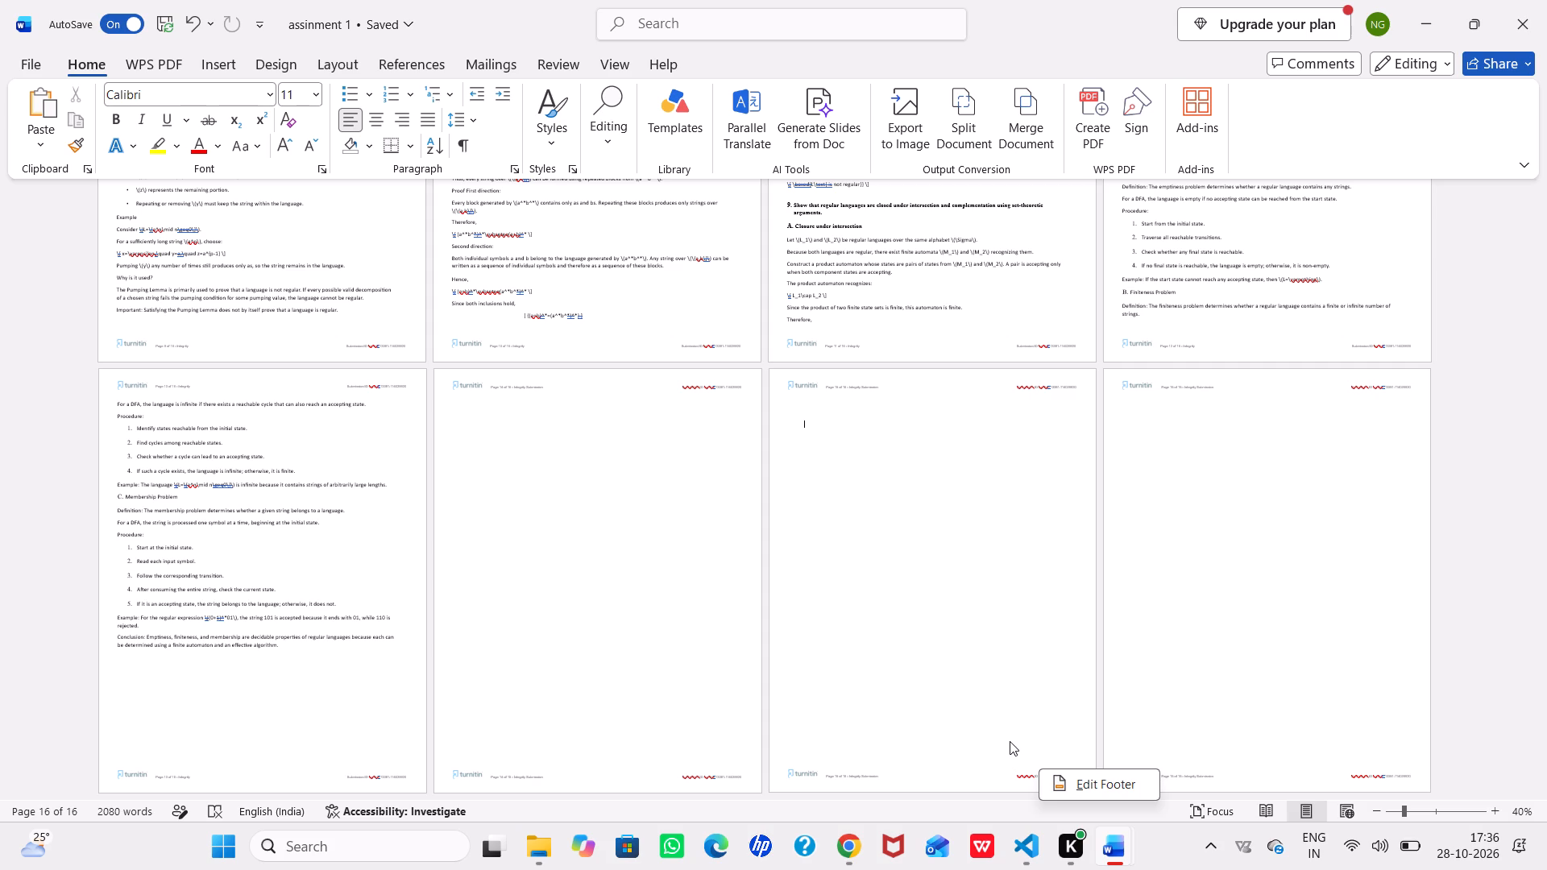
Open the header of the blank last page, page 16, for editing and cut the Turnitin logo out of it.
{"action": "scroll", "coordinate": [1010, 741], "scroll_direction": "up", "scroll_amount": 2, "text": "ctrl"}
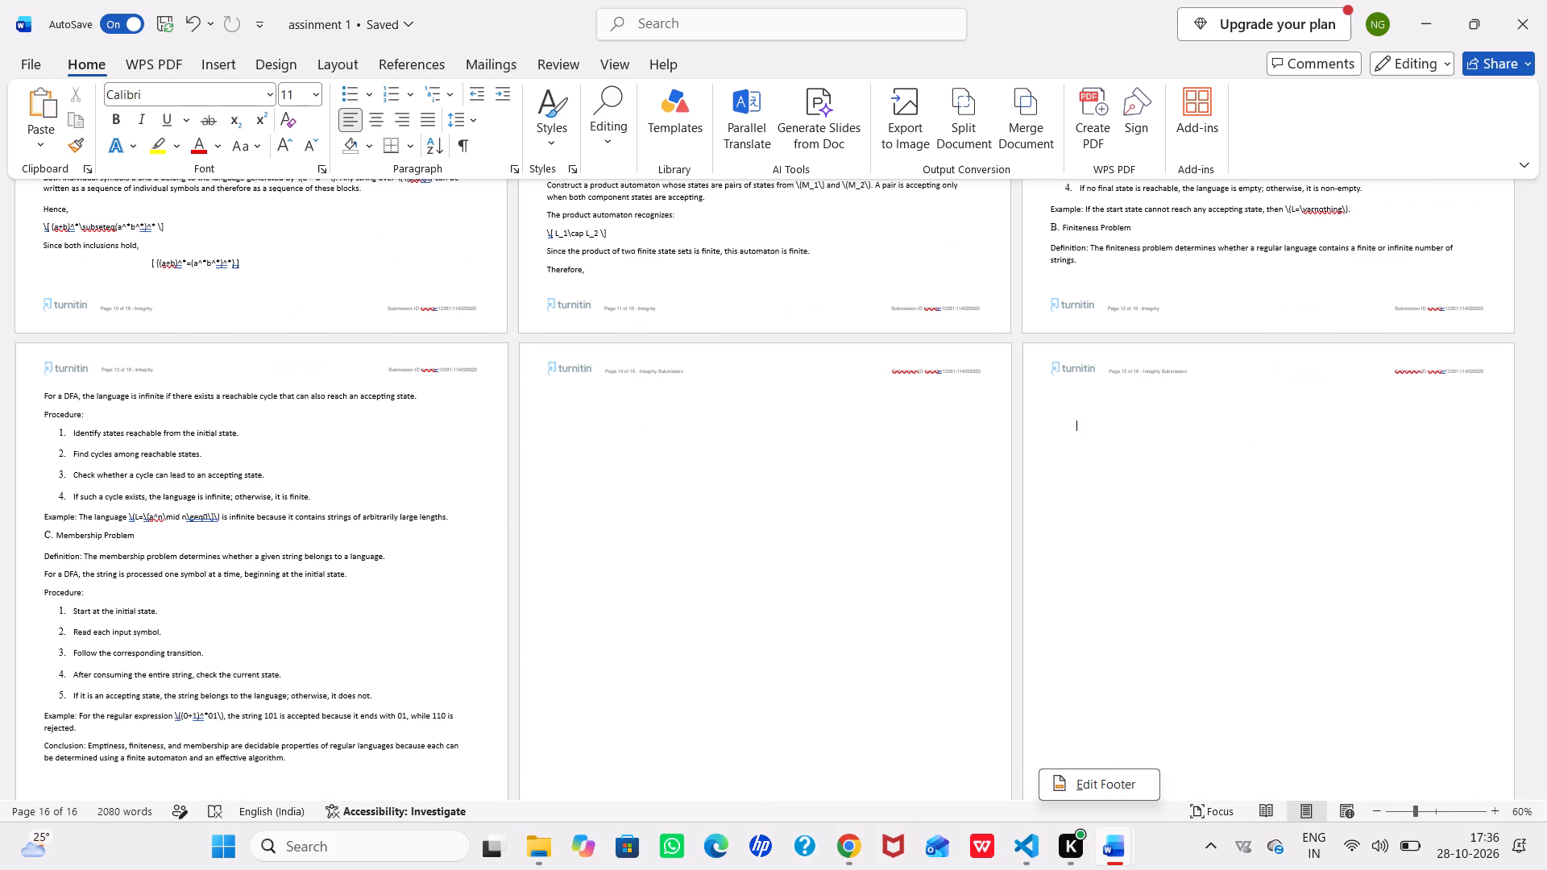
{"action": "scroll", "coordinate": [1010, 741], "scroll_direction": "down", "scroll_amount": 3}
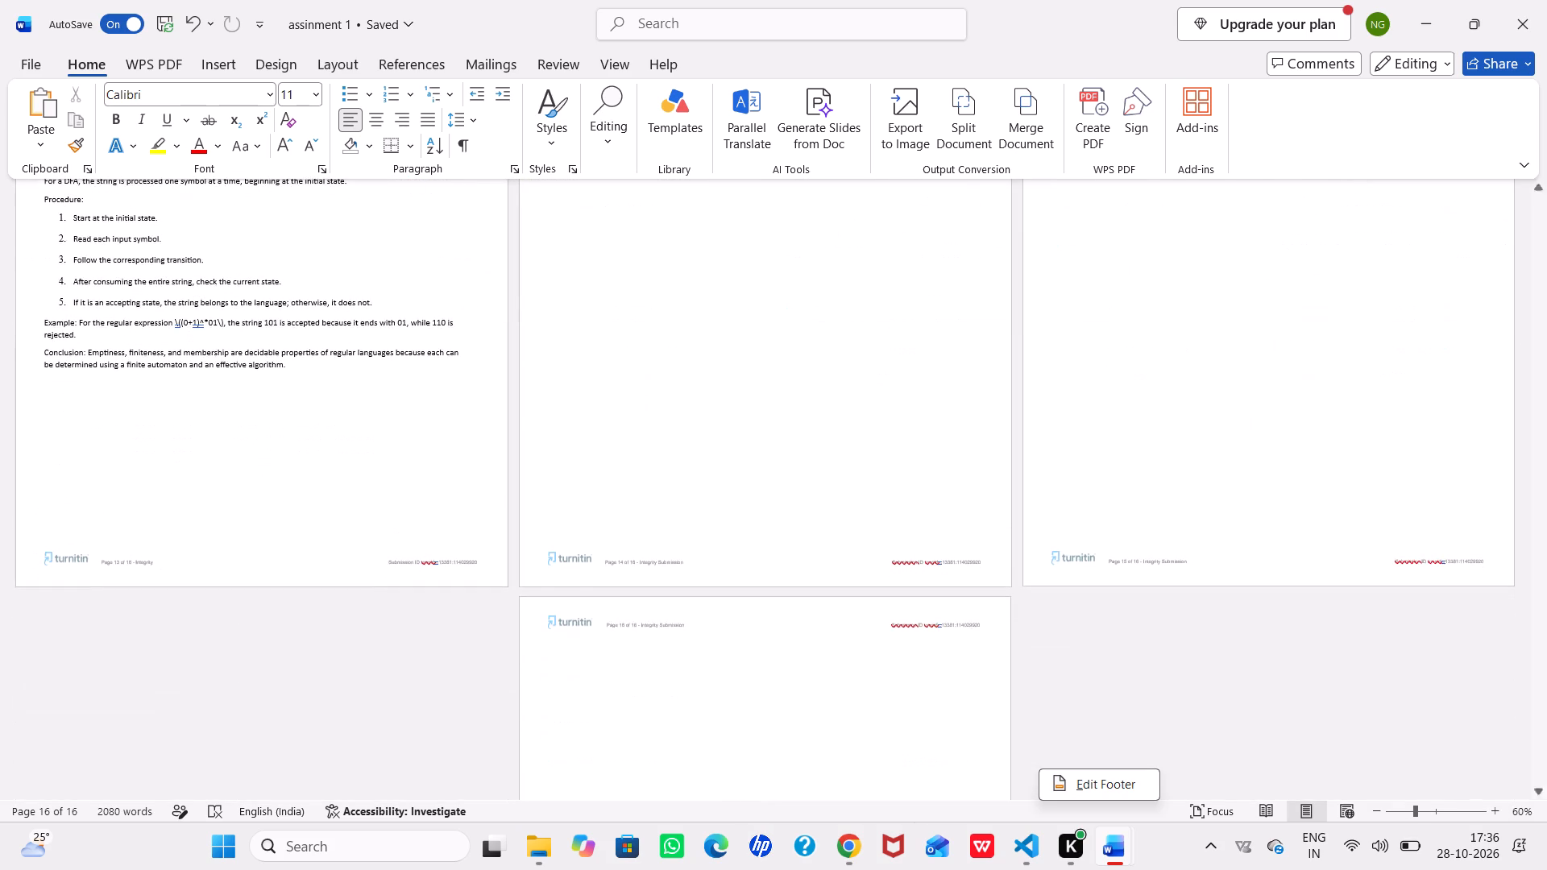
{"action": "scroll", "coordinate": [1010, 741], "scroll_direction": "down", "scroll_amount": 2}
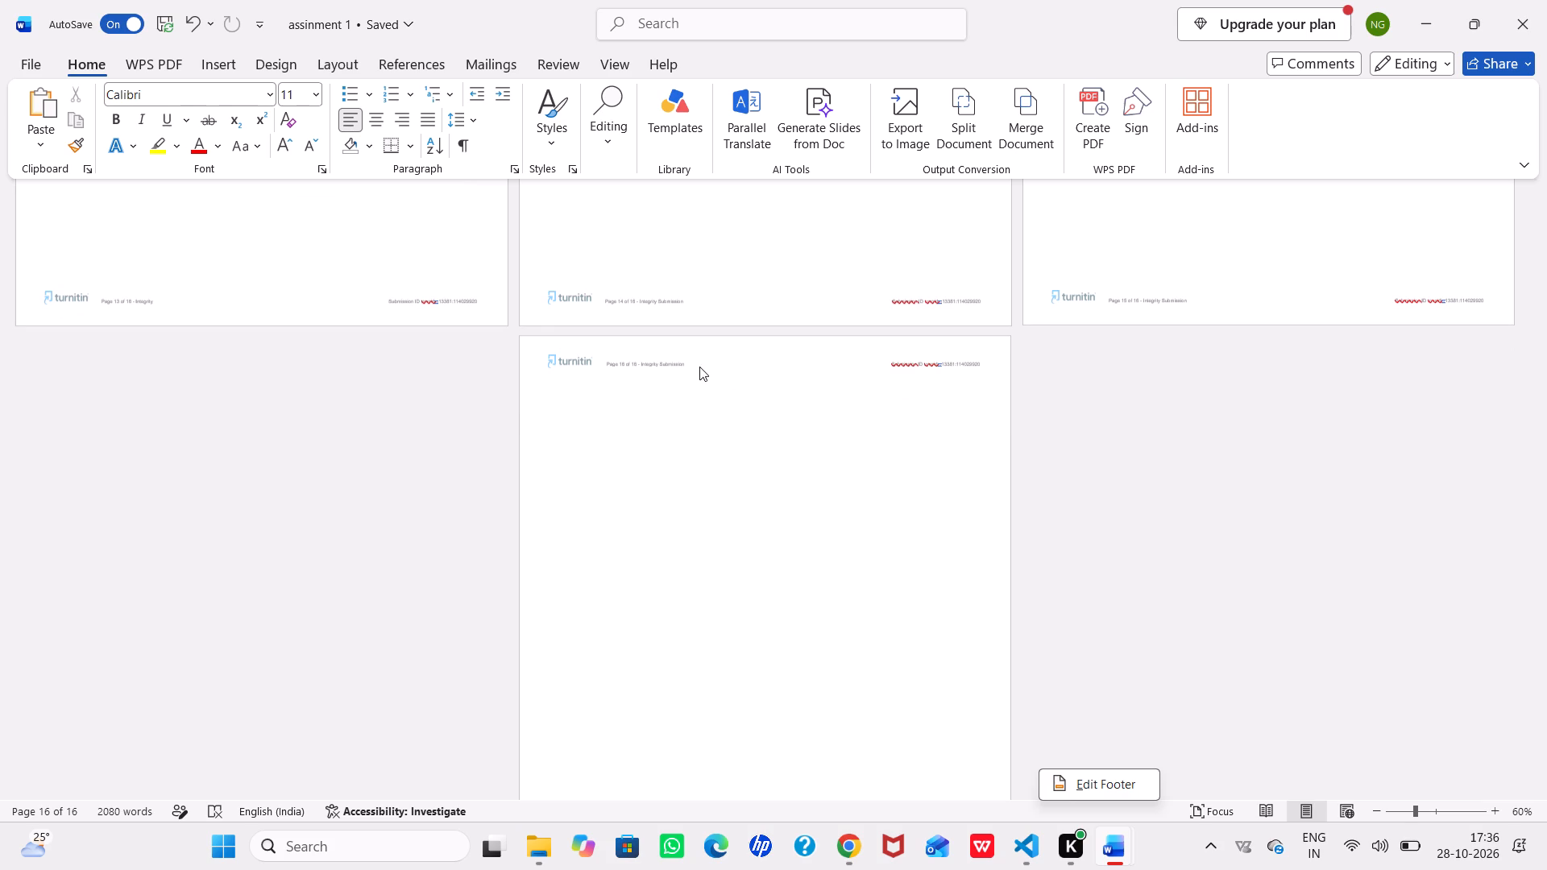
{"action": "left_click_drag", "start_coordinate": [687, 360], "coordinate": [609, 359]}
{"action": "left_click", "coordinate": [614, 361]}
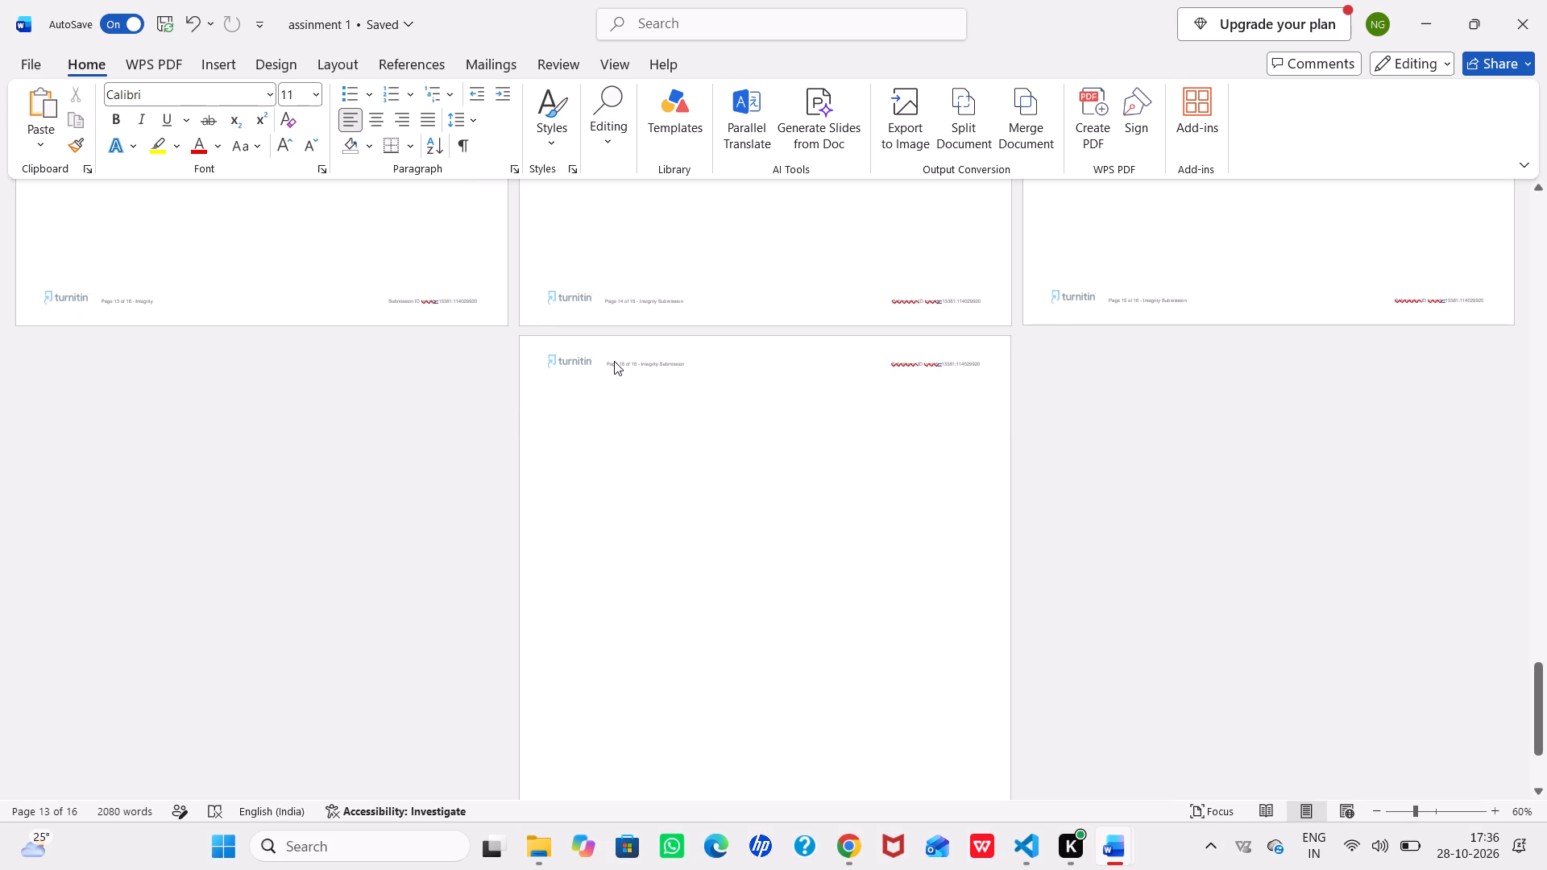
{"action": "right_click", "coordinate": [614, 361]}
{"action": "left_click", "coordinate": [628, 373]}
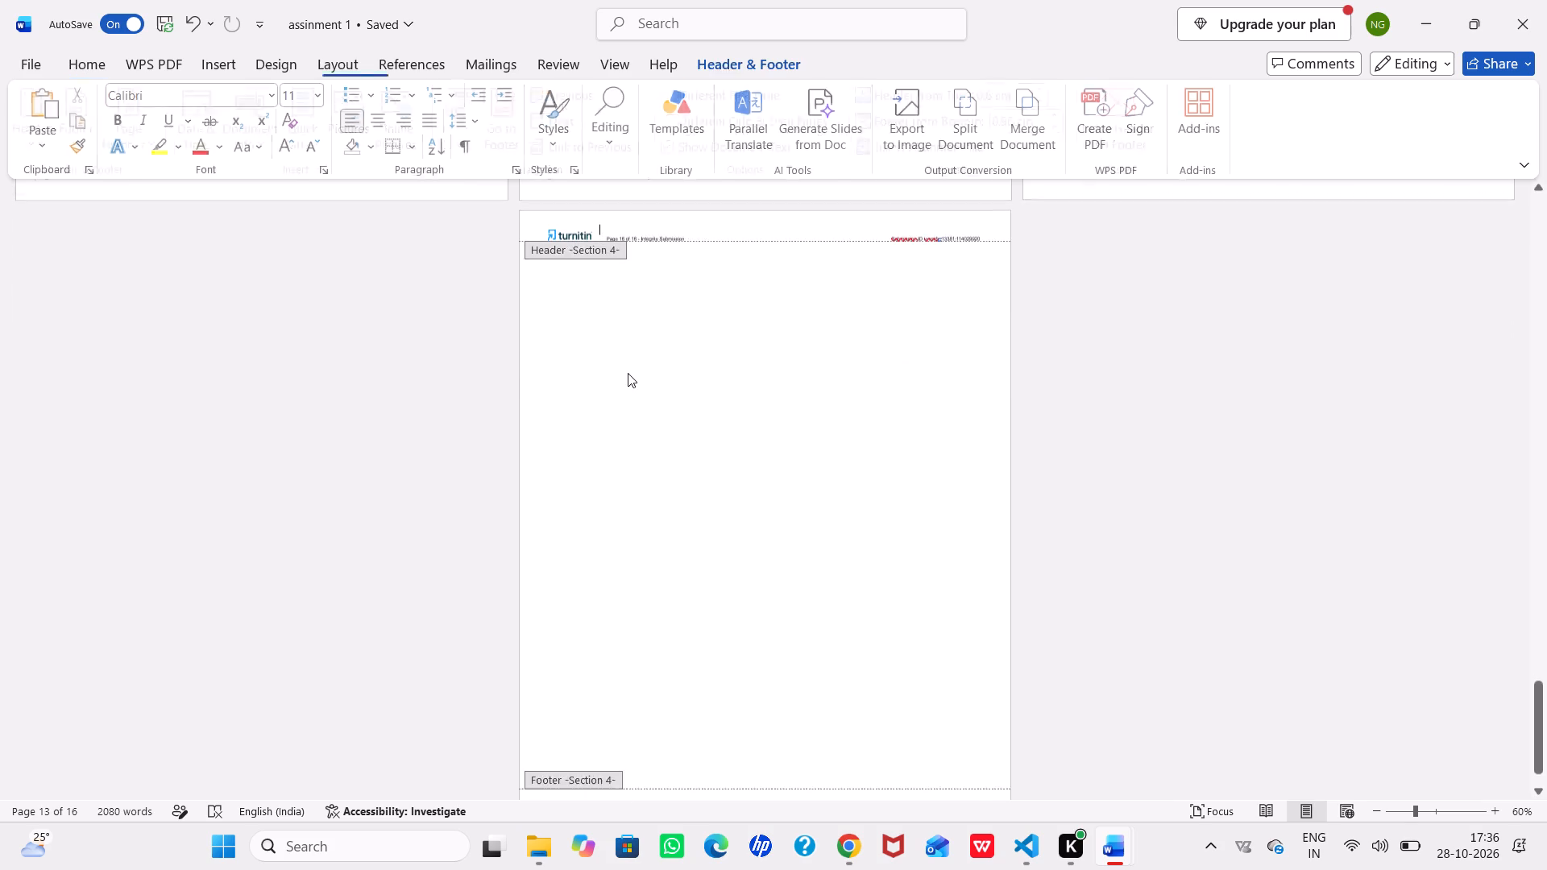
{"action": "left_click_drag", "start_coordinate": [570, 233], "coordinate": [558, 194]}
{"action": "left_click", "coordinate": [568, 224]}
{"action": "left_click_drag", "start_coordinate": [568, 224], "coordinate": [582, 217]}
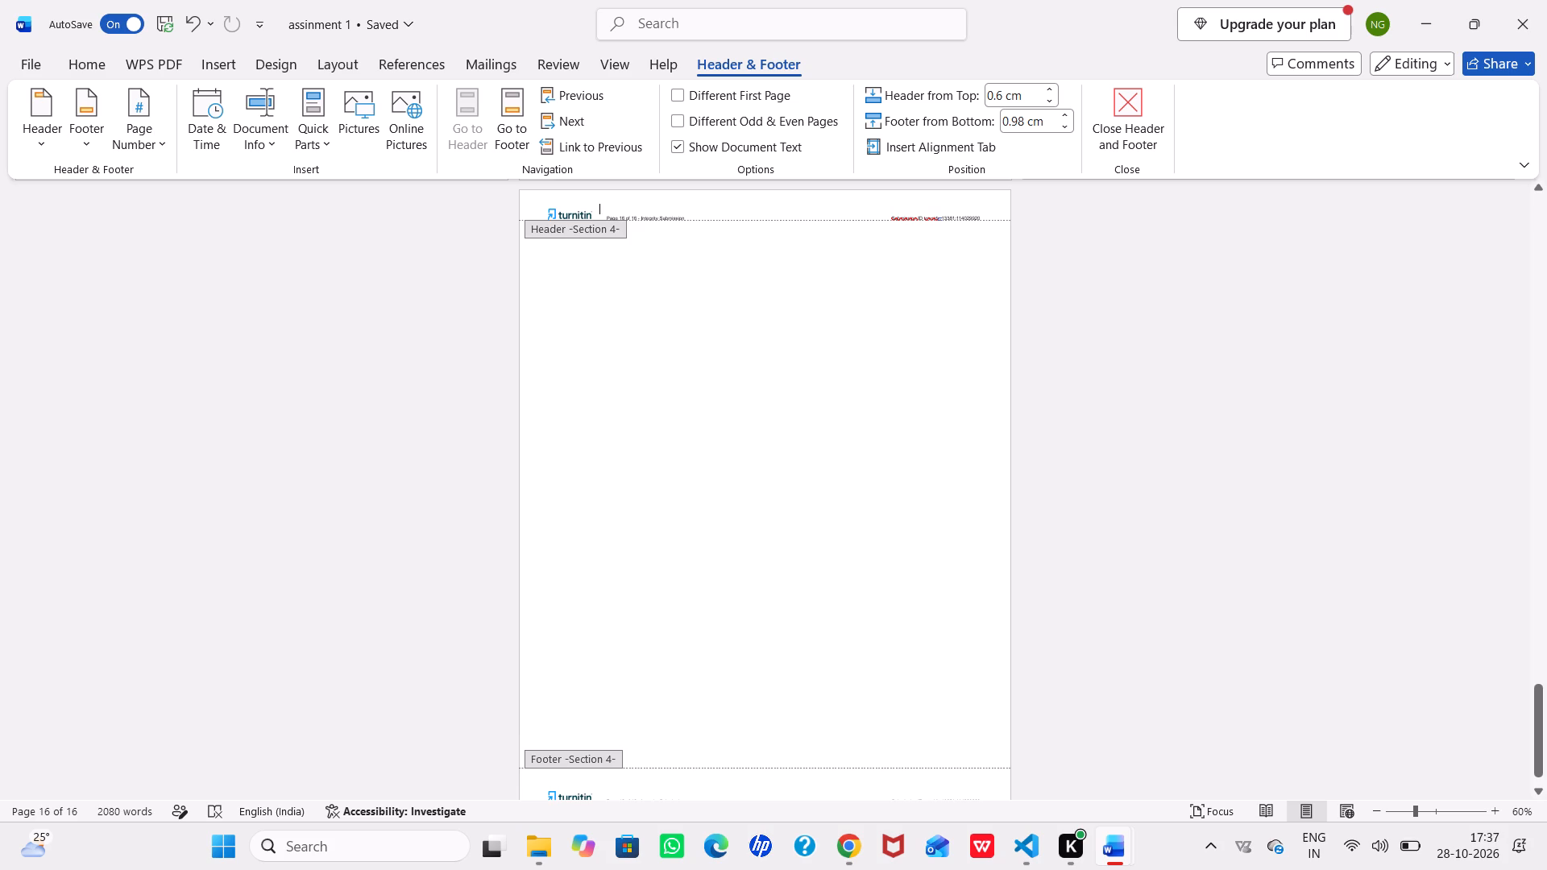
{"action": "left_click_drag", "start_coordinate": [582, 217], "coordinate": [577, 213]}
{"action": "left_click_drag", "start_coordinate": [577, 213], "coordinate": [555, 387]}
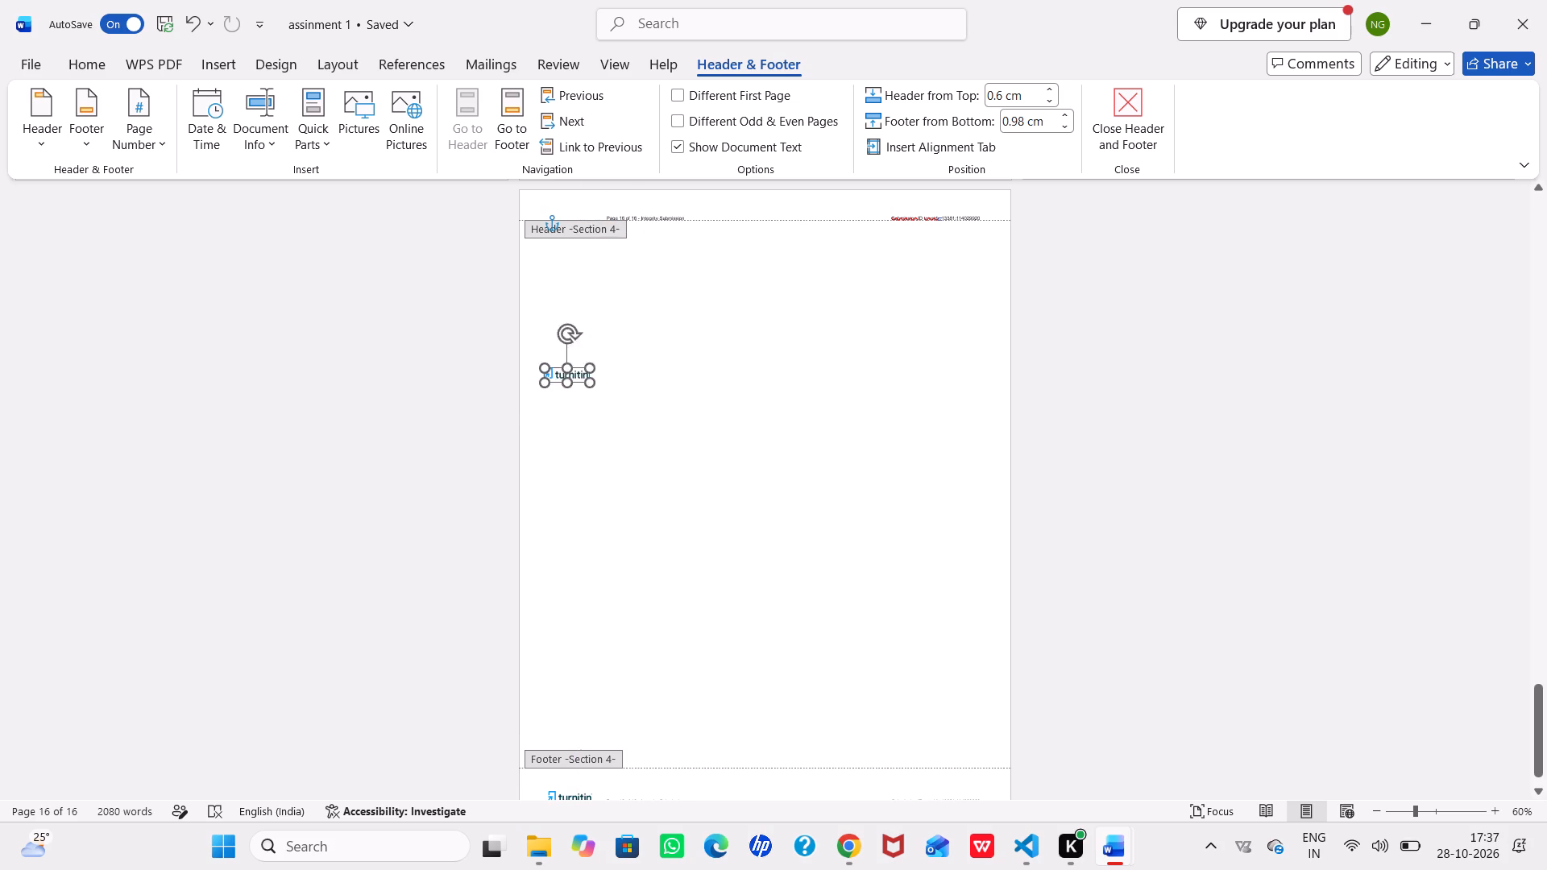
{"action": "left_click_drag", "start_coordinate": [555, 387], "coordinate": [587, 412]}
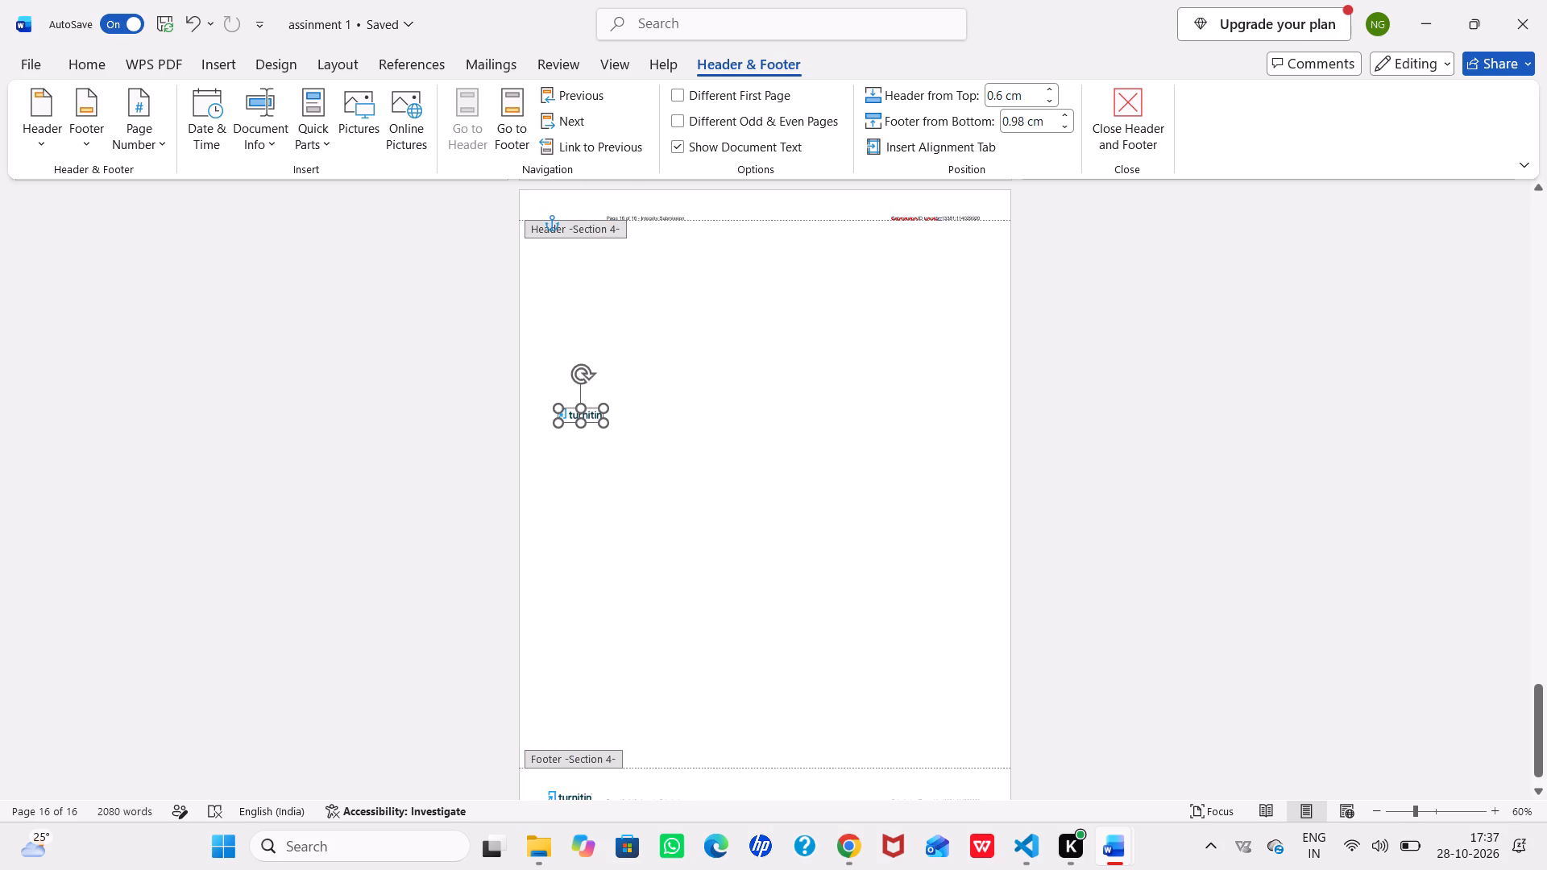
{"action": "right_click", "coordinate": [582, 414]}
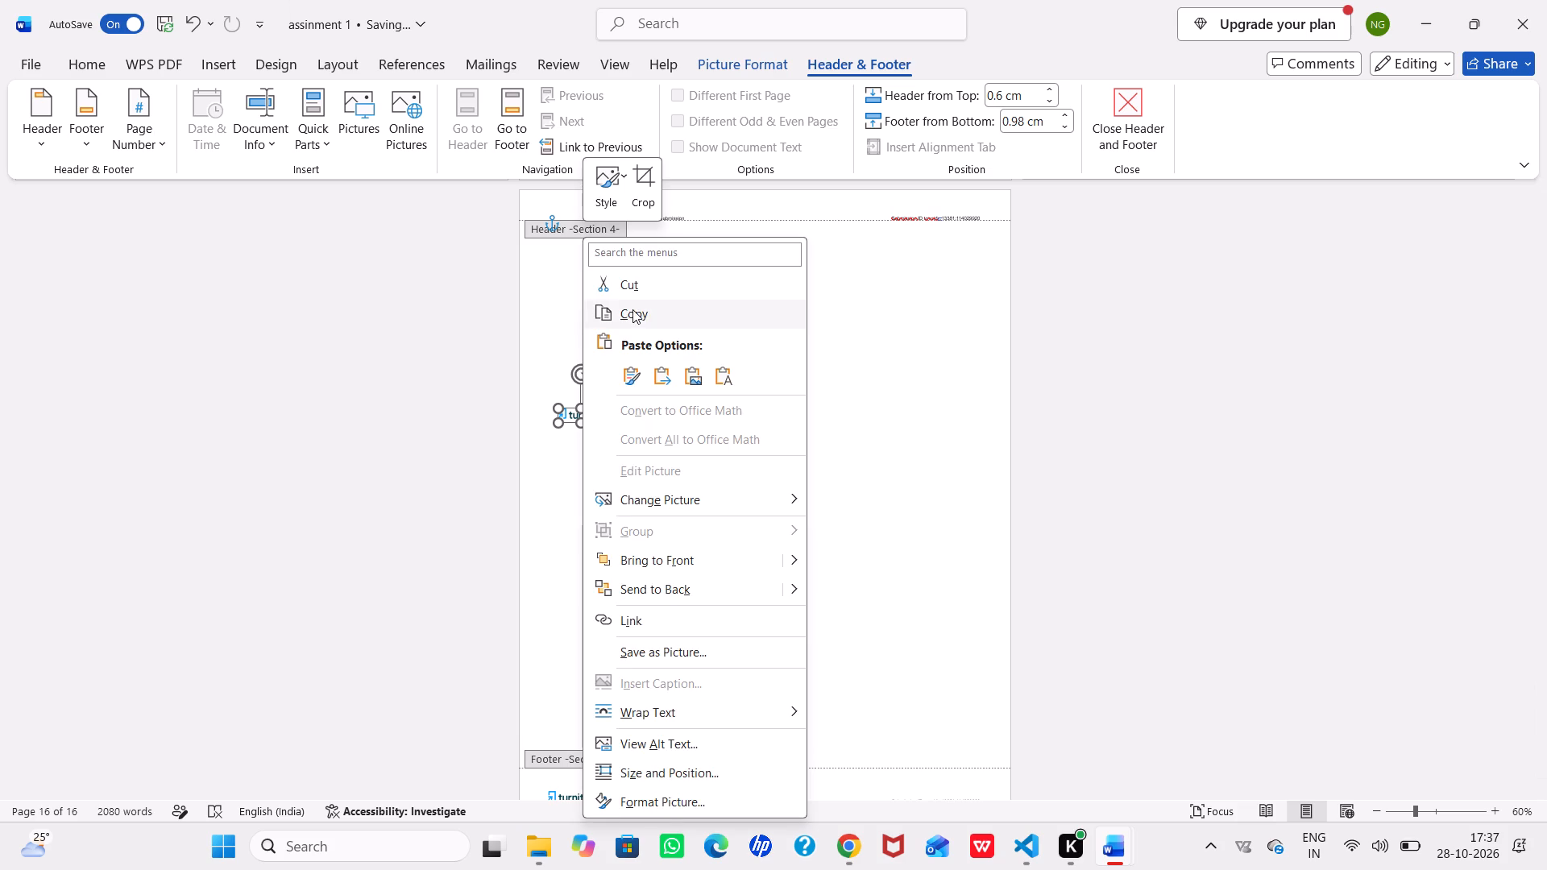
{"action": "left_click", "coordinate": [639, 288]}
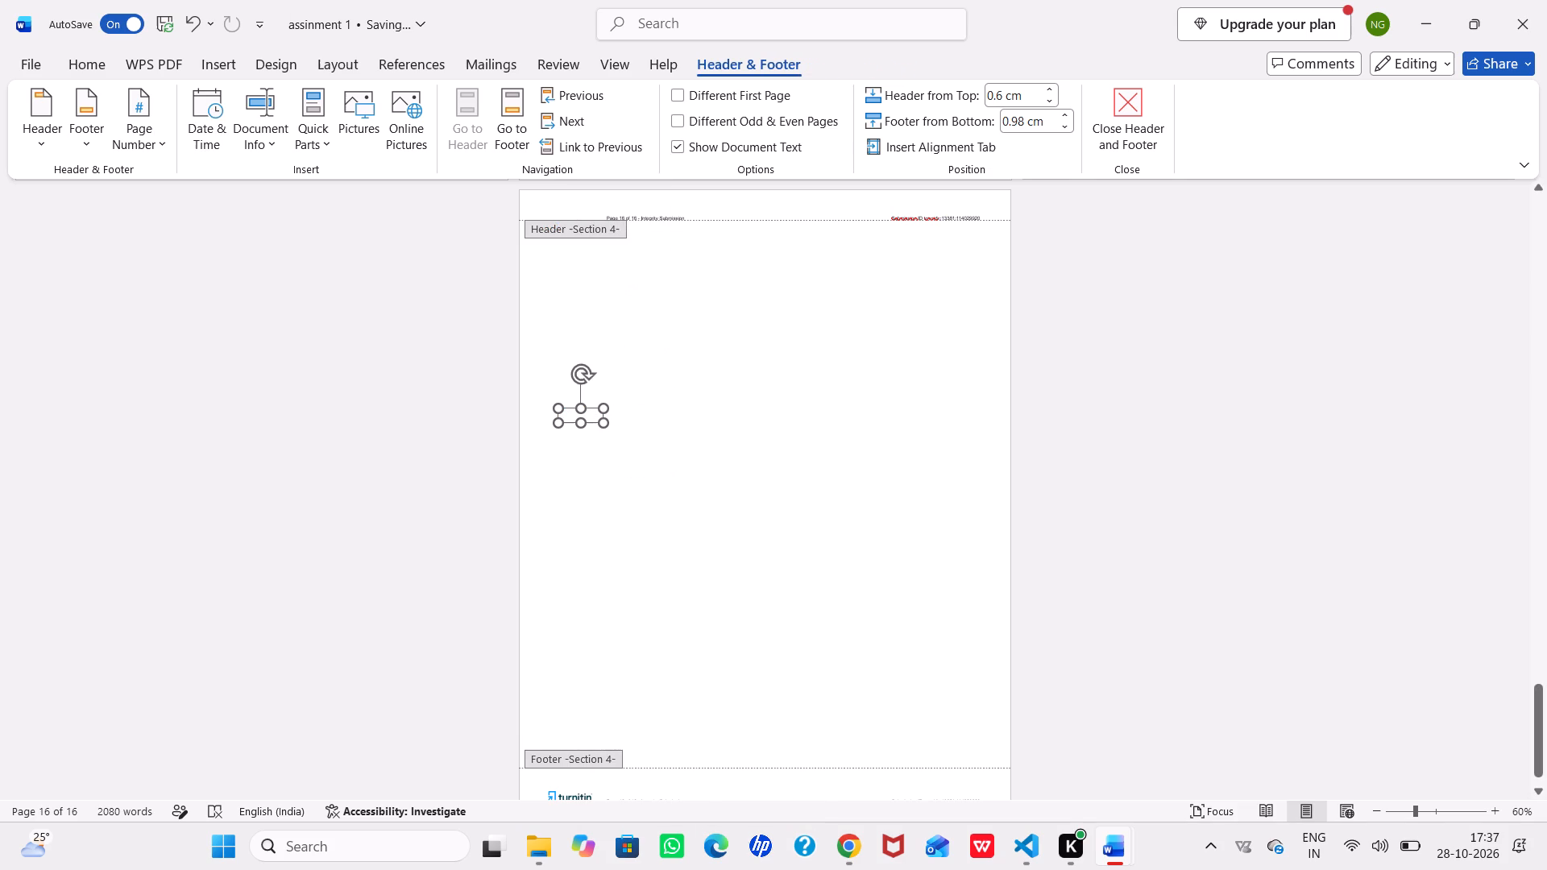
Delete the page number and "Integrity Submission" text from the page 16 header.
{"action": "right_click", "coordinate": [653, 220]}
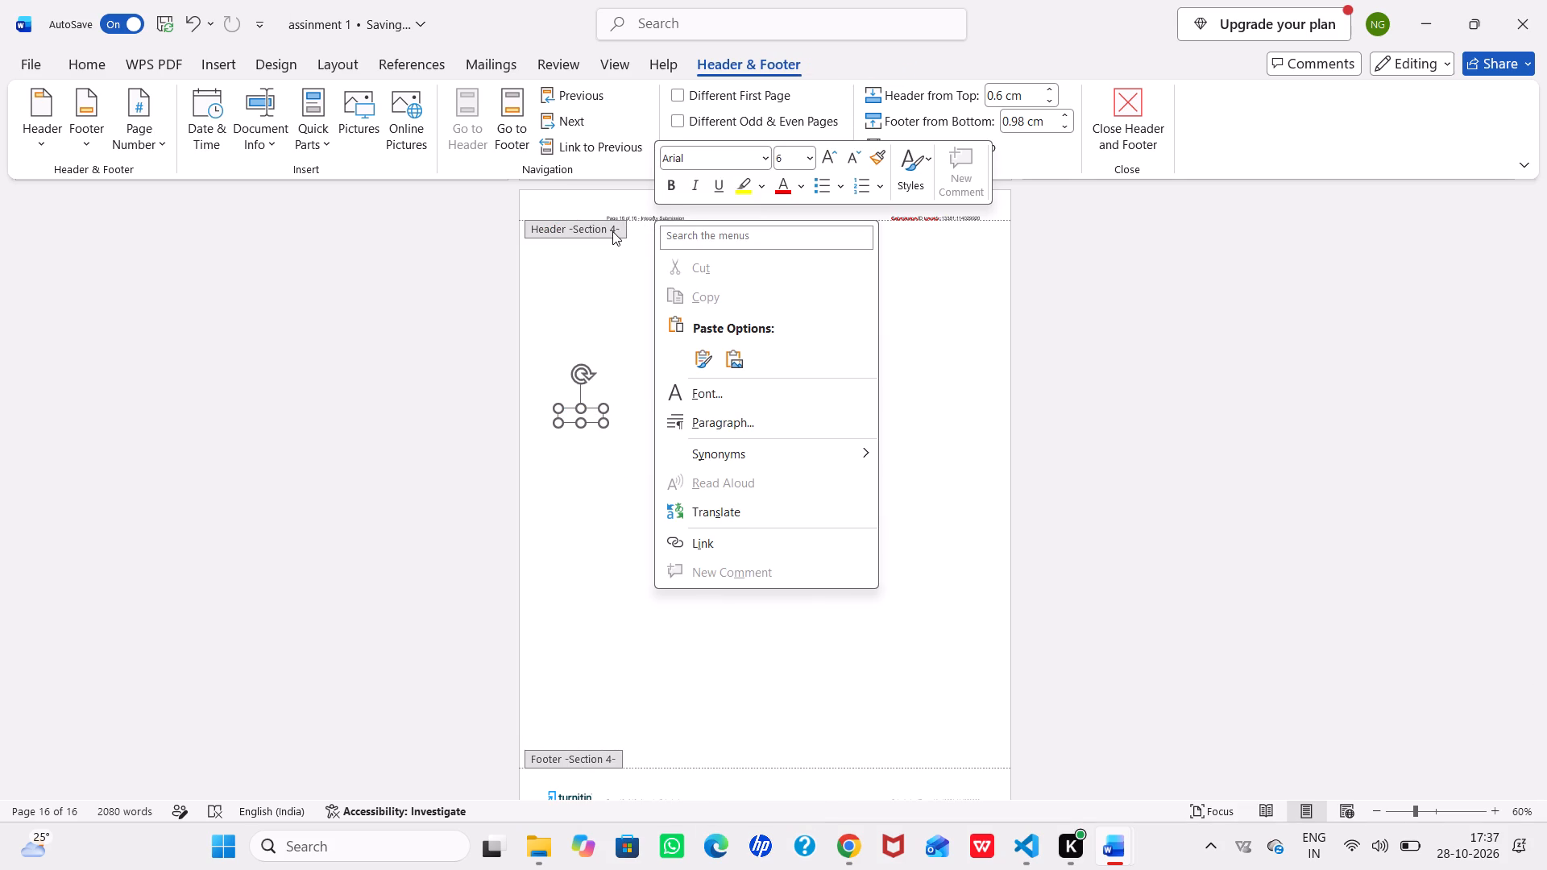
{"action": "left_click", "coordinate": [612, 231]}
{"action": "left_click_drag", "start_coordinate": [612, 231], "coordinate": [669, 235]}
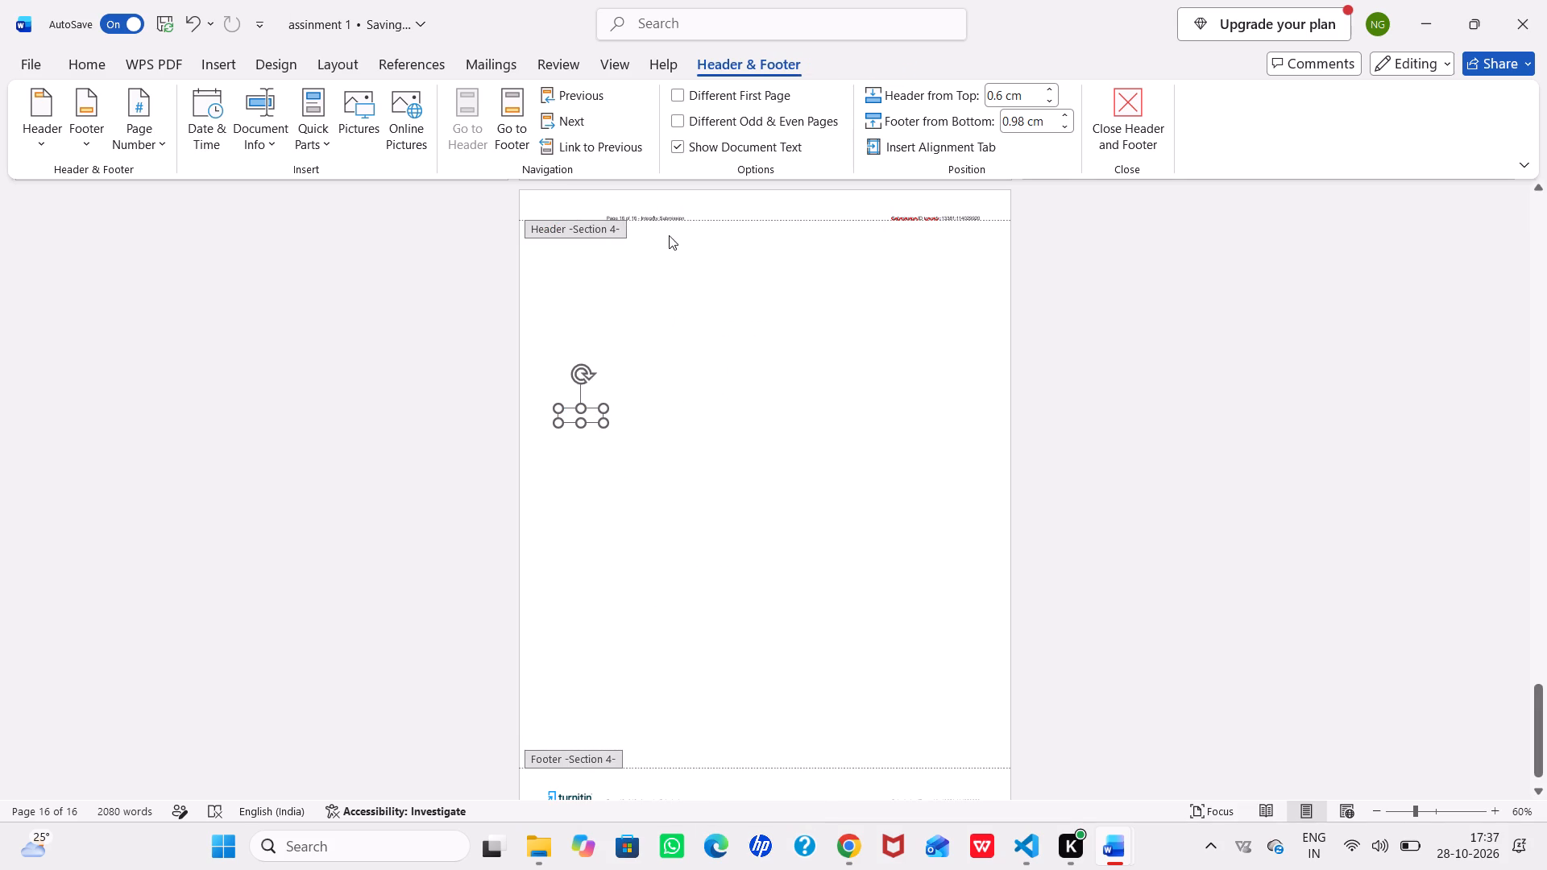
{"action": "left_click_drag", "start_coordinate": [669, 235], "coordinate": [661, 215]}
{"action": "left_click_drag", "start_coordinate": [661, 215], "coordinate": [687, 311]}
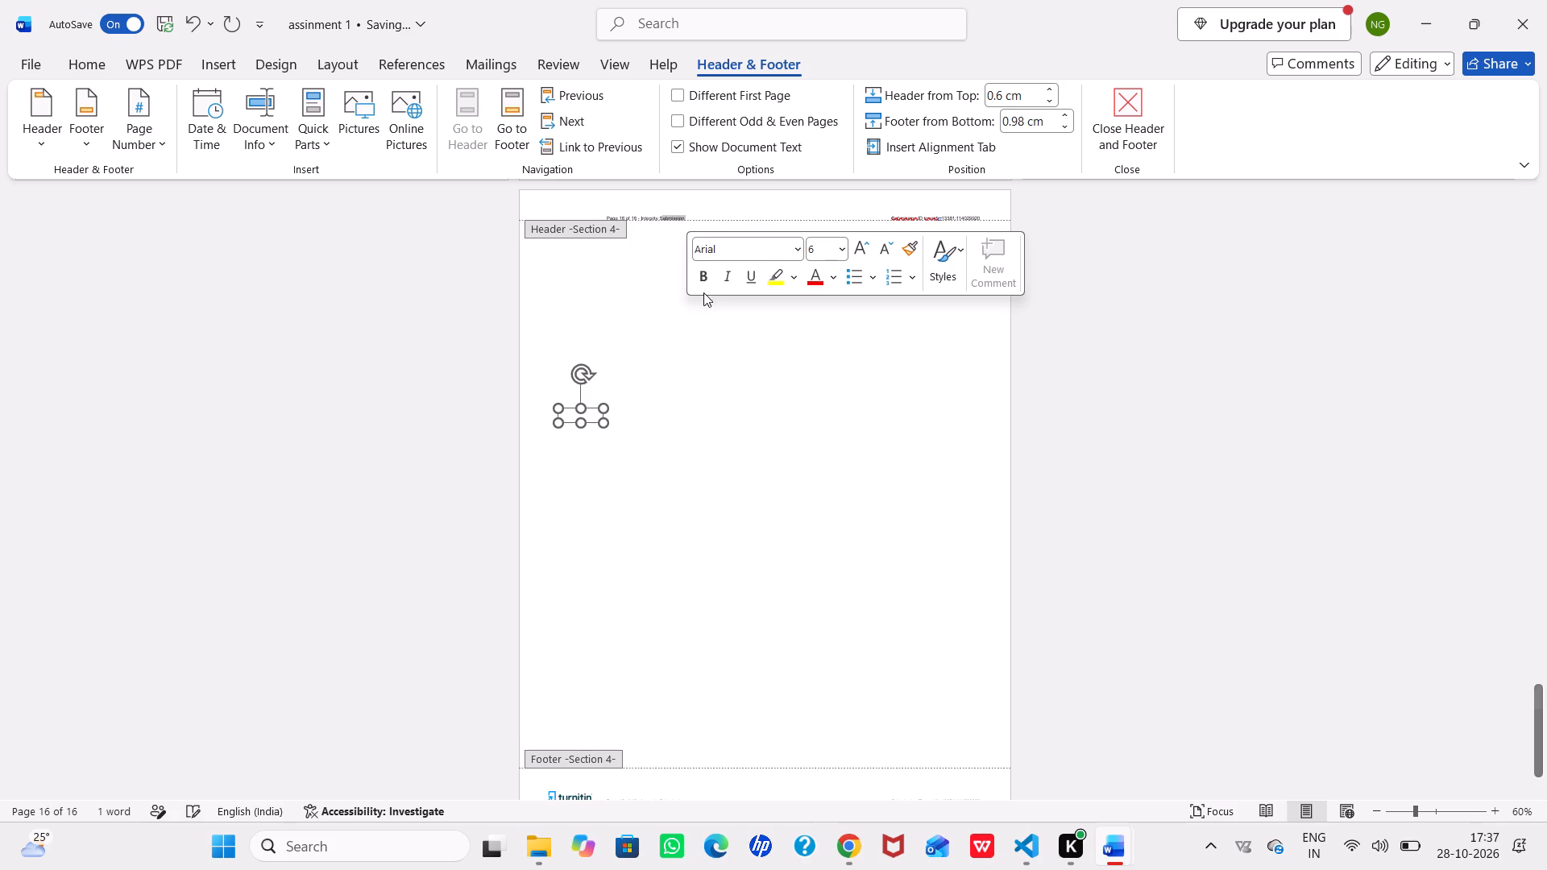
{"action": "right_click", "coordinate": [684, 333]}
{"action": "left_click", "coordinate": [707, 382]}
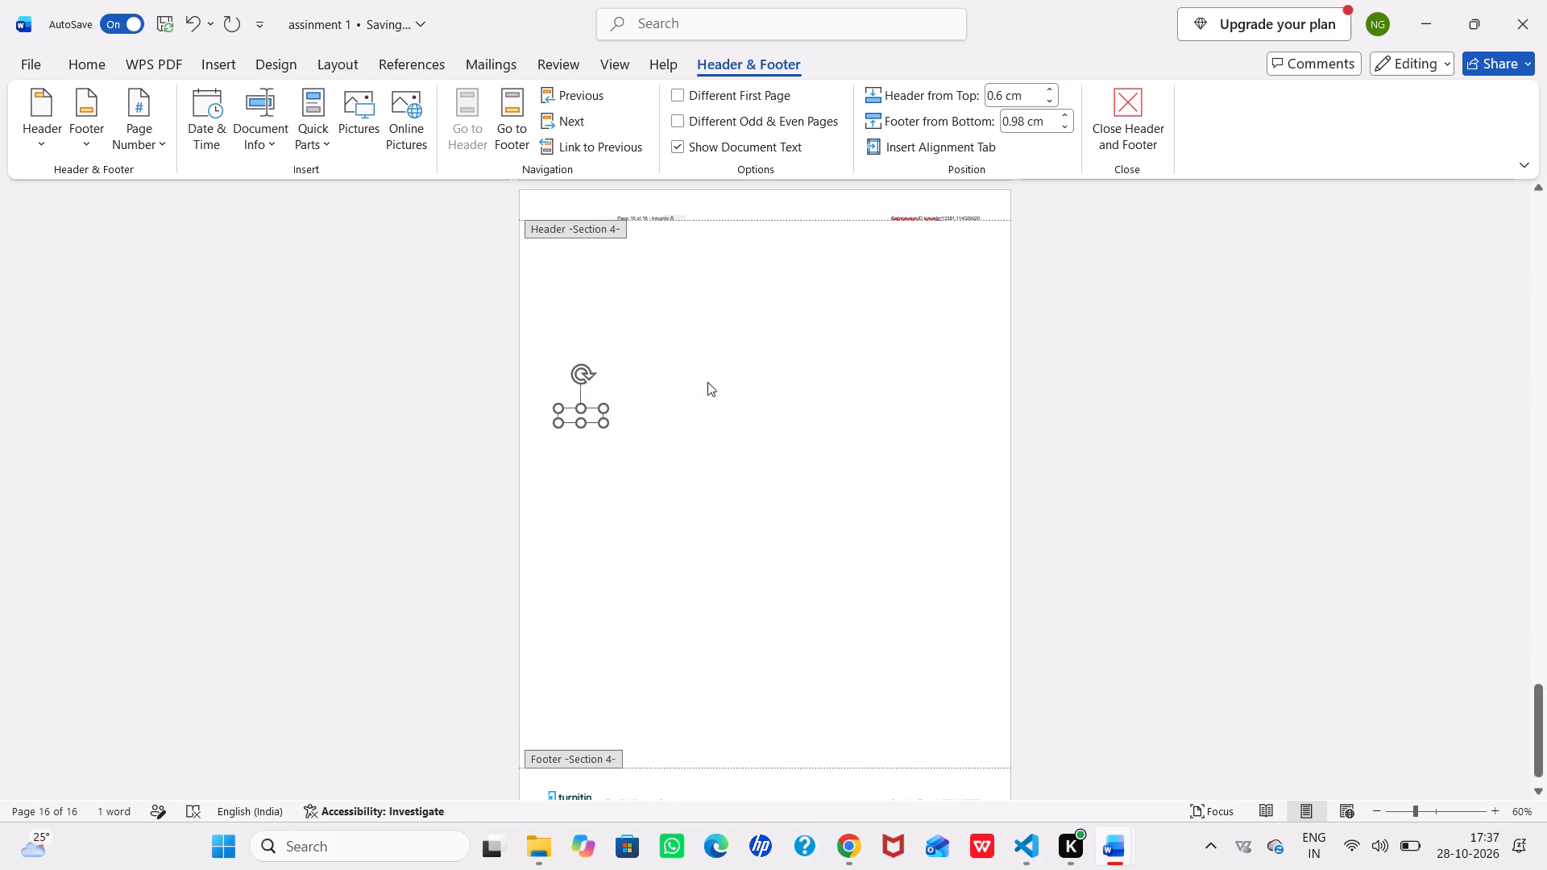
{"action": "key", "text": "BackSpace"}
{"action": "key", "text": "BackSpace"}
{"action": "key", "text": "BackSpace"}
{"action": "key", "text": "BackSpace"}
{"action": "key", "text": "BackSpace"}
{"action": "key", "text": "BackSpace"}
{"action": "key", "text": "BackSpace"}
{"action": "key", "text": "BackSpace"}
{"action": "key", "text": "BackSpace"}
{"action": "key", "text": "BackSpace"}
{"action": "key", "text": "BackSpace"}
{"action": "key", "text": "BackSpace"}
{"action": "key", "text": "BackSpace"}
{"action": "key", "text": "BackSpace"}
{"action": "key", "text": "BackSpace"}
{"action": "key", "text": "BackSpace"}
{"action": "key", "text": "BackSpace"}
{"action": "key", "text": "BackSpace"}
{"action": "key", "text": "BackSpace"}
{"action": "key", "text": "BackSpace"}
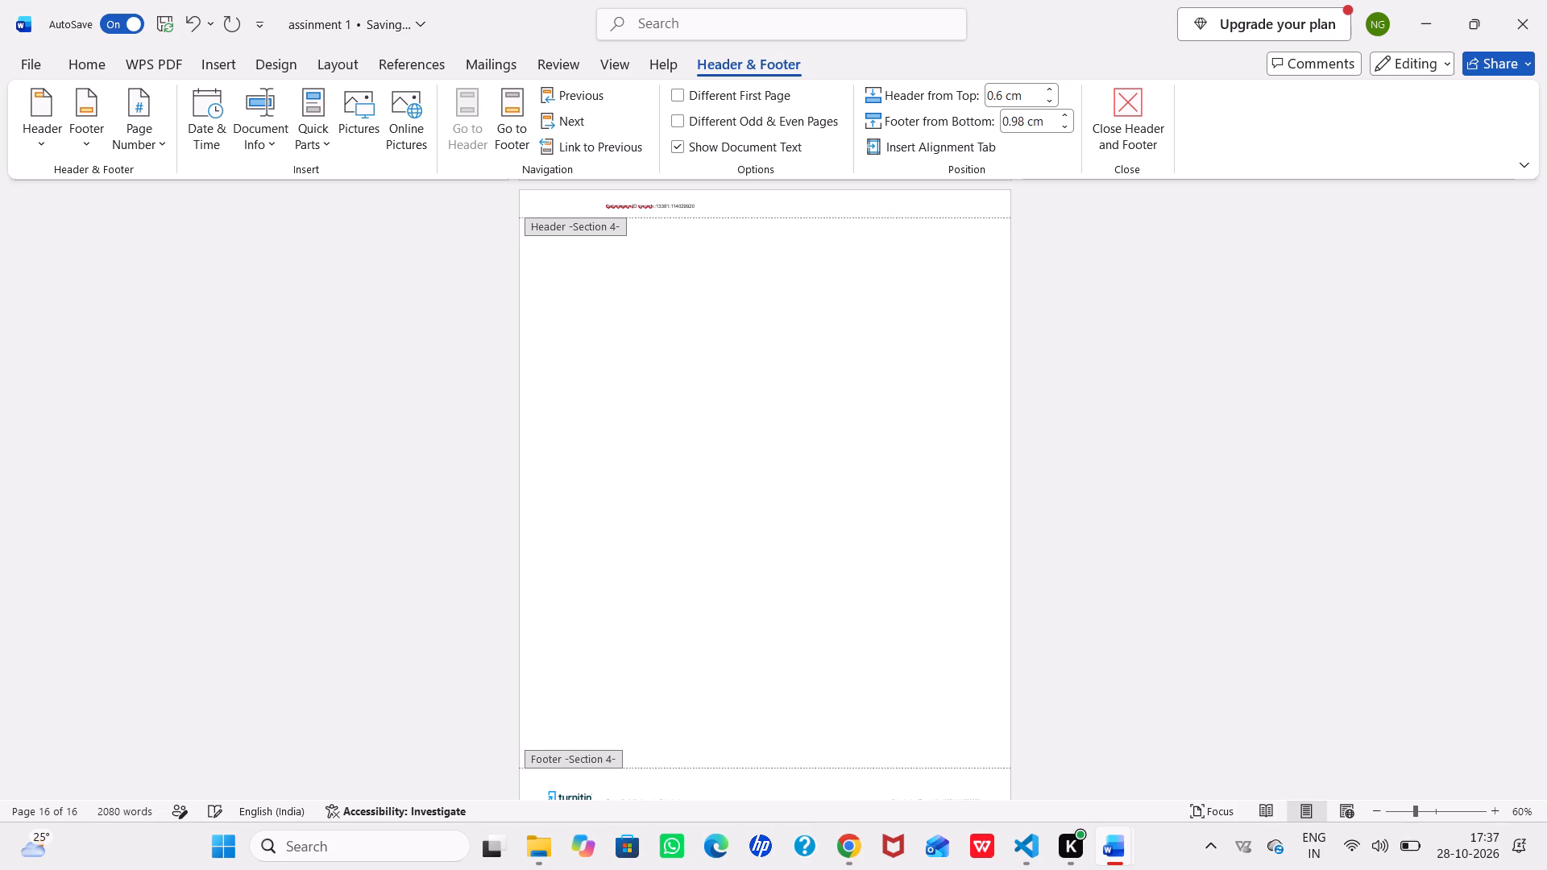
Delete the remaining submission ID text from the page 16 header.
{"action": "key", "text": "Delete"}
{"action": "key", "text": "Delete"}
{"action": "key", "text": "Delete"}
{"action": "key", "text": "Delete"}
{"action": "key", "text": "Delete"}
{"action": "key", "text": "Delete"}
{"action": "key", "text": "Delete"}
{"action": "key", "text": "Delete"}
{"action": "key", "text": "Delete"}
{"action": "key", "text": "Delete"}
{"action": "key", "text": "Delete"}
{"action": "key", "text": "Delete"}
{"action": "key", "text": "Delete"}
{"action": "key", "text": "Delete"}
{"action": "key", "text": "Delete"}
{"action": "key", "text": "Delete"}
{"action": "key", "text": "Delete"}
{"action": "key", "text": "Delete"}
{"action": "key", "text": "Delete"}
{"action": "key", "text": "Delete"}
Clear the page 16 footer by cutting the Turnitin logo and deleting the page number, "Integrity Submission" and submission ID text.
{"action": "scroll", "coordinate": [573, 795], "scroll_direction": "down", "scroll_amount": 1}
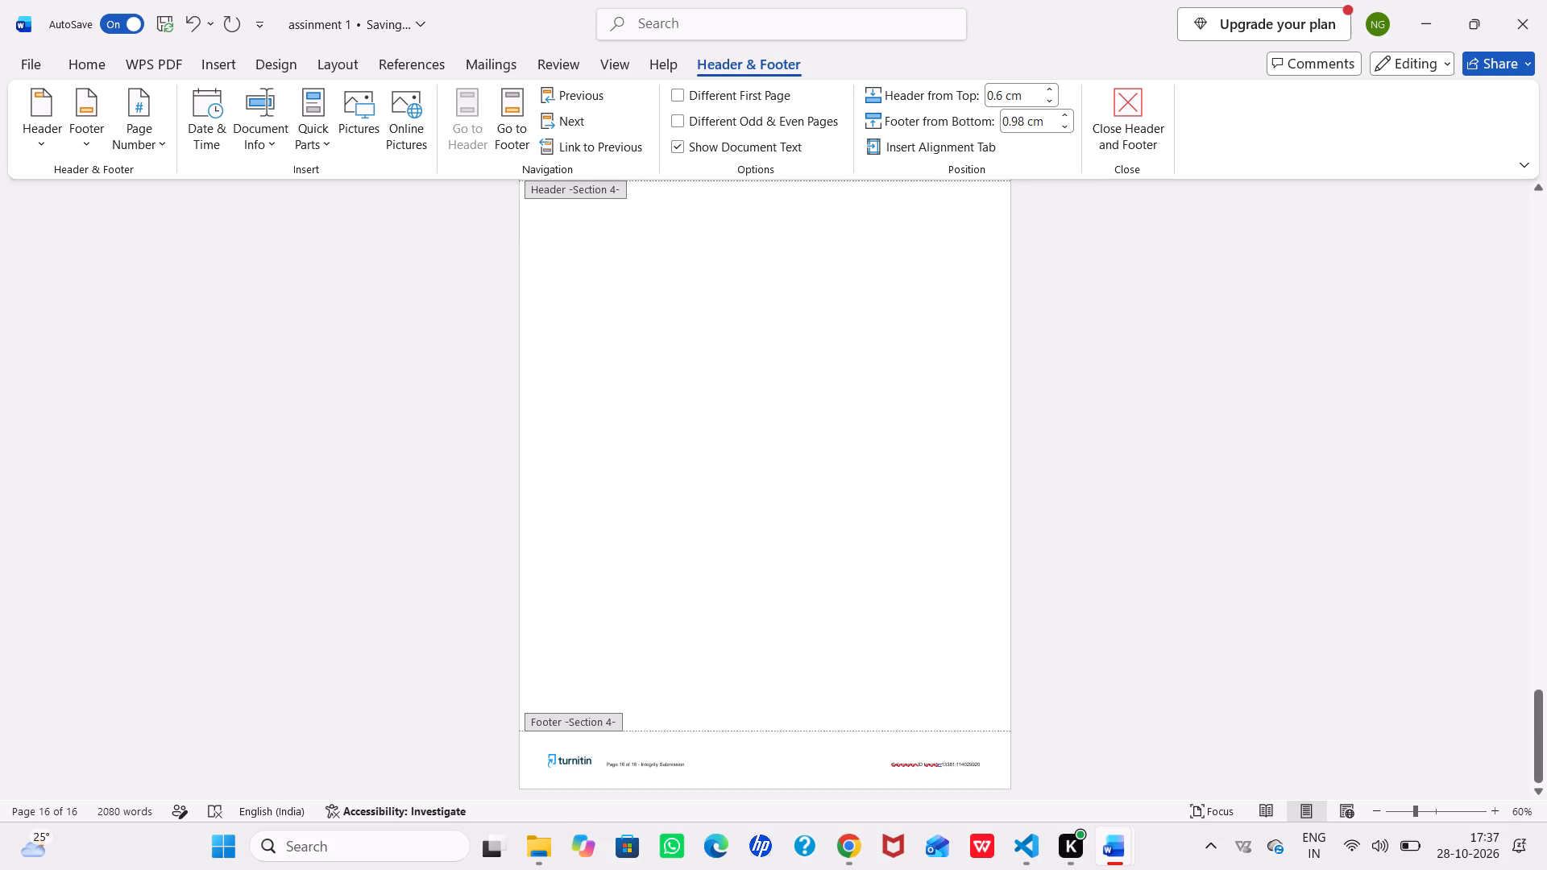
{"action": "left_click", "coordinate": [567, 758]}
{"action": "right_click", "coordinate": [567, 758]}
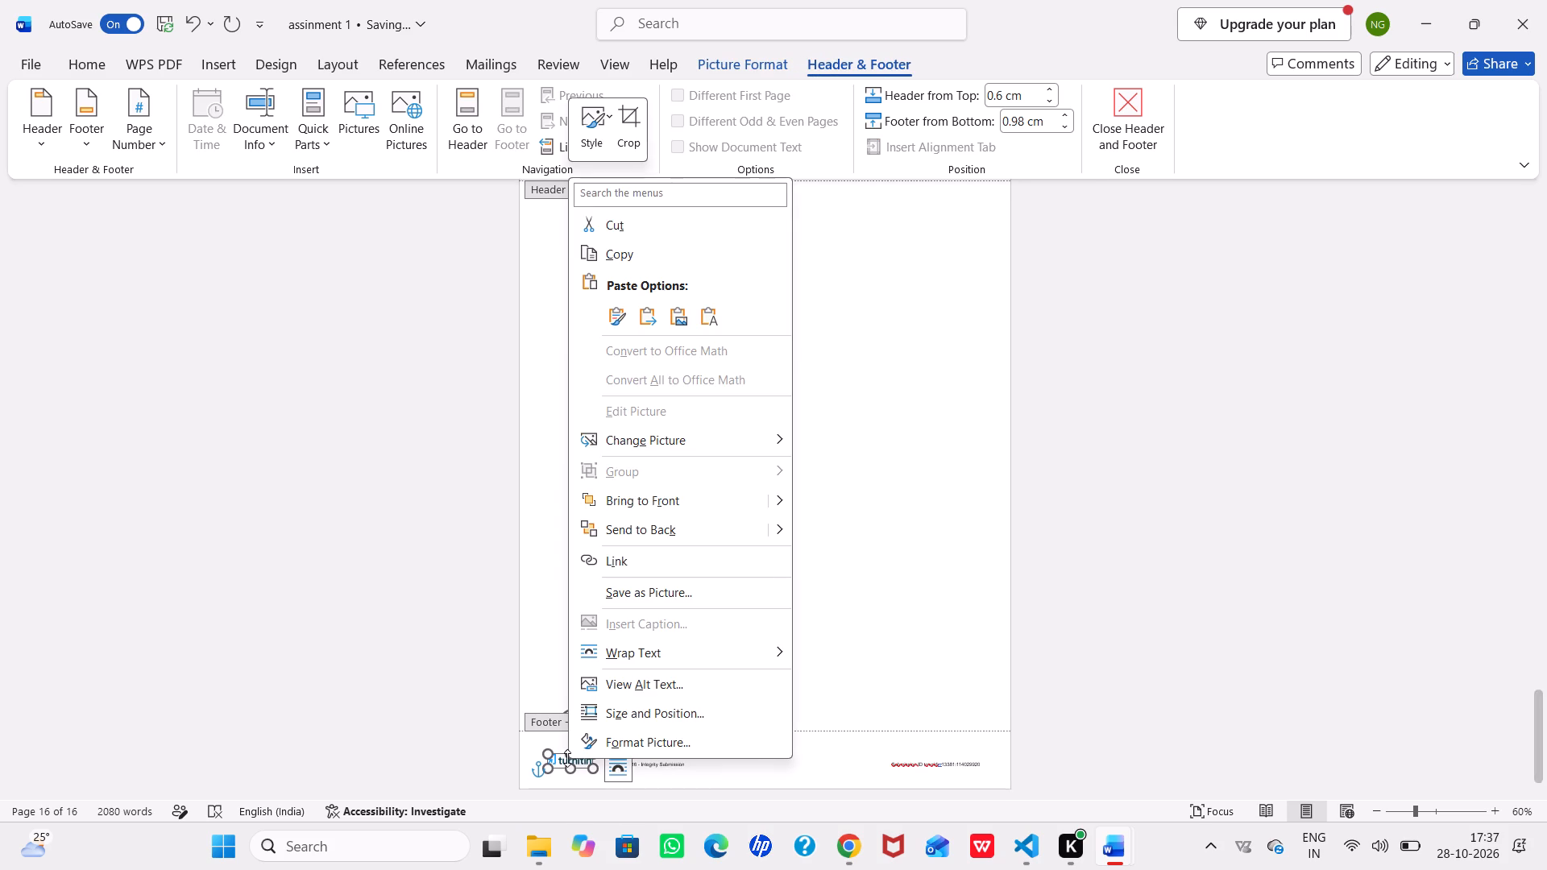
{"action": "left_click", "coordinate": [682, 230]}
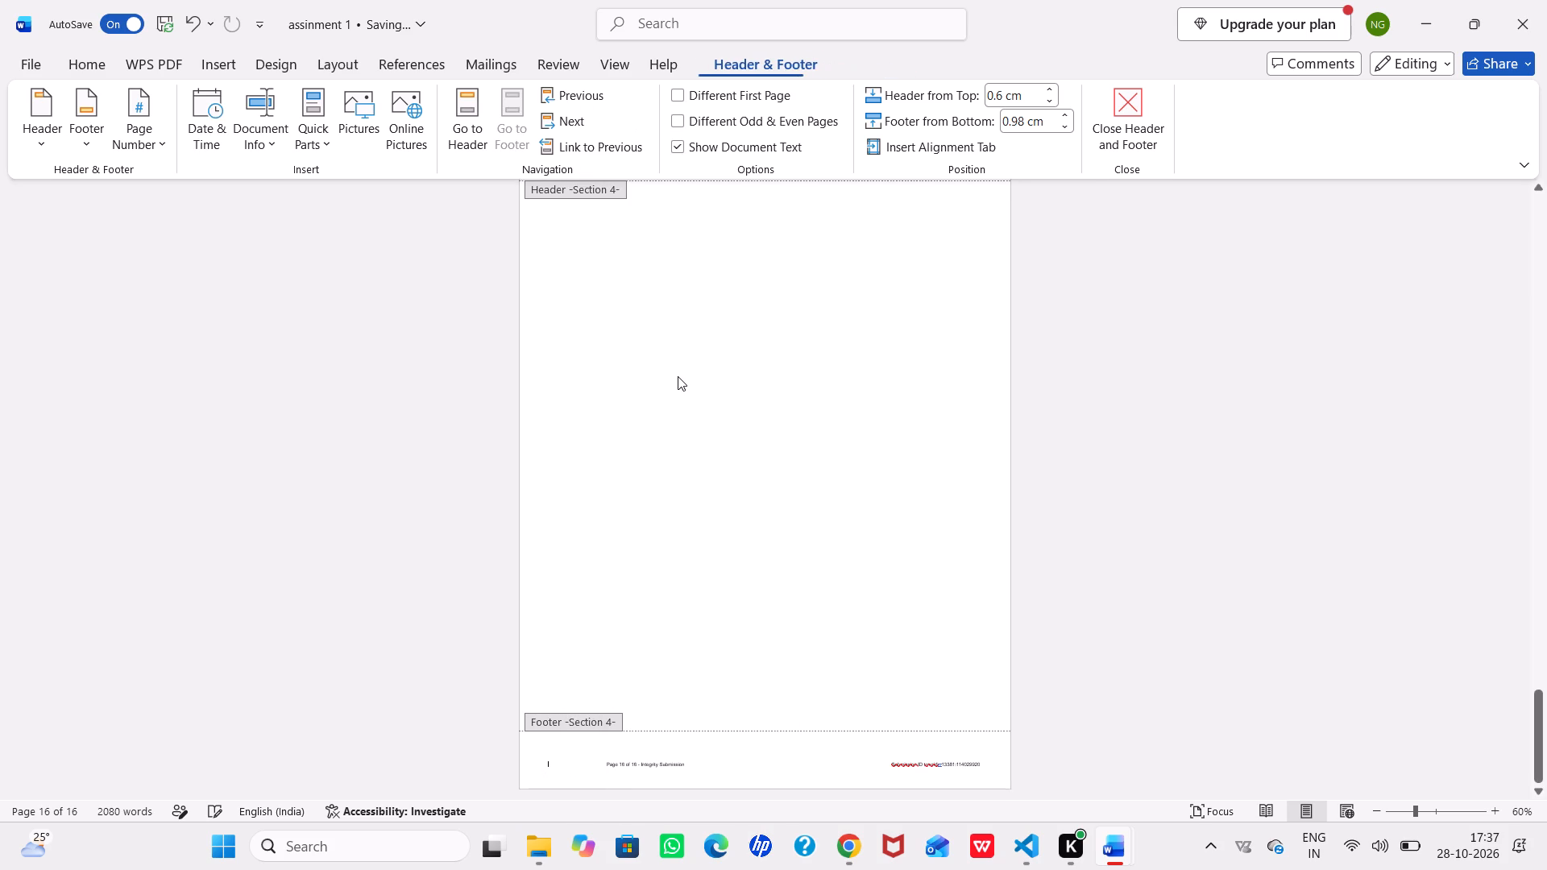
{"action": "key", "text": "Delete"}
{"action": "key", "text": "Delete"}
{"action": "key", "text": "Delete"}
{"action": "key", "text": "Delete"}
{"action": "key", "text": "Delete"}
{"action": "key", "text": "Delete"}
{"action": "key", "text": "Delete"}
{"action": "key", "text": "Delete"}
{"action": "key", "text": "Delete"}
{"action": "key", "text": "Delete"}
{"action": "key", "text": "Delete"}
{"action": "key", "text": "Delete"}
{"action": "key", "text": "Delete"}
{"action": "key", "text": "Delete"}
{"action": "key", "text": "Delete"}
{"action": "key", "text": "Delete"}
{"action": "key", "text": "Delete"}
{"action": "key", "text": "Delete"}
{"action": "key", "text": "Delete"}
{"action": "key", "text": "Delete"}
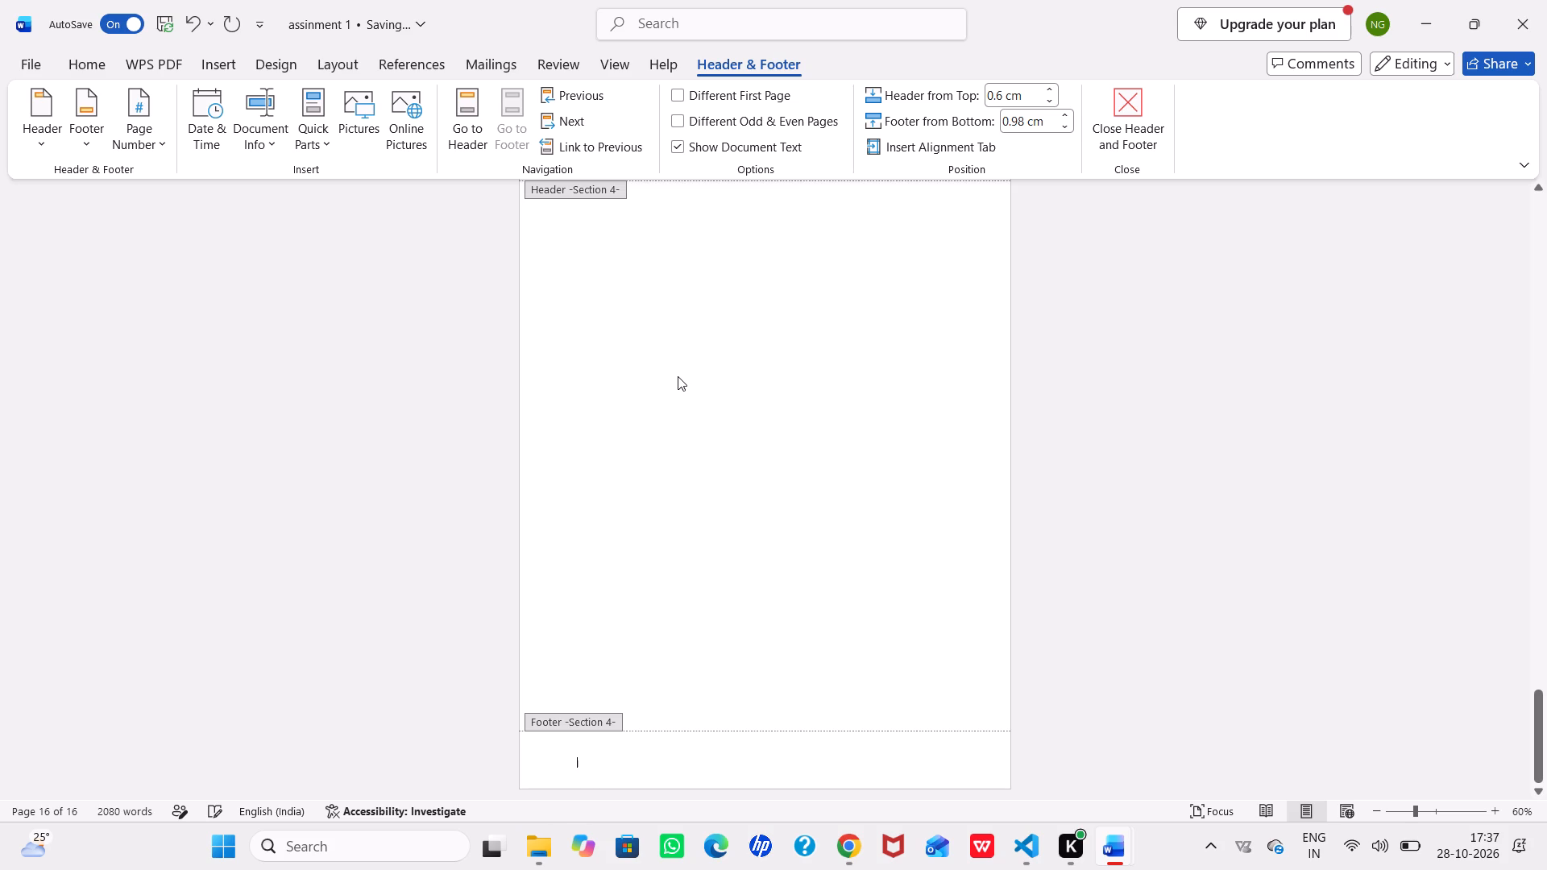
Clear the page 15 footer by cutting the Turnitin logo and deleting the page number and submission ID text.
{"action": "scroll", "coordinate": [678, 376], "scroll_direction": "up", "scroll_amount": 2}
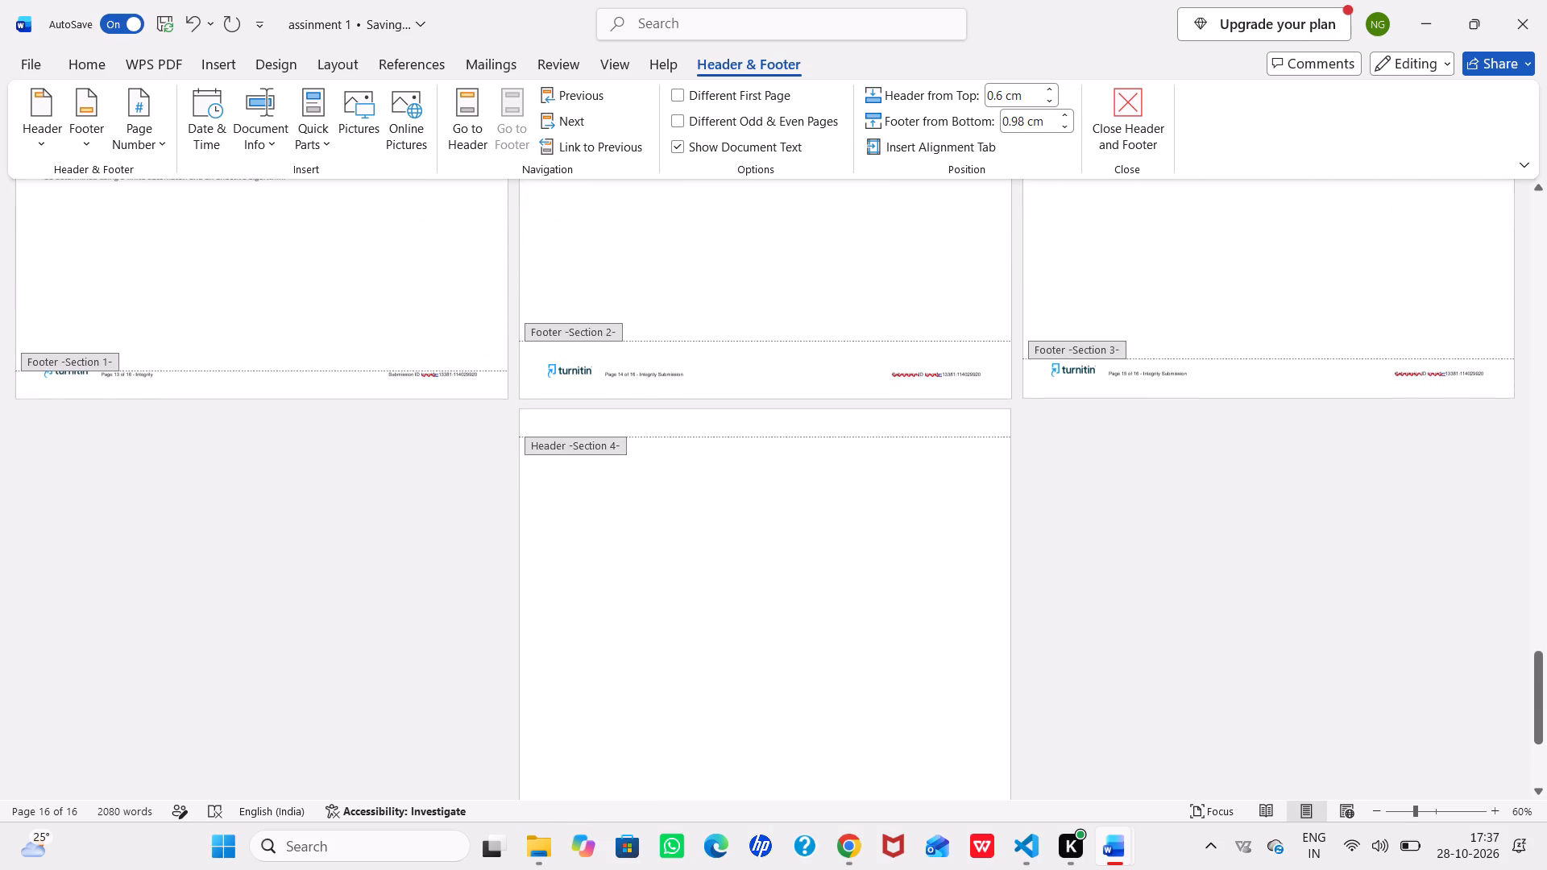
{"action": "left_click", "coordinate": [1091, 369]}
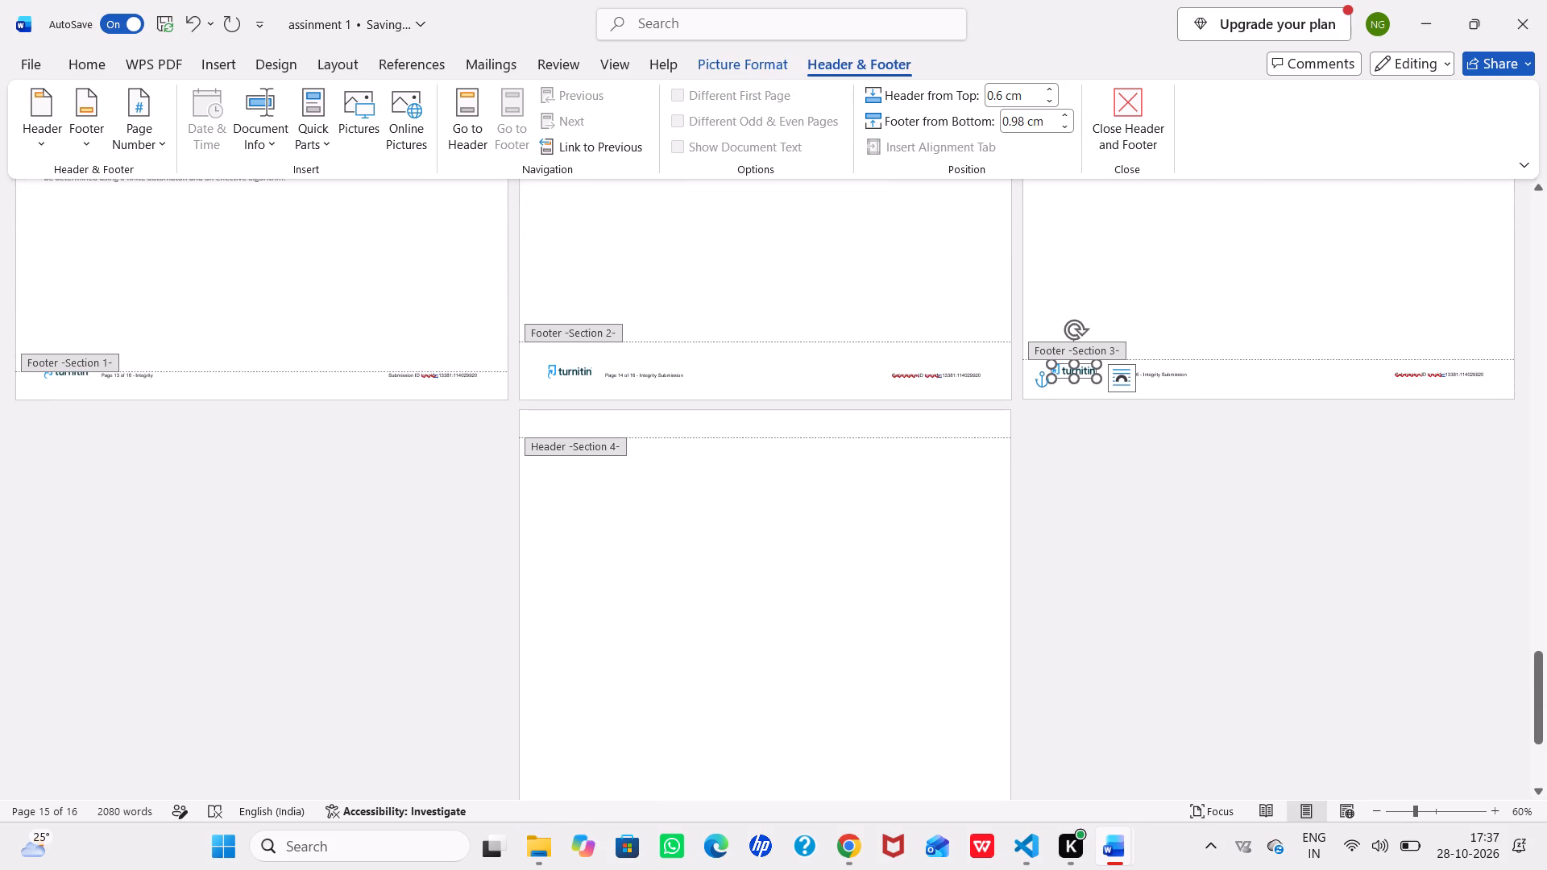
{"action": "right_click", "coordinate": [1091, 369]}
{"action": "key", "text": "Delete"}
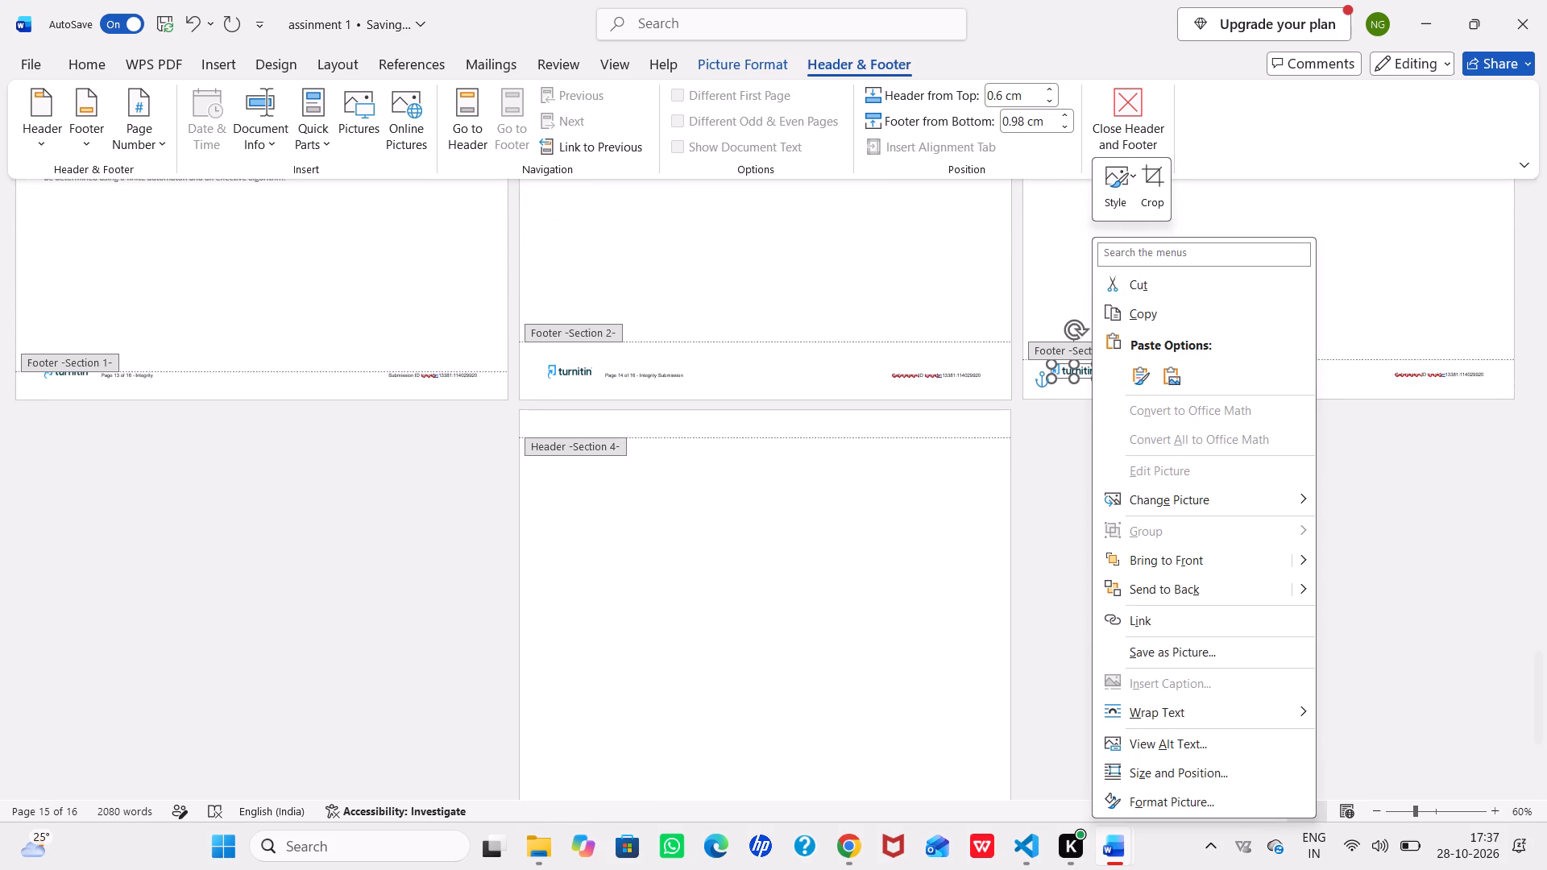
{"action": "left_click", "coordinate": [1155, 292]}
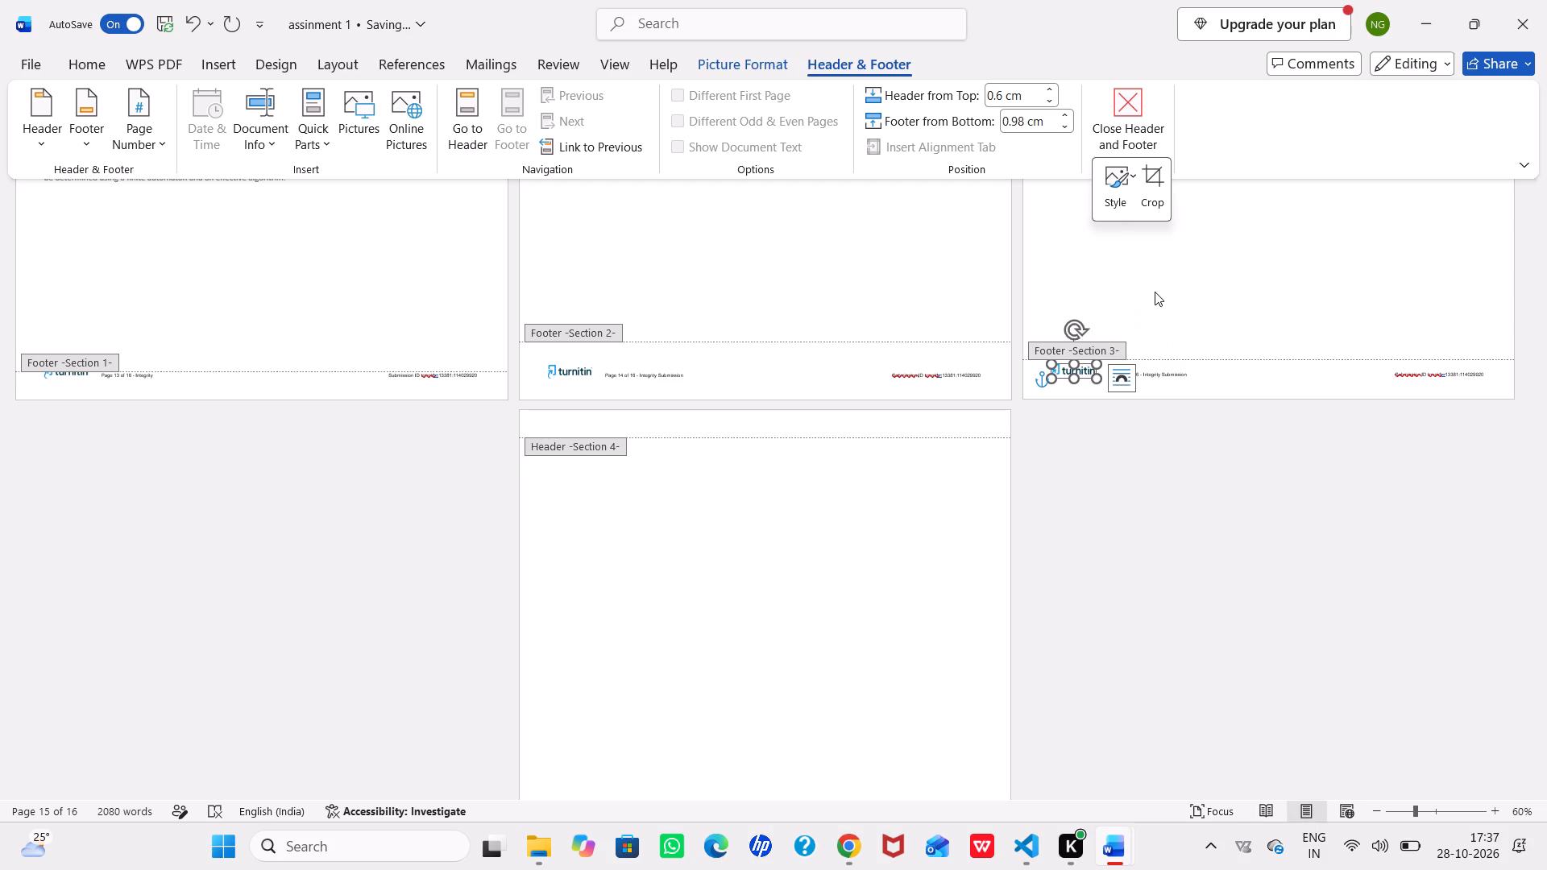
{"action": "key", "text": "Delete"}
{"action": "key", "text": "Delete"}
{"action": "key", "text": "Delete"}
{"action": "key", "text": "Delete"}
{"action": "key", "text": "Delete"}
{"action": "key", "text": "Delete"}
{"action": "key", "text": "Delete"}
{"action": "key", "text": "Delete"}
{"action": "key", "text": "Delete"}
{"action": "key", "text": "Delete"}
{"action": "key", "text": "Delete"}
{"action": "key", "text": "Delete"}
{"action": "key", "text": "Delete"}
{"action": "key", "text": "Delete"}
{"action": "key", "text": "Delete"}
{"action": "key", "text": "Delete"}
{"action": "key", "text": "Delete"}
{"action": "key", "text": "Delete"}
{"action": "key", "text": "Delete"}
{"action": "key", "text": "Delete"}
{"action": "key", "text": "Delete"}
{"action": "key", "text": "Delete"}
{"action": "key", "text": "Delete"}
{"action": "key", "text": "Delete"}
{"action": "key", "text": "Delete"}
{"action": "key", "text": "Delete"}
{"action": "key", "text": "Delete"}
{"action": "key", "text": "Delete"}
{"action": "key", "text": "Delete"}
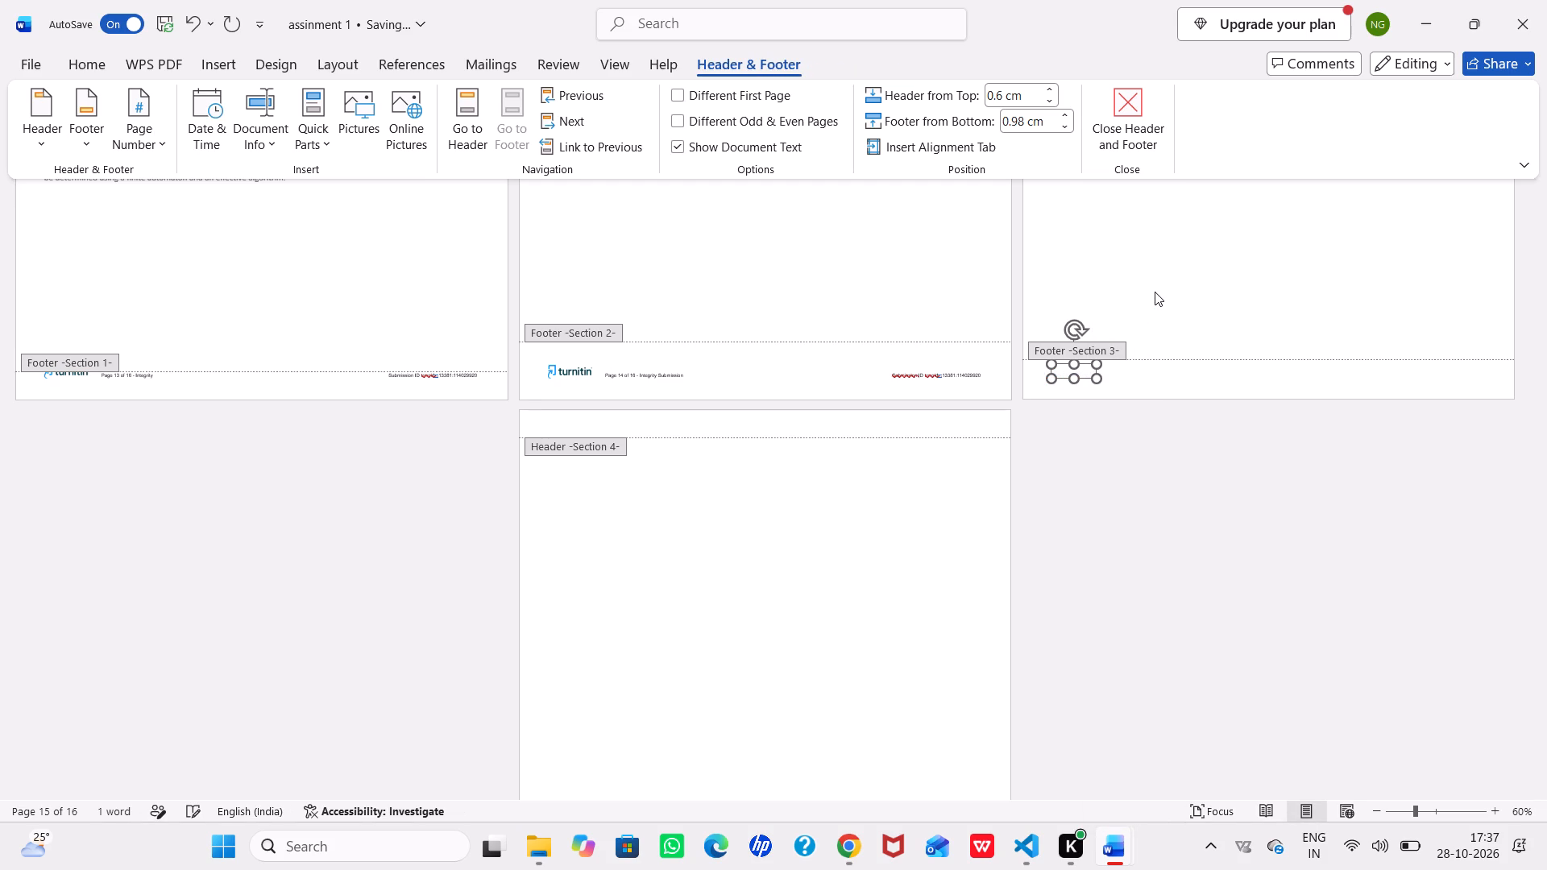
Clear the page 15 header by cutting the Turnitin logo and deleting the page number and submission ID text.
{"action": "scroll", "coordinate": [1155, 292], "scroll_direction": "up", "scroll_amount": 7}
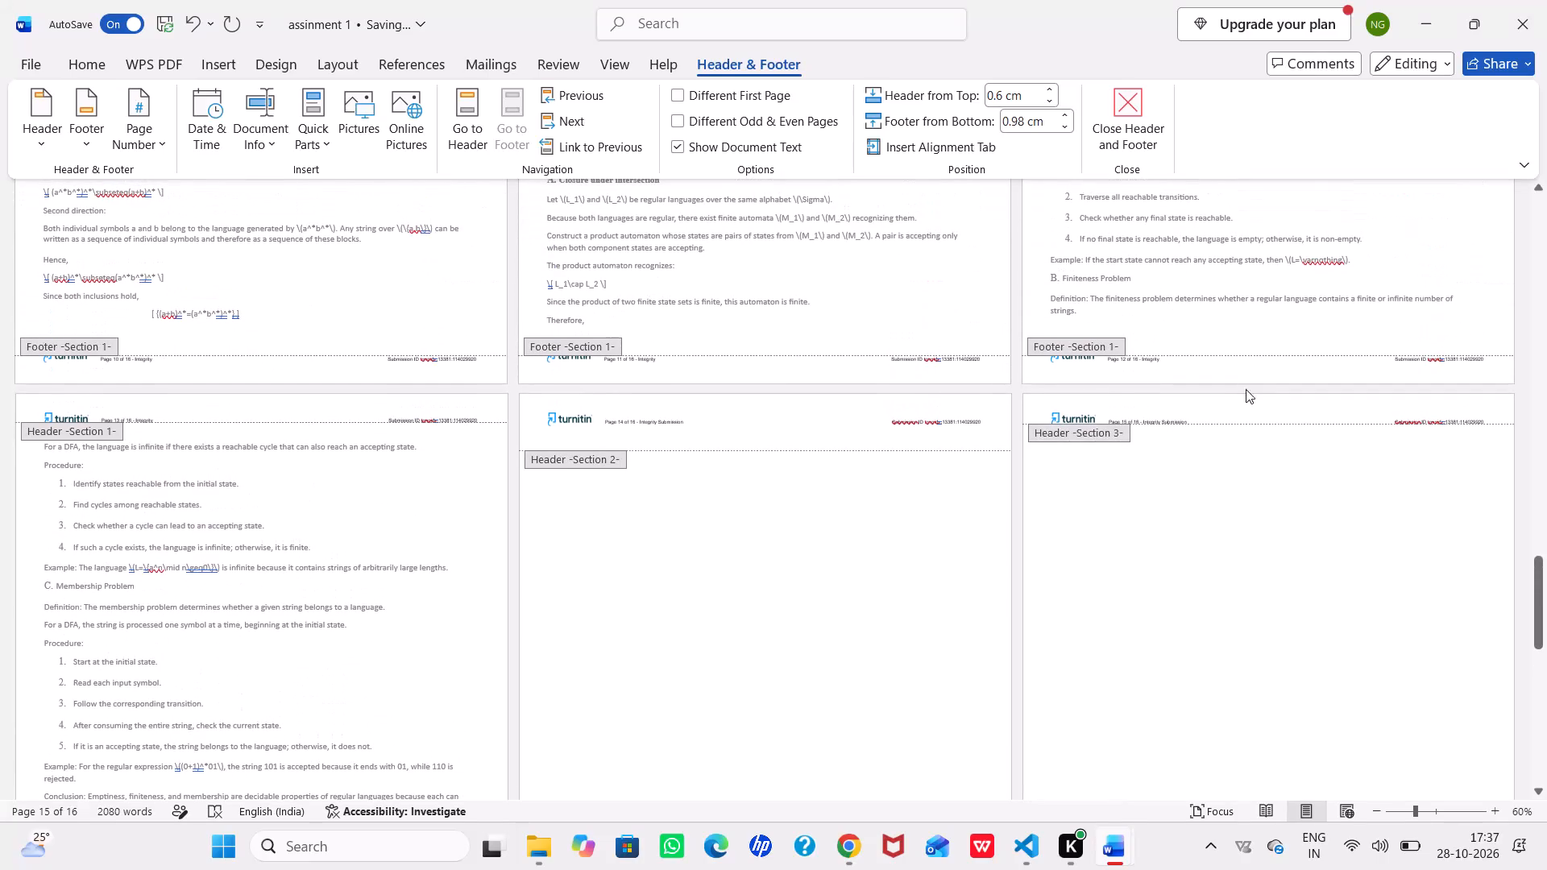
{"action": "left_click", "coordinate": [1085, 417]}
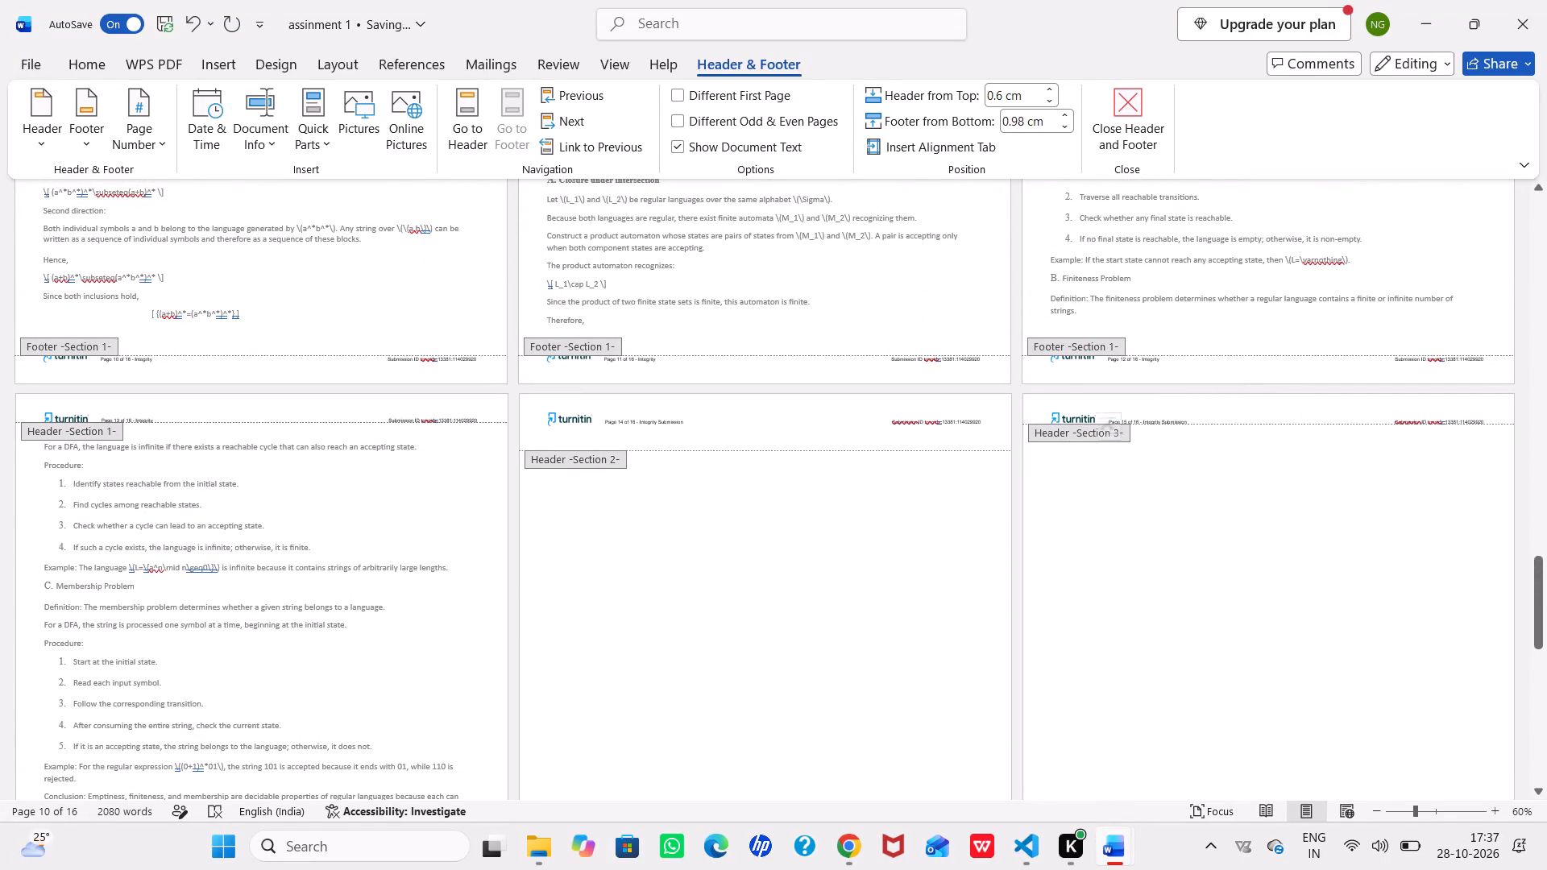
{"action": "right_click", "coordinate": [1085, 417]}
{"action": "left_click", "coordinate": [1166, 296]}
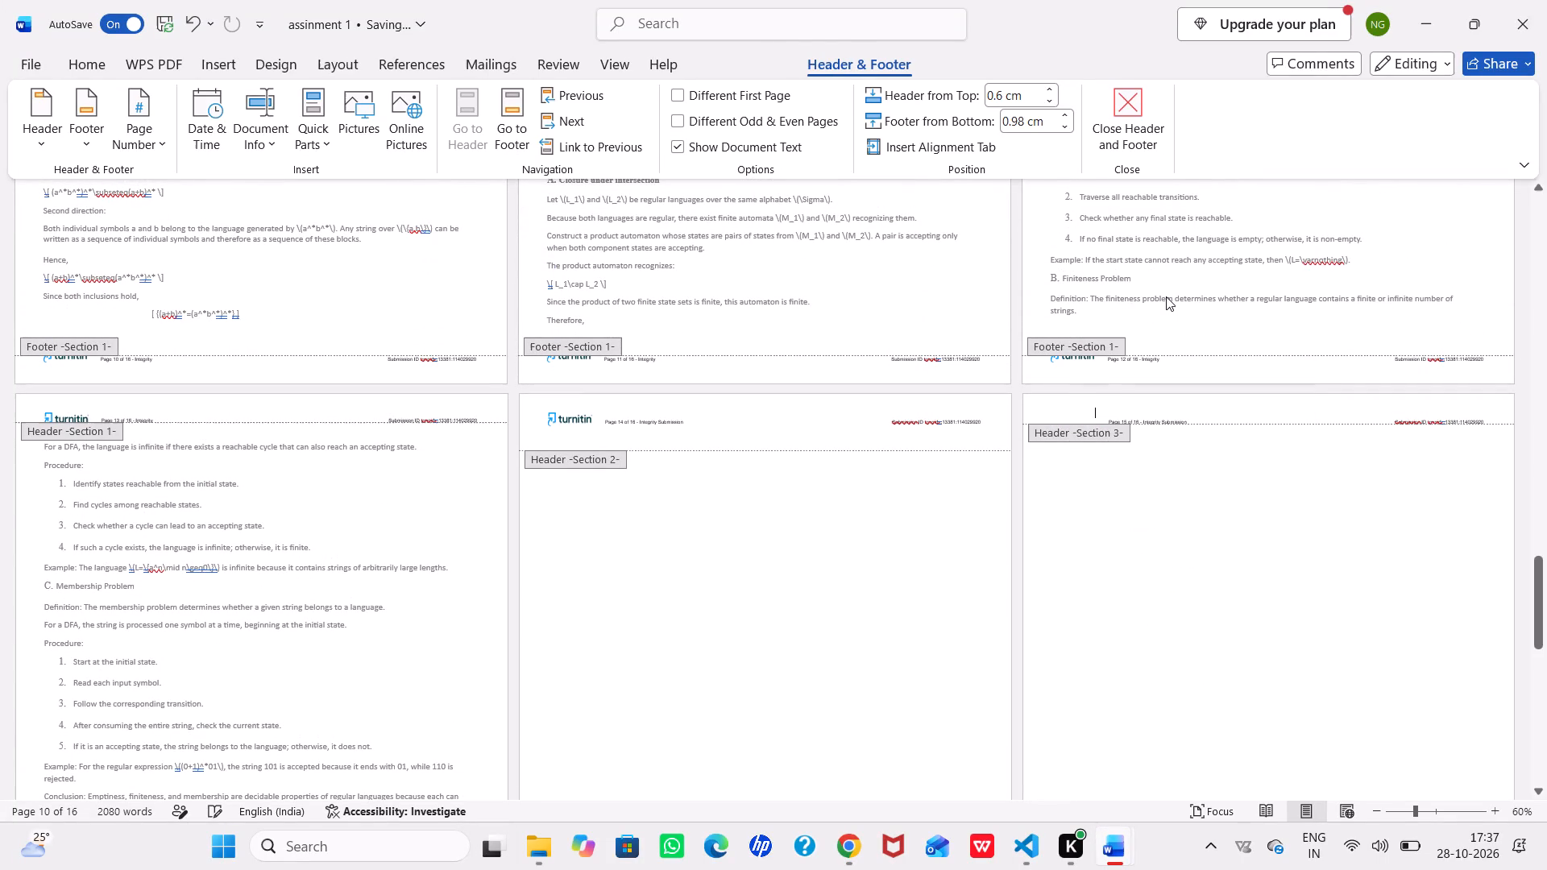
{"action": "key", "text": "Delete"}
{"action": "key", "text": "Delete"}
{"action": "key", "text": "Delete"}
{"action": "key", "text": "Delete"}
{"action": "key", "text": "Delete"}
{"action": "key", "text": "Delete"}
{"action": "key", "text": "Delete"}
{"action": "key", "text": "Delete"}
{"action": "key", "text": "Delete"}
{"action": "key", "text": "Delete"}
{"action": "key", "text": "Delete"}
{"action": "key", "text": "Delete"}
{"action": "key", "text": "Delete"}
{"action": "key", "text": "Delete"}
{"action": "key", "text": "Delete"}
{"action": "key", "text": "Delete"}
{"action": "key", "text": "Delete"}
{"action": "key", "text": "Delete"}
{"action": "key", "text": "Delete"}
{"action": "key", "text": "Delete"}
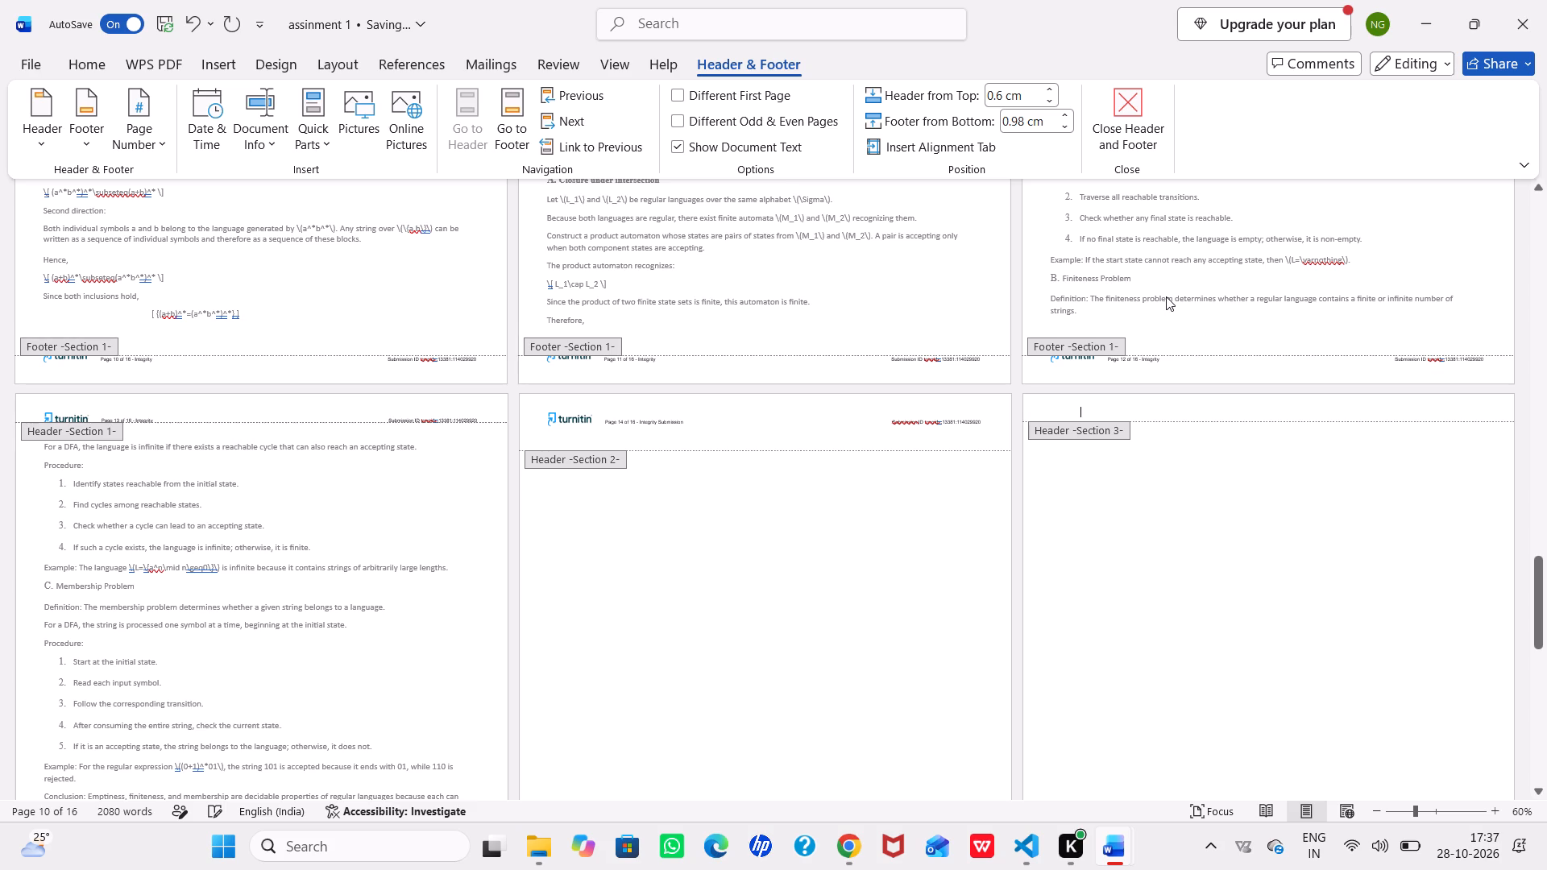
Clear the page 14 header by cutting the Turnitin logo and deleting the page number and submission ID text.
{"action": "left_click", "coordinate": [574, 416]}
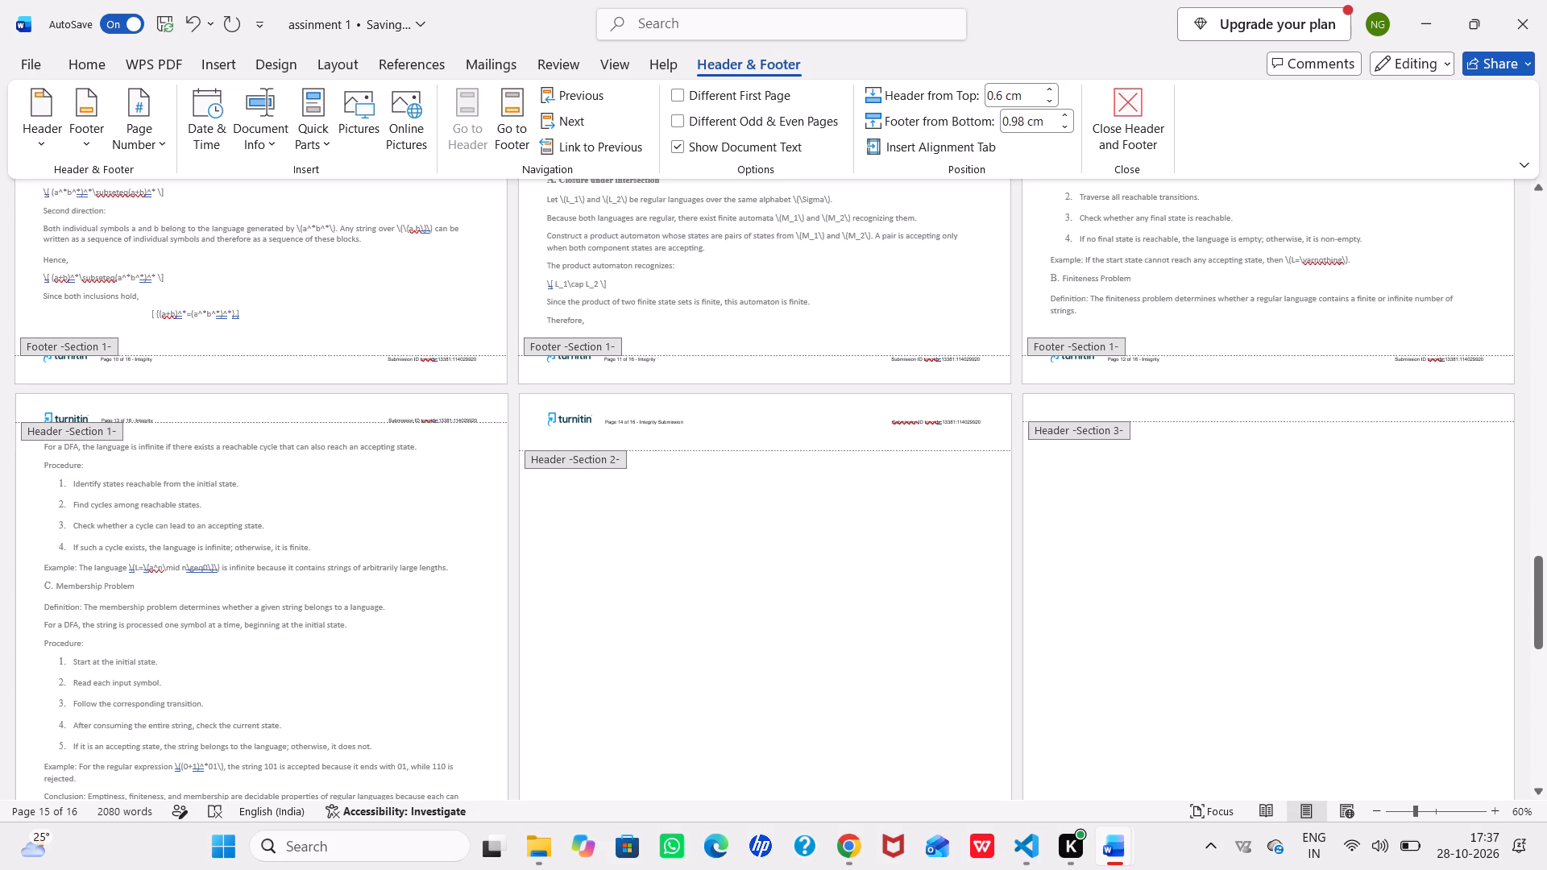
{"action": "right_click", "coordinate": [574, 416]}
{"action": "left_click", "coordinate": [650, 283]}
{"action": "key", "text": "Delete"}
{"action": "key", "text": "Delete"}
{"action": "key", "text": "Delete"}
{"action": "key", "text": "Delete"}
{"action": "key", "text": "Delete"}
{"action": "key", "text": "Delete"}
{"action": "key", "text": "Delete"}
{"action": "key", "text": "Delete"}
{"action": "key", "text": "Delete"}
{"action": "key", "text": "Delete"}
{"action": "key", "text": "Delete"}
{"action": "key", "text": "Delete"}
{"action": "key", "text": "Delete"}
{"action": "key", "text": "Delete"}
{"action": "key", "text": "Delete"}
{"action": "key", "text": "Delete"}
{"action": "key", "text": "Delete"}
{"action": "key", "text": "Delete"}
{"action": "key", "text": "Delete"}
{"action": "key", "text": "Delete"}
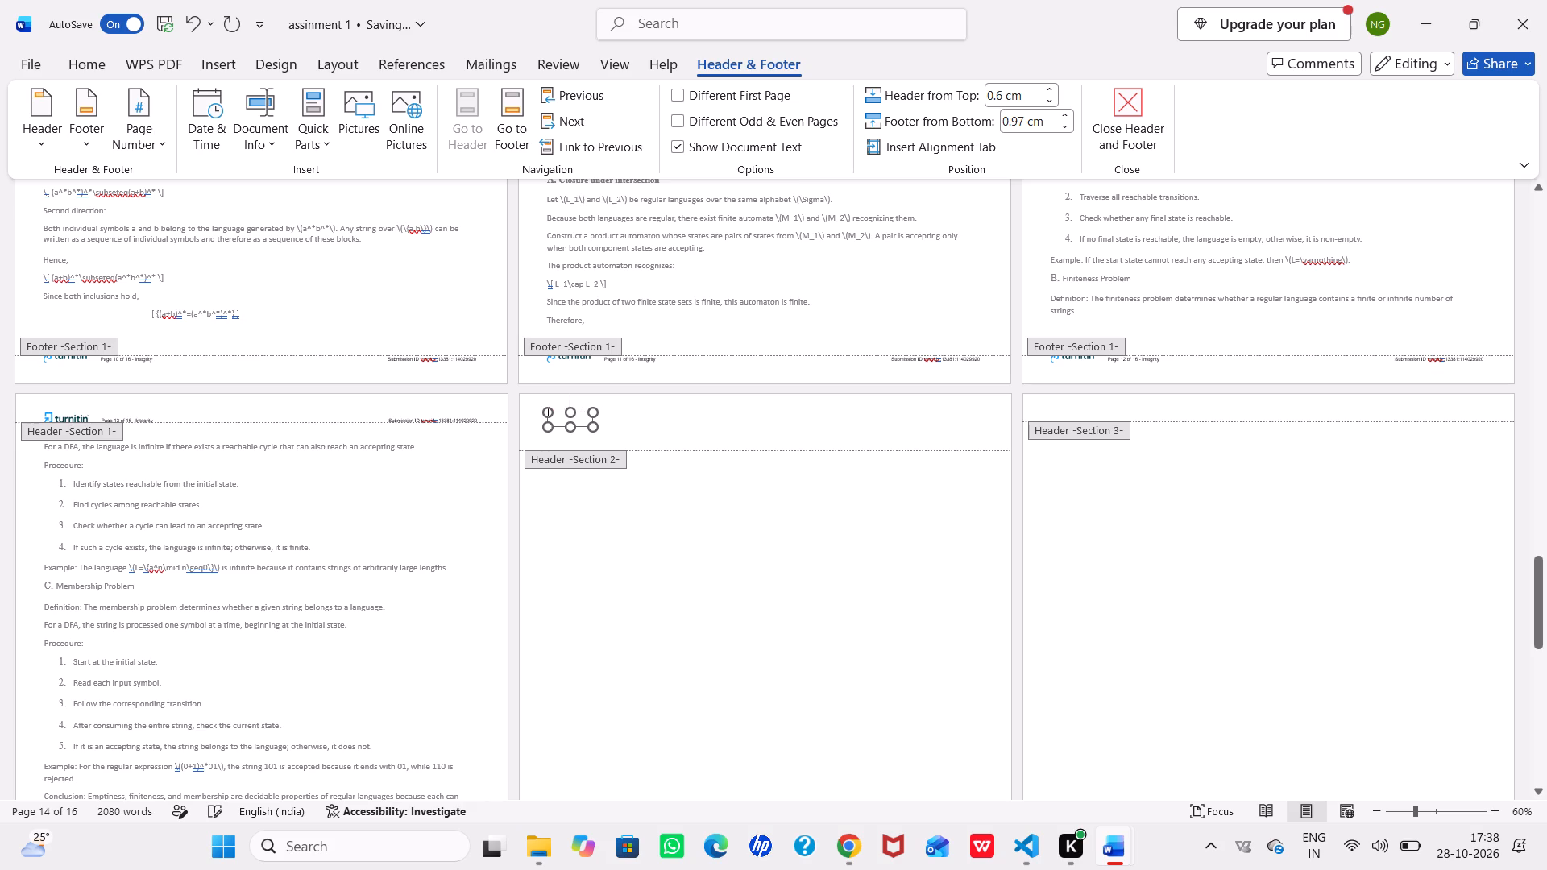
Clear the page 14 footer by cutting the Turnitin logo and deleting the page number and submission ID text.
{"action": "scroll", "coordinate": [616, 421], "scroll_direction": "down", "scroll_amount": 3}
{"action": "scroll", "coordinate": [636, 494], "scroll_direction": "down", "scroll_amount": 1}
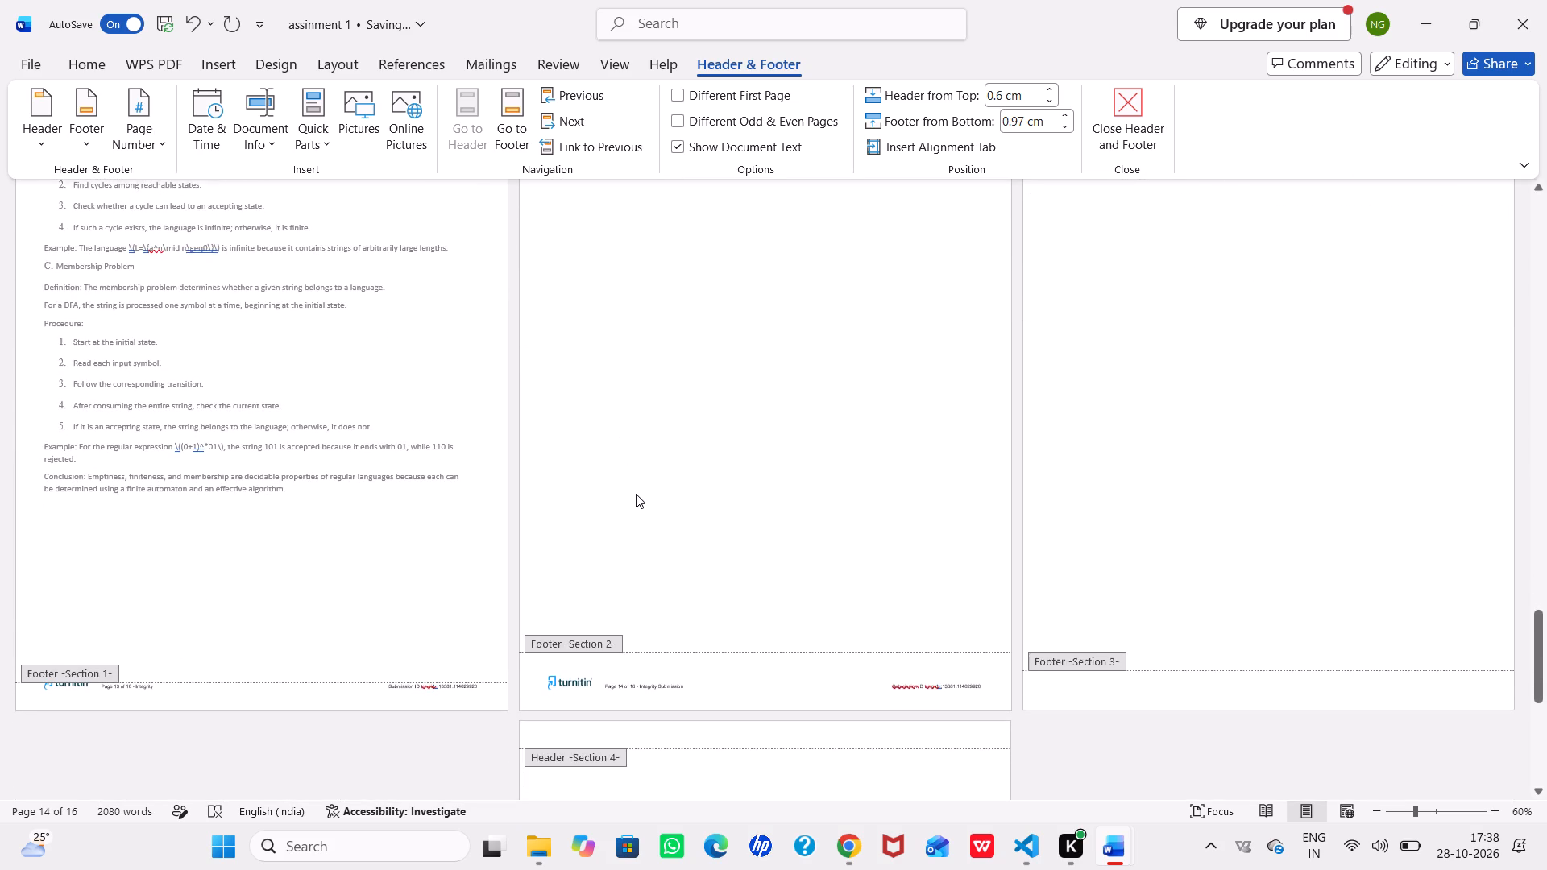
{"action": "scroll", "coordinate": [636, 494], "scroll_direction": "down", "scroll_amount": 1}
{"action": "left_click", "coordinate": [572, 575]}
{"action": "right_click", "coordinate": [572, 575]}
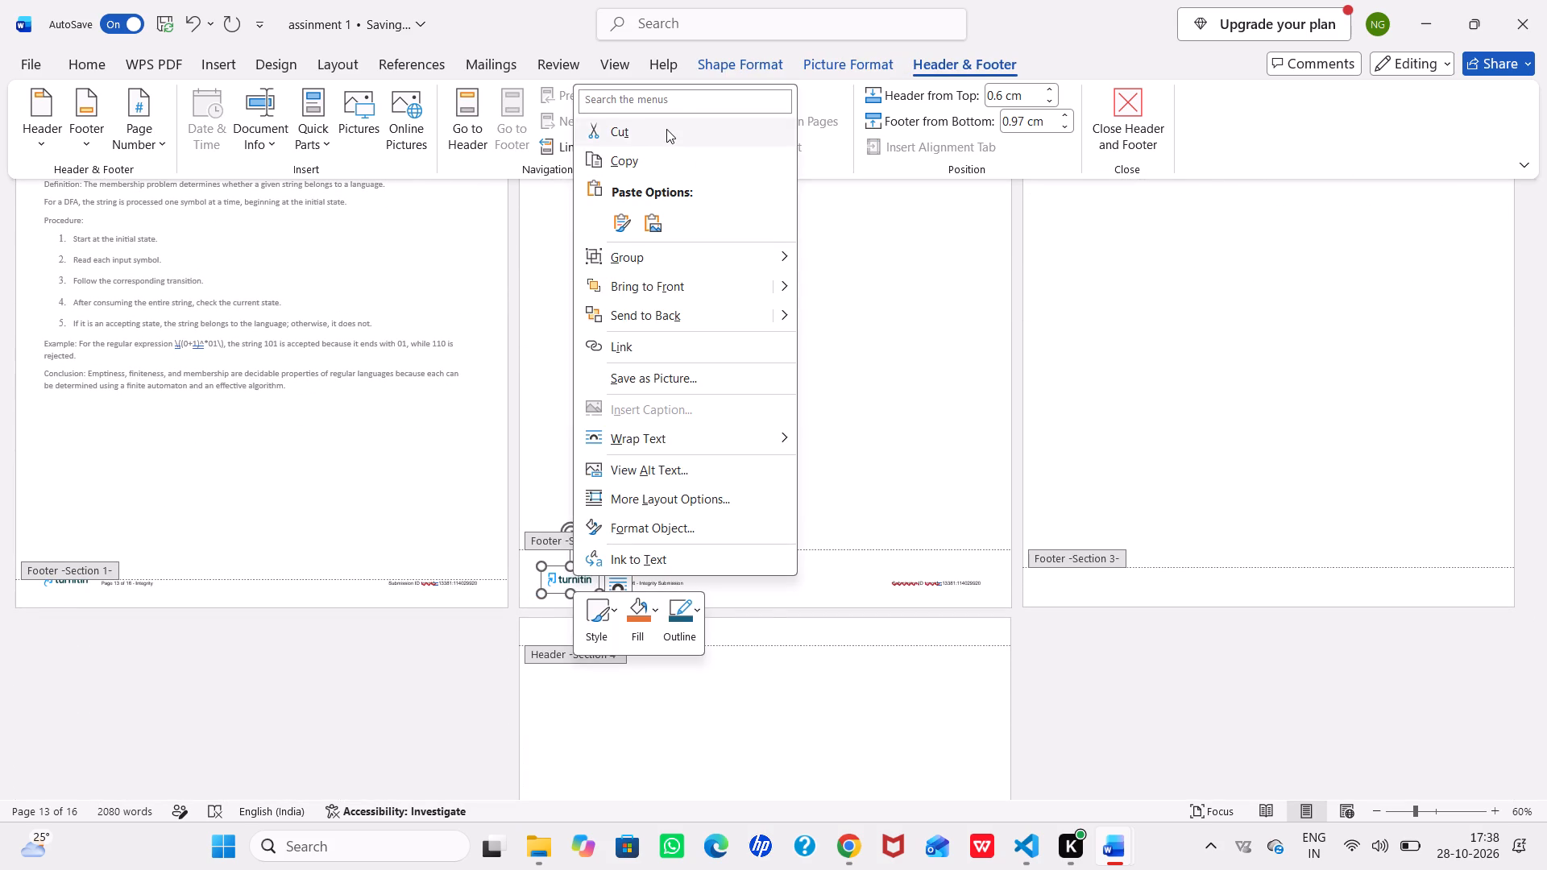
{"action": "left_click", "coordinate": [666, 129]}
{"action": "key", "text": "Delete"}
{"action": "key", "text": "Delete"}
{"action": "key", "text": "Delete"}
{"action": "key", "text": "Delete"}
{"action": "key", "text": "Delete"}
{"action": "key", "text": "Delete"}
{"action": "key", "text": "Delete"}
{"action": "key", "text": "Delete"}
{"action": "key", "text": "Delete"}
{"action": "key", "text": "Delete"}
{"action": "key", "text": "Delete"}
{"action": "key", "text": "Delete"}
{"action": "key", "text": "Delete"}
{"action": "key", "text": "Delete"}
{"action": "key", "text": "Delete"}
{"action": "key", "text": "Delete"}
{"action": "key", "text": "Delete"}
{"action": "key", "text": "Delete"}
{"action": "key", "text": "Delete"}
{"action": "key", "text": "Delete"}
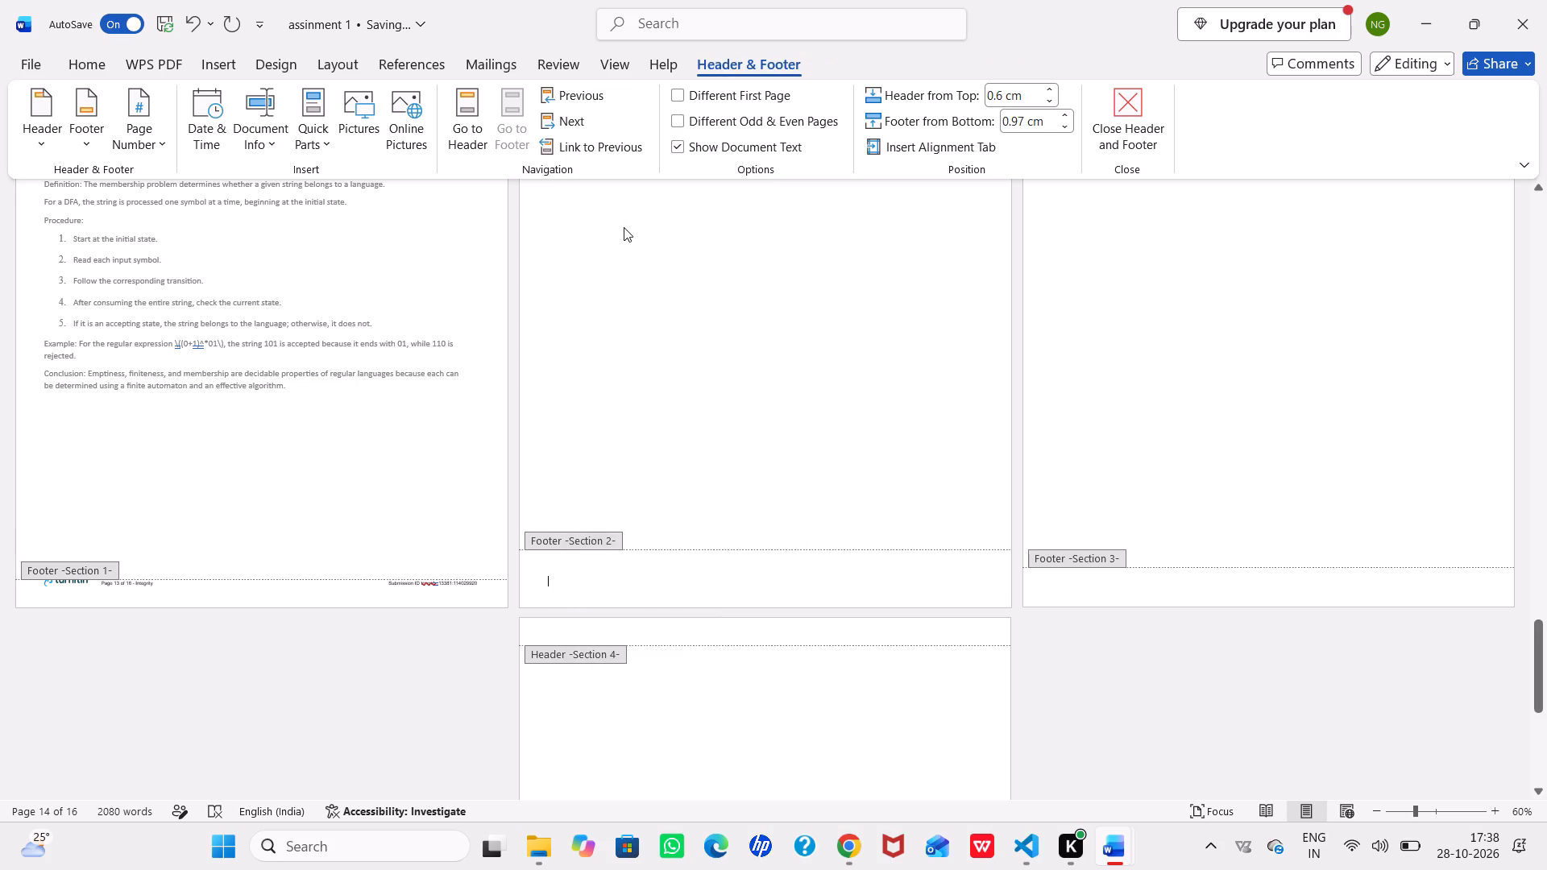
Leave header and footer editing and return to the document body.
{"action": "right_click", "coordinate": [691, 457]}
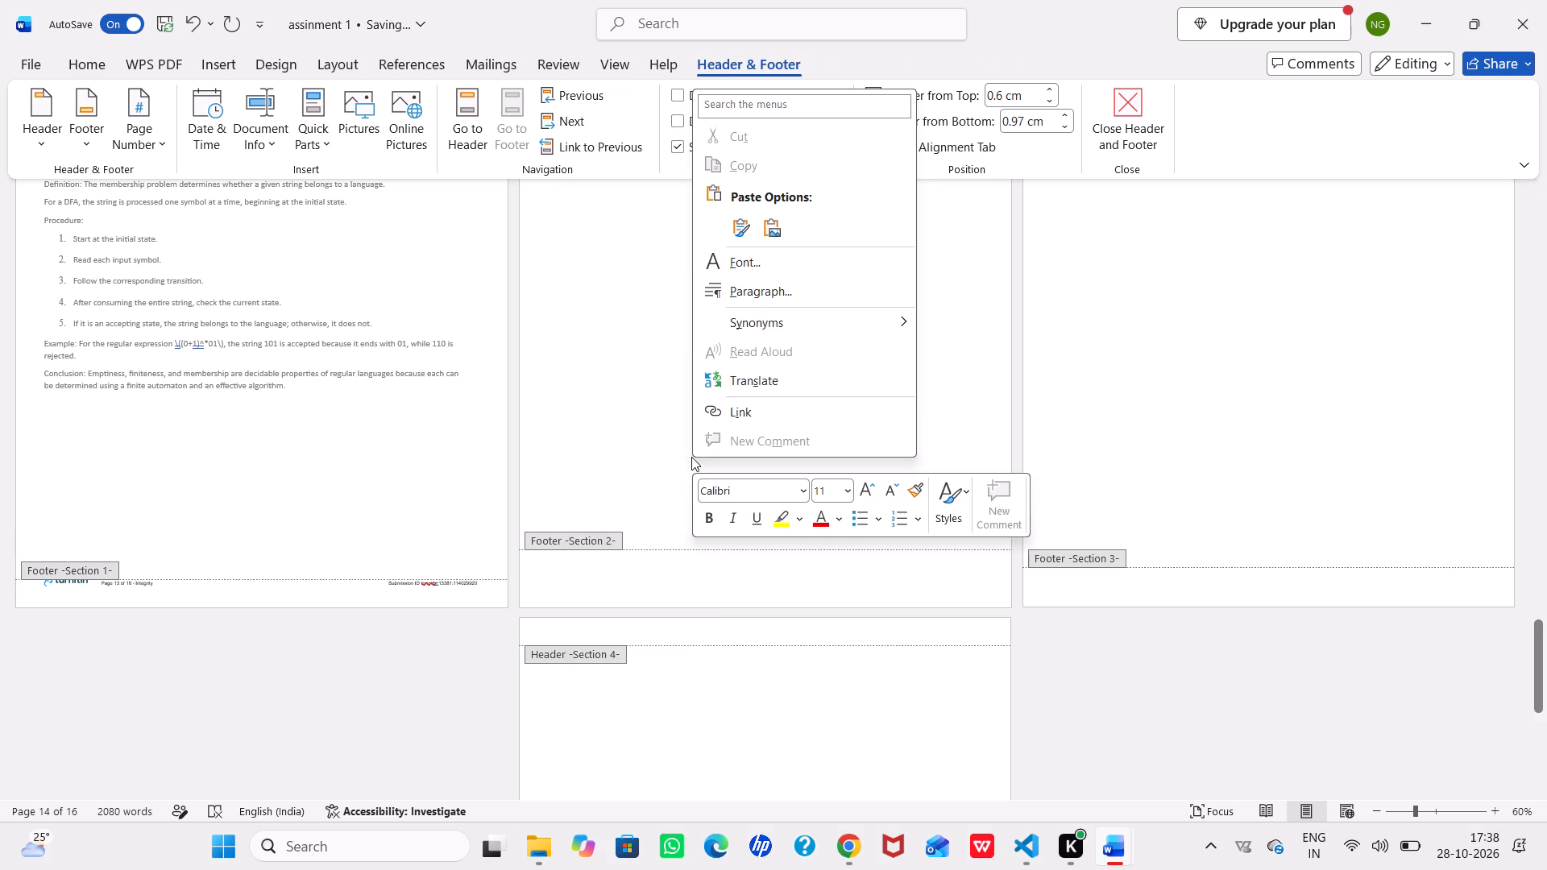
{"action": "left_click", "coordinate": [657, 336]}
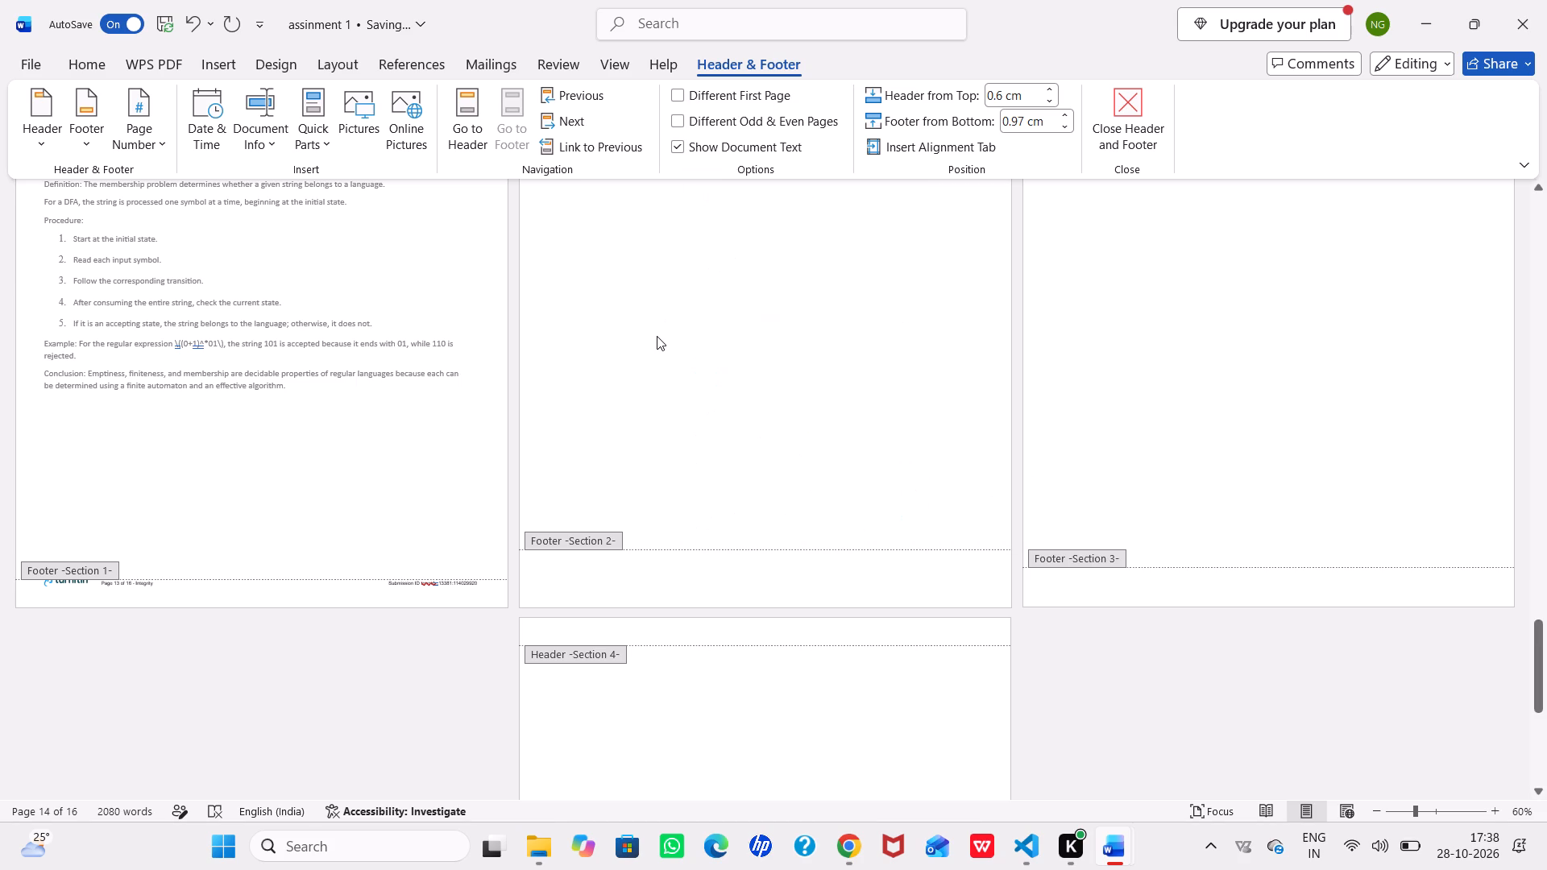
{"action": "scroll", "coordinate": [645, 483], "scroll_direction": "up", "scroll_amount": 2}
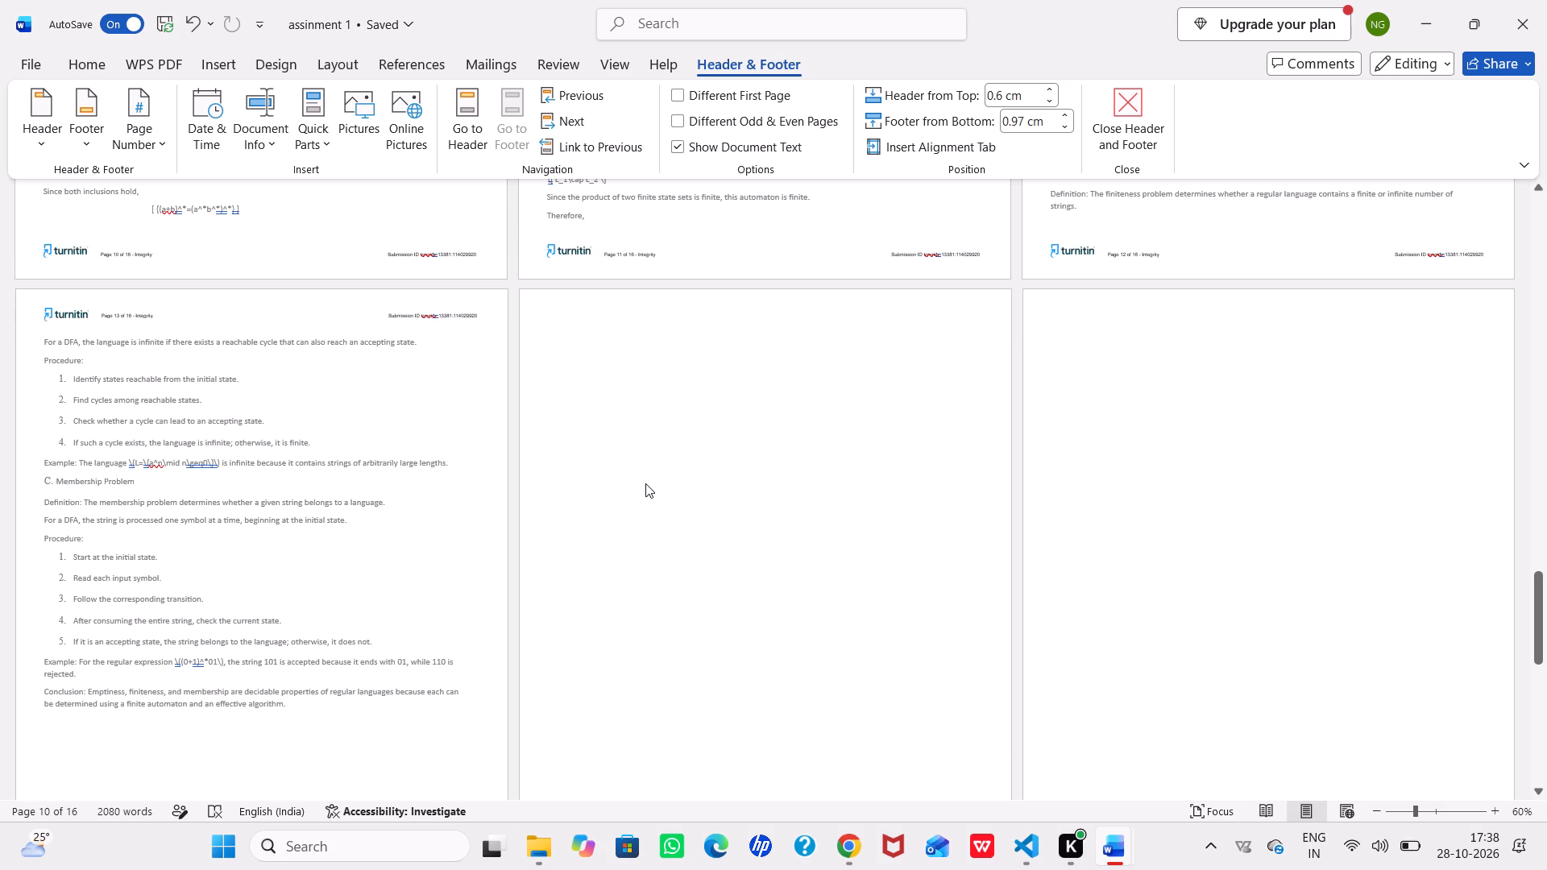
{"action": "key", "text": "Escape"}
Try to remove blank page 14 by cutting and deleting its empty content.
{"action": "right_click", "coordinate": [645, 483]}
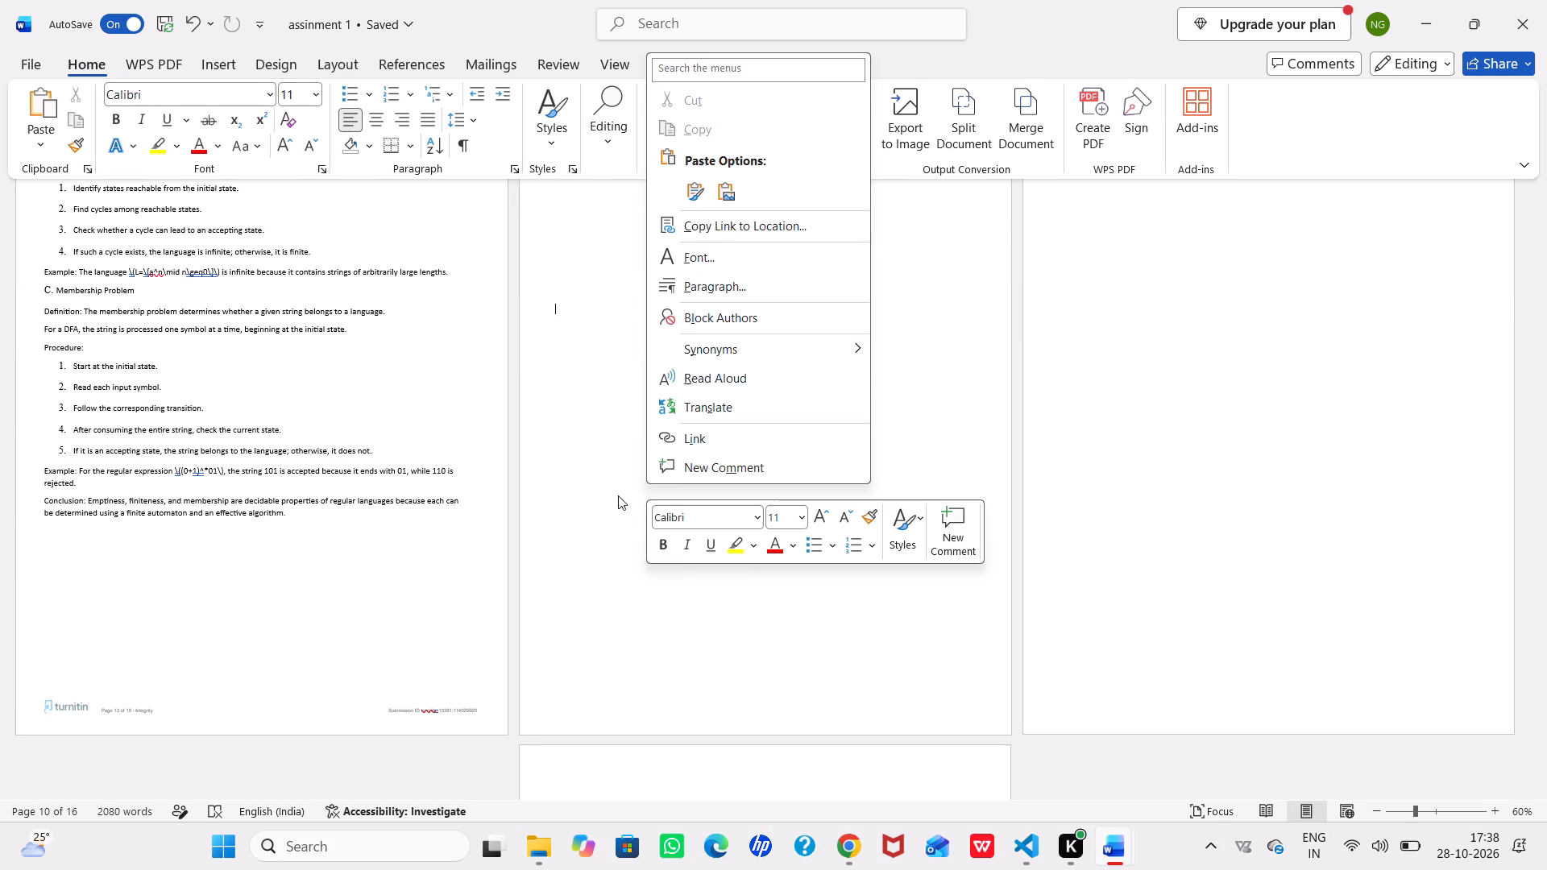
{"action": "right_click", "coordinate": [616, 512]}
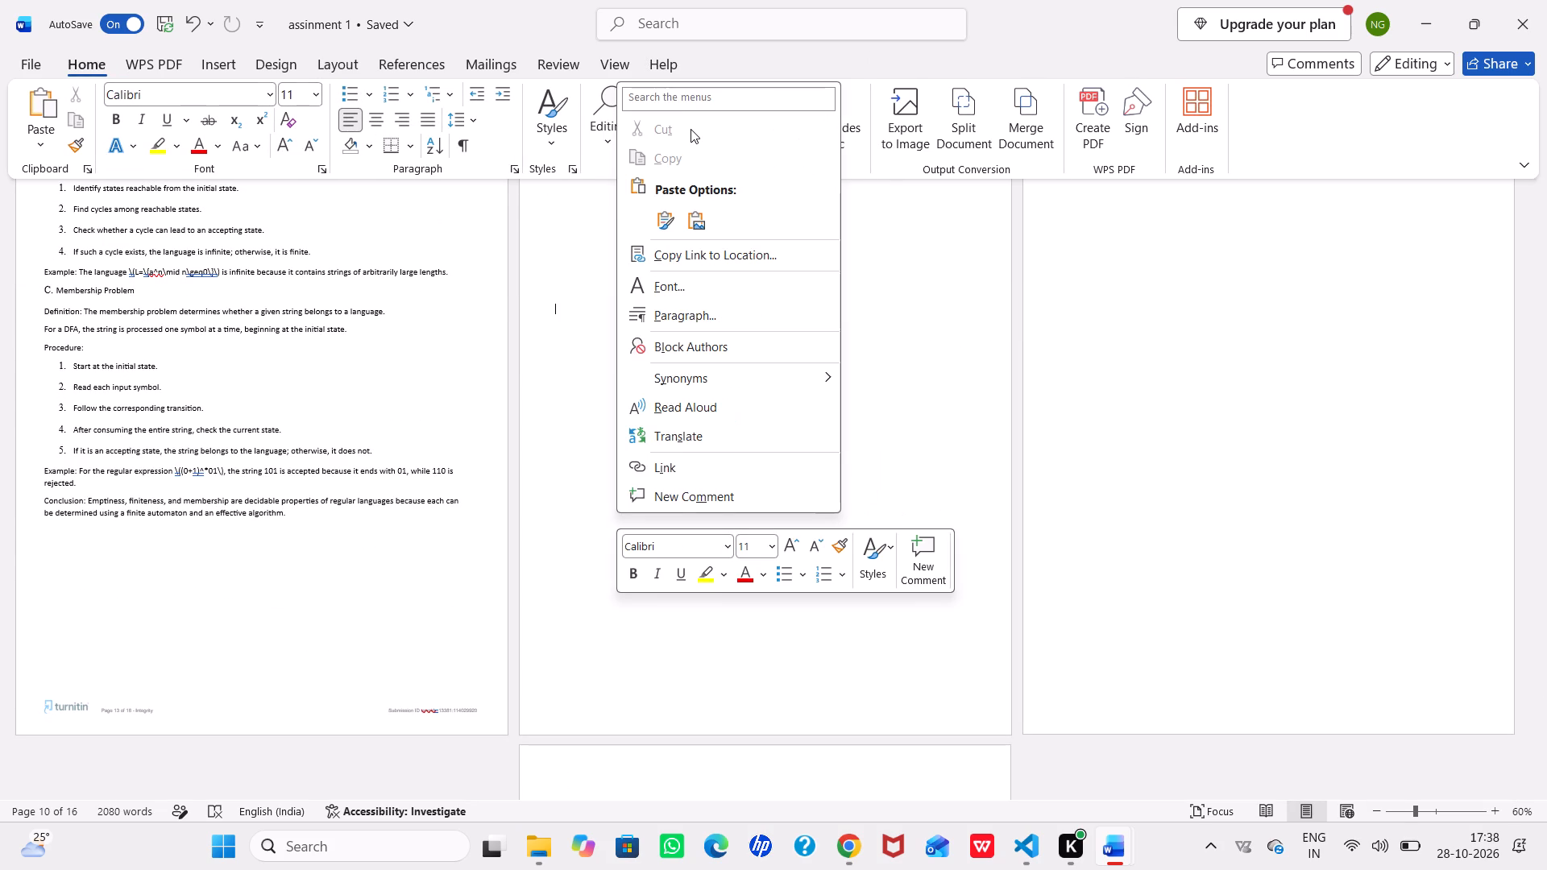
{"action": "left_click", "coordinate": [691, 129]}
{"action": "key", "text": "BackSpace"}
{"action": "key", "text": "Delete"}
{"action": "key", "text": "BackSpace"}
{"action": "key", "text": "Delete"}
Remove the last blank page, page 16, by deleting forward from the start of blank page 15.
{"action": "left_click", "coordinate": [1238, 392]}
{"action": "left_click", "coordinate": [1238, 392]}
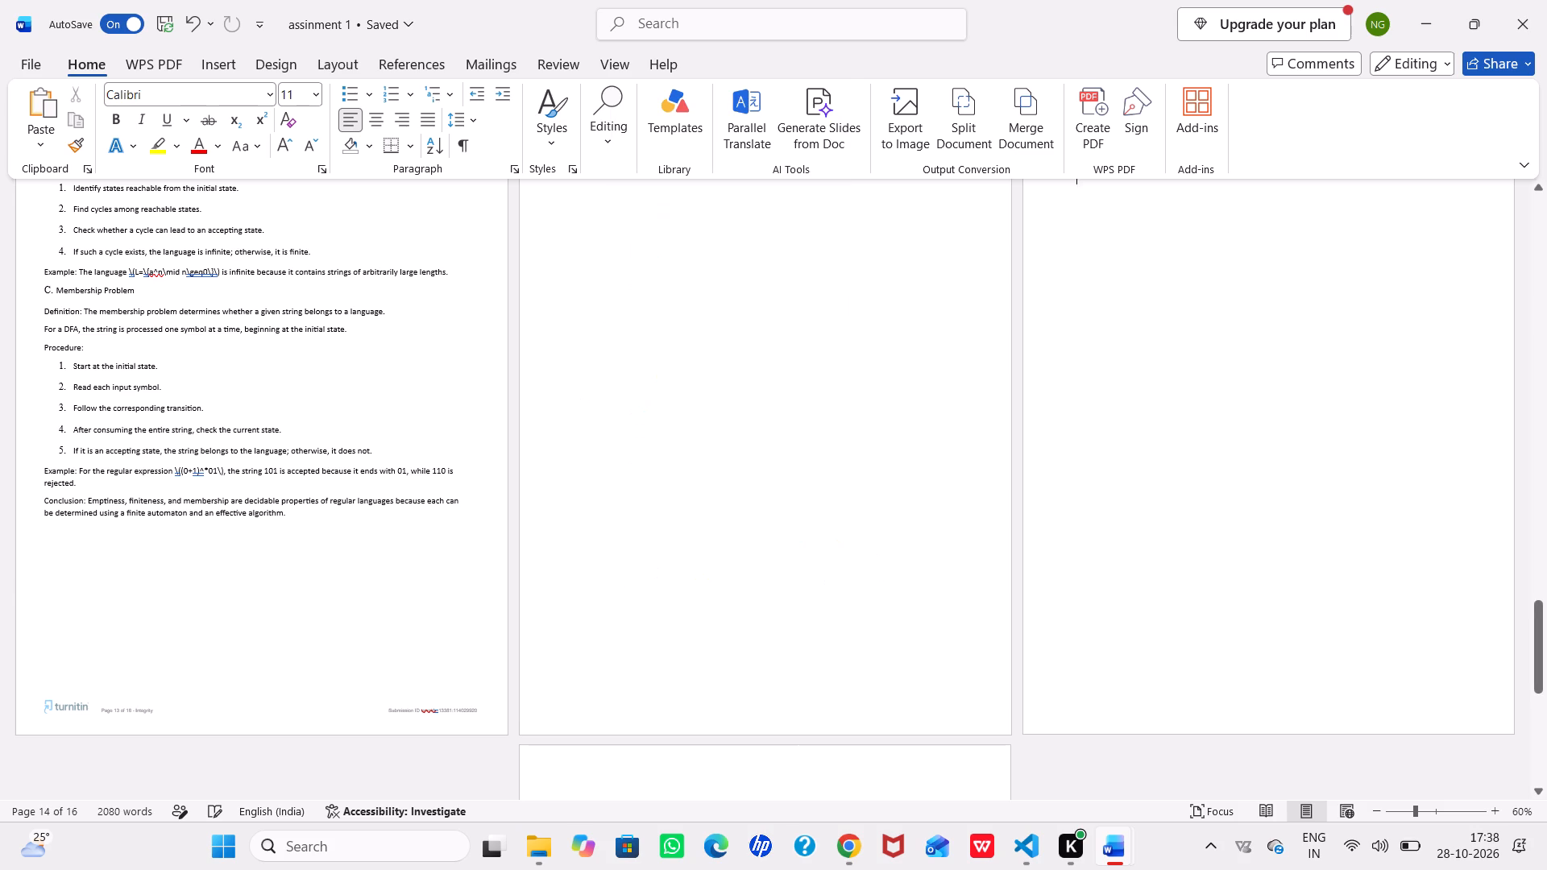
{"action": "key", "text": "Delete"}
{"action": "key", "text": "Delete"}
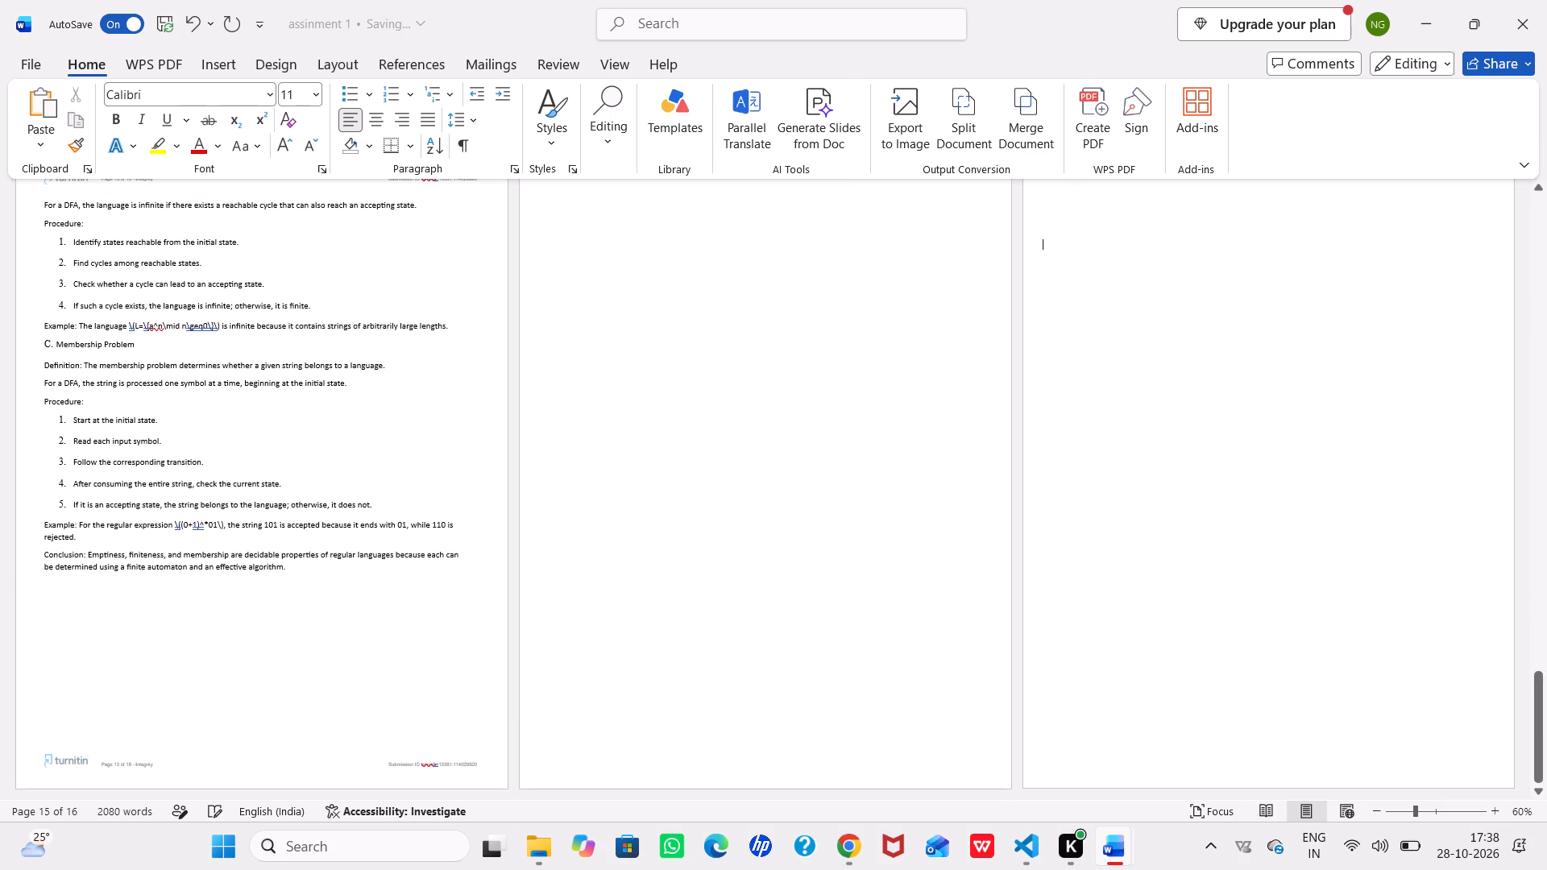
{"action": "key", "text": "Delete"}
{"action": "key", "text": "Delete"}
{"action": "key", "text": "Delete"}
{"action": "key", "text": "Delete"}
{"action": "key", "text": "Delete"}
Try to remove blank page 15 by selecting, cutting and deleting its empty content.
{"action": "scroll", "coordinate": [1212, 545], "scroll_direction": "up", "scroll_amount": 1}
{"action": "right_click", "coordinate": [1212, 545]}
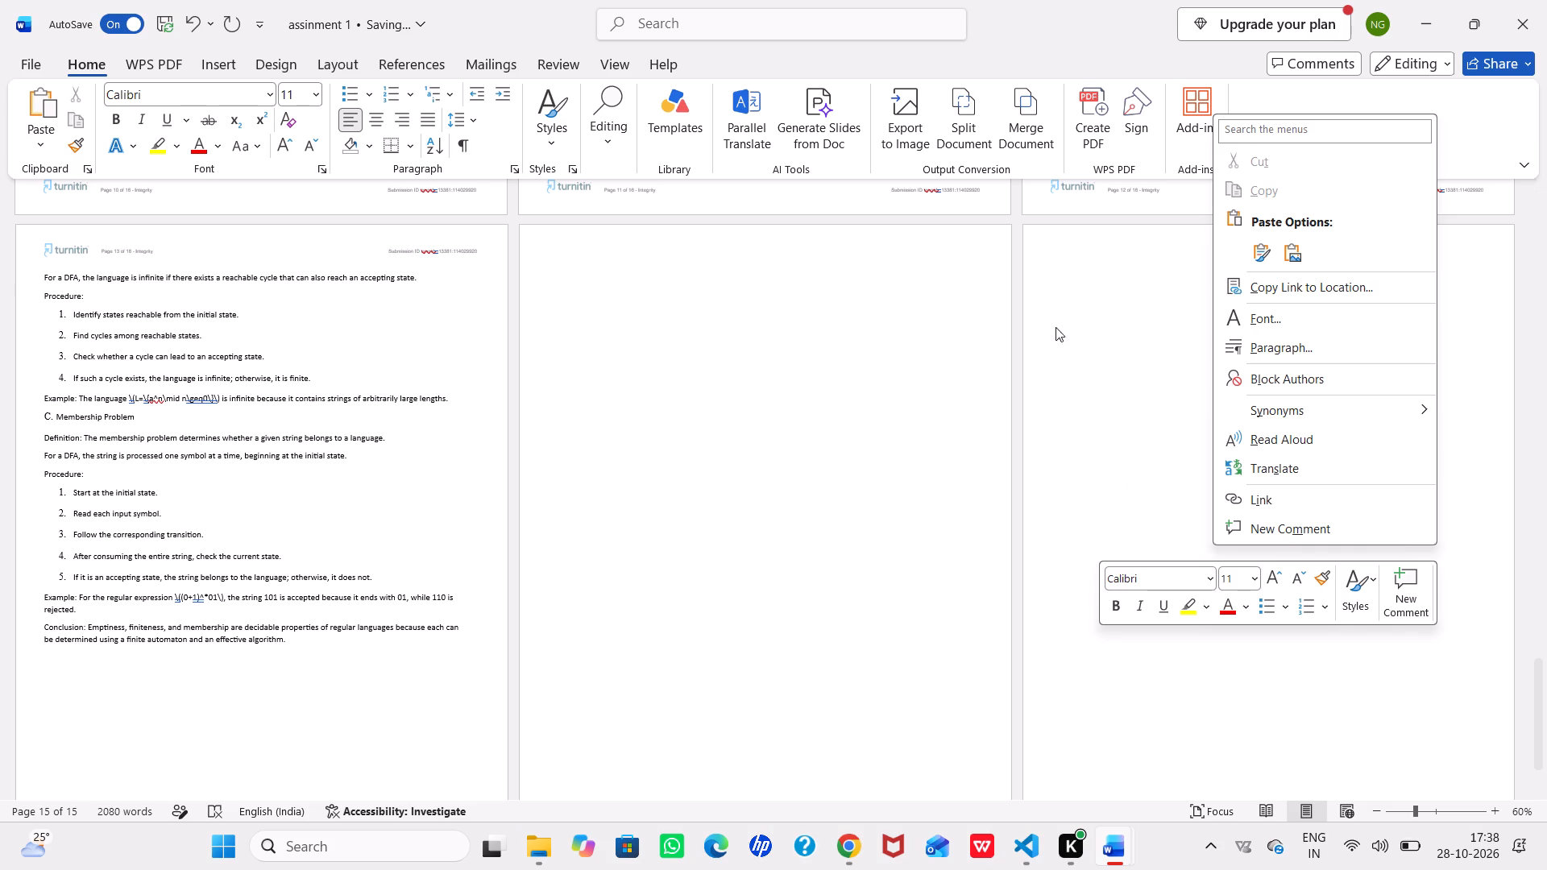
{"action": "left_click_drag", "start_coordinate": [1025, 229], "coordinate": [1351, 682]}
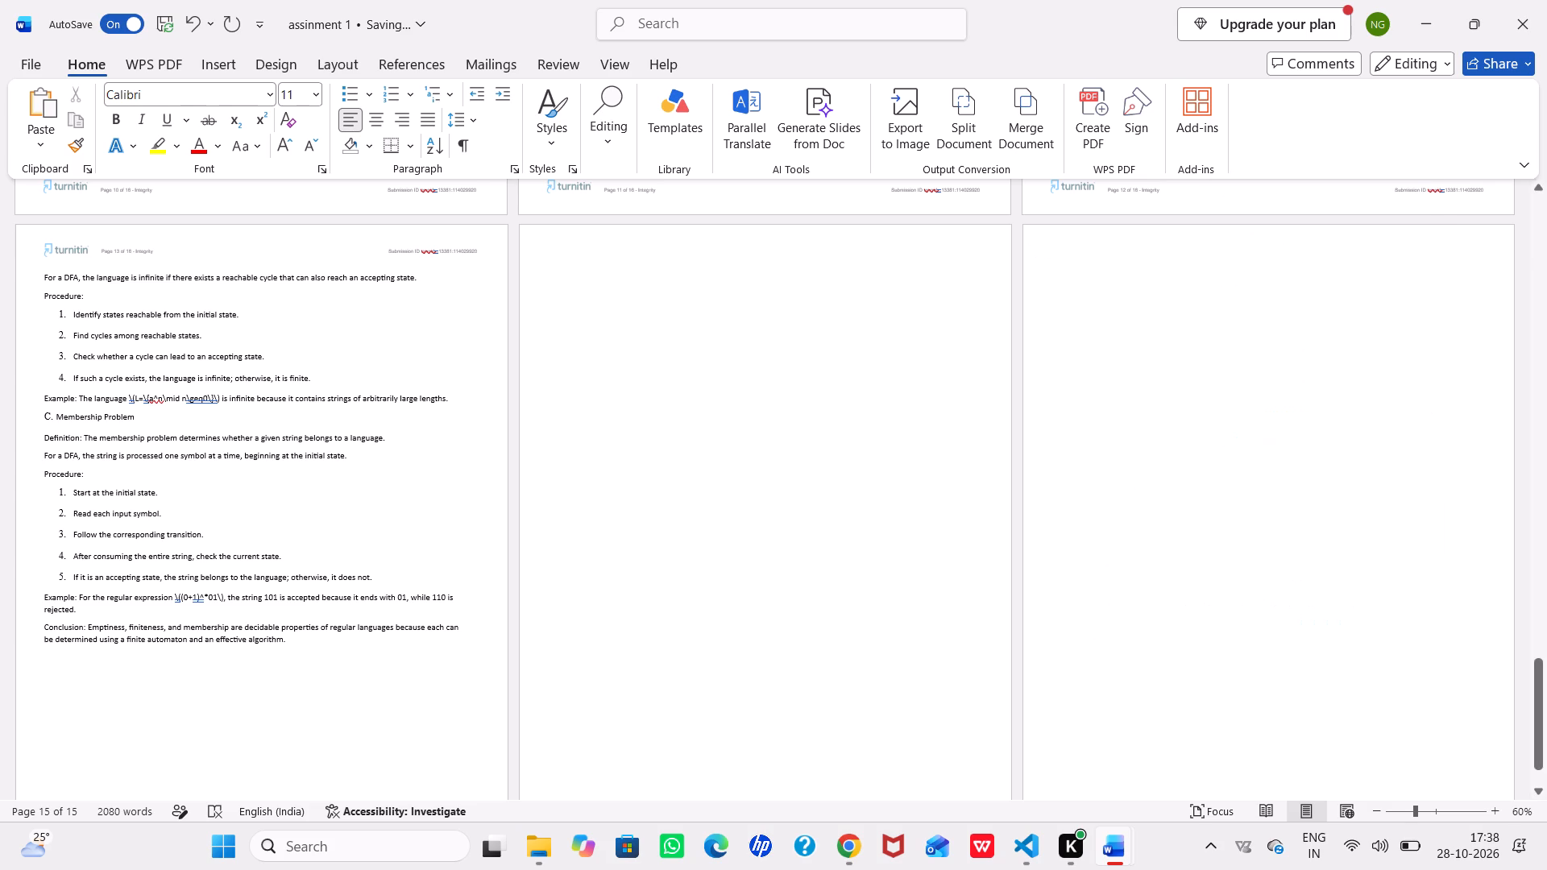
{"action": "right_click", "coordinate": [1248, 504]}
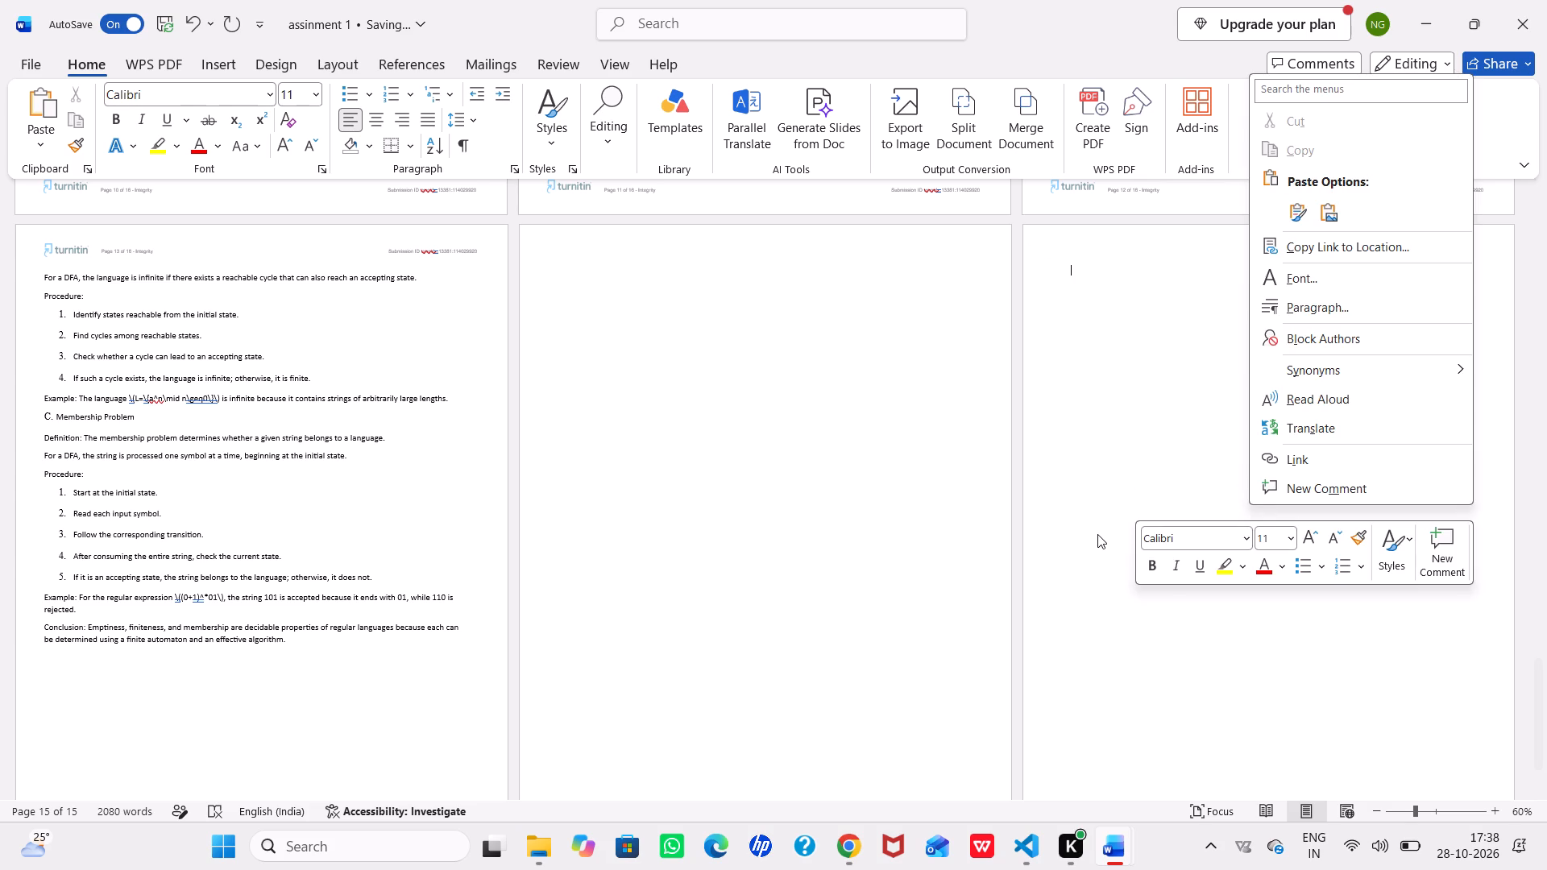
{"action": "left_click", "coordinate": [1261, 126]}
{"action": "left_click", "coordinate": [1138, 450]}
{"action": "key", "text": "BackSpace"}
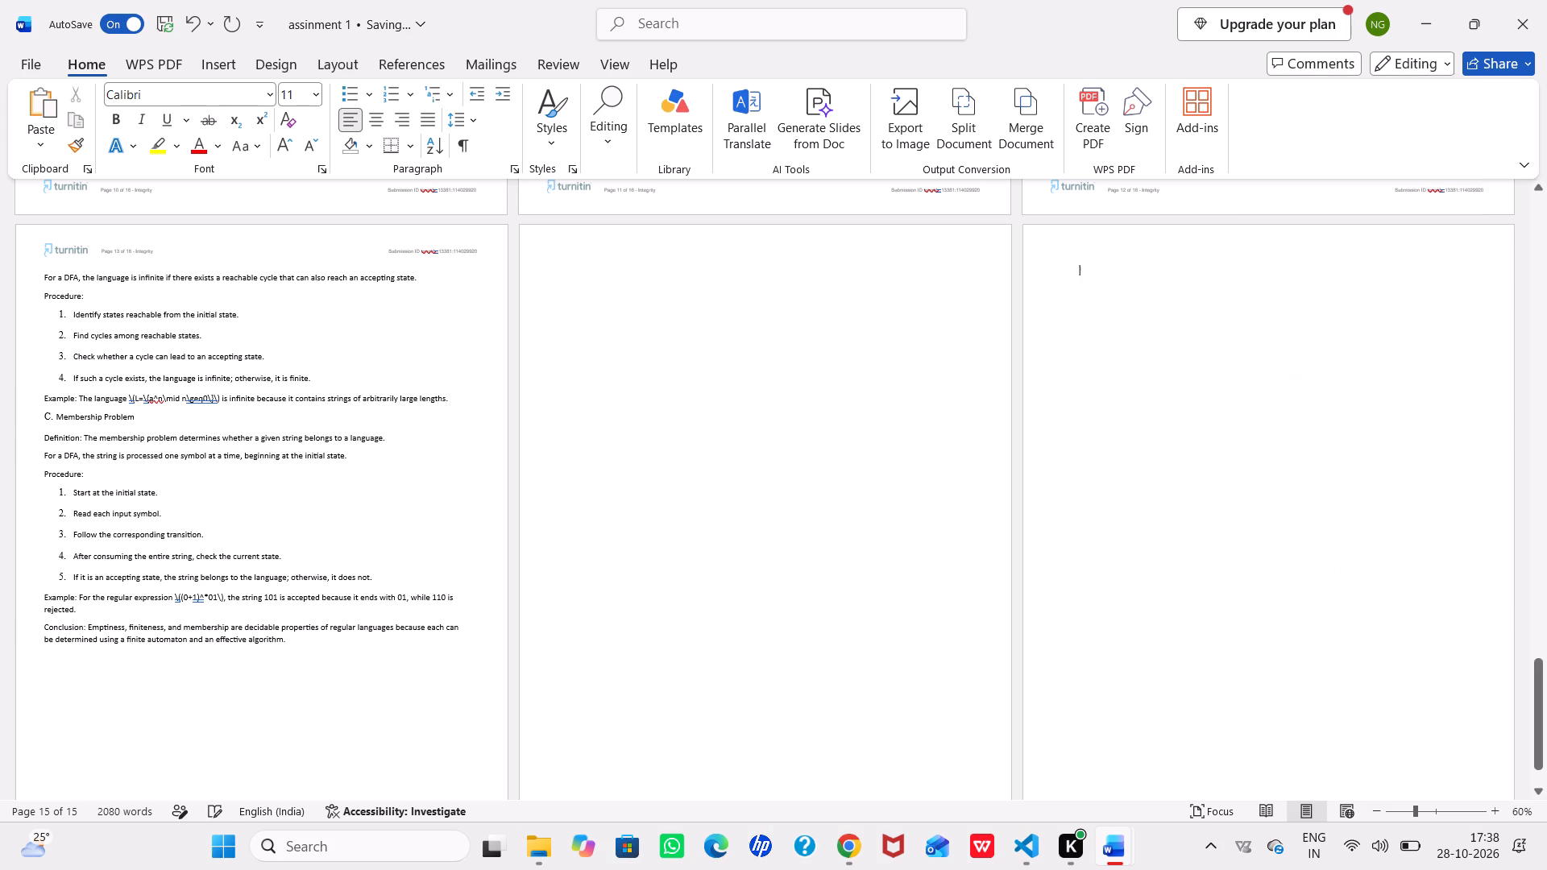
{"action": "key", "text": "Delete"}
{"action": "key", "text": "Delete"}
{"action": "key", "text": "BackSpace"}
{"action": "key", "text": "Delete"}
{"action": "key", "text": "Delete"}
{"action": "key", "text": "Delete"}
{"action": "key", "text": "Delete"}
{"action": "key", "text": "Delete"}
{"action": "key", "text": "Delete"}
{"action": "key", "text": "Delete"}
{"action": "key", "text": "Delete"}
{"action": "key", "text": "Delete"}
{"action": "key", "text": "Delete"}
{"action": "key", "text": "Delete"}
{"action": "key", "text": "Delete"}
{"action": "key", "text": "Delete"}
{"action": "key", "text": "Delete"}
Review the report from its last pages back to the Turnitin cover page.
{"action": "scroll", "coordinate": [713, 515], "scroll_direction": "up", "scroll_amount": 7}
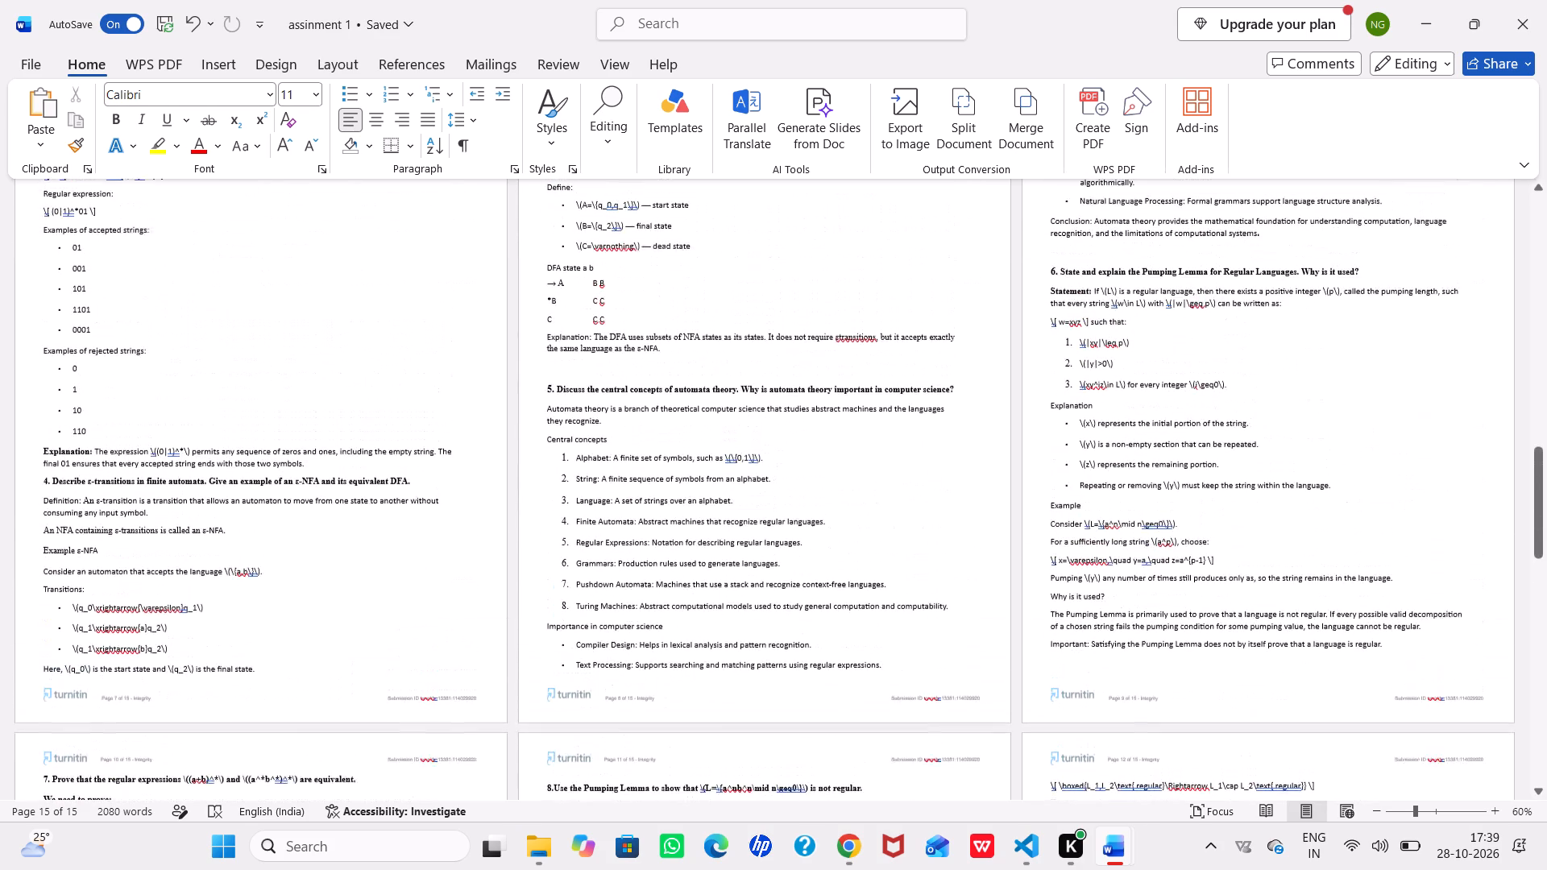
{"action": "scroll", "coordinate": [713, 515], "scroll_direction": "up", "scroll_amount": 3}
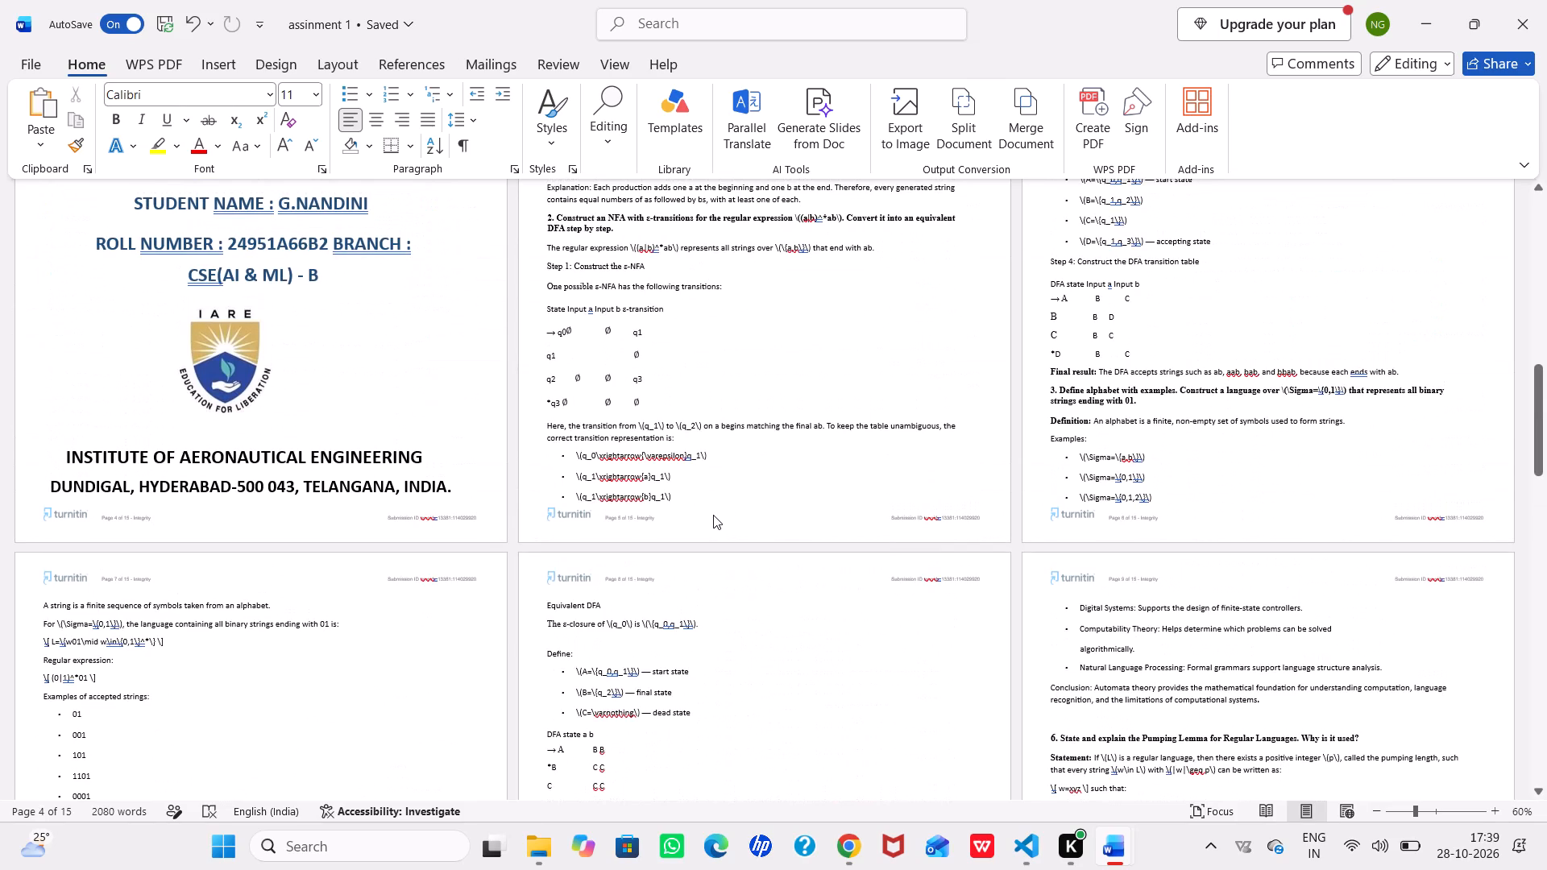
{"action": "scroll", "coordinate": [713, 515], "scroll_direction": "up", "scroll_amount": 2}
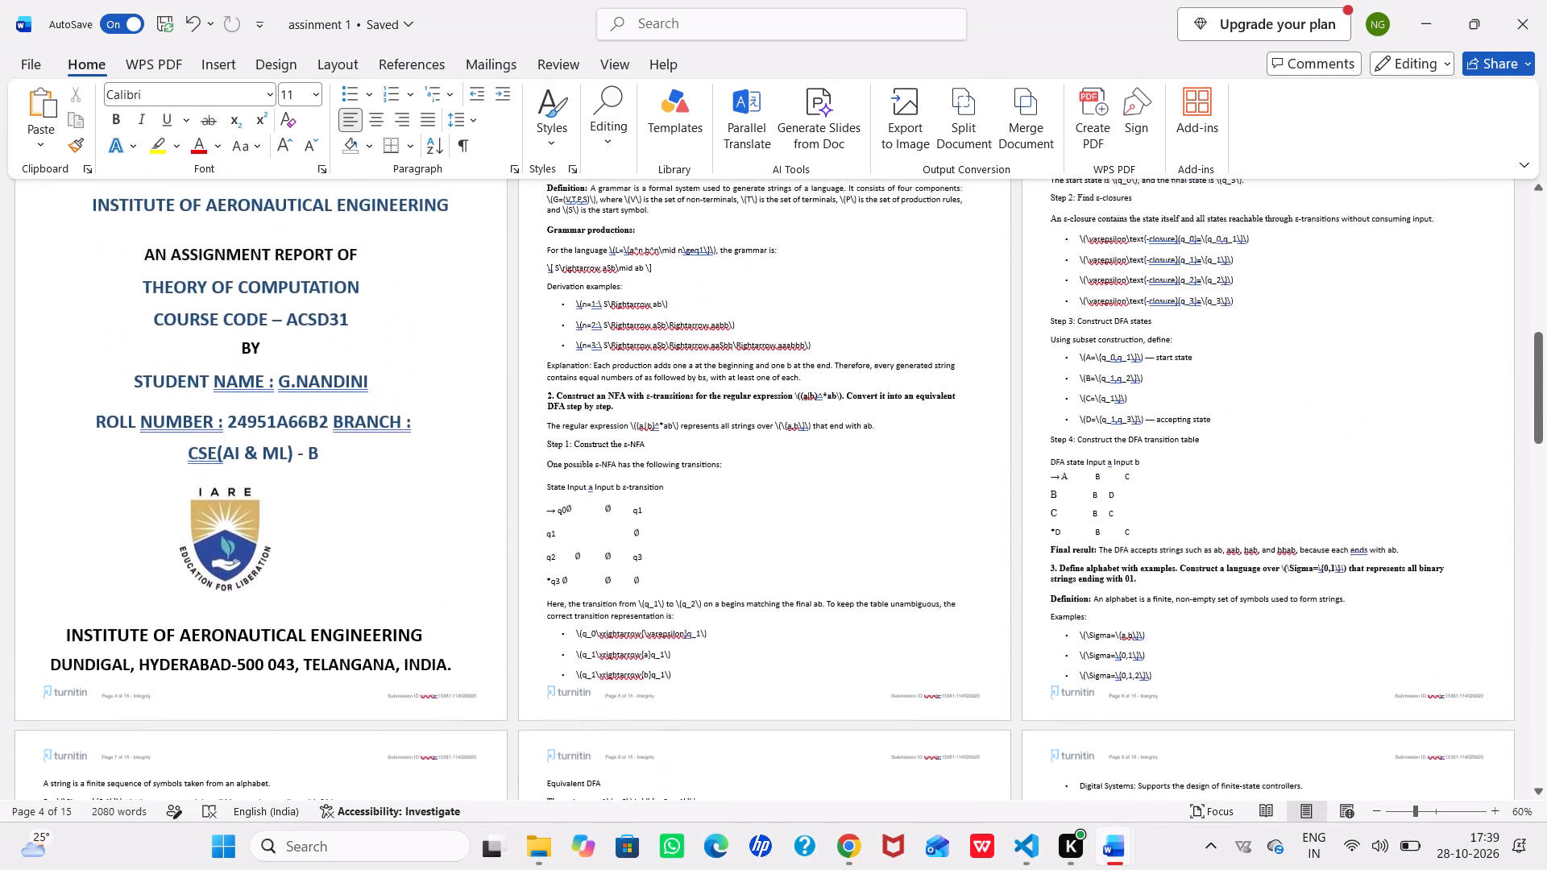
{"action": "scroll", "coordinate": [713, 515], "scroll_direction": "up", "scroll_amount": 6}
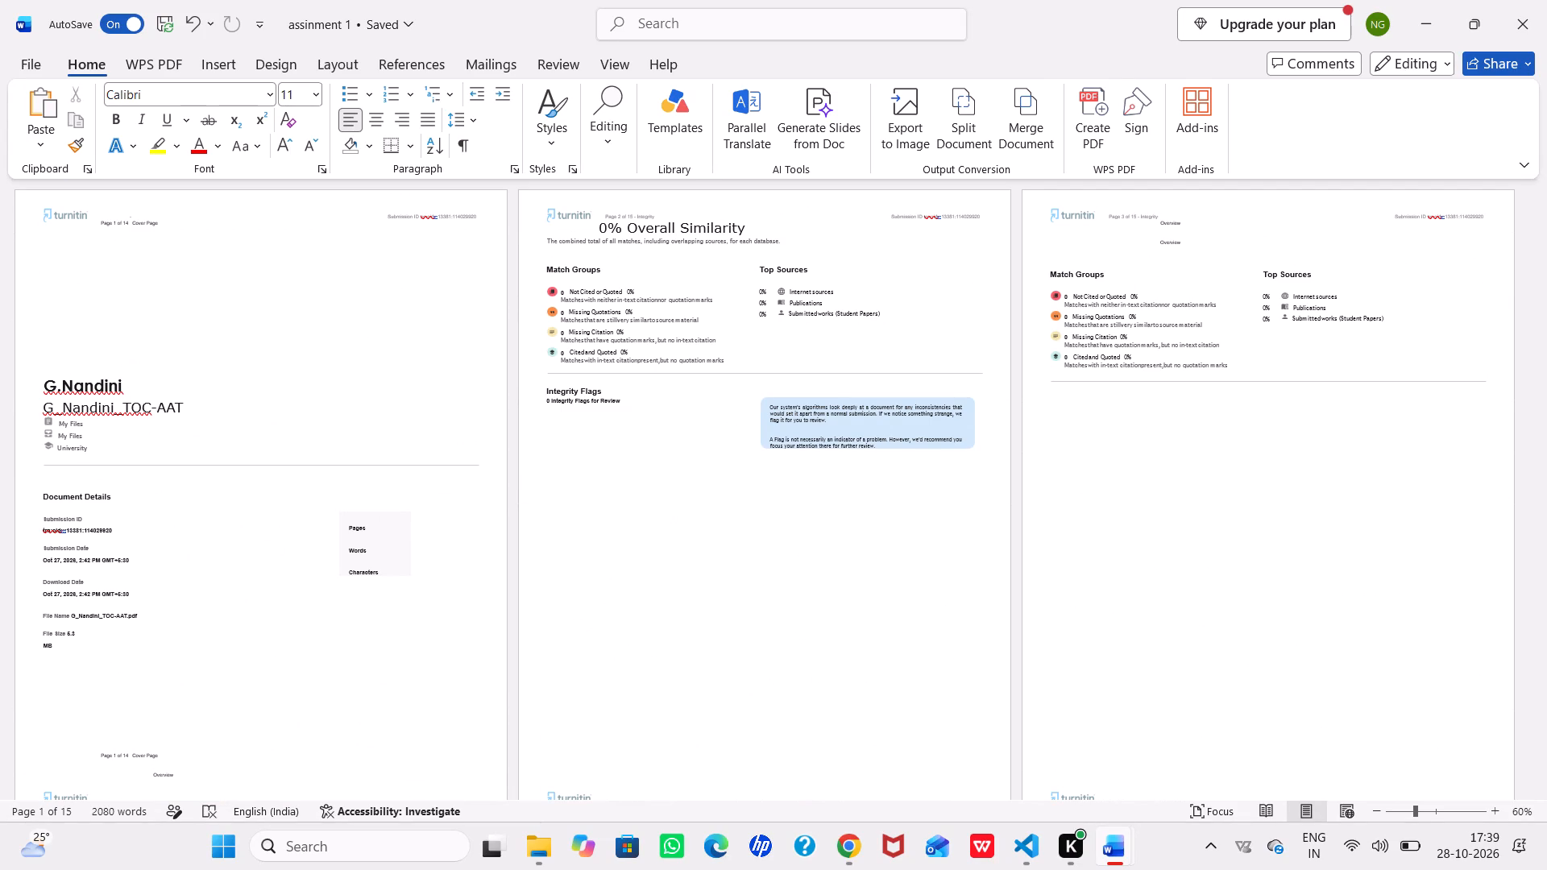
{"action": "scroll", "coordinate": [713, 515], "scroll_direction": "up", "scroll_amount": 3, "text": "ctrl"}
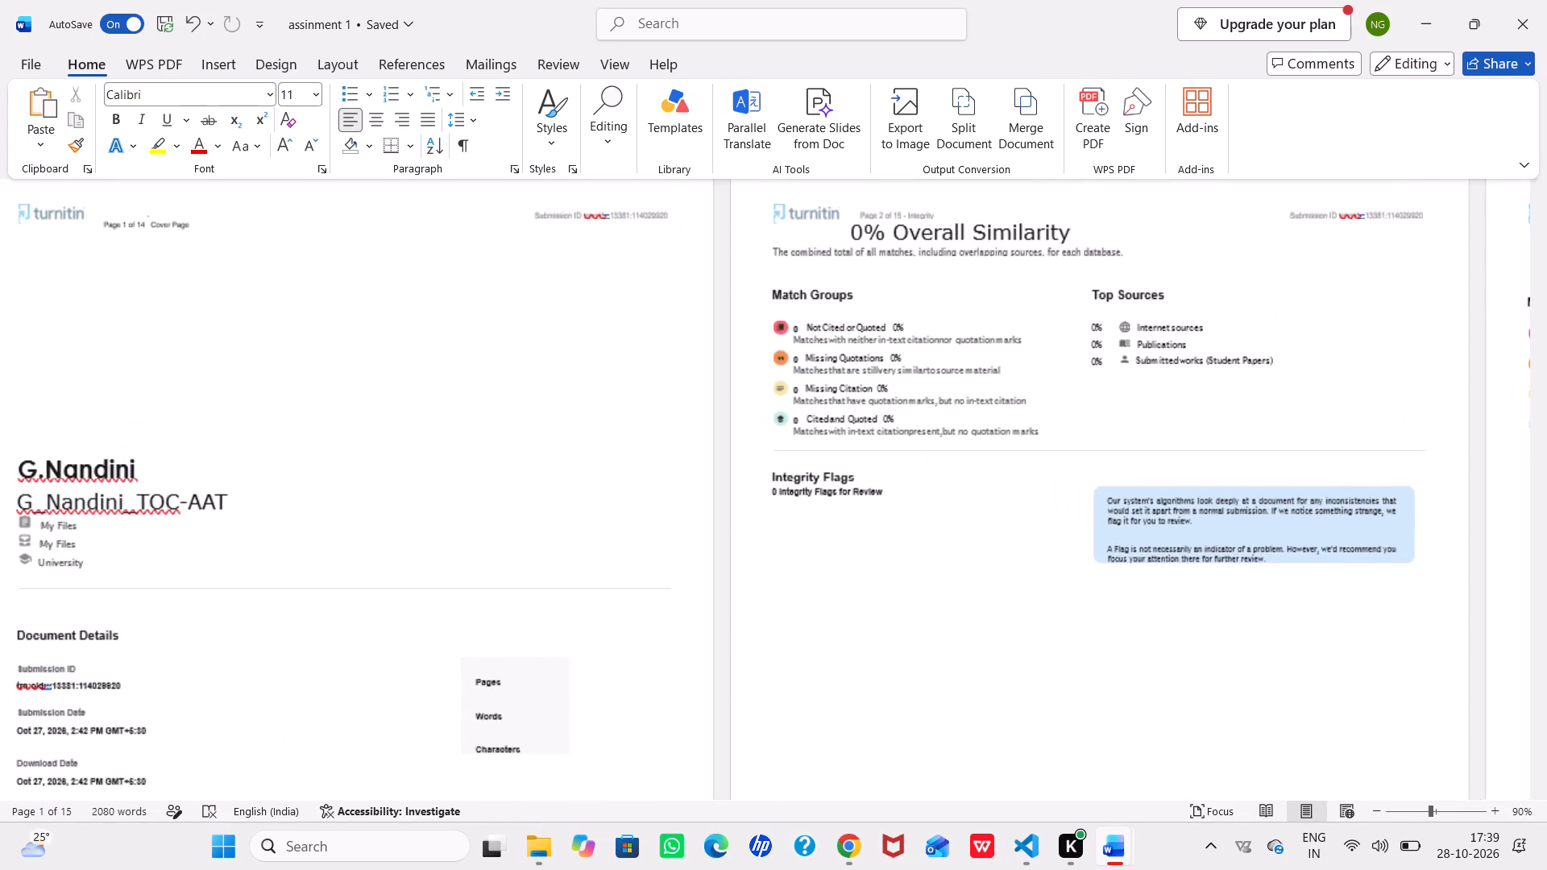
Examine all pages in a reduced overview, and check page 13 and the blank end pages at full size.
{"action": "scroll", "coordinate": [713, 515], "scroll_direction": "down", "scroll_amount": 6, "text": "ctrl"}
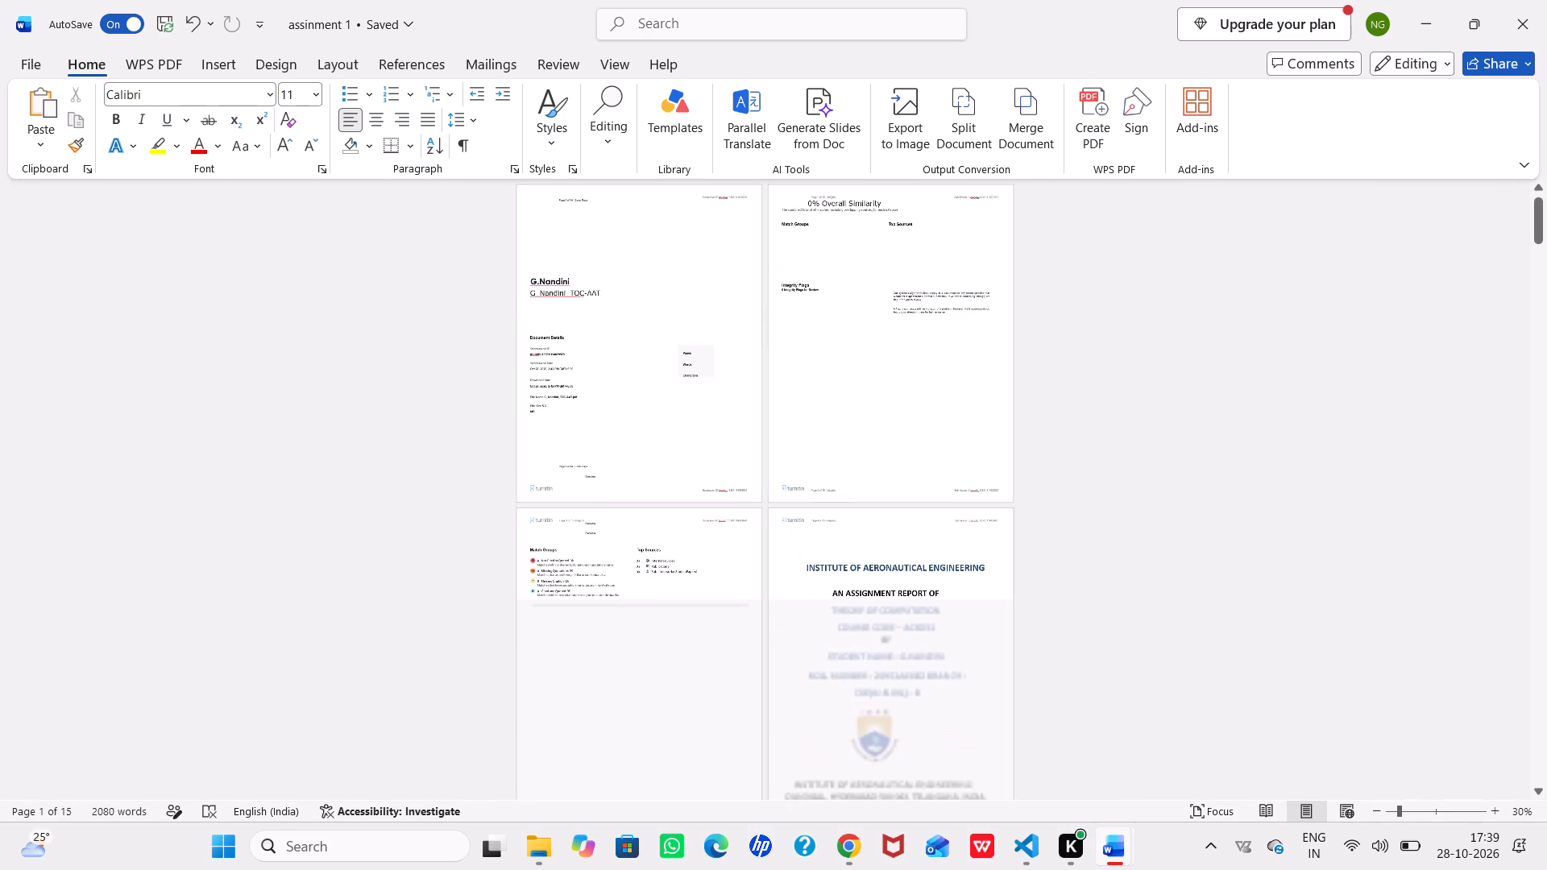
{"action": "scroll", "coordinate": [713, 515], "scroll_direction": "down", "scroll_amount": 20}
{"action": "scroll", "coordinate": [713, 515], "scroll_direction": "down", "scroll_amount": 5}
{"action": "left_click", "coordinate": [713, 515]}
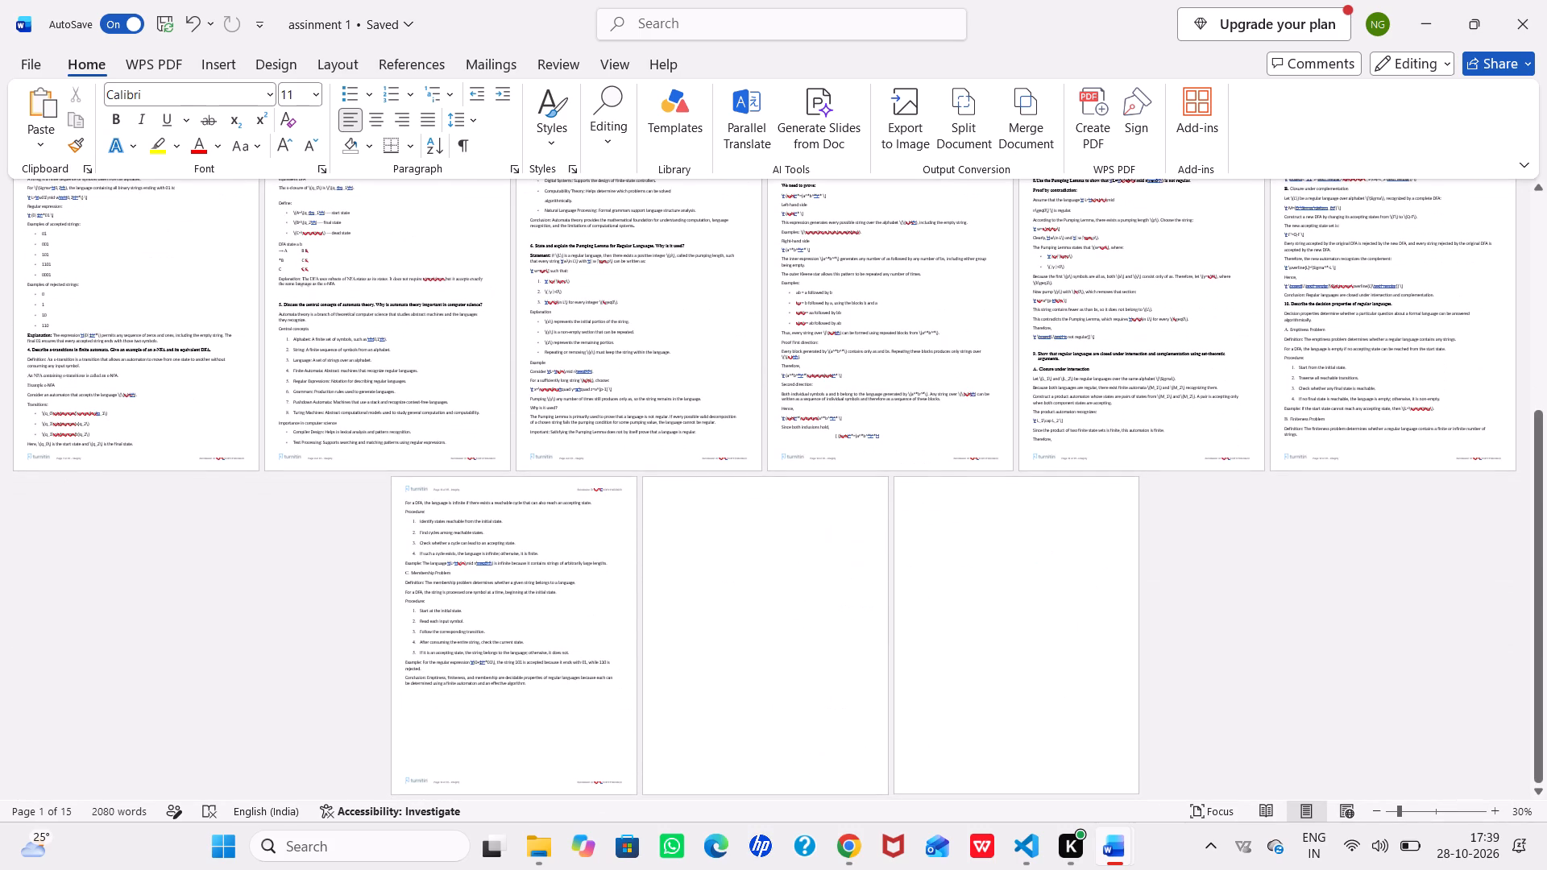
{"action": "scroll", "coordinate": [713, 515], "scroll_direction": "up", "scroll_amount": 4, "text": "ctrl"}
{"action": "scroll", "coordinate": [713, 515], "scroll_direction": "right", "scroll_amount": 1}
{"action": "scroll", "coordinate": [713, 515], "scroll_direction": "up", "scroll_amount": 1, "text": "ctrl"}
{"action": "scroll", "coordinate": [713, 515], "scroll_direction": "right", "scroll_amount": 1, "text": "ctrl"}
{"action": "scroll", "coordinate": [713, 515], "scroll_direction": "up", "scroll_amount": 2, "text": "ctrl"}
{"action": "scroll", "coordinate": [713, 515], "scroll_direction": "right", "scroll_amount": 1, "text": "ctrl"}
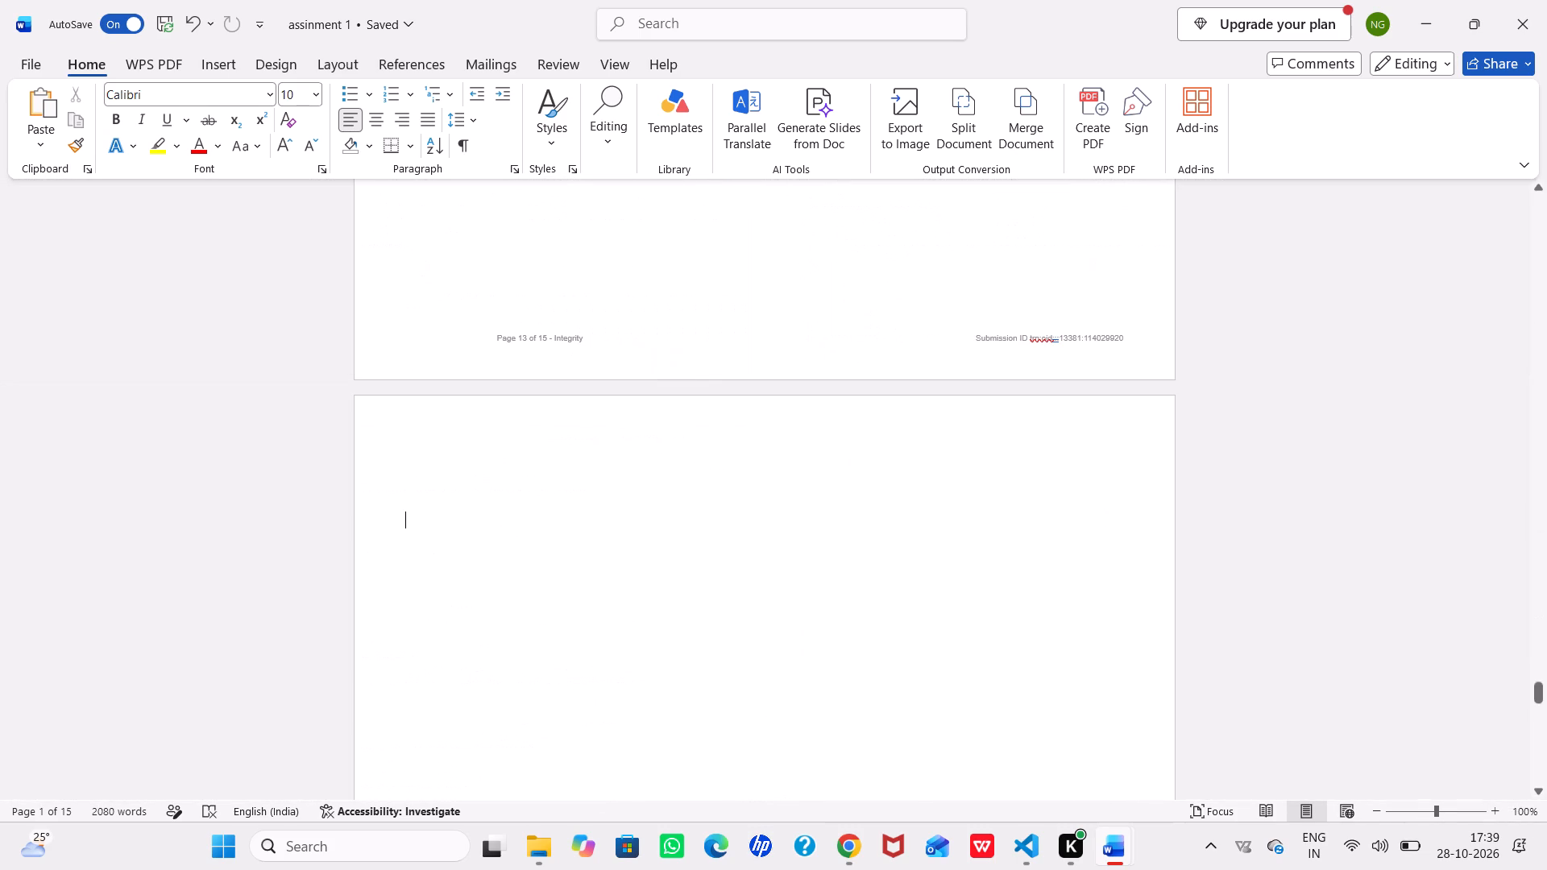
{"action": "scroll", "coordinate": [713, 515], "scroll_direction": "right", "scroll_amount": 2}
{"action": "scroll", "coordinate": [713, 515], "scroll_direction": "down", "scroll_amount": 5}
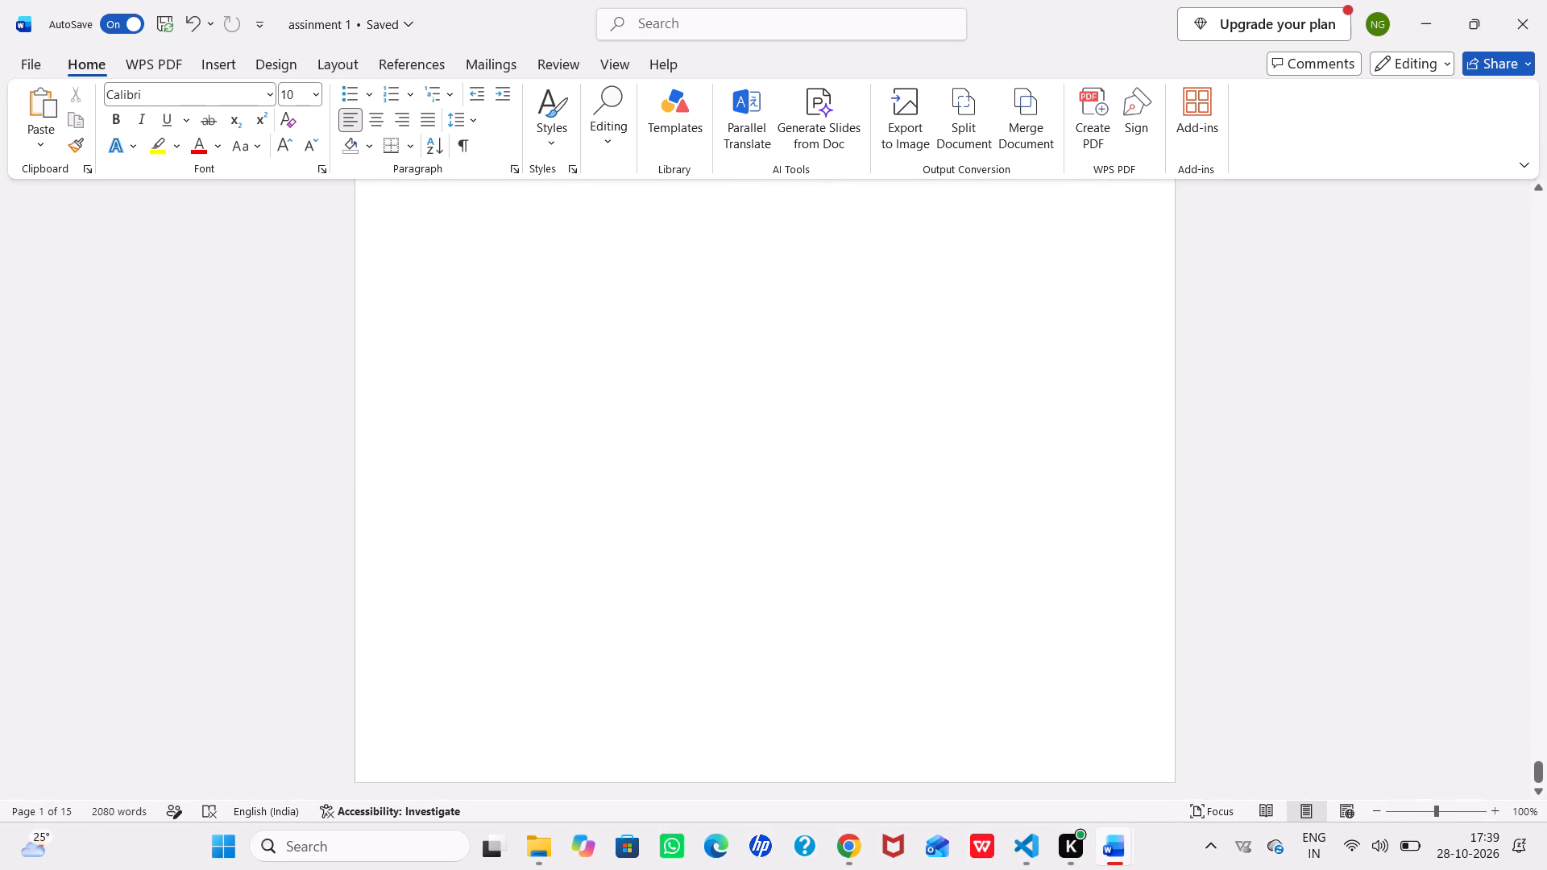
{"action": "scroll", "coordinate": [713, 515], "scroll_direction": "down", "scroll_amount": 2}
{"action": "scroll", "coordinate": [713, 515], "scroll_direction": "up", "scroll_amount": 3}
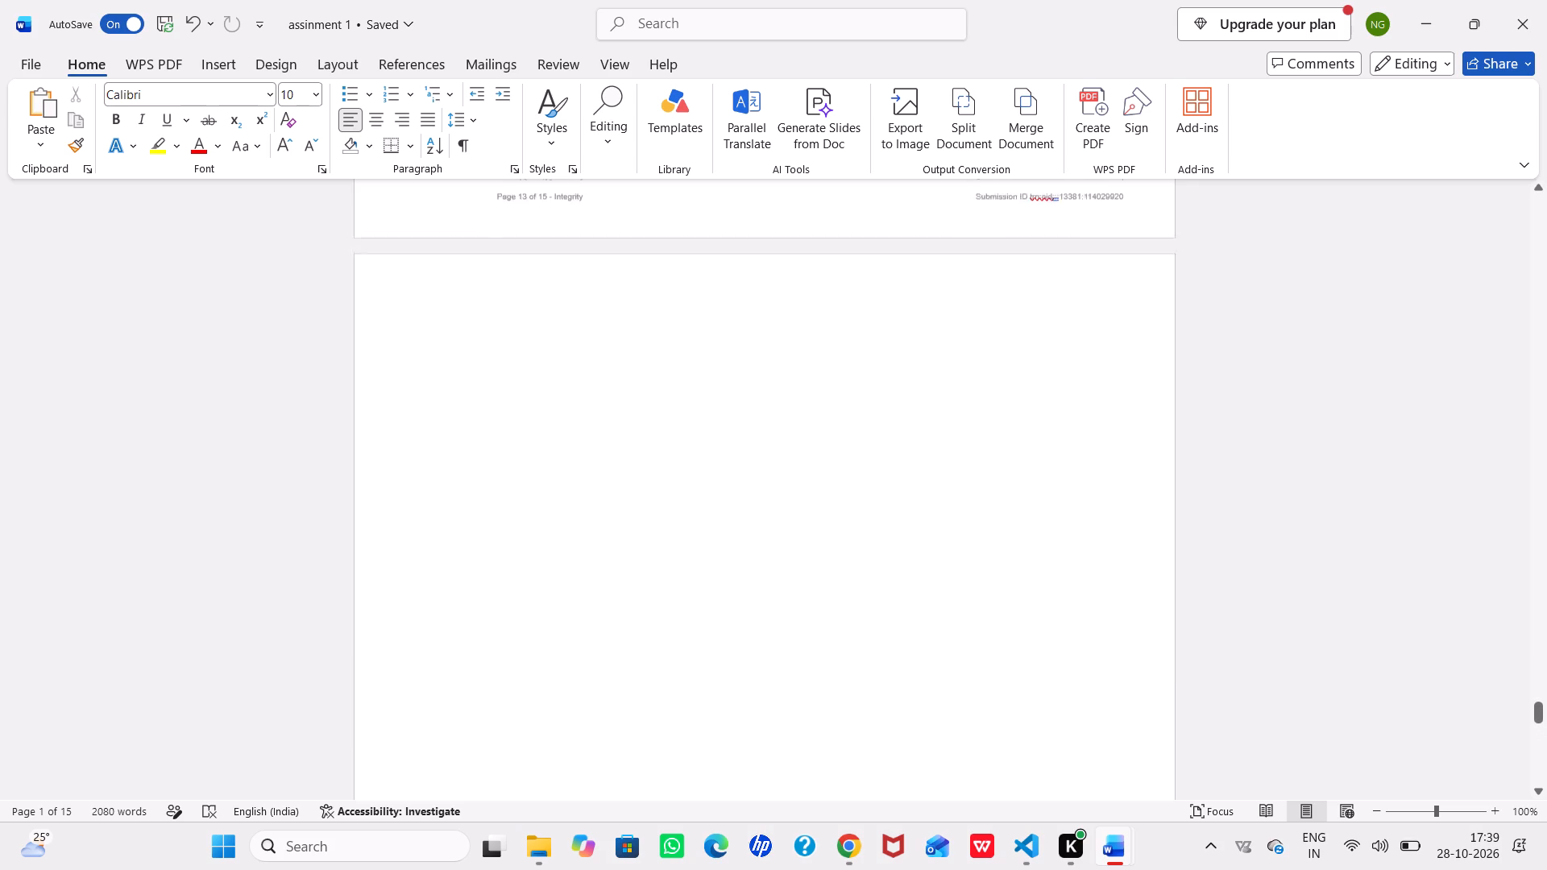
{"action": "scroll", "coordinate": [713, 515], "scroll_direction": "up", "scroll_amount": 2}
{"action": "scroll", "coordinate": [713, 515], "scroll_direction": "down", "scroll_amount": 2}
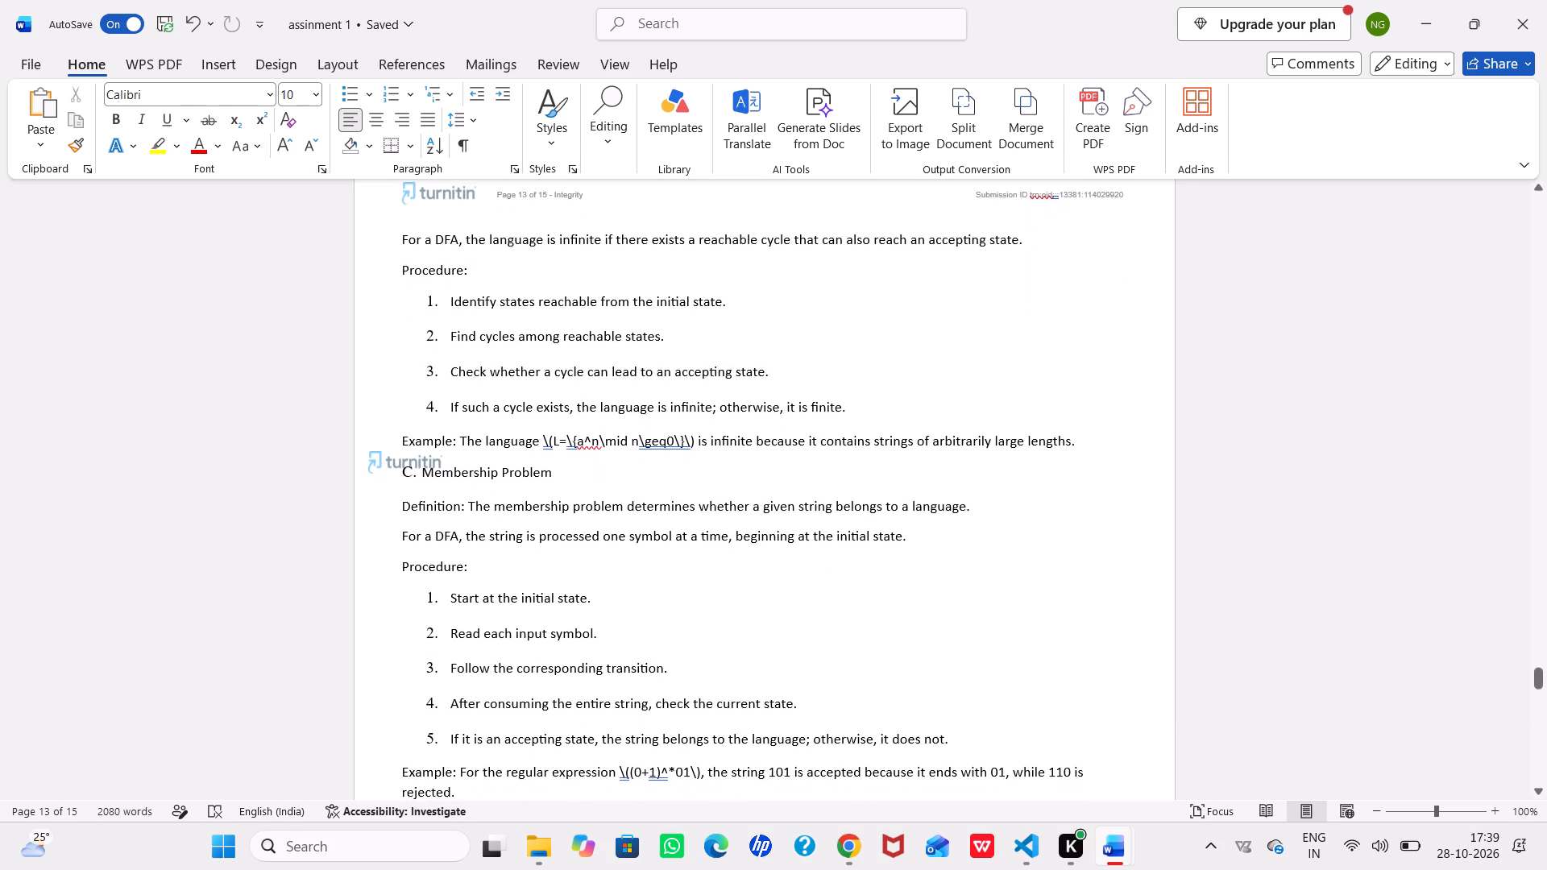
{"action": "scroll", "coordinate": [713, 515], "scroll_direction": "down", "scroll_amount": 1}
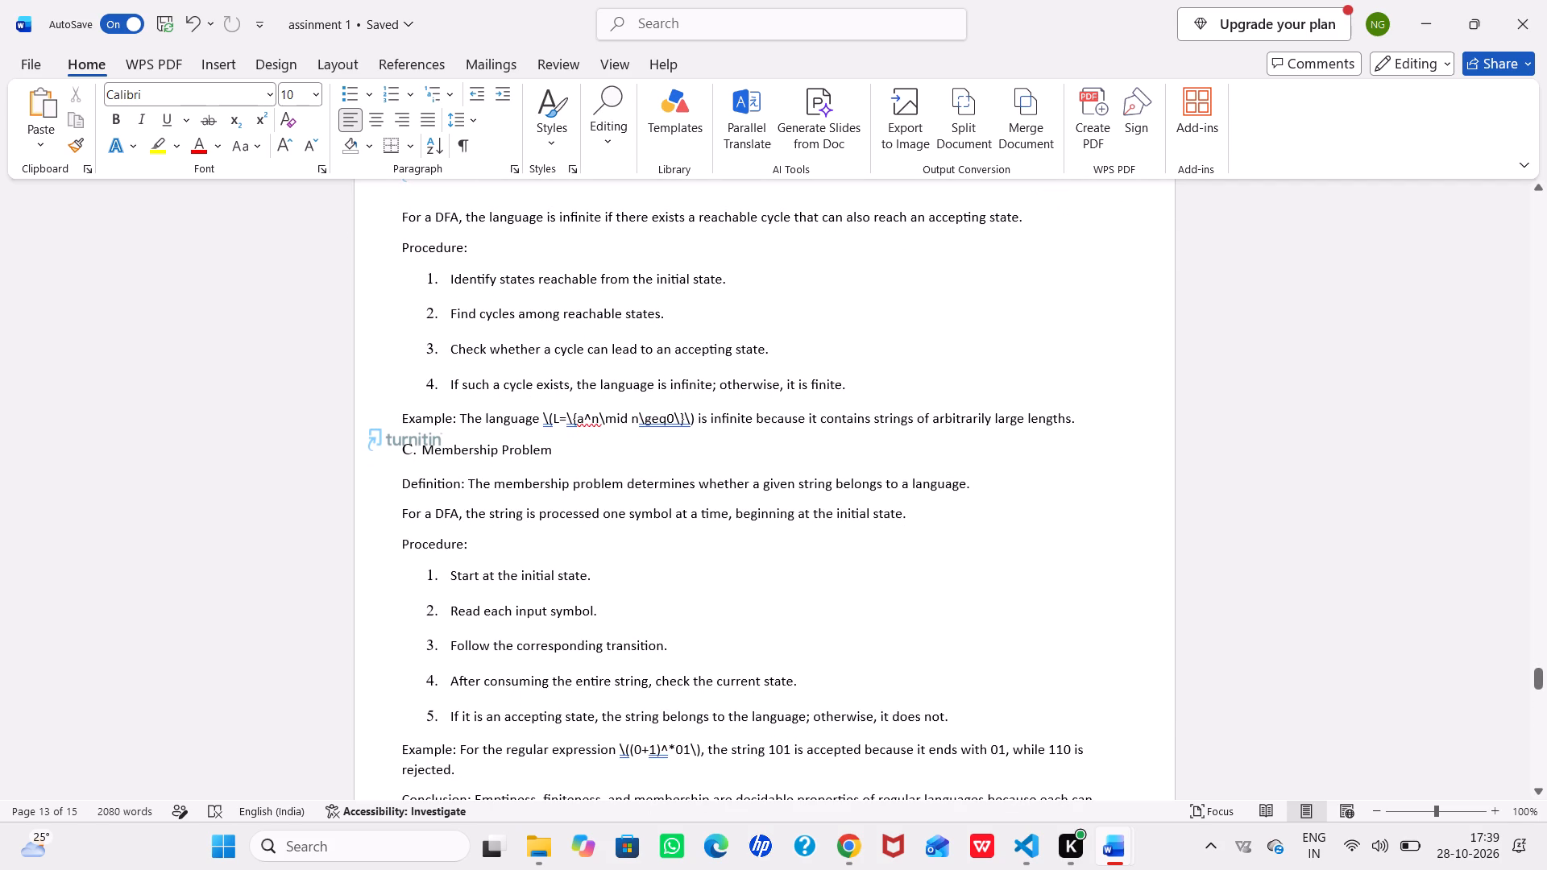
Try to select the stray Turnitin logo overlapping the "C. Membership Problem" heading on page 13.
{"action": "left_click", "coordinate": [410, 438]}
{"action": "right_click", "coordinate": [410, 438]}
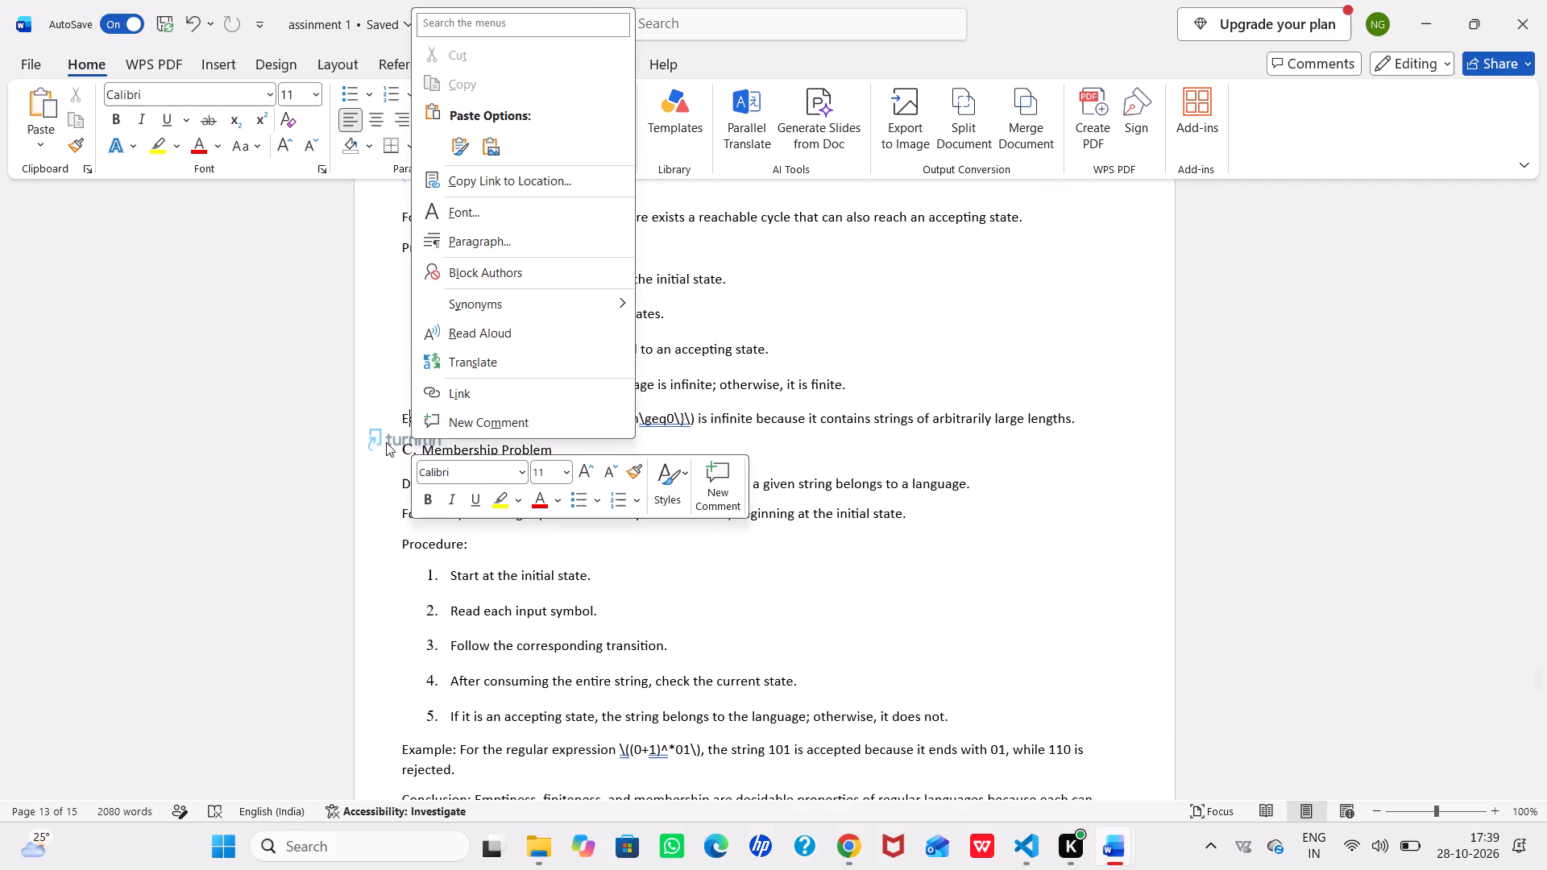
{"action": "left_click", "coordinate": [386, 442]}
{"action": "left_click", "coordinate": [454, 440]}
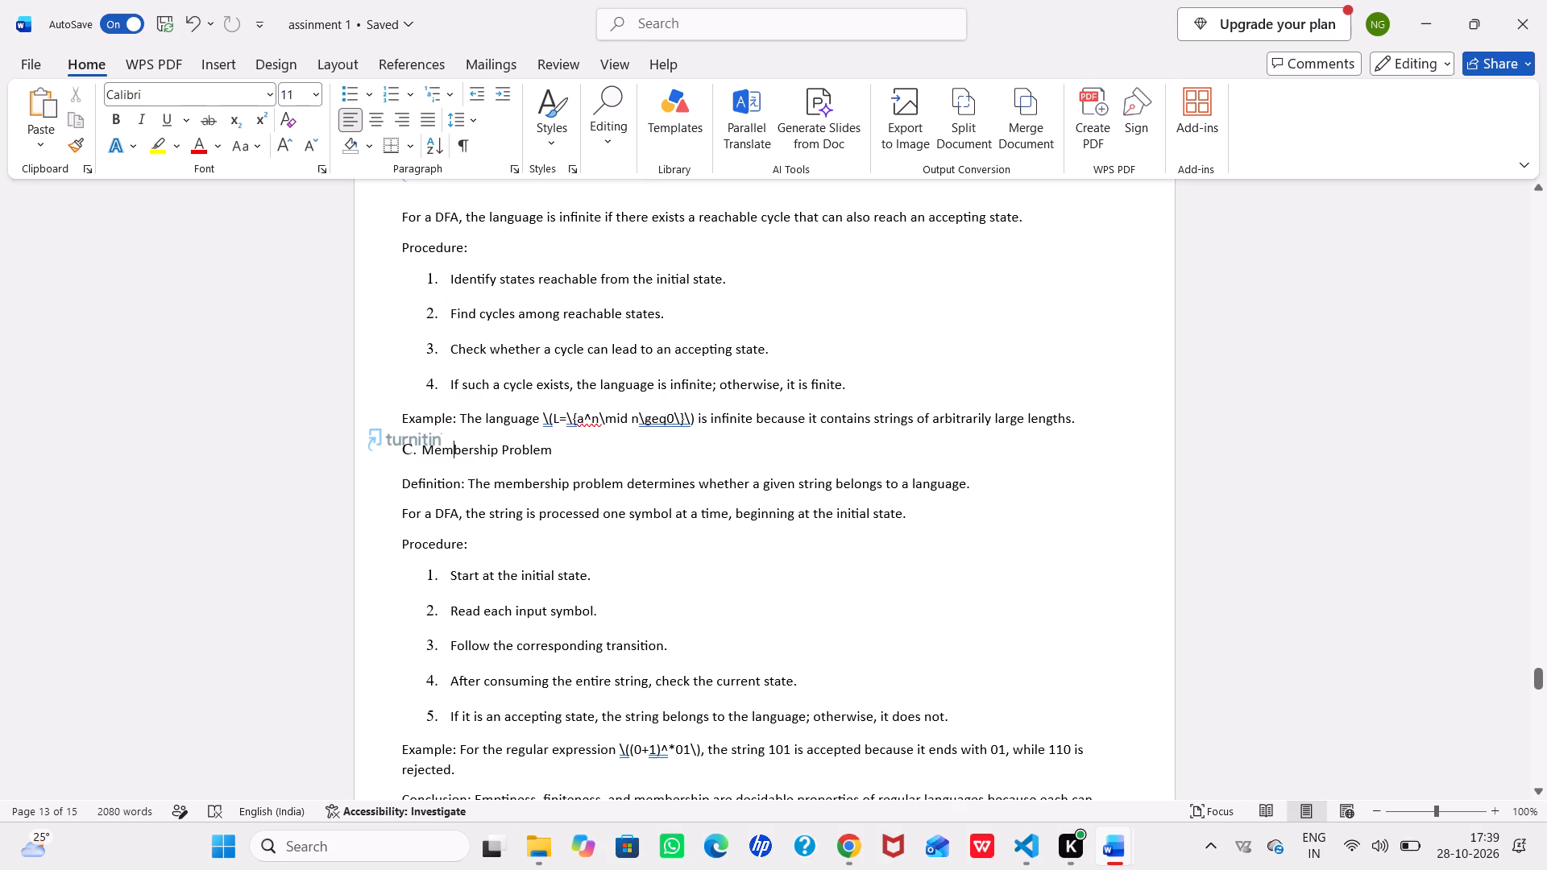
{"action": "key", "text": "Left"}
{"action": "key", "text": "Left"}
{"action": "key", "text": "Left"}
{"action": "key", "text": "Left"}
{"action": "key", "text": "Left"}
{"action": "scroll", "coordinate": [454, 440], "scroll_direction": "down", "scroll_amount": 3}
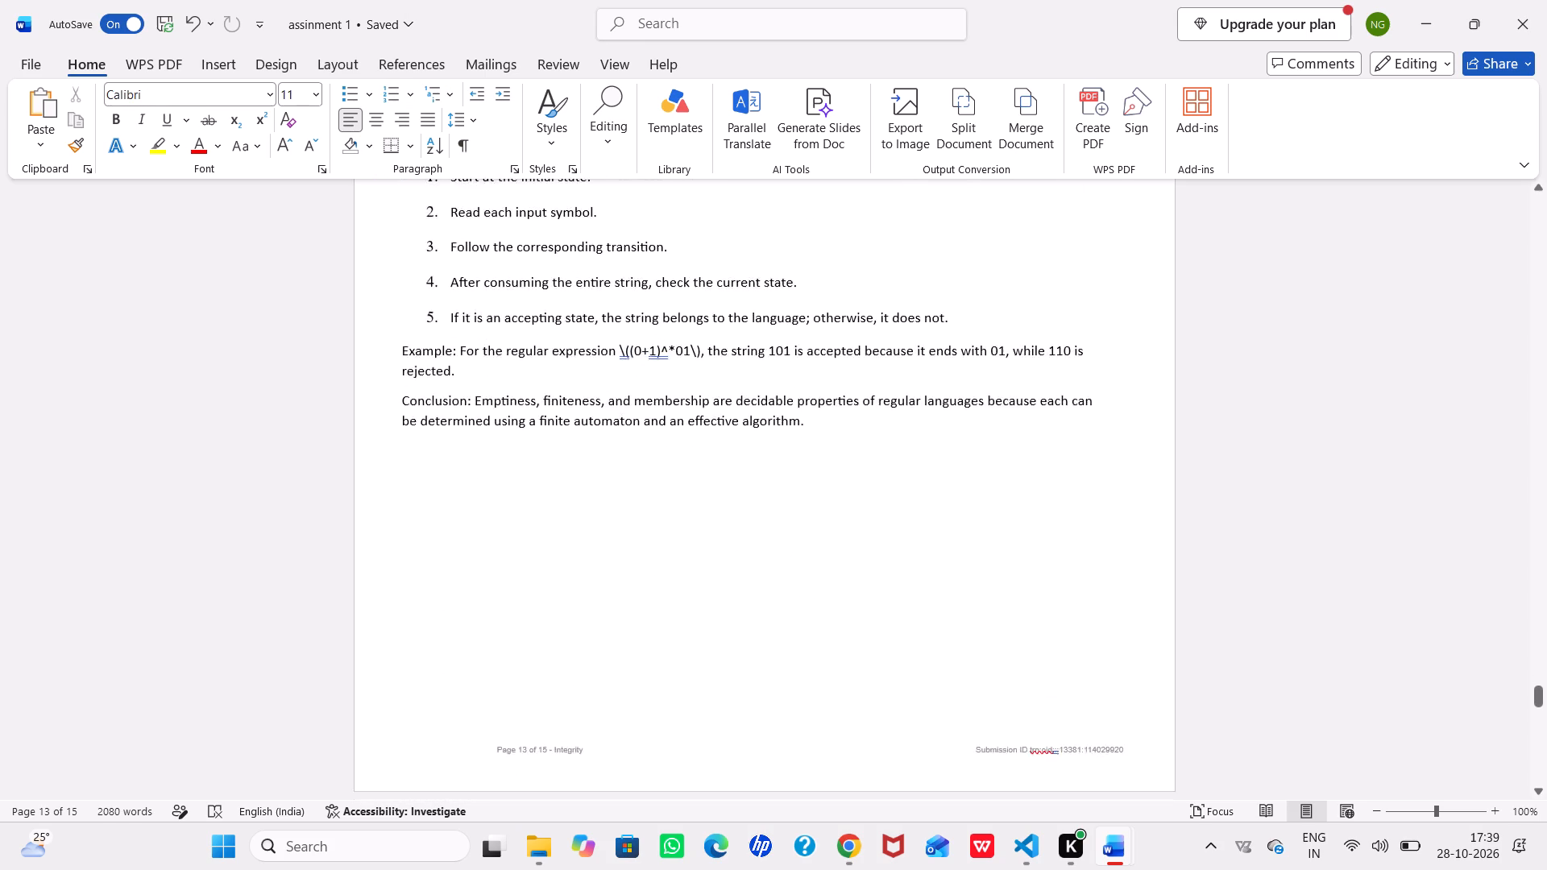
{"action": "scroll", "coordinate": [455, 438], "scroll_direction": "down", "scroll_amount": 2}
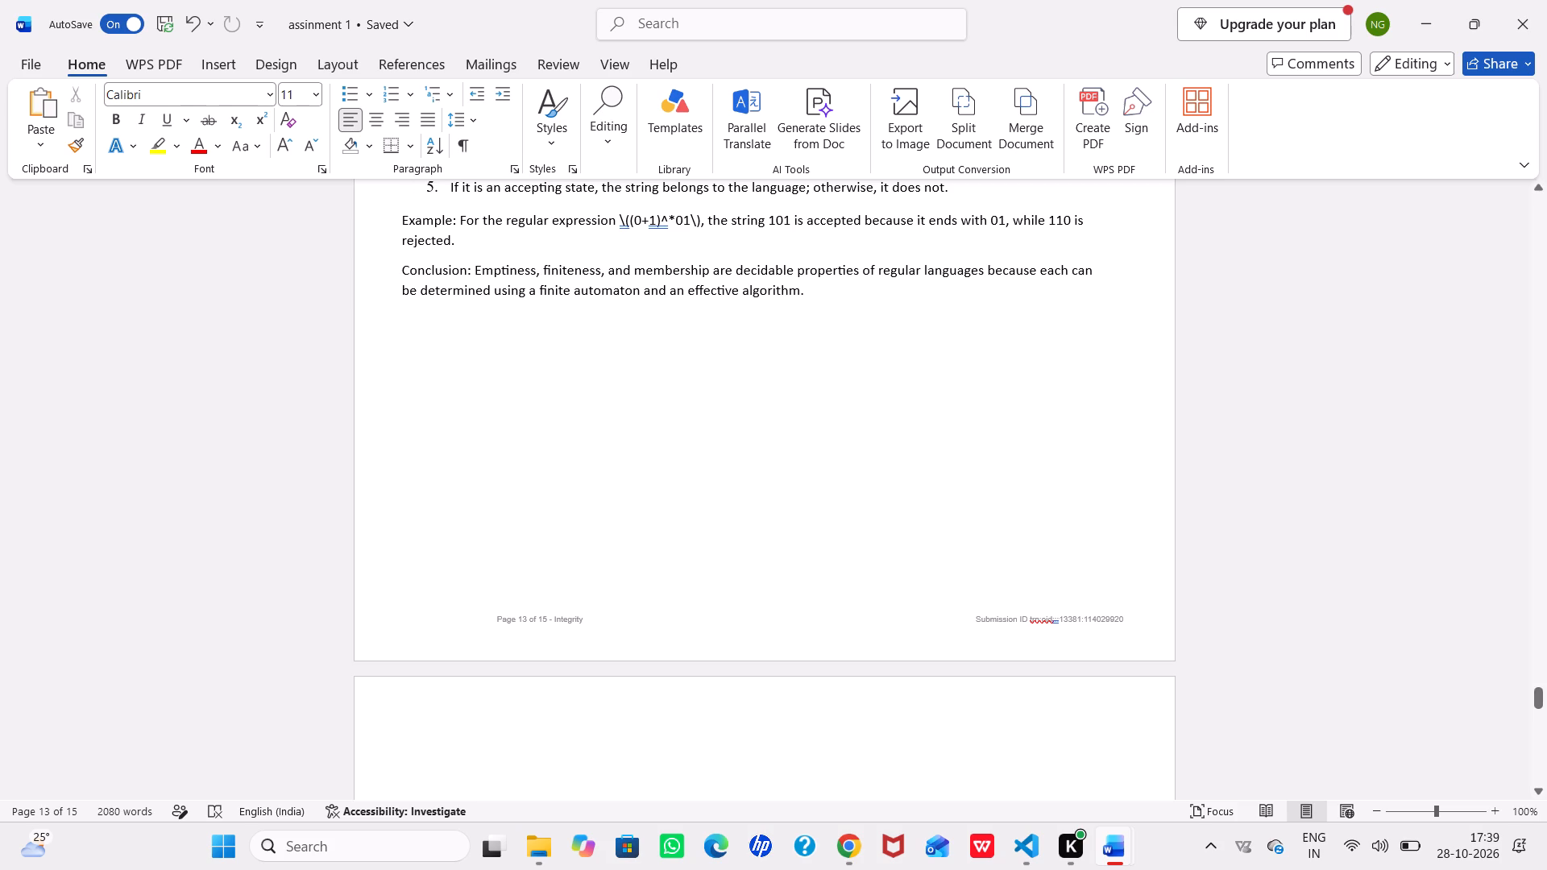
Search the commands for "header" and open the page 13 header for editing.
{"action": "left_click", "coordinate": [535, 624]}
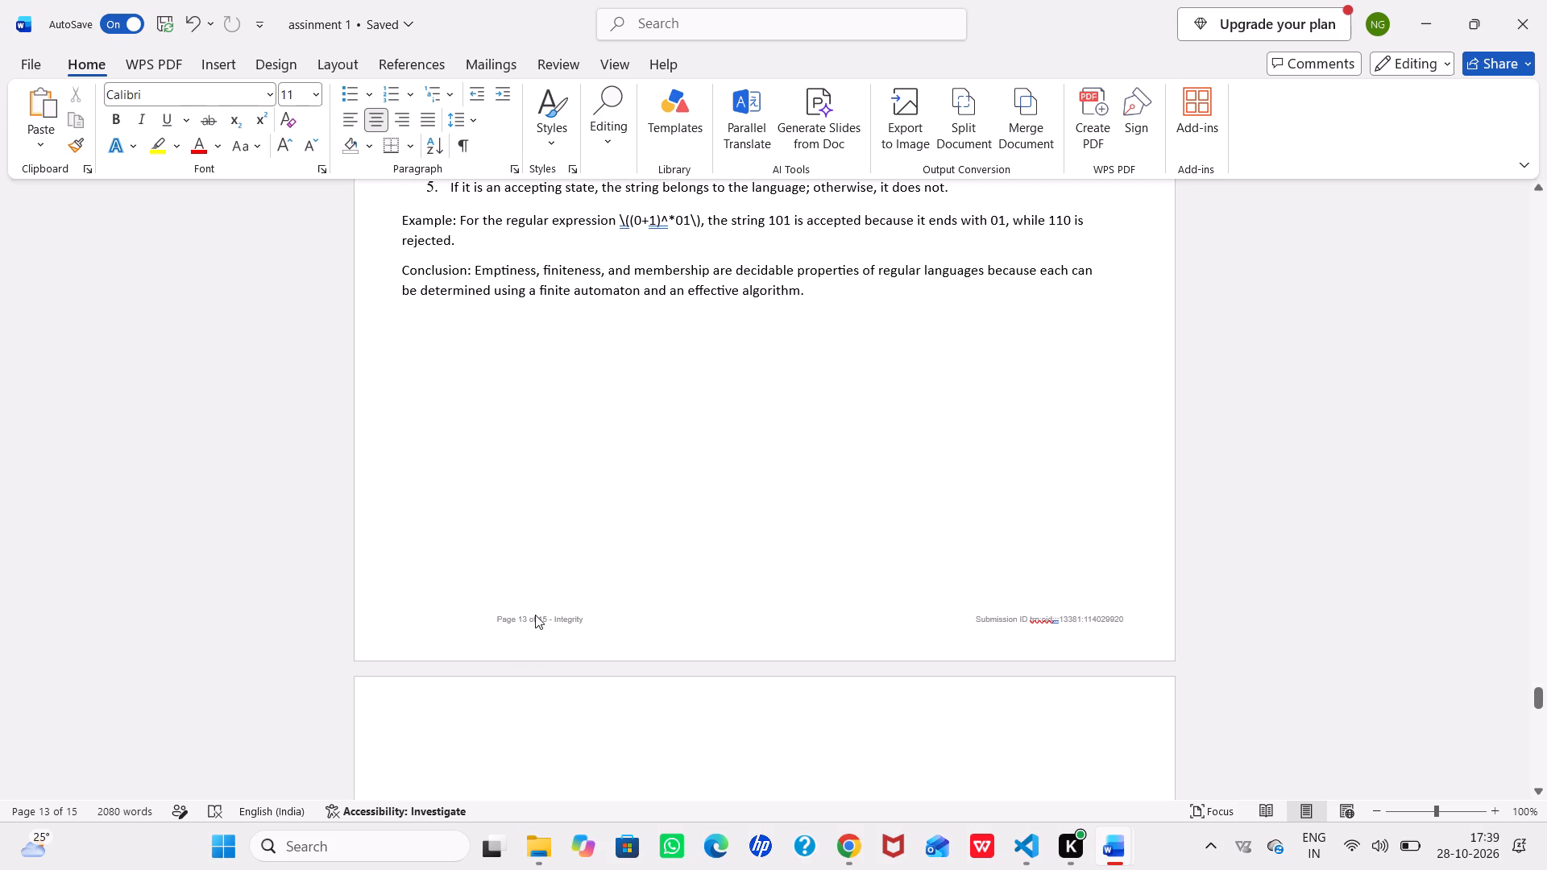
{"action": "left_click", "coordinate": [533, 611]}
{"action": "right_click", "coordinate": [533, 611]}
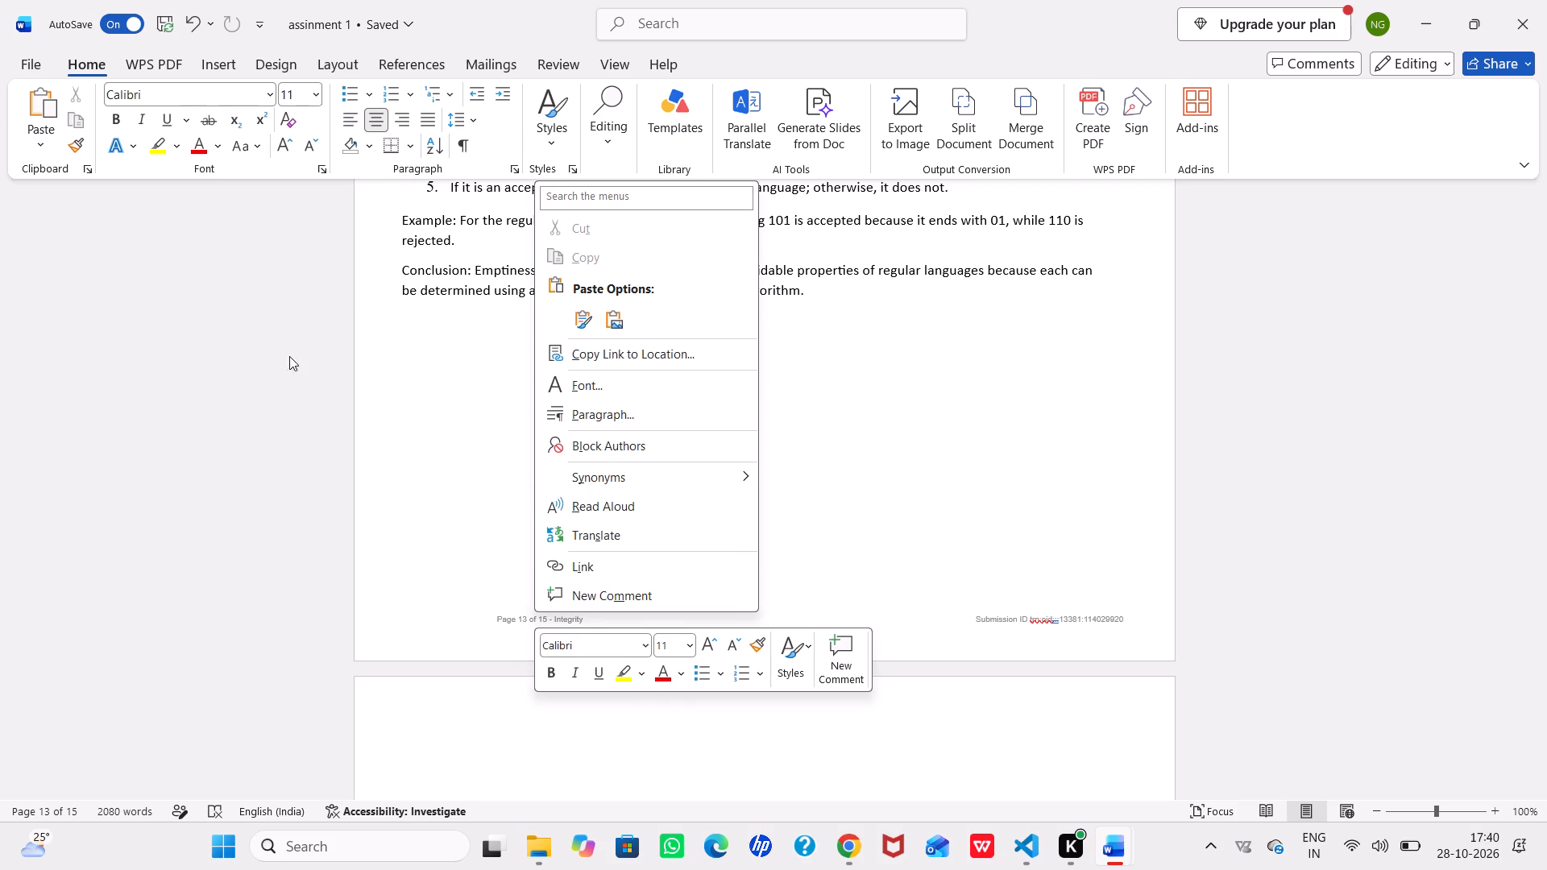
{"action": "left_click", "coordinate": [688, 19]}
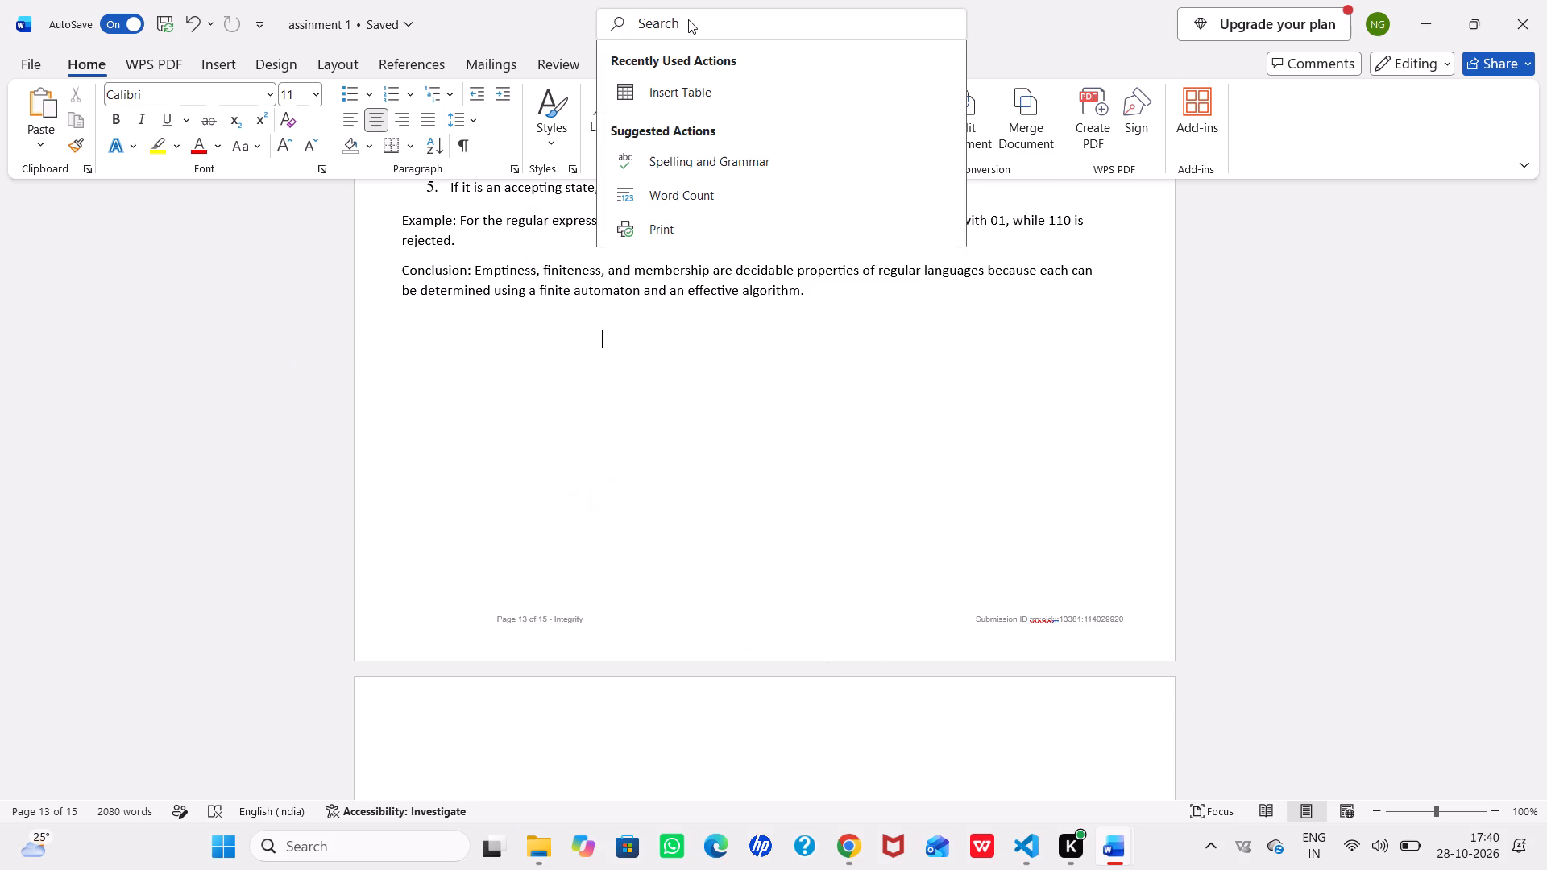
{"action": "type", "text": "hea"}
{"action": "type", "text": "der"}
{"action": "key", "text": "Return"}
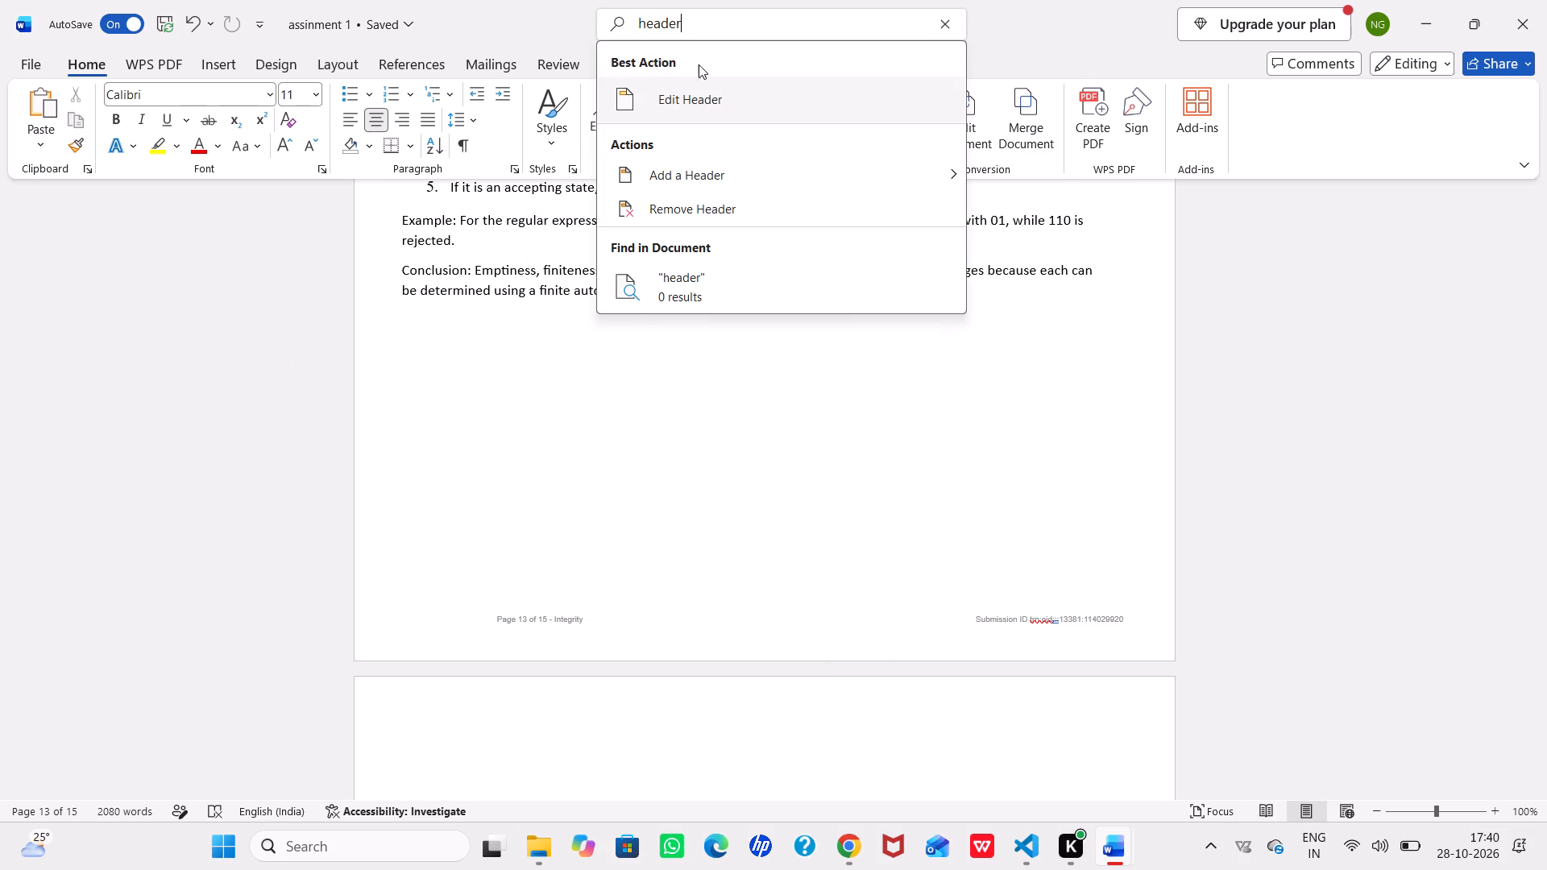
{"action": "left_click", "coordinate": [700, 92]}
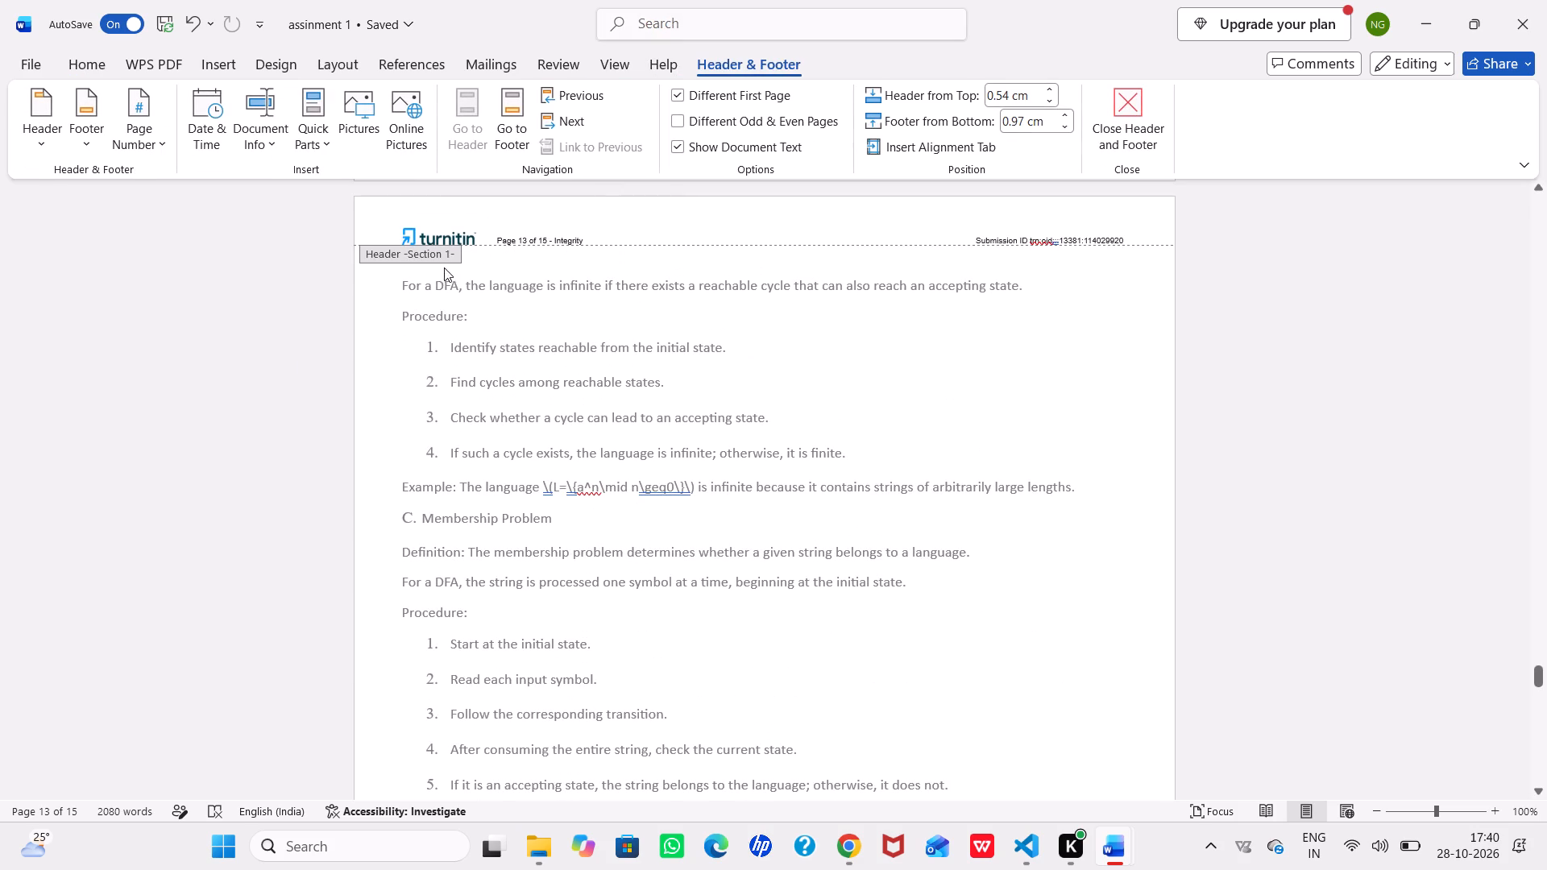
Move the Turnitin logo in the page 13 footer slightly down and left, clear of the footer boundary.
{"action": "scroll", "coordinate": [516, 401], "scroll_direction": "down", "scroll_amount": 2}
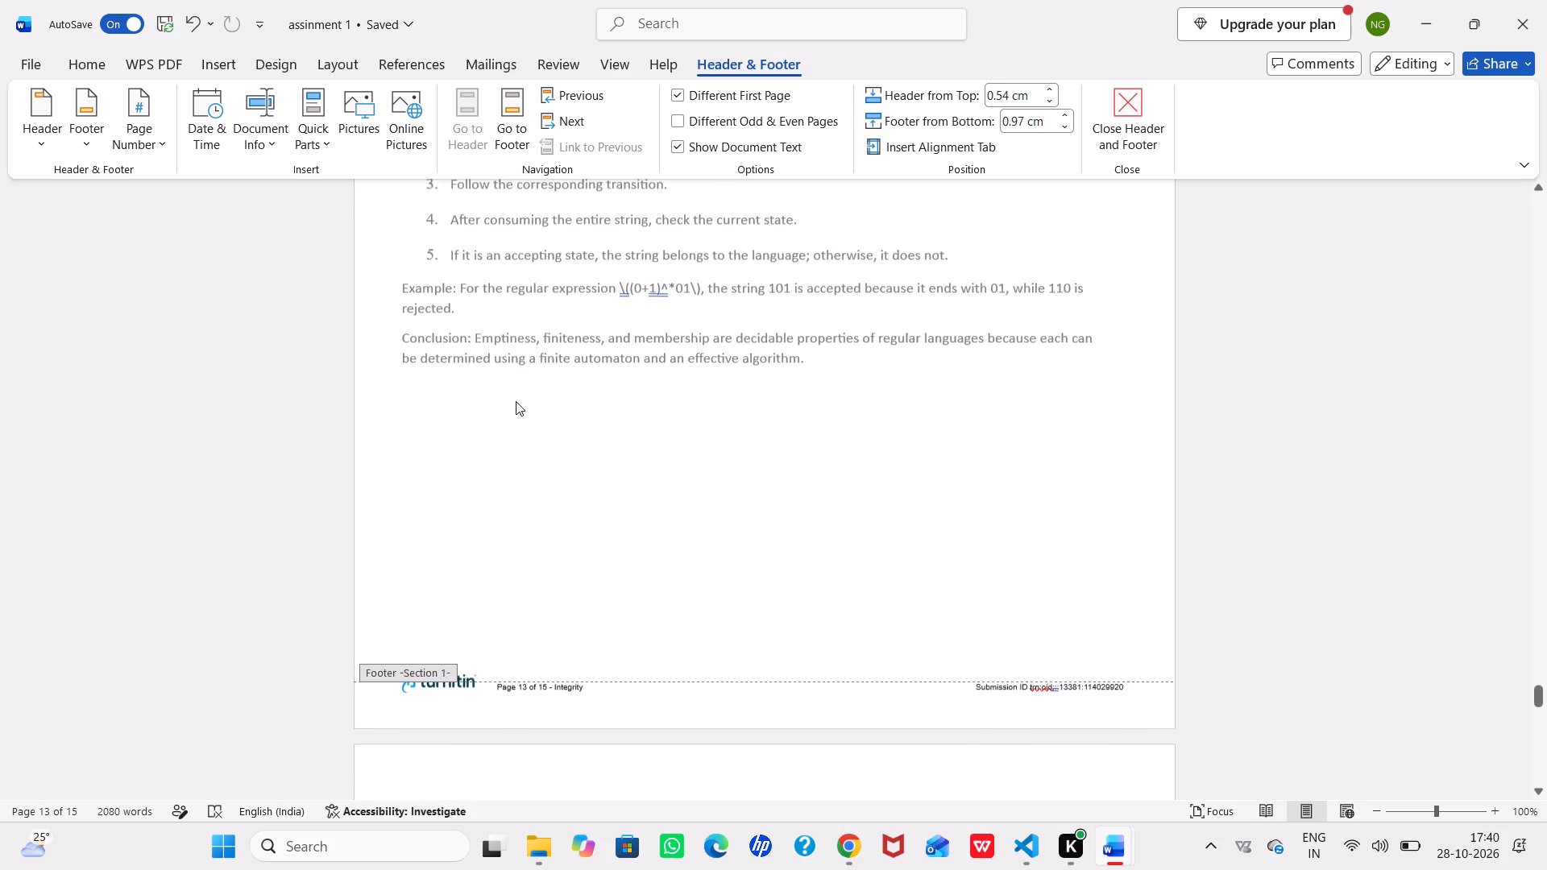
{"action": "scroll", "coordinate": [497, 683], "scroll_direction": "down", "scroll_amount": 4}
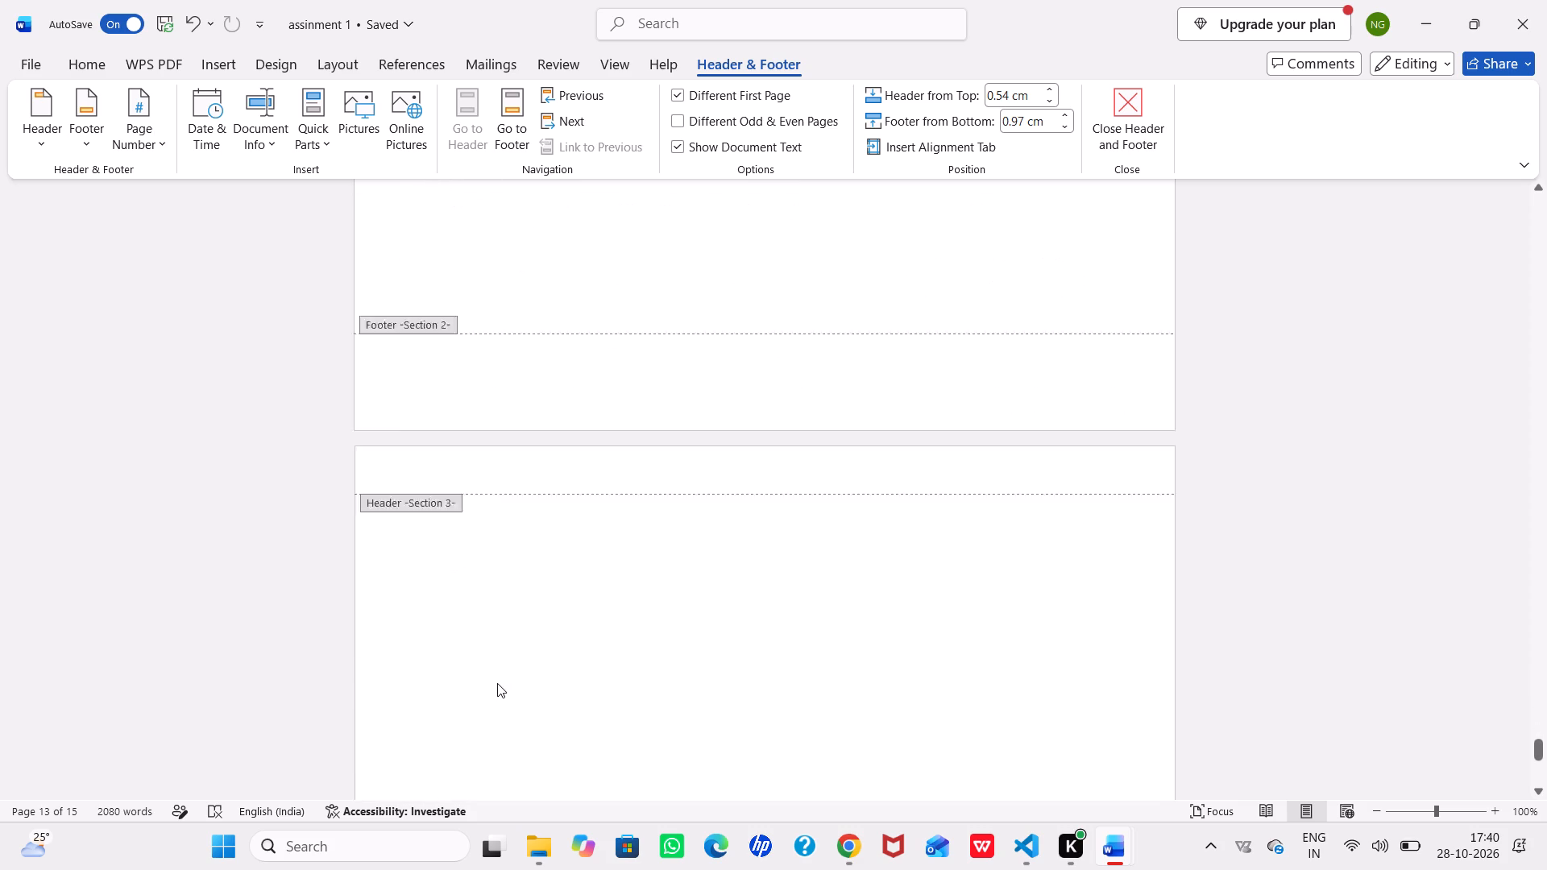
{"action": "scroll", "coordinate": [497, 683], "scroll_direction": "up", "scroll_amount": 2}
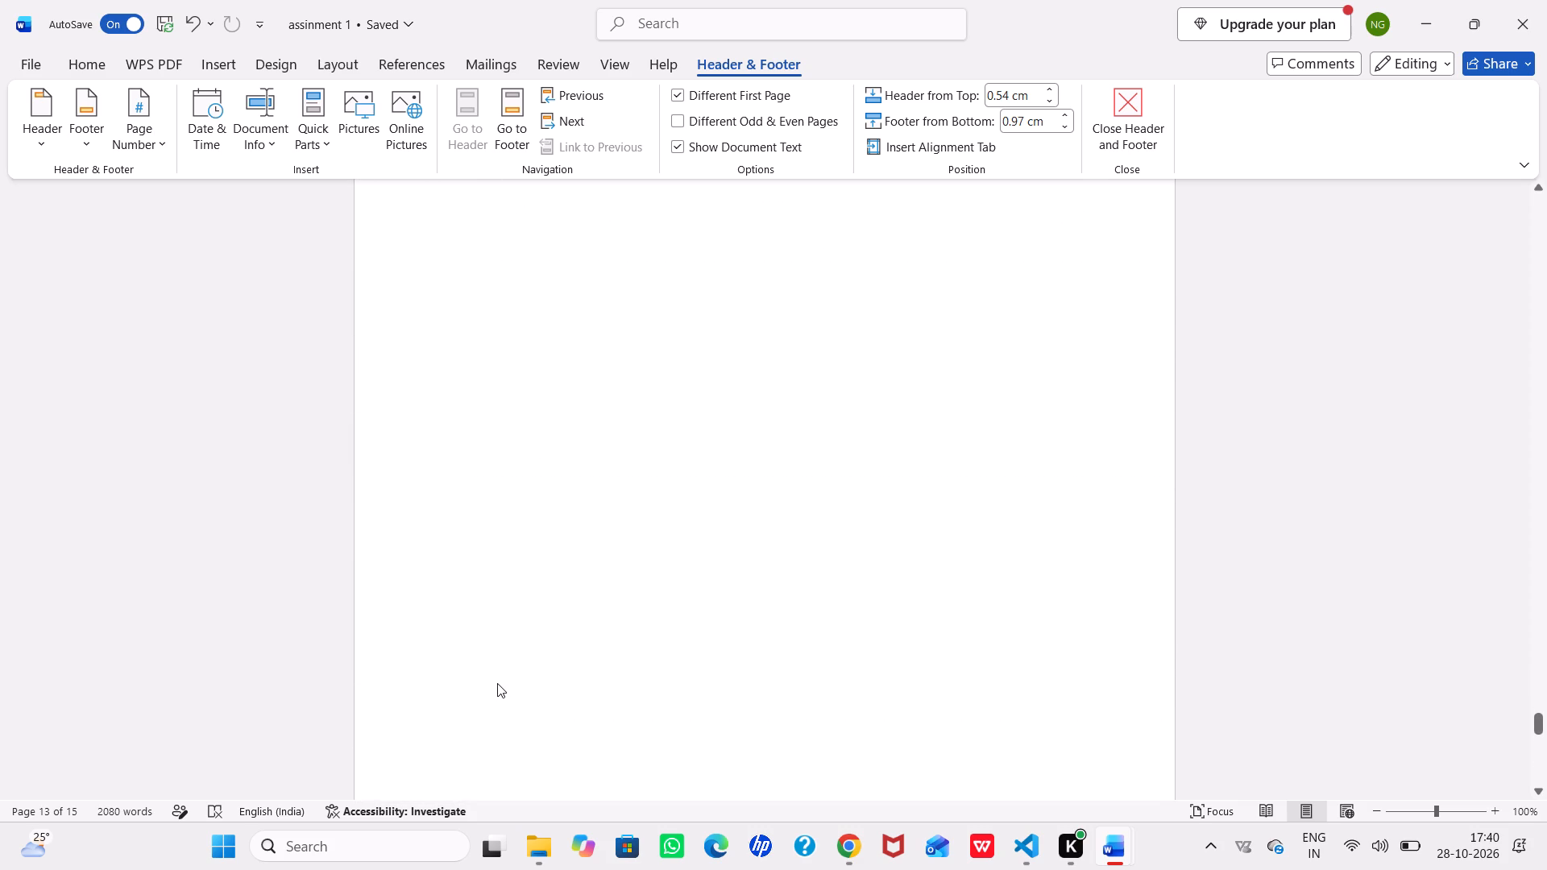
{"action": "scroll", "coordinate": [497, 683], "scroll_direction": "up", "scroll_amount": 3}
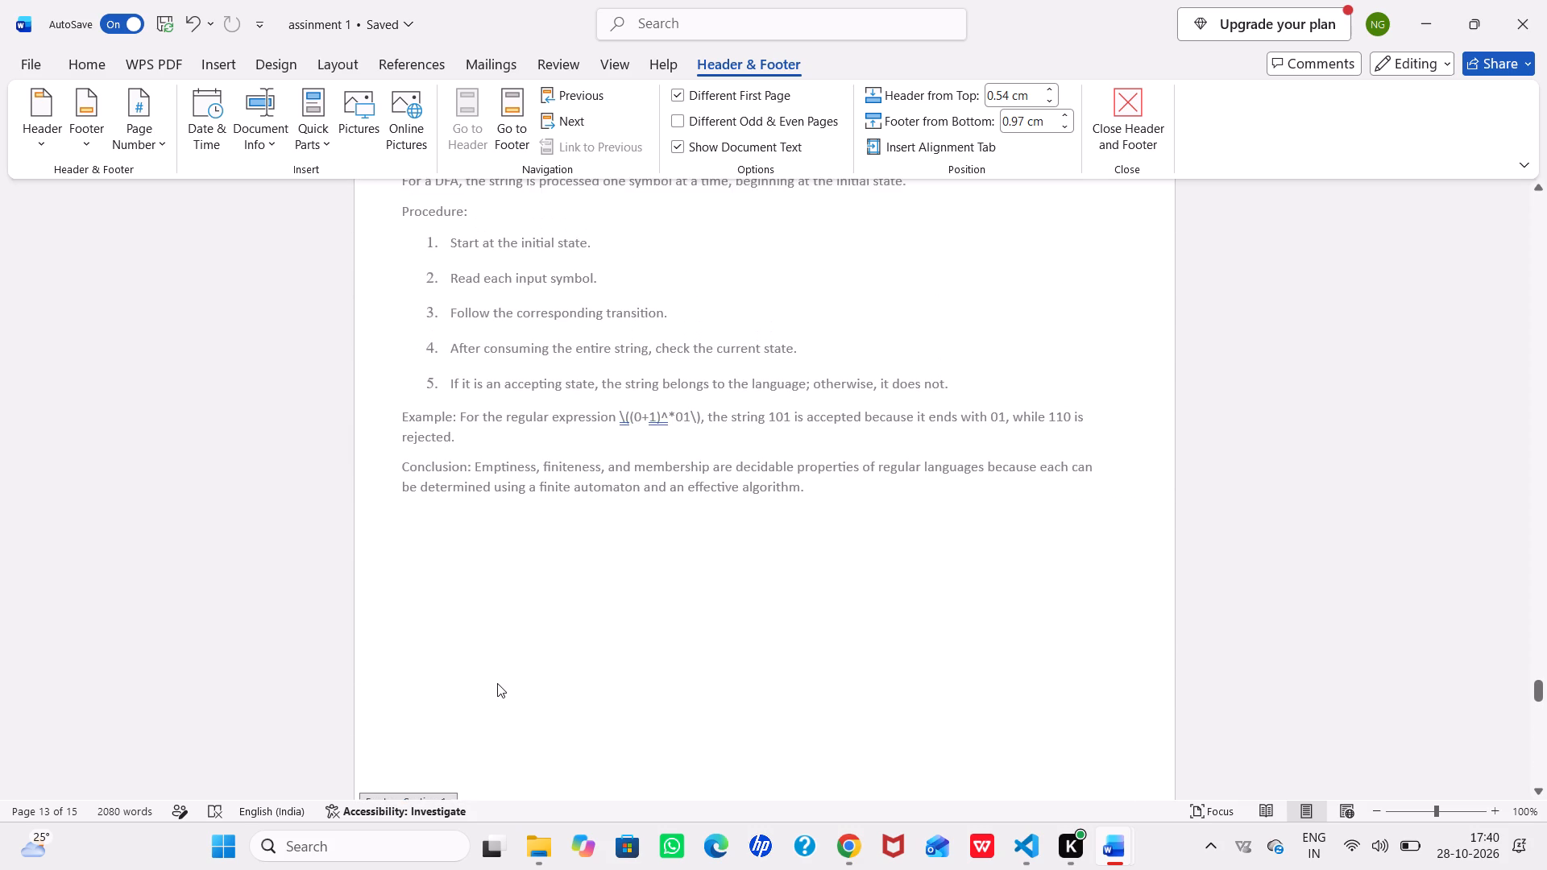
{"action": "scroll", "coordinate": [497, 683], "scroll_direction": "up", "scroll_amount": 1}
{"action": "scroll", "coordinate": [497, 683], "scroll_direction": "down", "scroll_amount": 2}
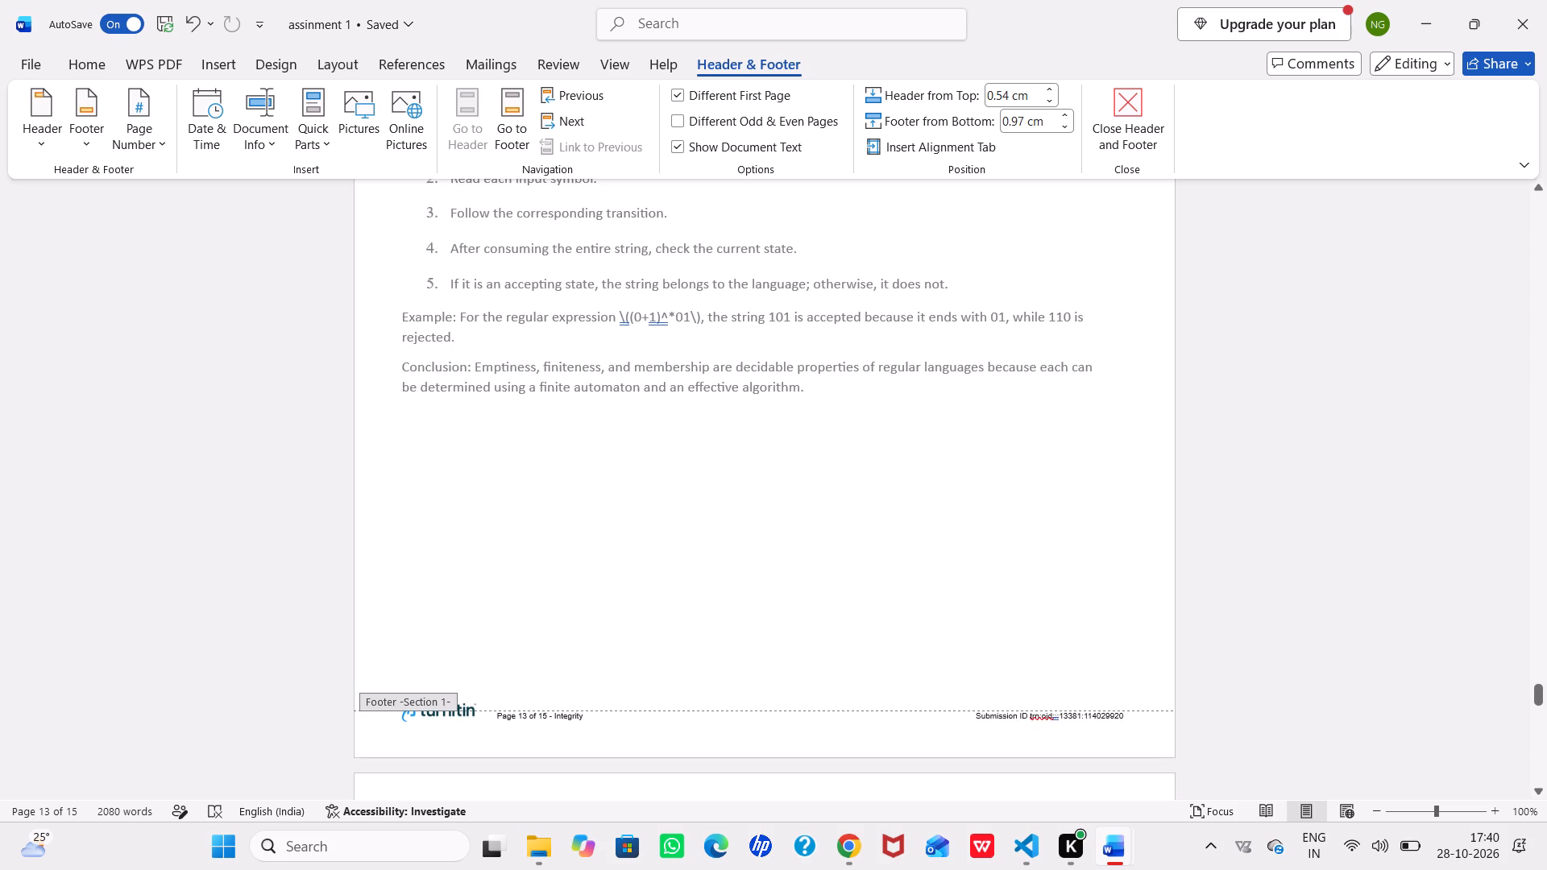
{"action": "left_click_drag", "start_coordinate": [450, 711], "coordinate": [441, 721]}
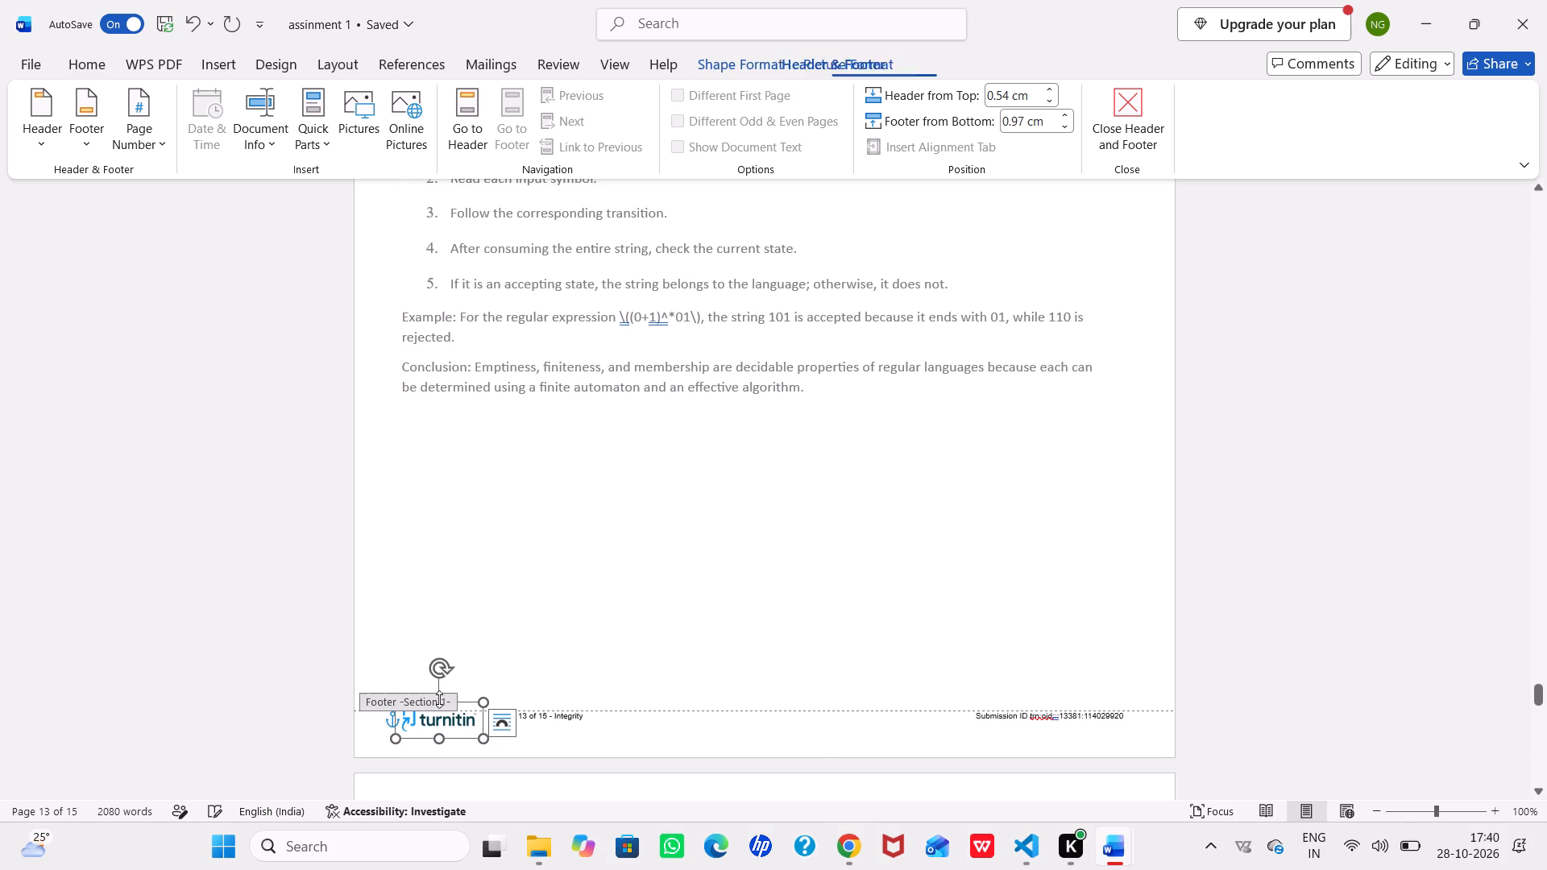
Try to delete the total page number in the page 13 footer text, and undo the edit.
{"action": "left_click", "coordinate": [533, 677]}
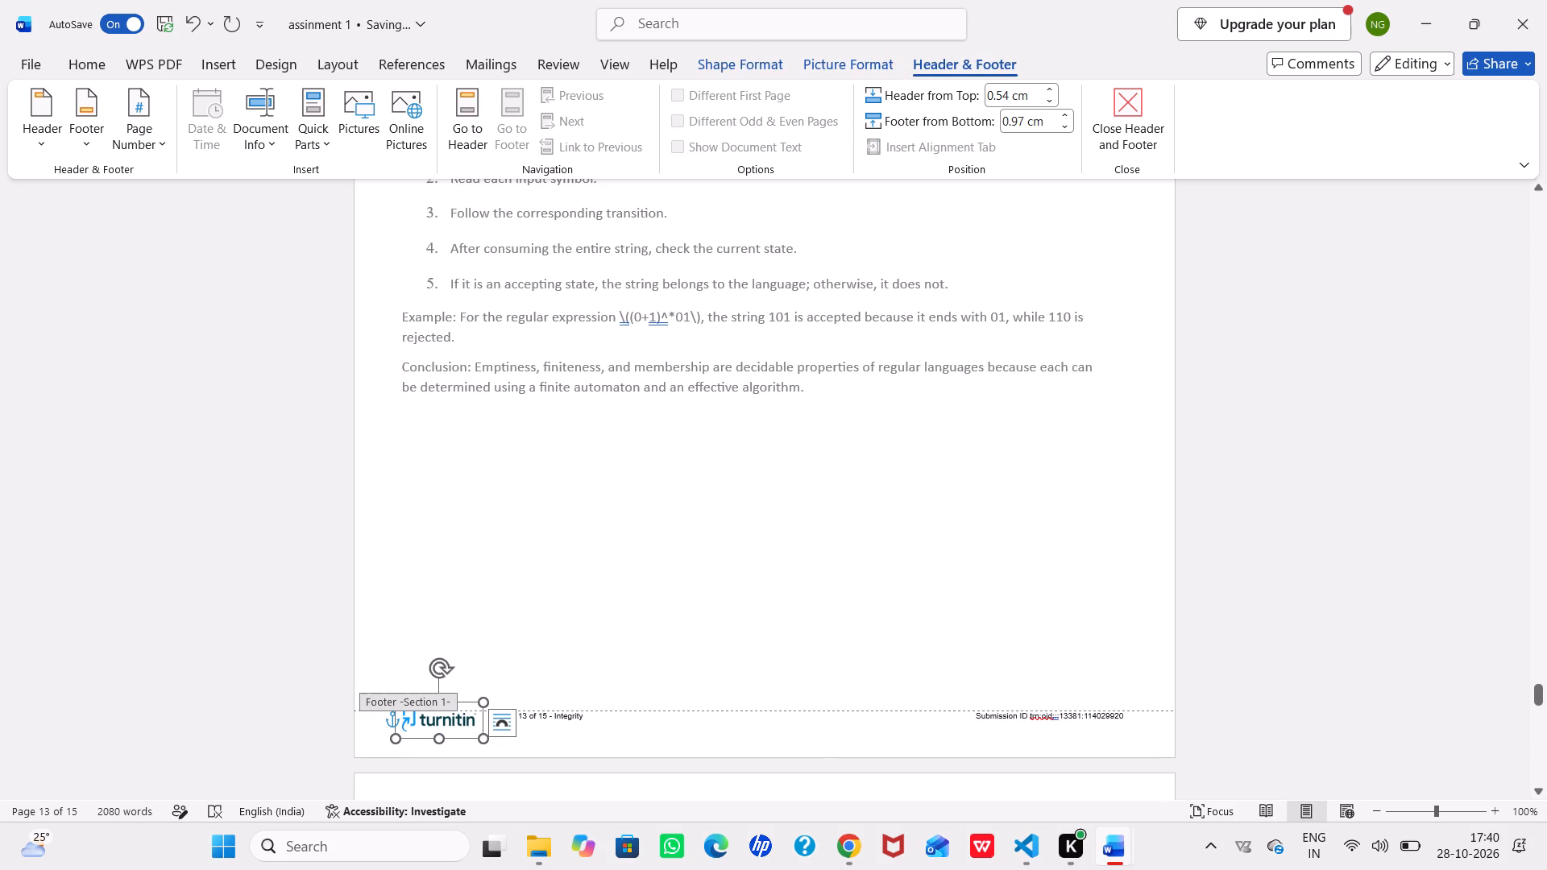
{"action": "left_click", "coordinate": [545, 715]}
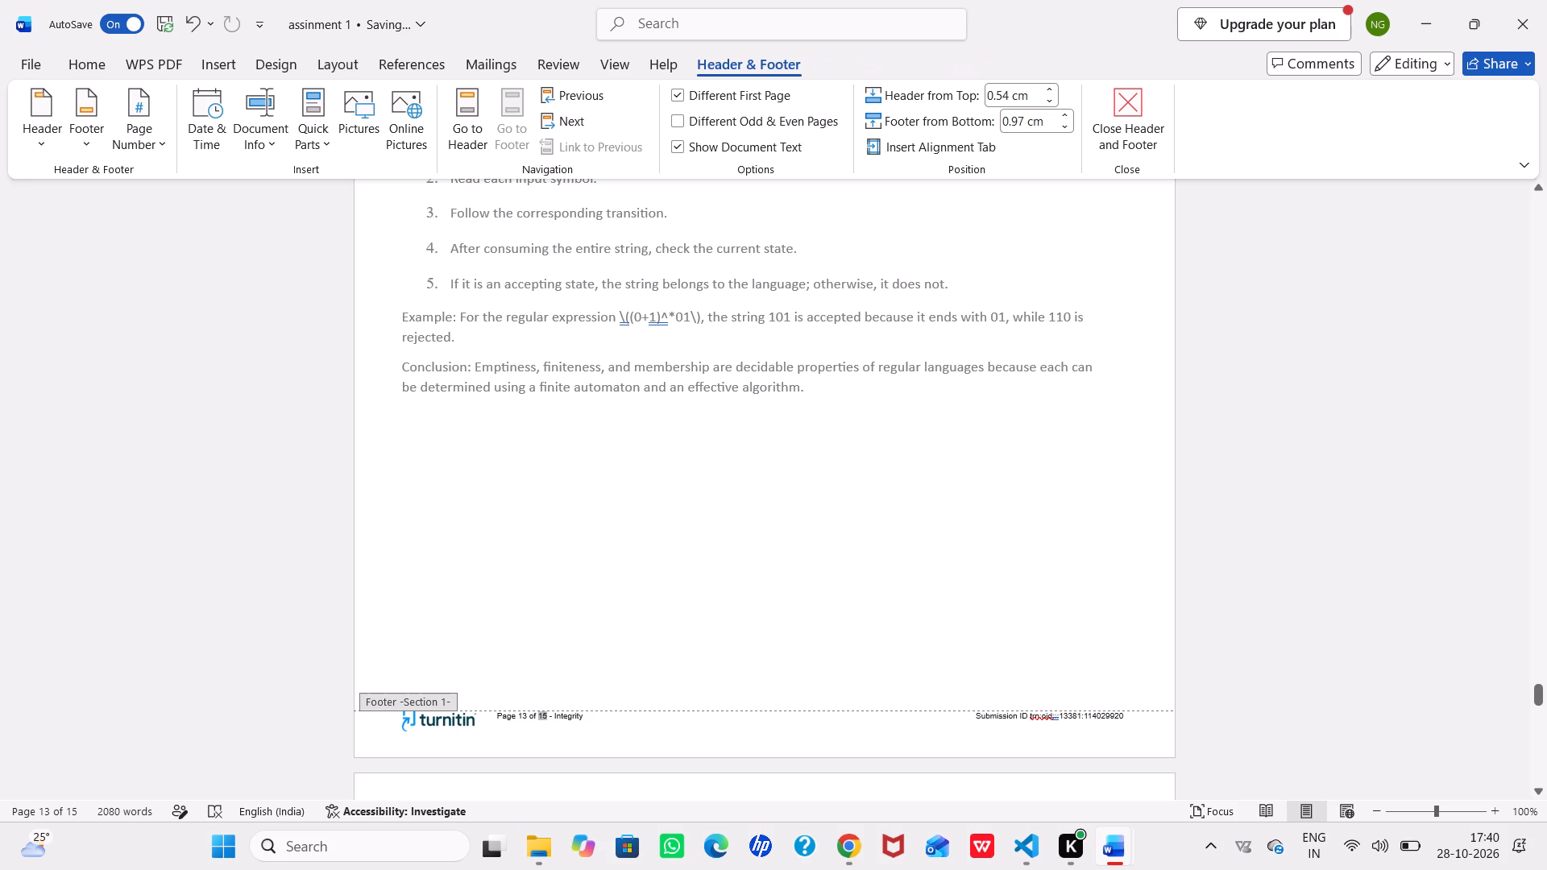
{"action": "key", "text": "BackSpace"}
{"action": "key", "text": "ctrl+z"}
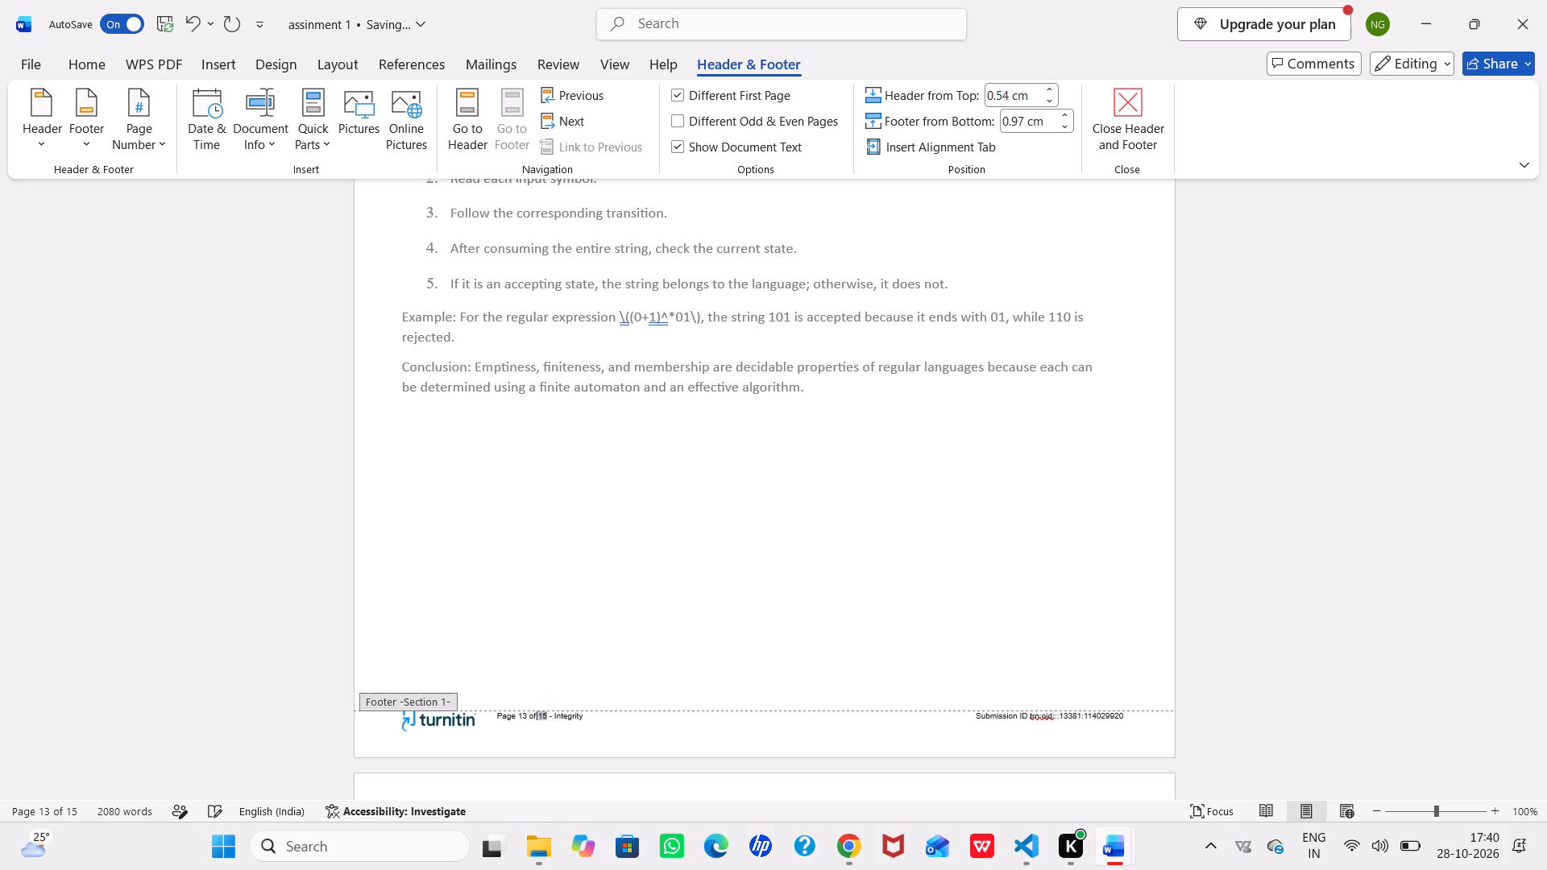
Leave header and footer editing and review the headers, footers and content from page 13 back to the cover page.
{"action": "scroll", "coordinate": [545, 715], "scroll_direction": "up", "scroll_amount": 3}
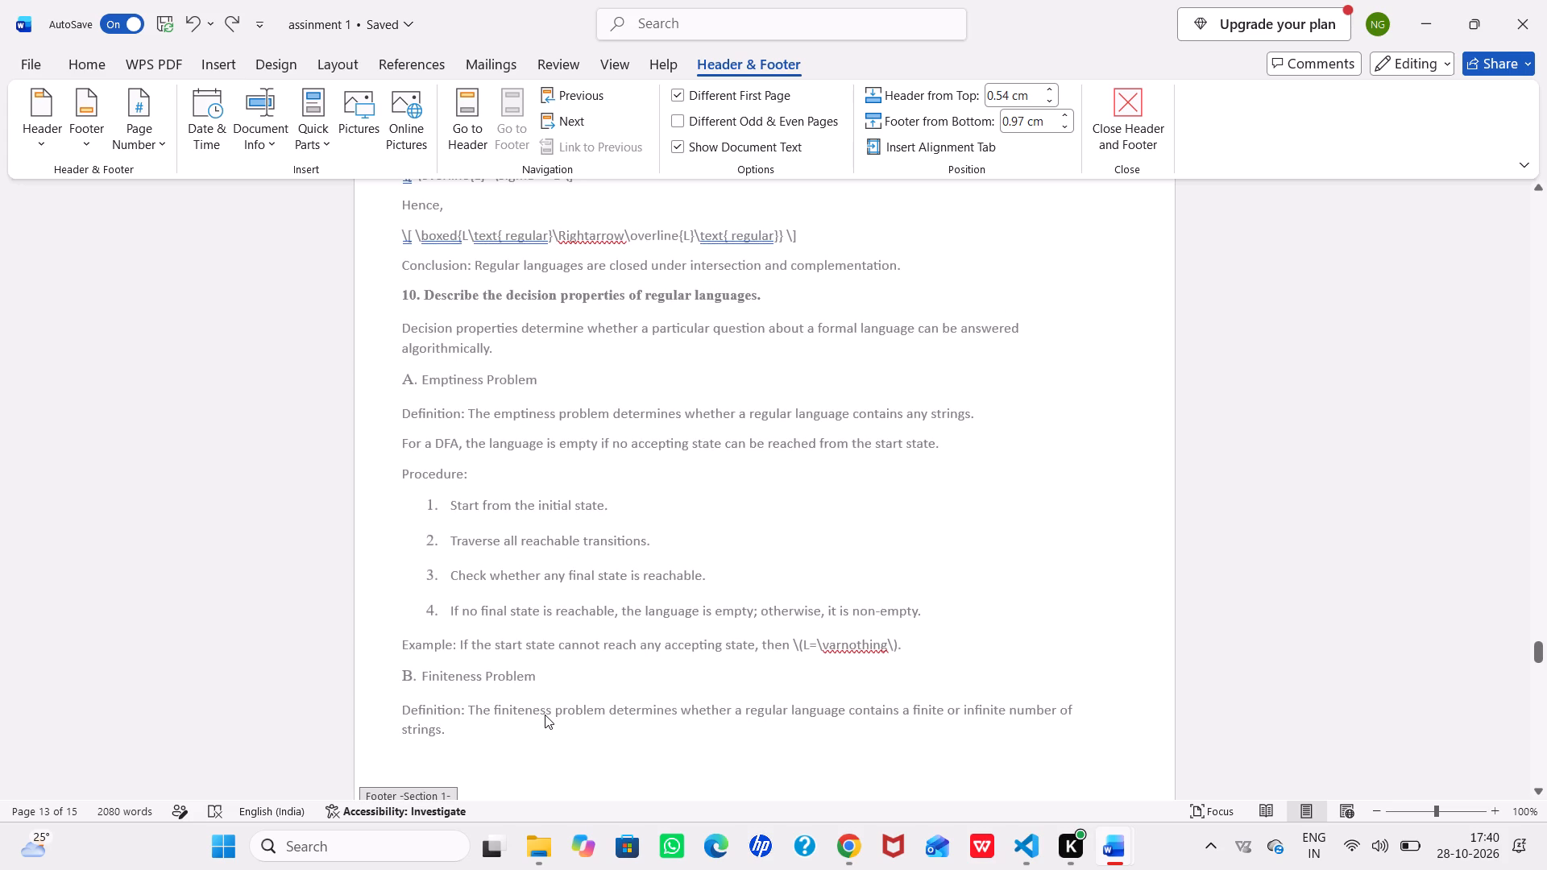
{"action": "scroll", "coordinate": [545, 715], "scroll_direction": "up", "scroll_amount": 1}
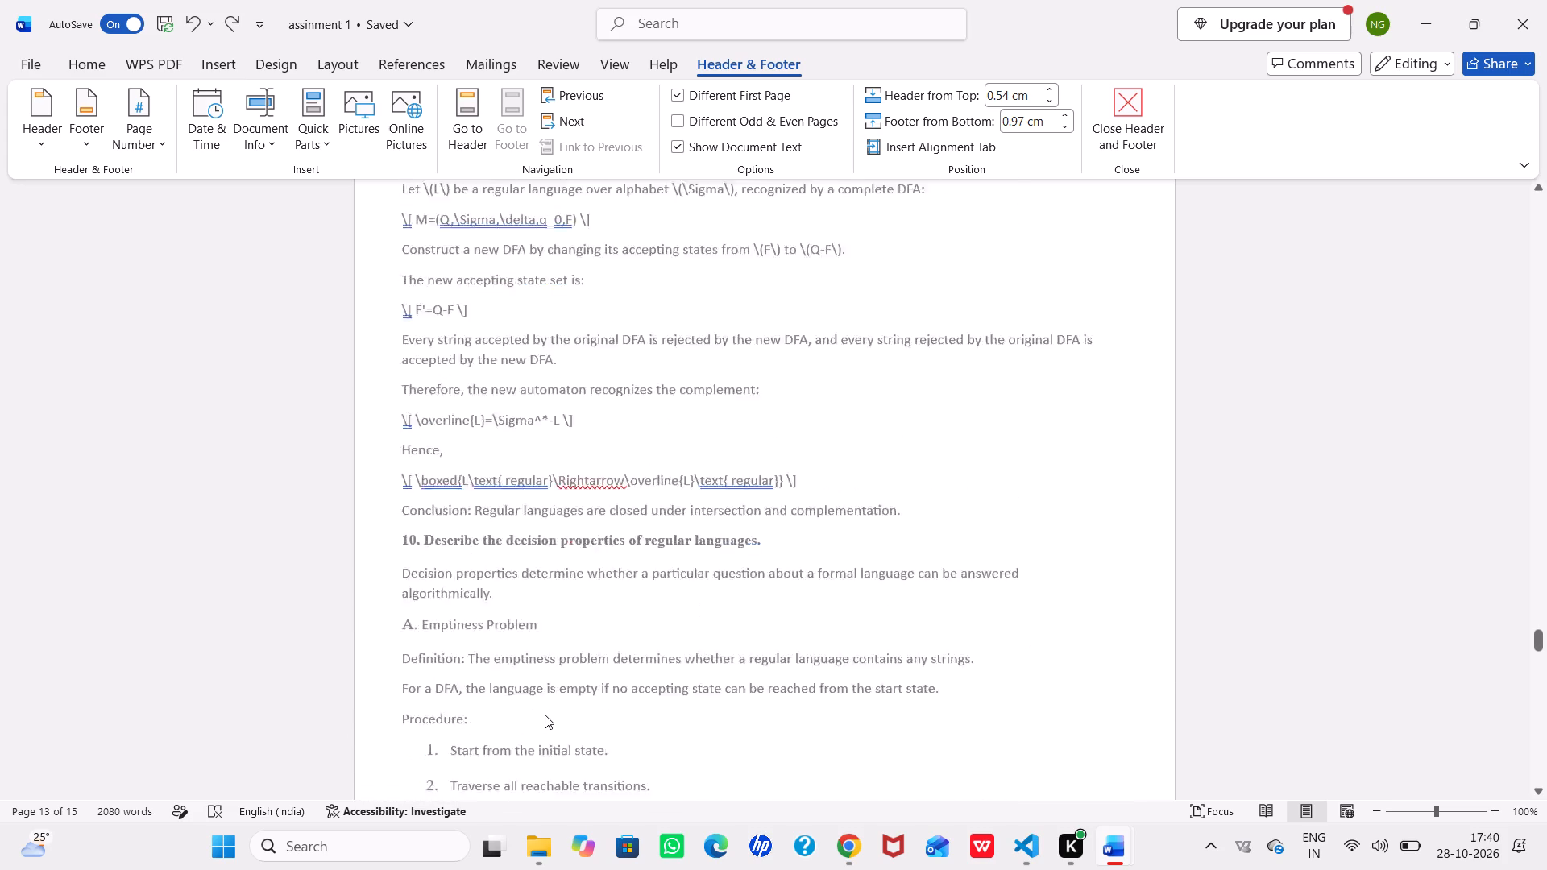
{"action": "scroll", "coordinate": [545, 715], "scroll_direction": "up", "scroll_amount": 1}
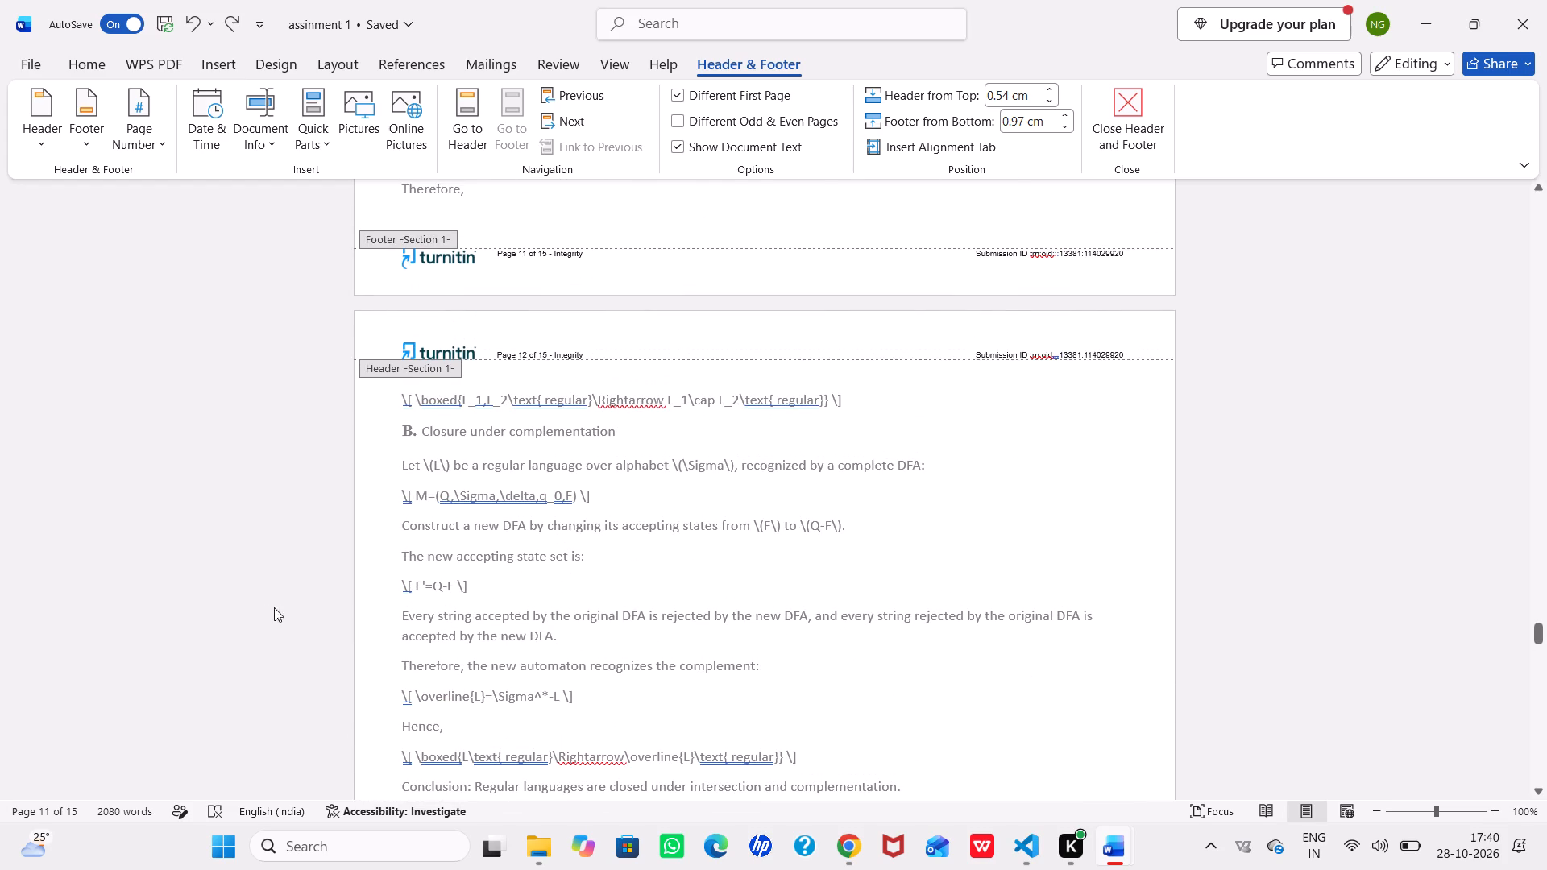
{"action": "key", "text": "Escape"}
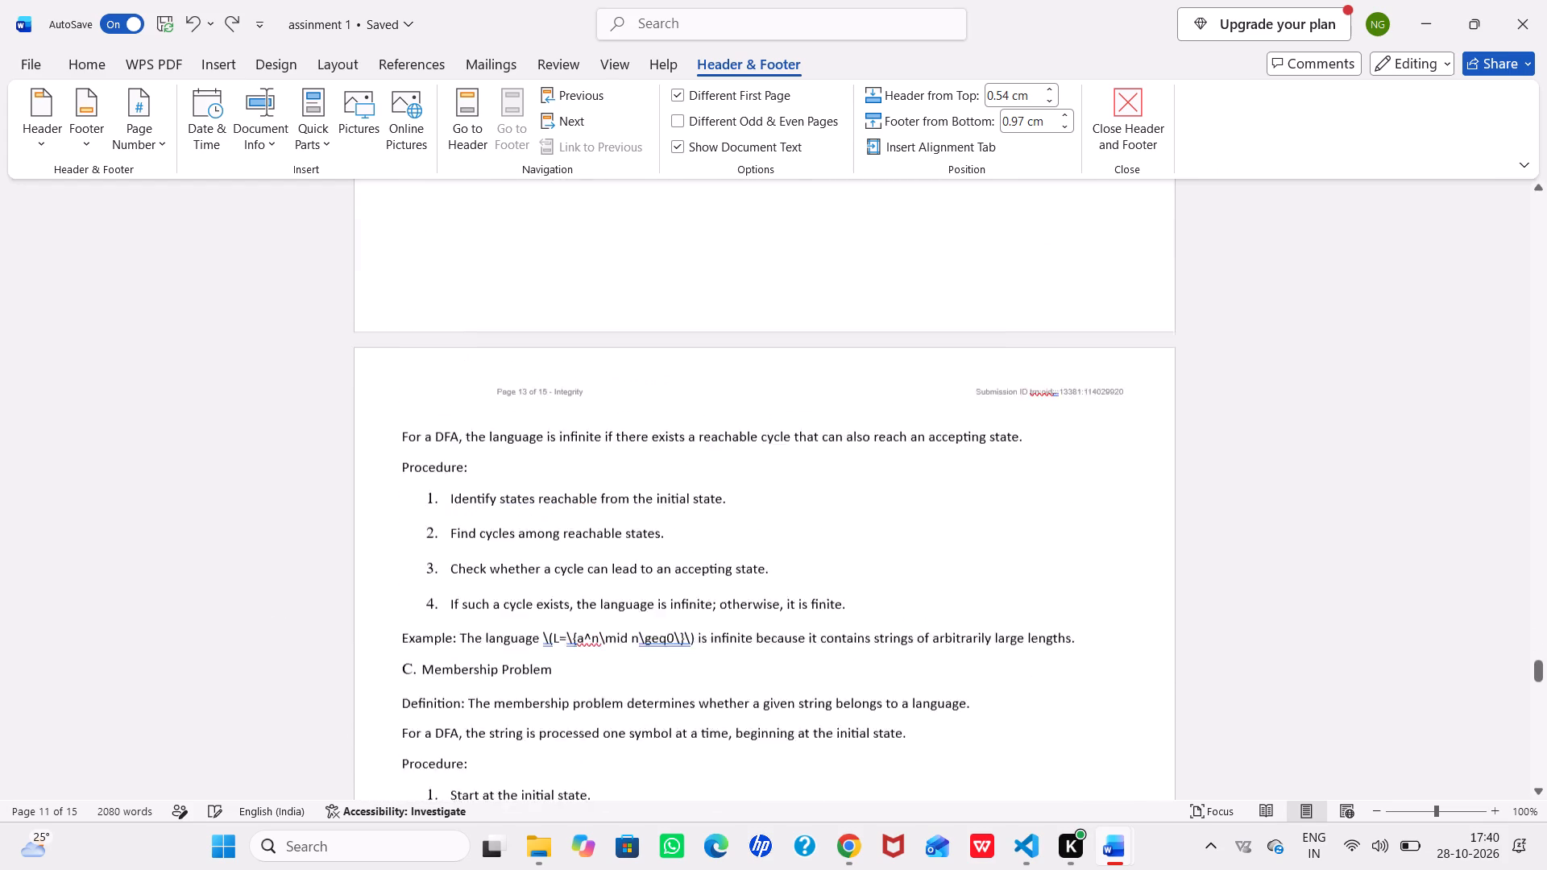
{"action": "scroll", "coordinate": [259, 607], "scroll_direction": "down", "scroll_amount": 2}
{"action": "scroll", "coordinate": [259, 607], "scroll_direction": "up", "scroll_amount": 1}
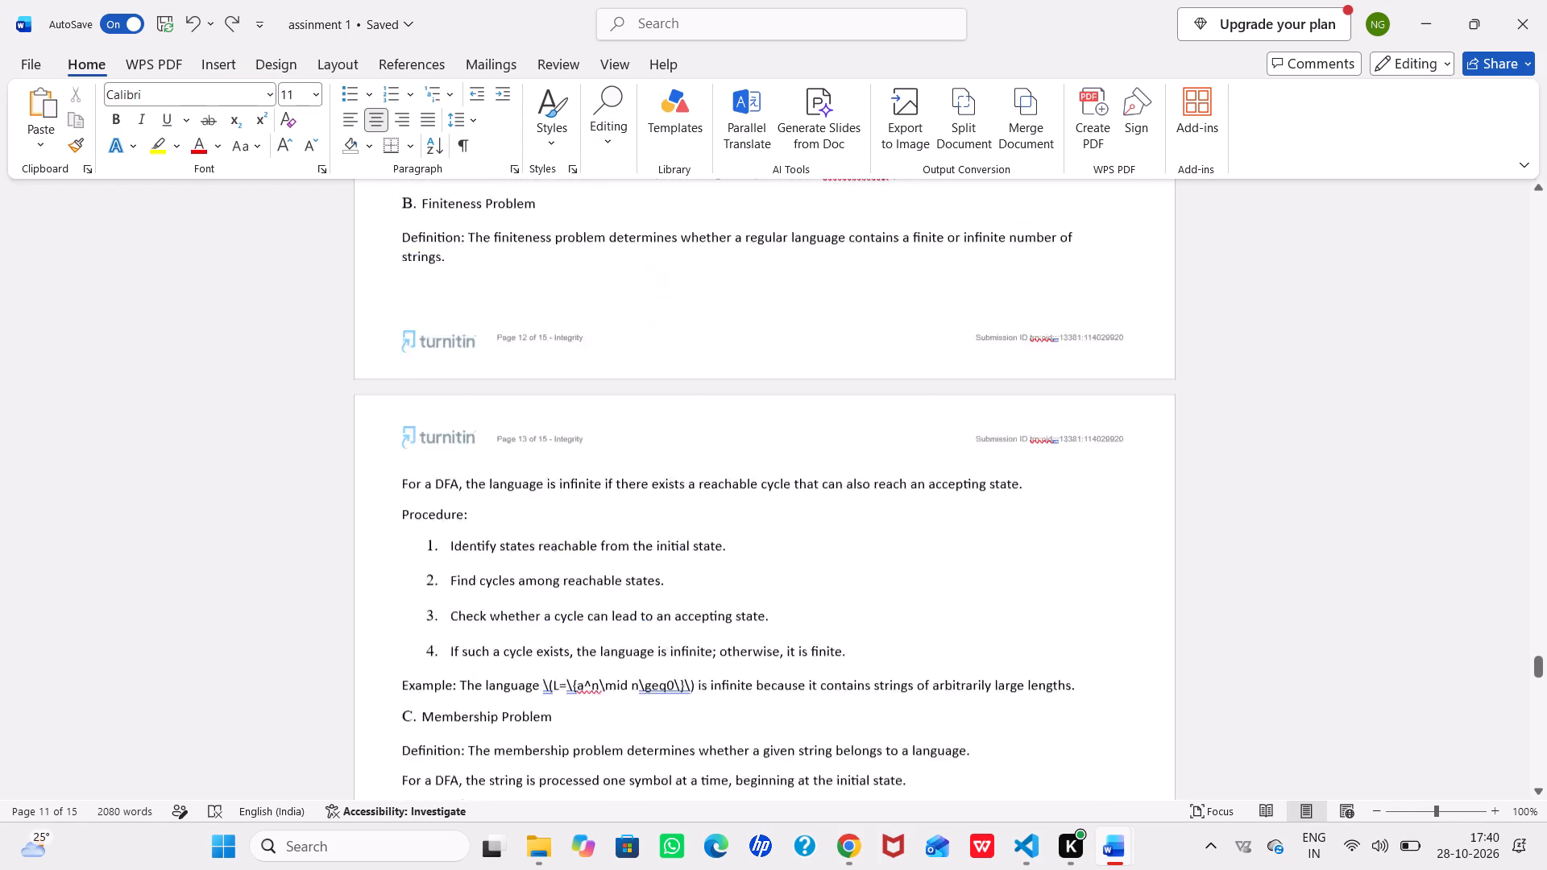
{"action": "scroll", "coordinate": [259, 607], "scroll_direction": "up", "scroll_amount": 3}
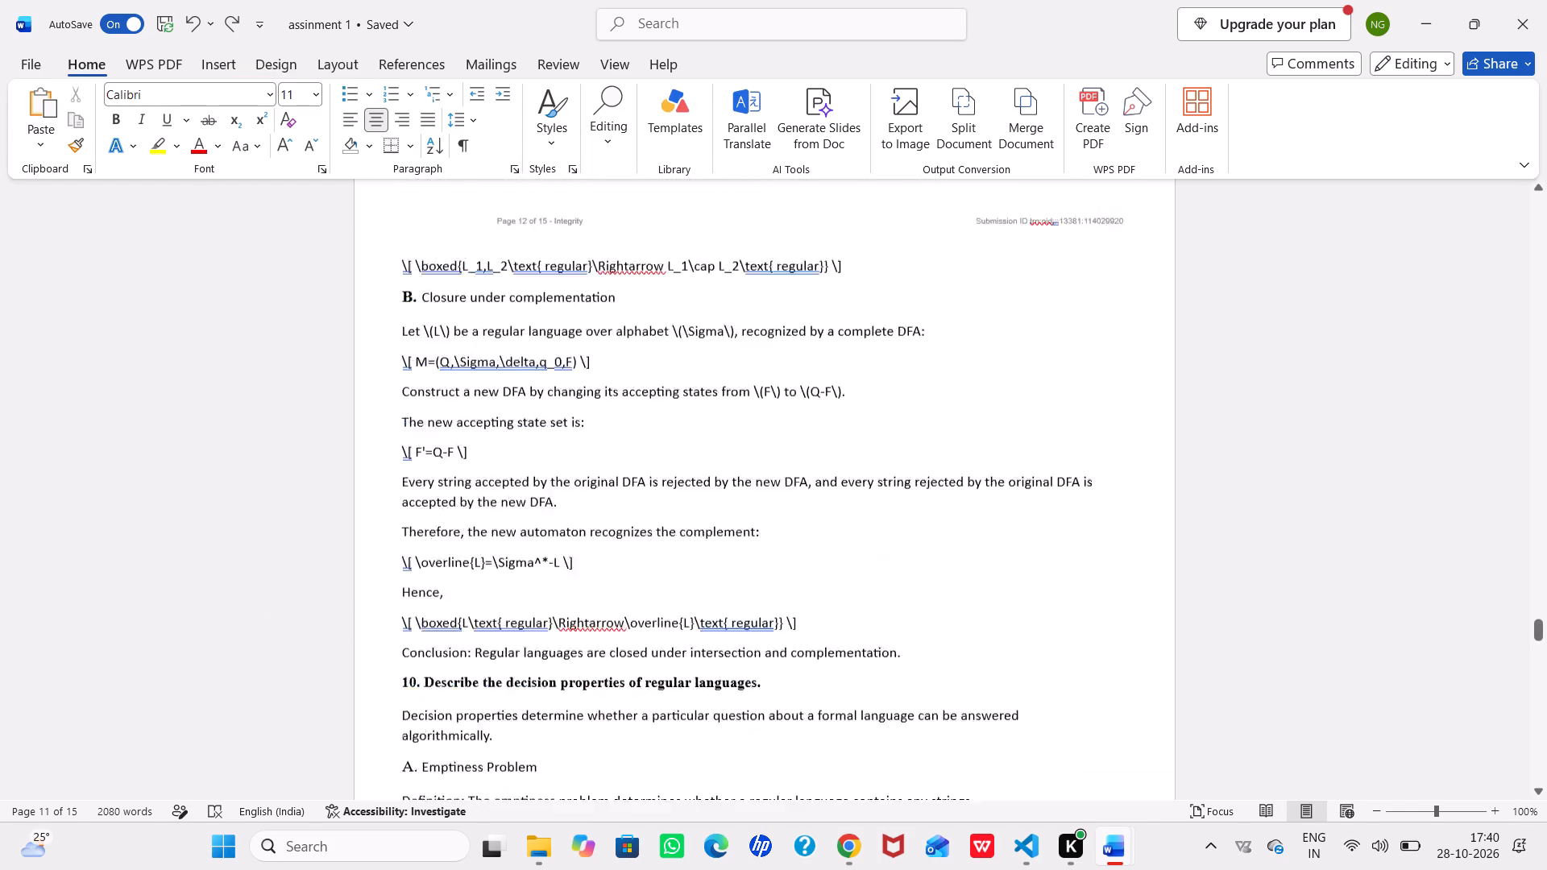
{"action": "scroll", "coordinate": [259, 607], "scroll_direction": "up", "scroll_amount": 5}
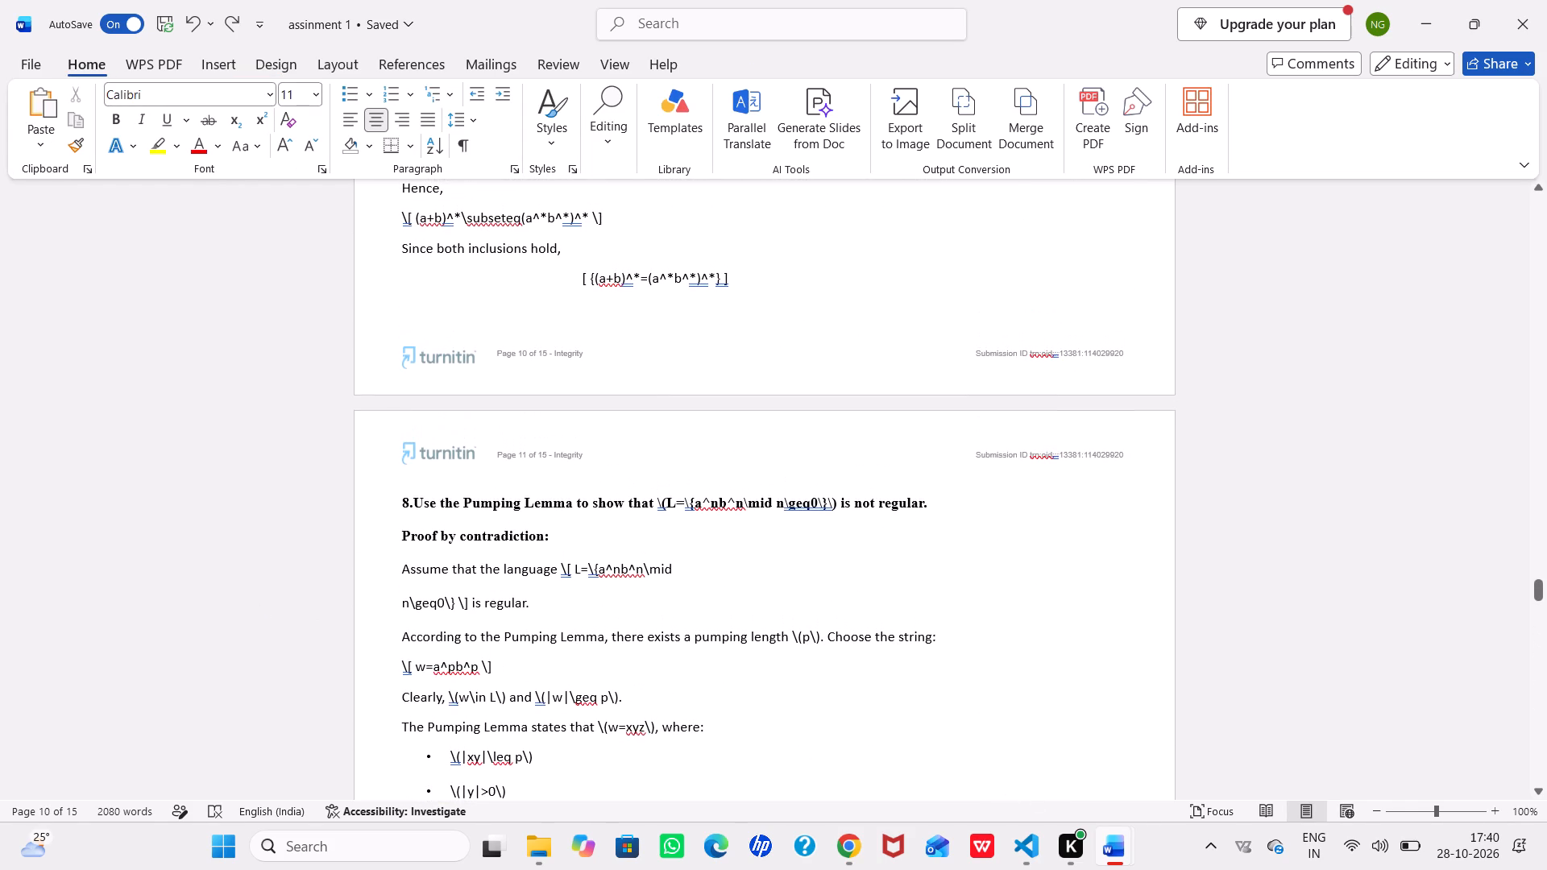
{"action": "scroll", "coordinate": [273, 552], "scroll_direction": "up", "scroll_amount": 20}
{"action": "scroll", "coordinate": [273, 552], "scroll_direction": "up", "scroll_amount": 3}
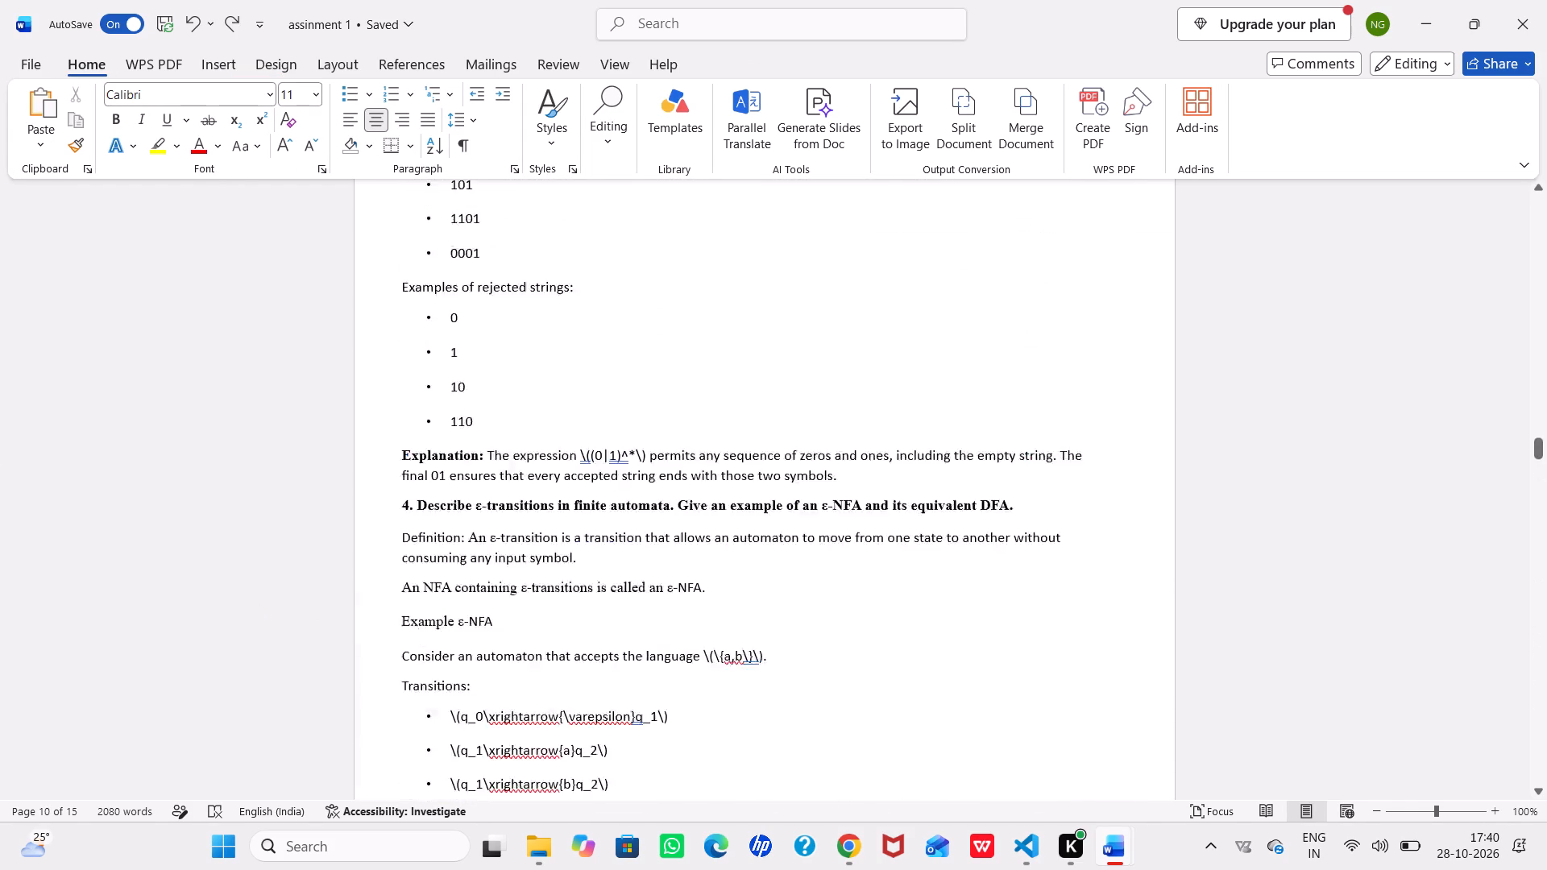
{"action": "scroll", "coordinate": [273, 552], "scroll_direction": "up", "scroll_amount": 20}
{"action": "scroll", "coordinate": [273, 552], "scroll_direction": "up", "scroll_amount": 20}
{"action": "scroll", "coordinate": [273, 552], "scroll_direction": "up", "scroll_amount": 20}
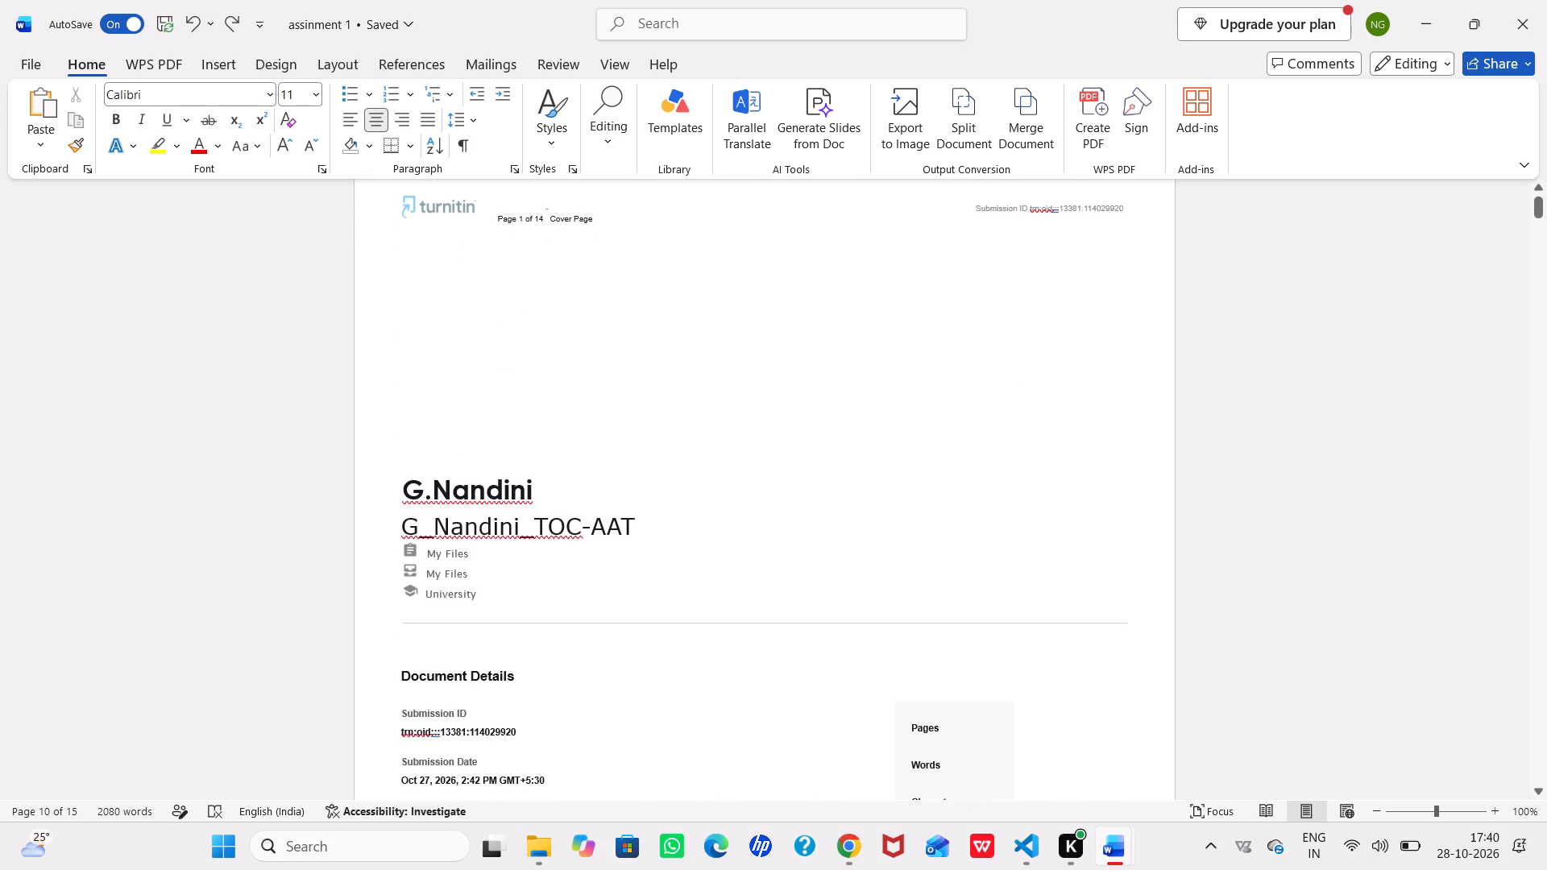
Delete the stray "Page 1 of 14 Cover Page" line near the bottom of the cover page.
{"action": "scroll", "coordinate": [273, 552], "scroll_direction": "down", "scroll_amount": 1}
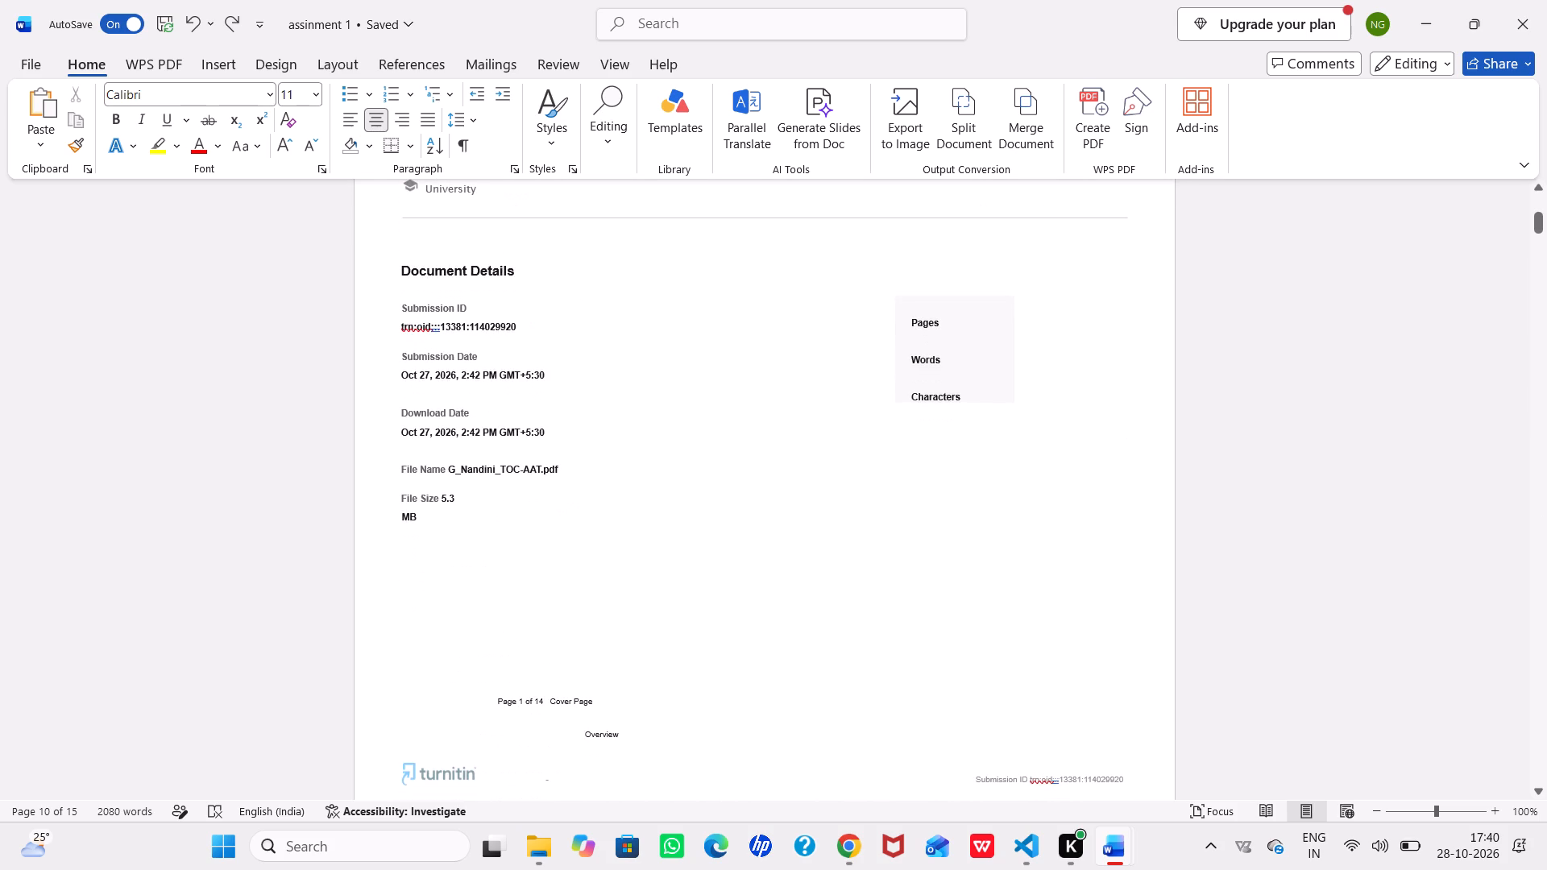
{"action": "scroll", "coordinate": [273, 552], "scroll_direction": "down", "scroll_amount": 1}
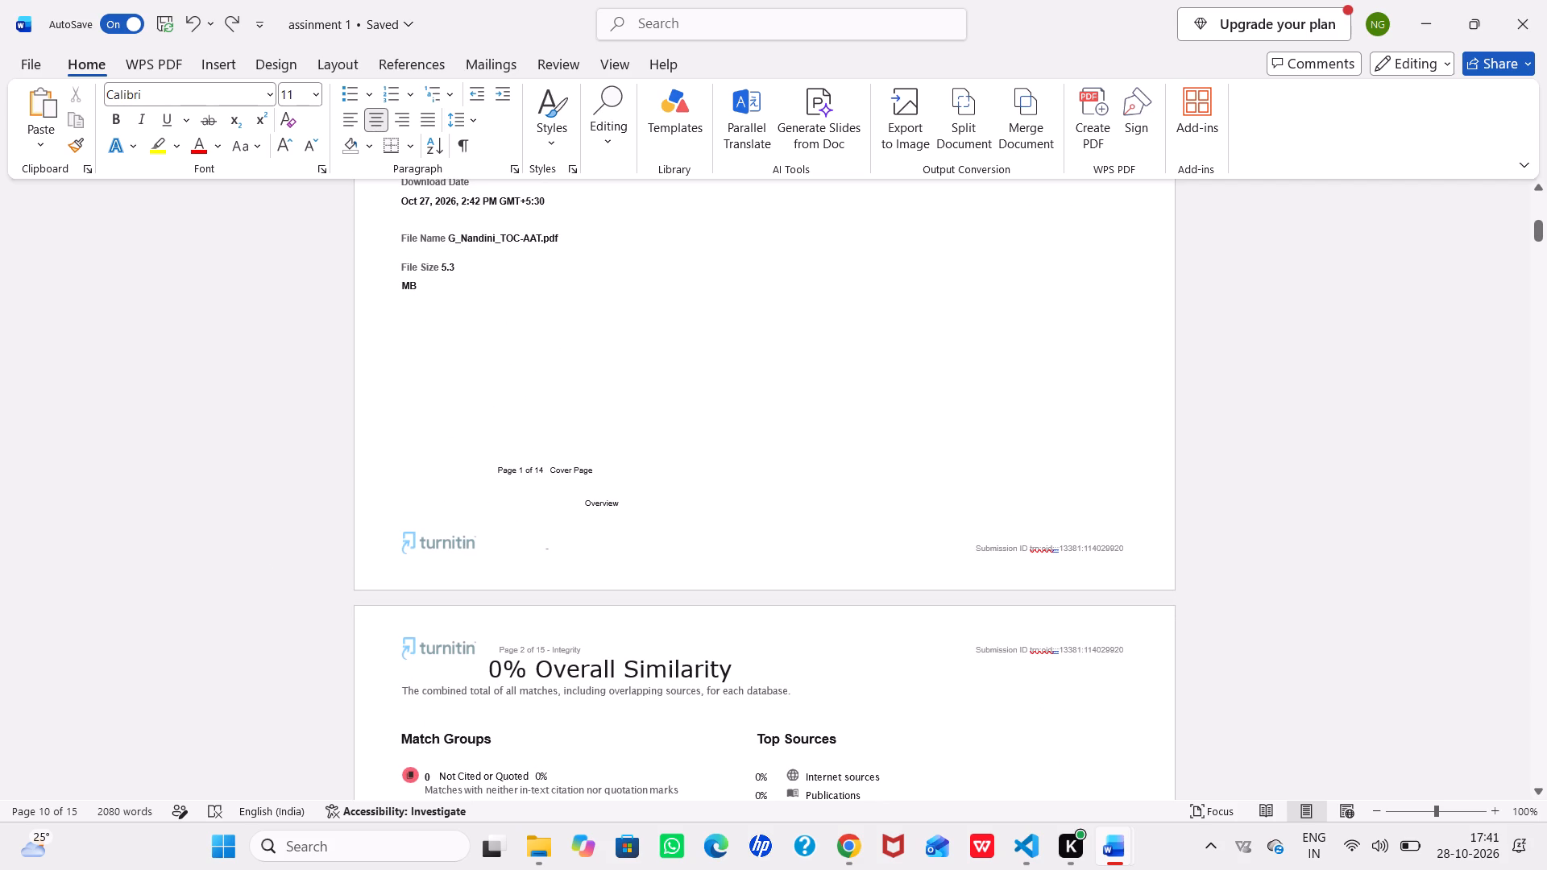
{"action": "left_click_drag", "start_coordinate": [498, 466], "coordinate": [616, 473]}
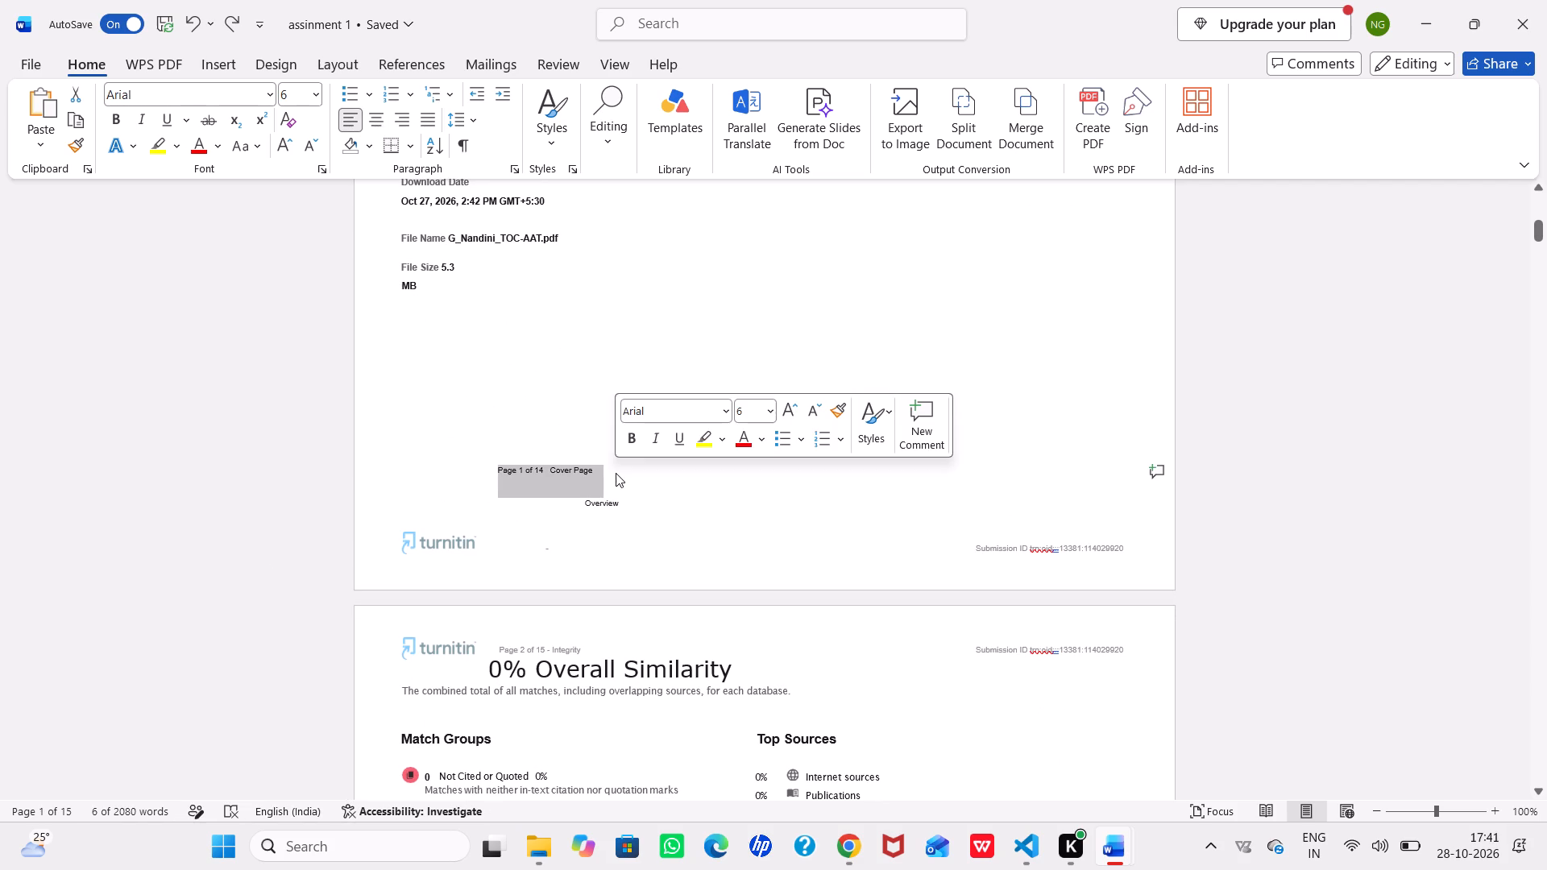
{"action": "key", "text": "BackSpace"}
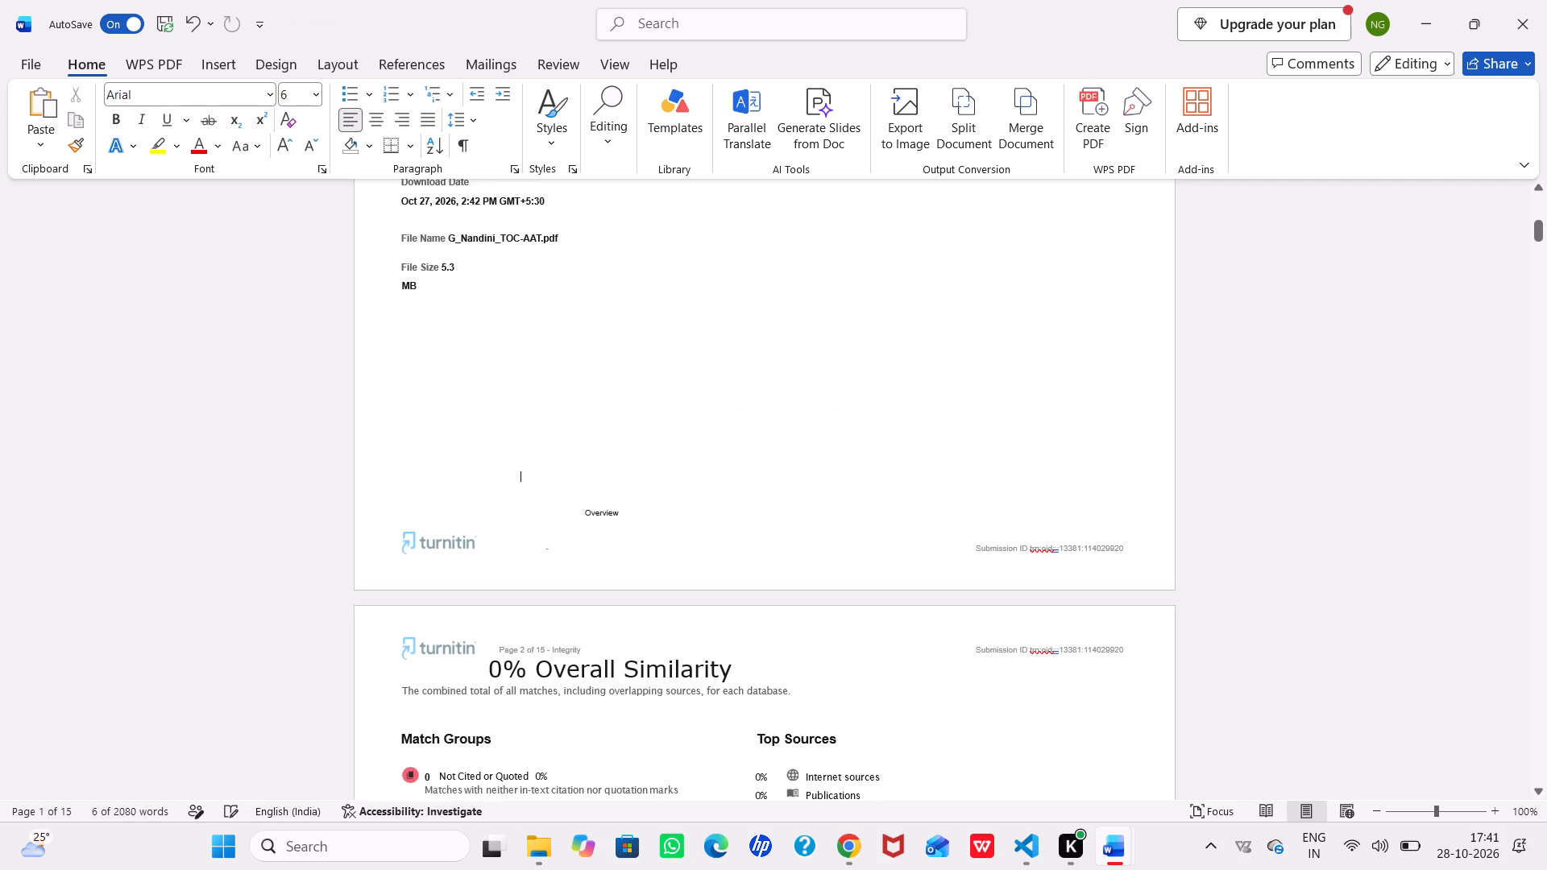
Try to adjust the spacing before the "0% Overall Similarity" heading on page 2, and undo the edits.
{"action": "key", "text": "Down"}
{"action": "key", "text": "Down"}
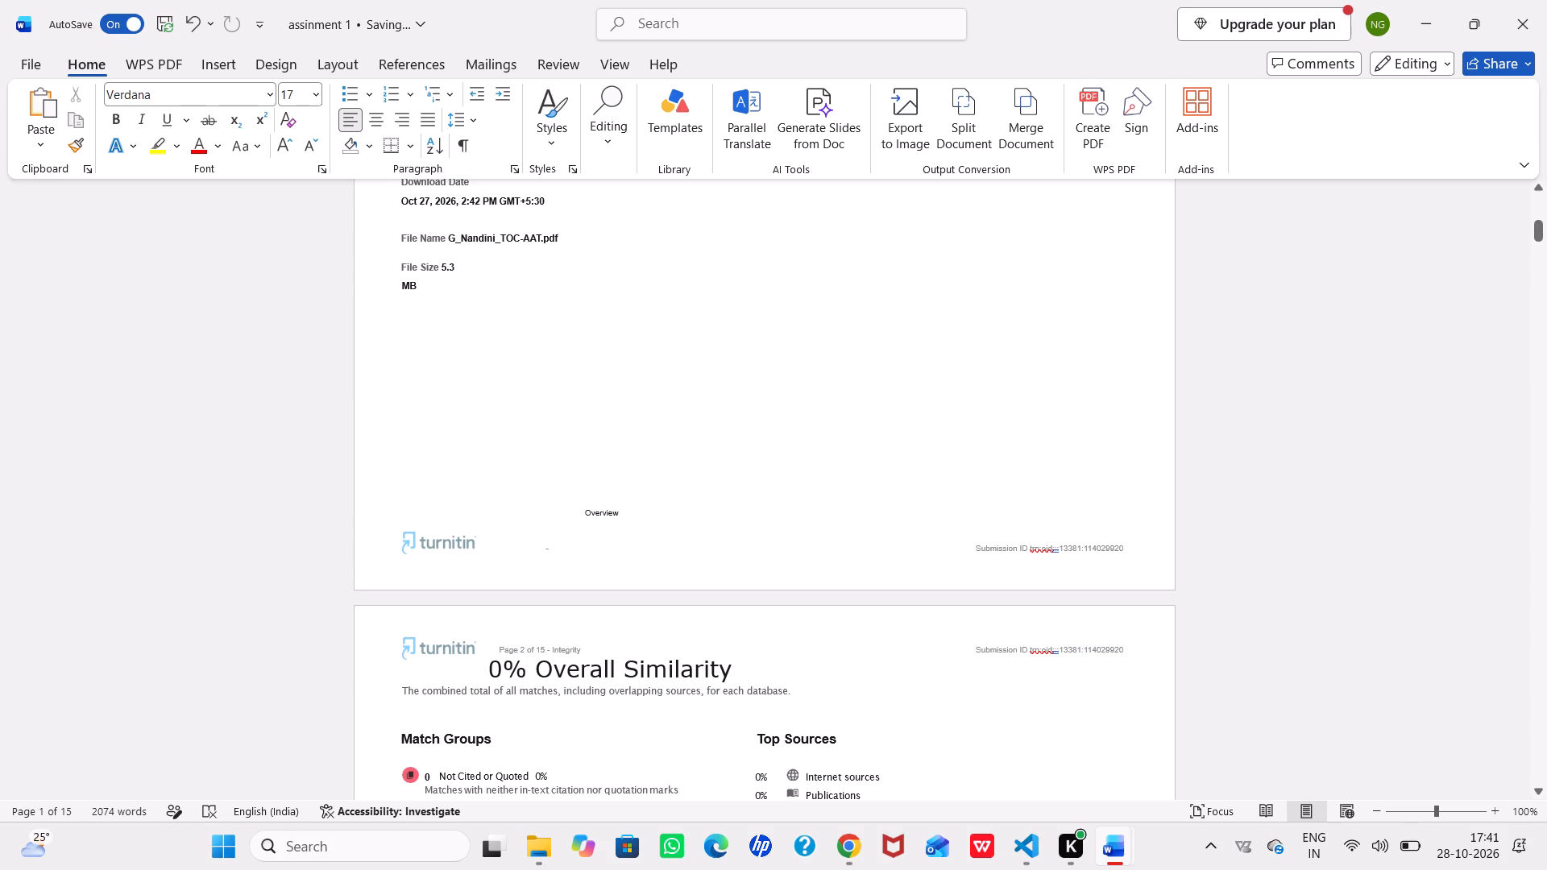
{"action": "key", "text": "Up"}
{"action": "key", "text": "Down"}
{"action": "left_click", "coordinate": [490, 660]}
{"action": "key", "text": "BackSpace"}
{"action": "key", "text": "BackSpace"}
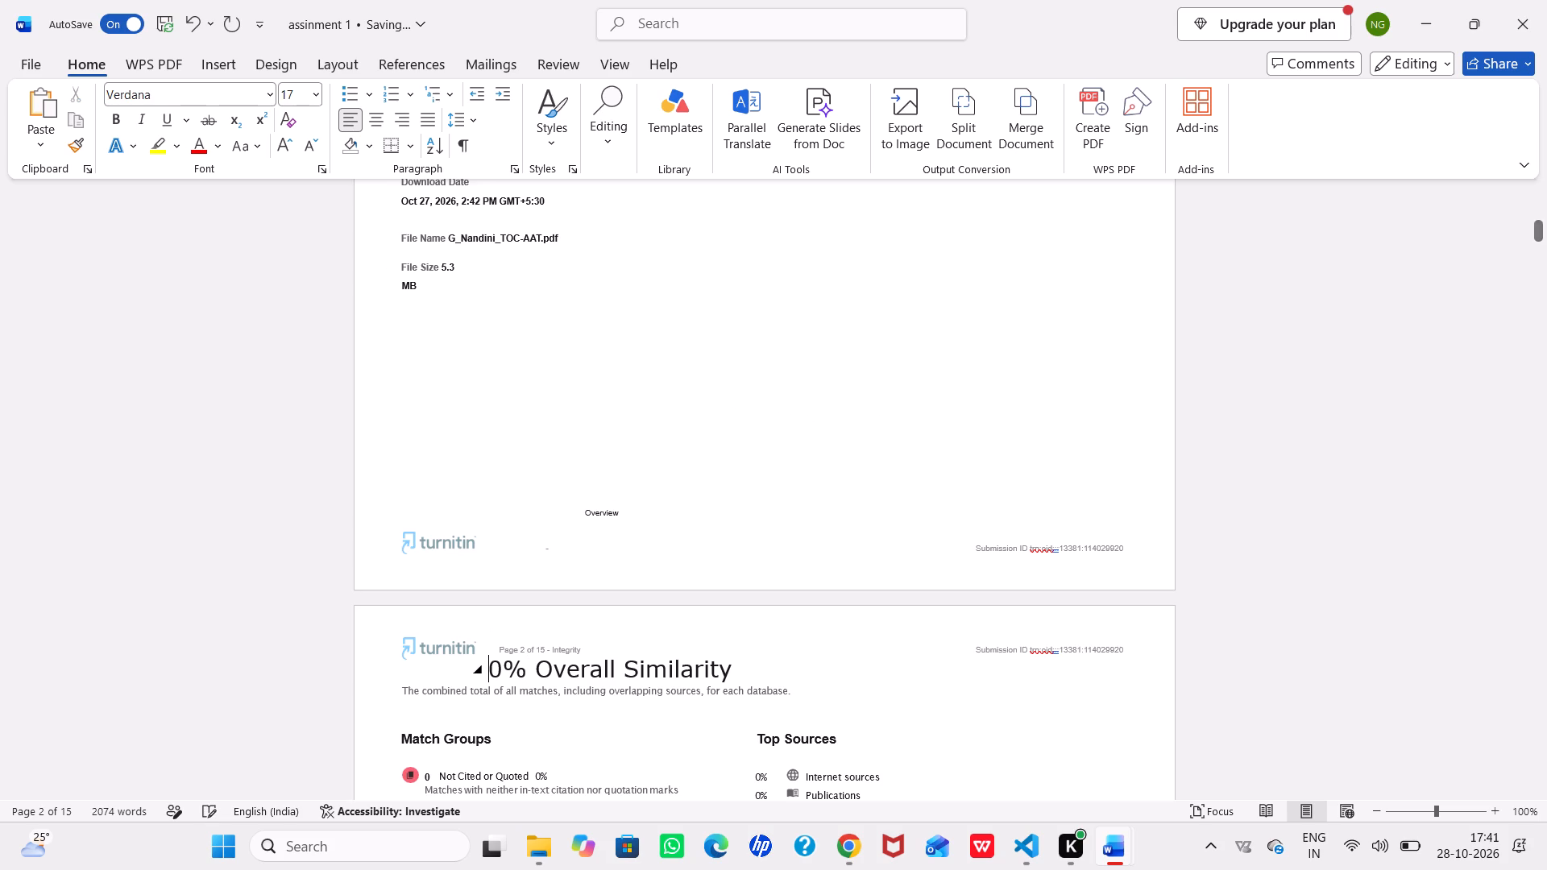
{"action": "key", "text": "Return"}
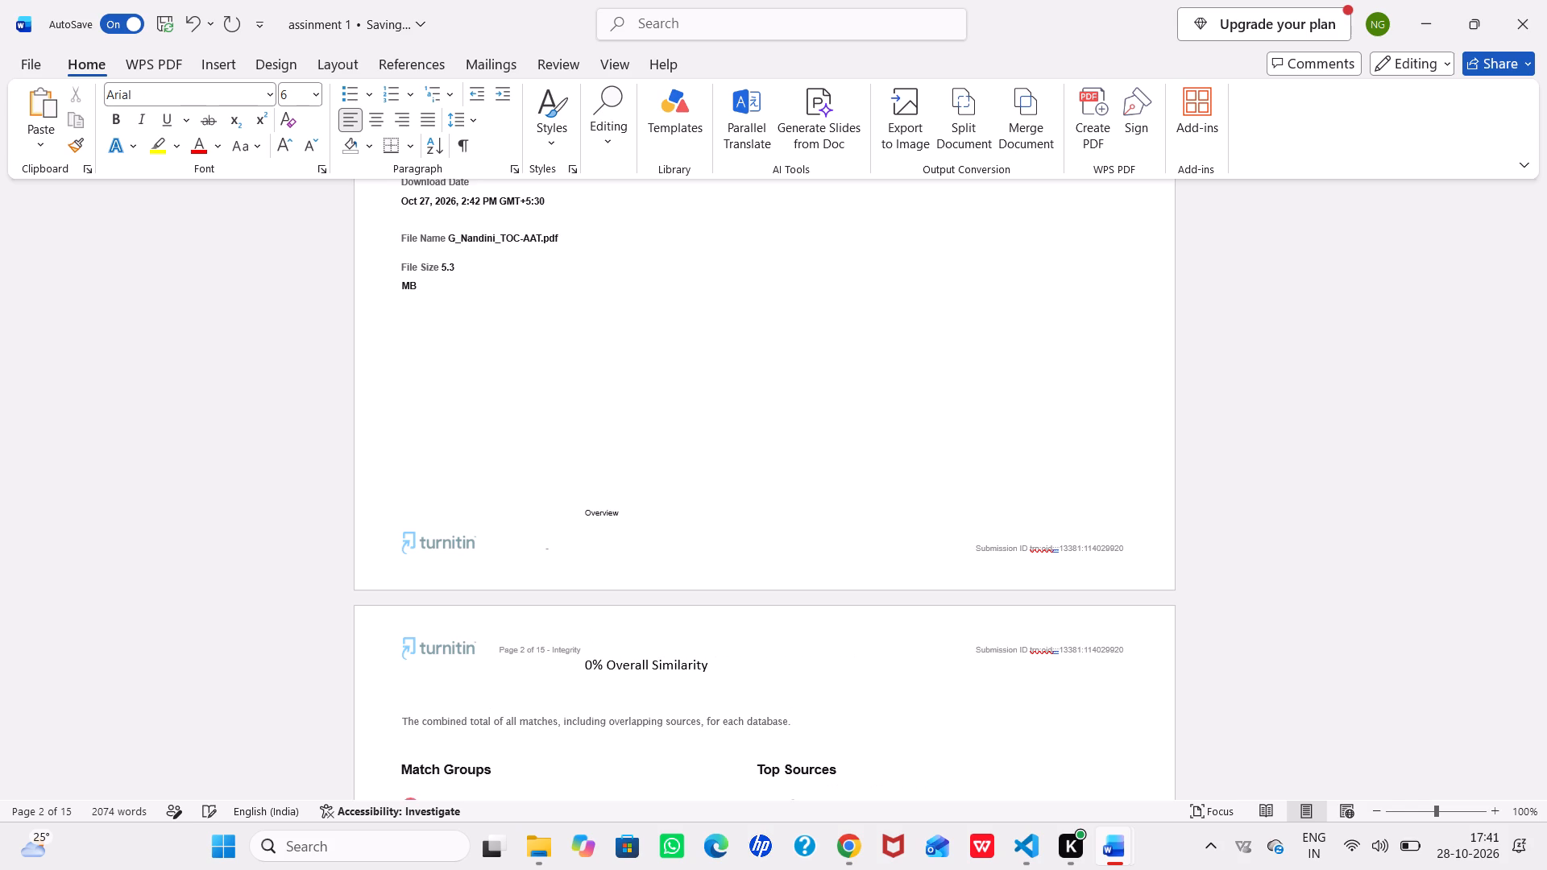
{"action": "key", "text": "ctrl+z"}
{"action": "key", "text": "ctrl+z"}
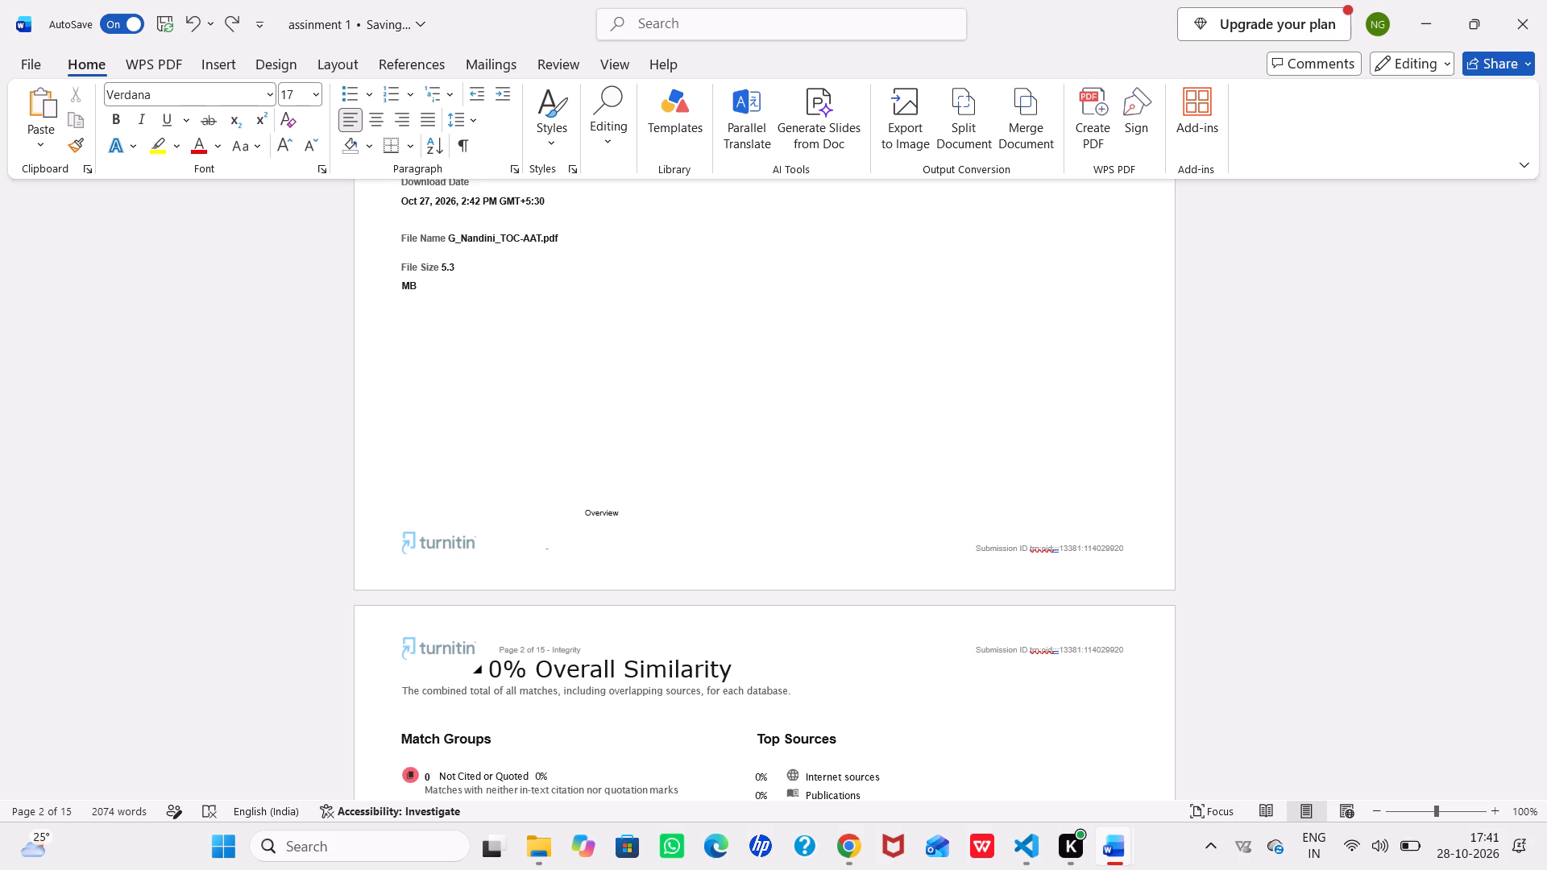
Check the similarity overview on page 2 and the lower part of the cover page.
{"action": "scroll", "coordinate": [490, 660], "scroll_direction": "down", "scroll_amount": 3}
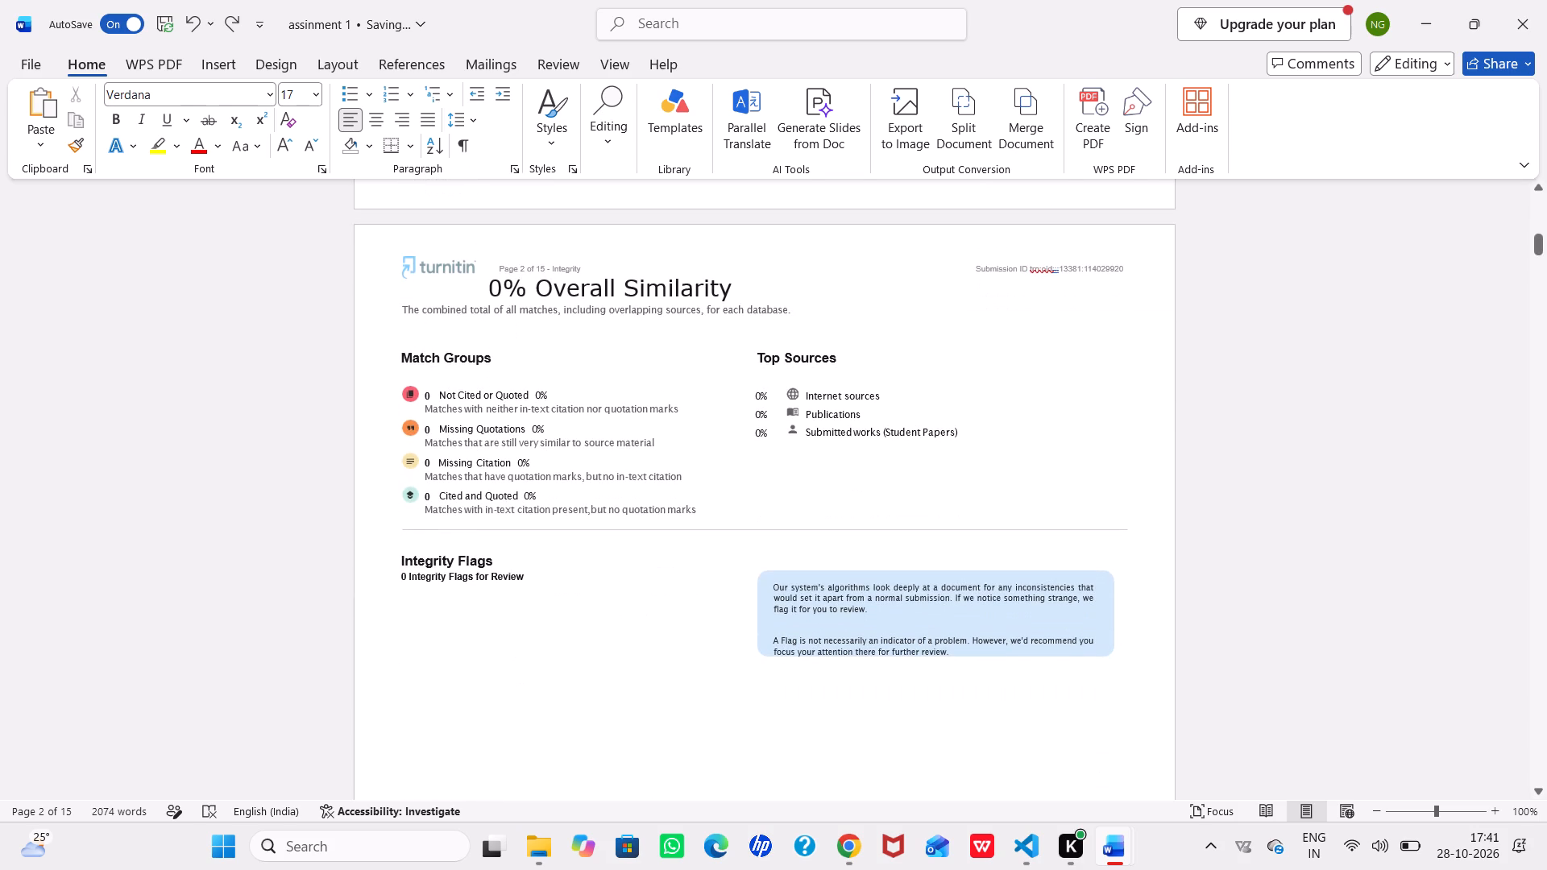
{"action": "scroll", "coordinate": [490, 660], "scroll_direction": "up", "scroll_amount": 4}
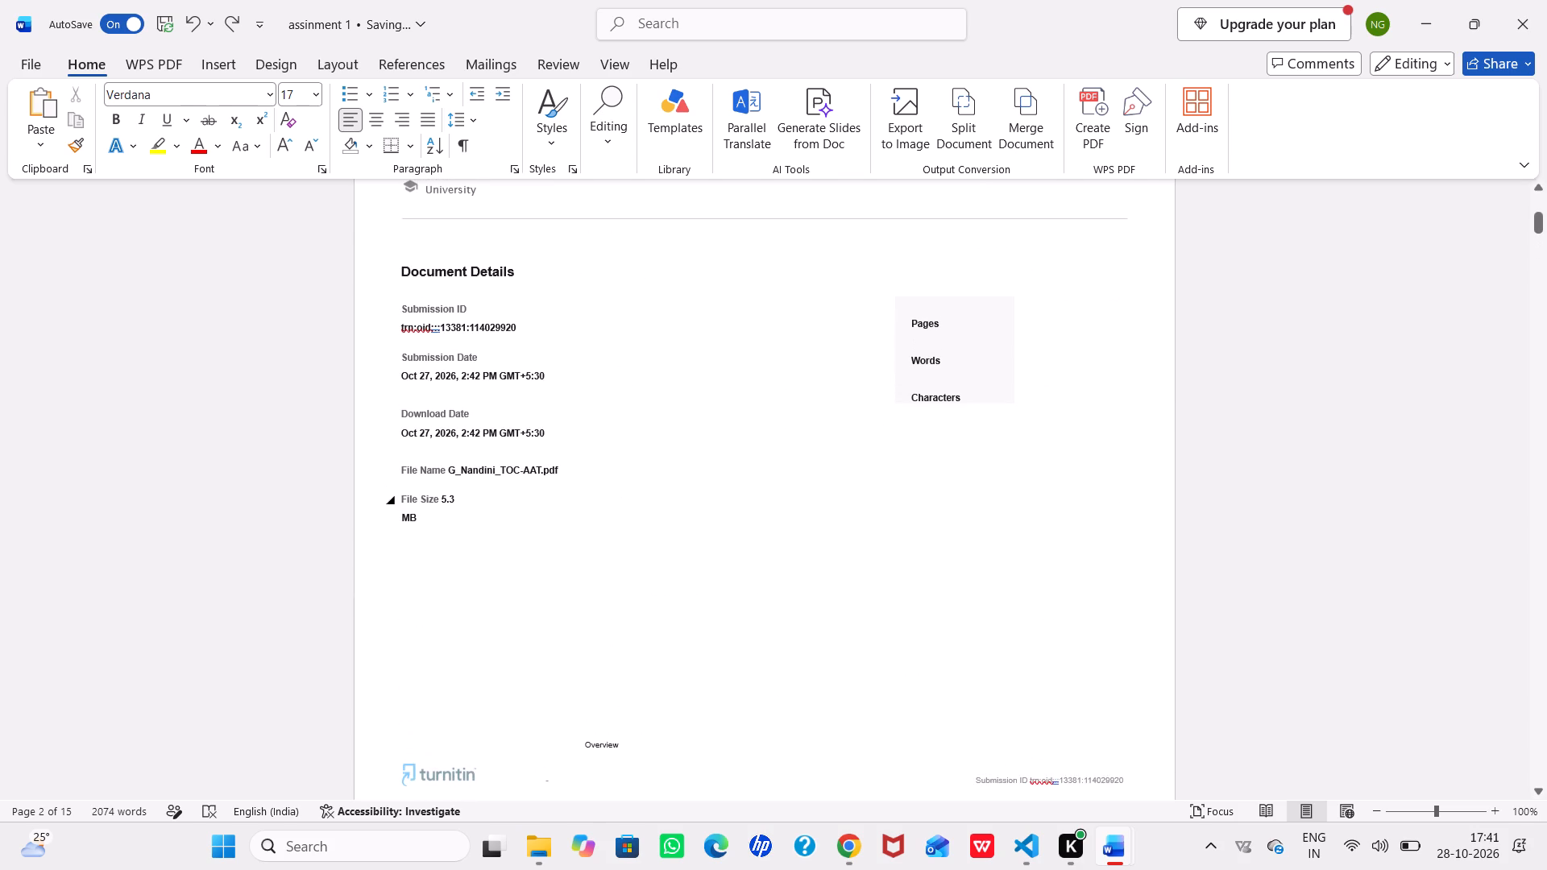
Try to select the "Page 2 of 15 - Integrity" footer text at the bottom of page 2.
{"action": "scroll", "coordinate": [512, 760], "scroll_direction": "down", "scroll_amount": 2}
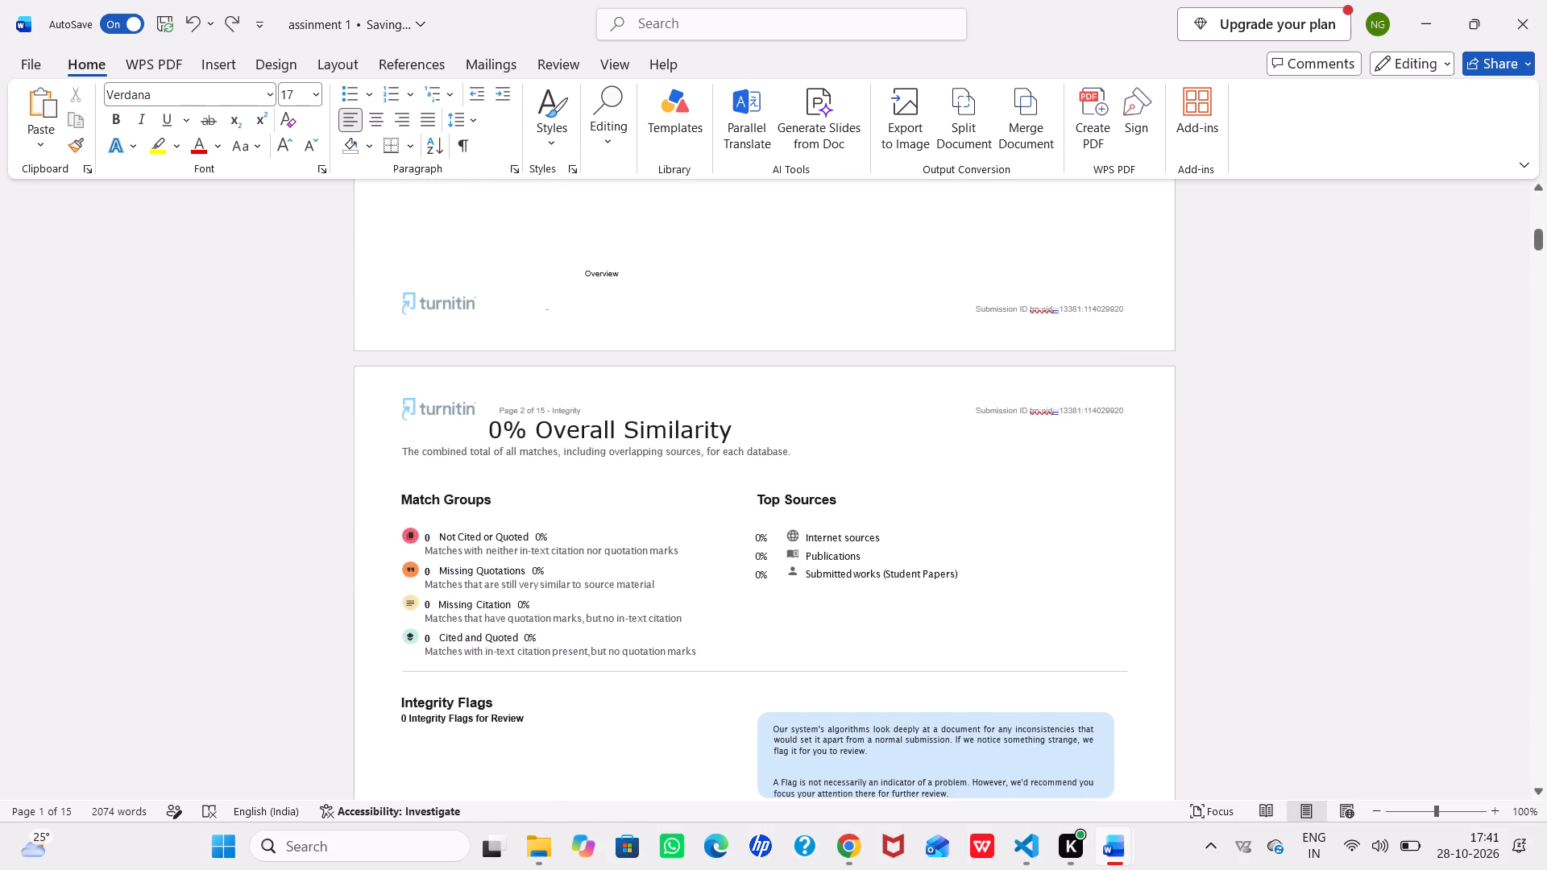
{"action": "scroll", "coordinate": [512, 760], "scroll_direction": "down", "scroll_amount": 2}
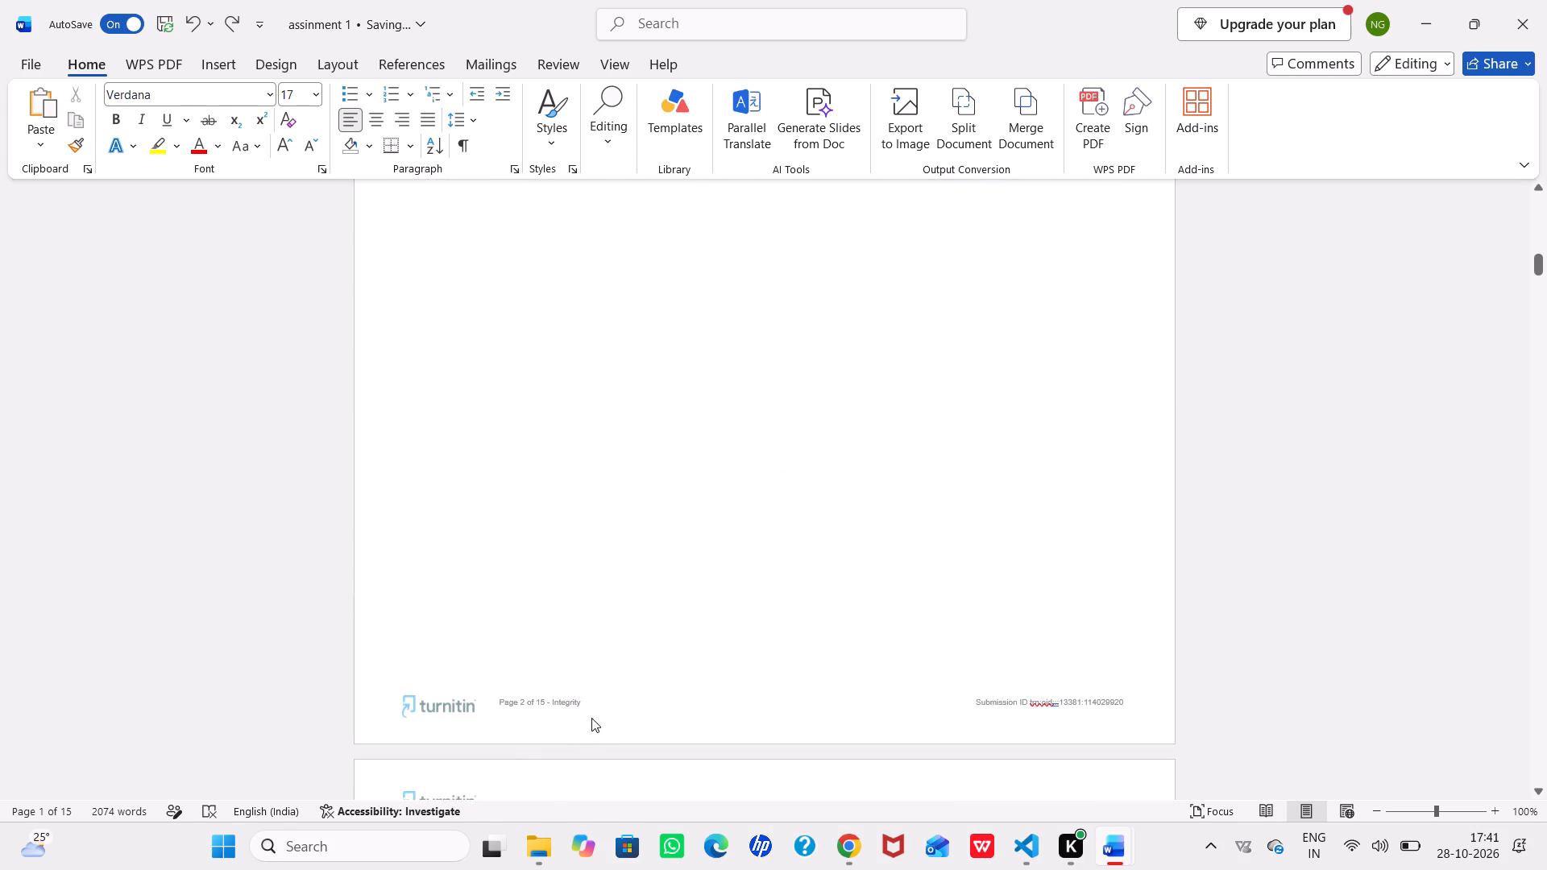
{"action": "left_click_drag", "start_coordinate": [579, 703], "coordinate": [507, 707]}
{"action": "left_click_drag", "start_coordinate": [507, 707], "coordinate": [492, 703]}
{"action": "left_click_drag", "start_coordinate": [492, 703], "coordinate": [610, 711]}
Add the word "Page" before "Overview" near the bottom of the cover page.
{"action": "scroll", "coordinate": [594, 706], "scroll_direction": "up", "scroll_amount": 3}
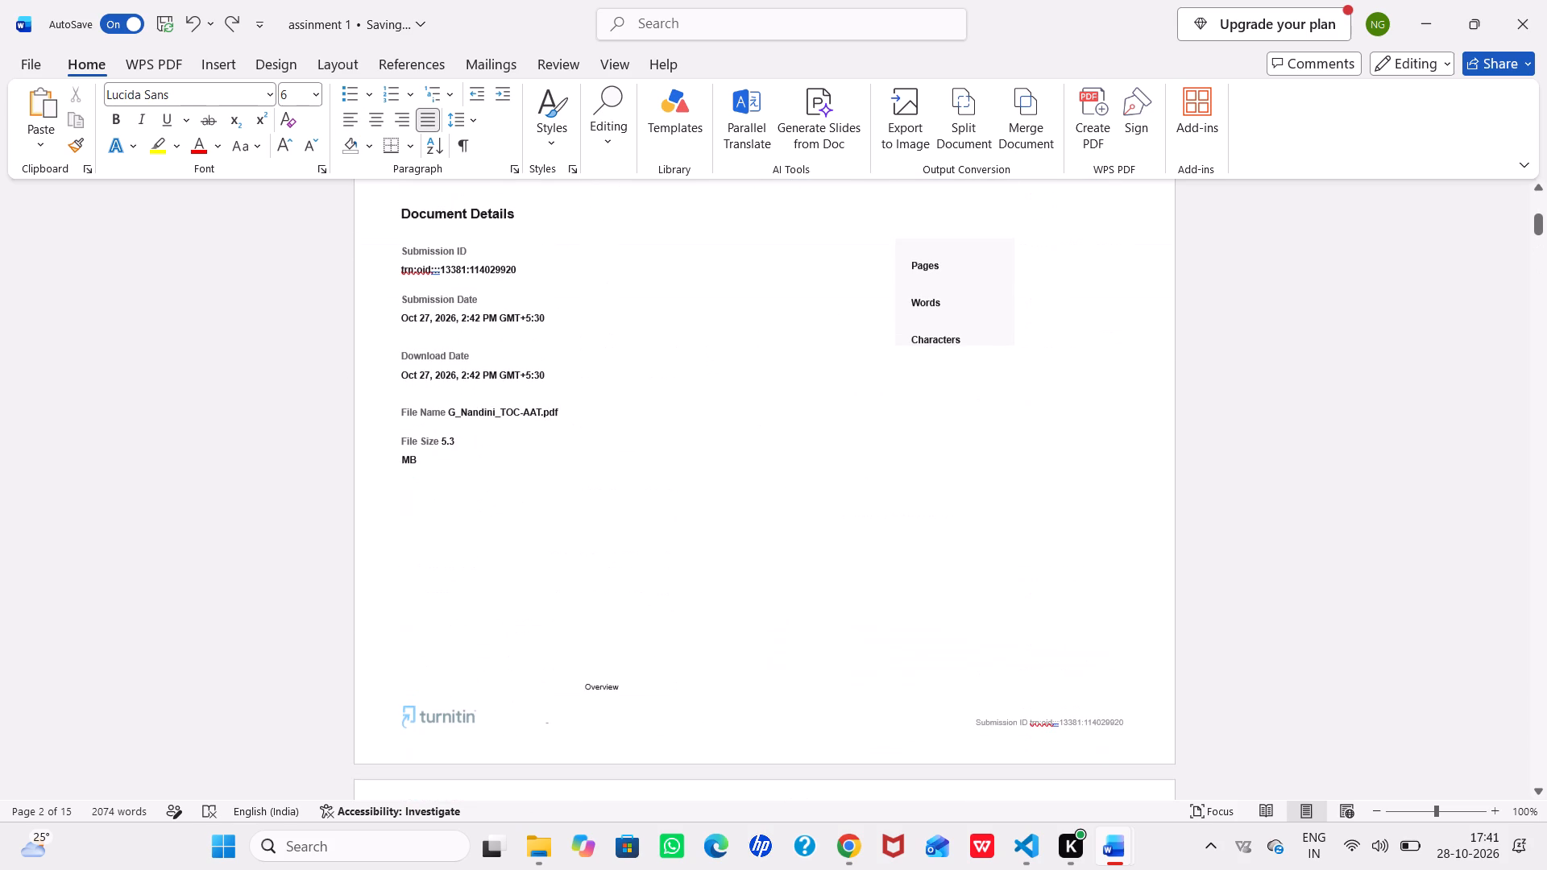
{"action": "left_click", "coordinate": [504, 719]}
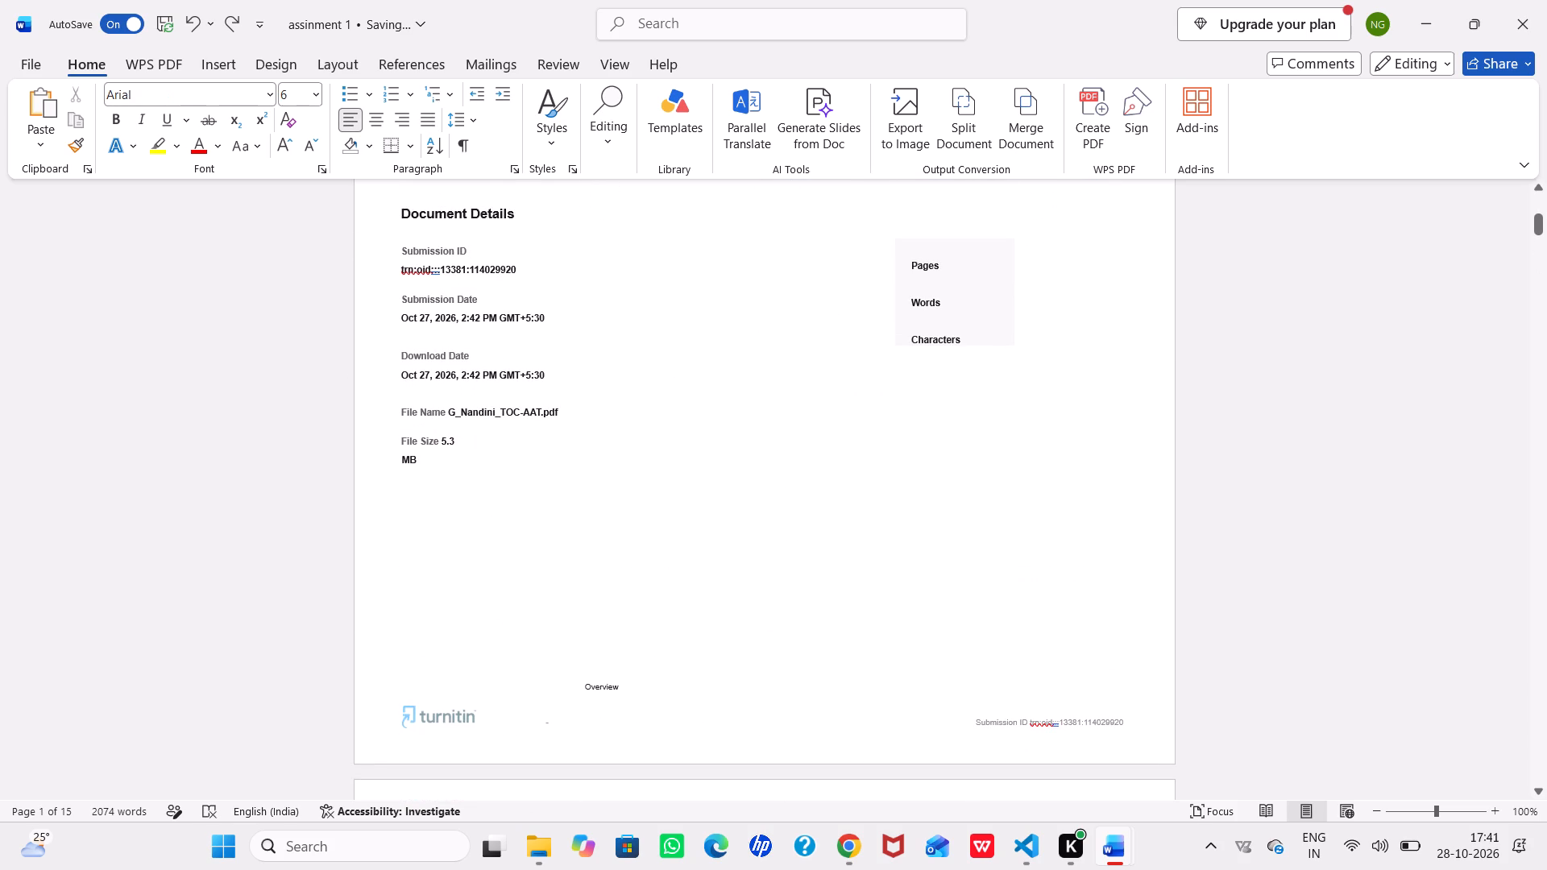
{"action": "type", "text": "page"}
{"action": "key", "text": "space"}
Review the page labels on the cover page, the similarity page and the pages that follow.
{"action": "scroll", "coordinate": [504, 719], "scroll_direction": "up", "scroll_amount": 1}
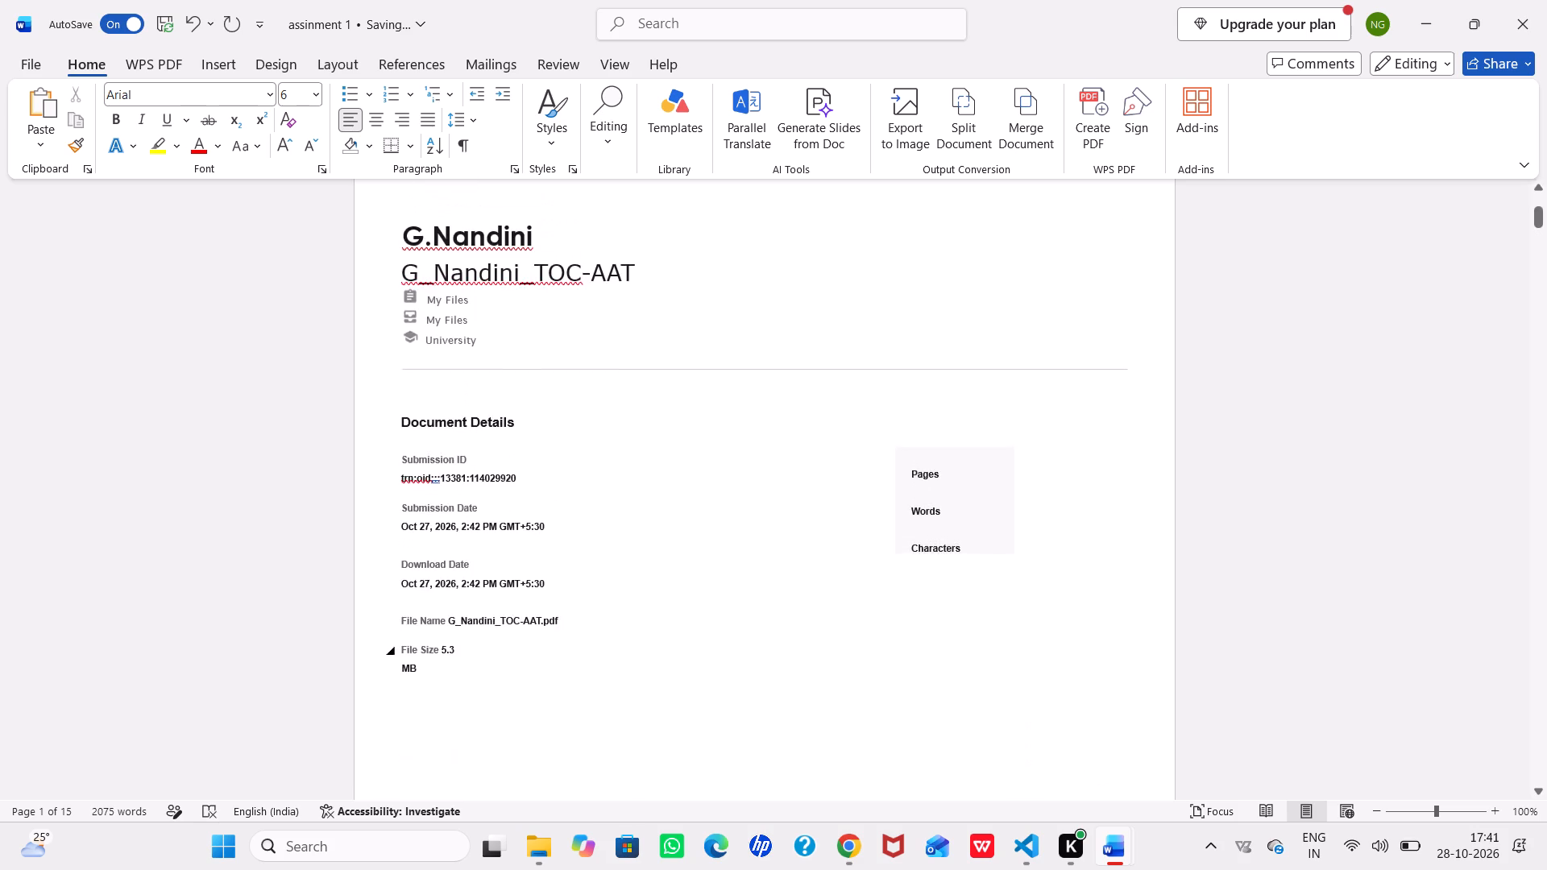
{"action": "scroll", "coordinate": [504, 719], "scroll_direction": "up", "scroll_amount": 2}
{"action": "scroll", "coordinate": [504, 719], "scroll_direction": "down", "scroll_amount": 1}
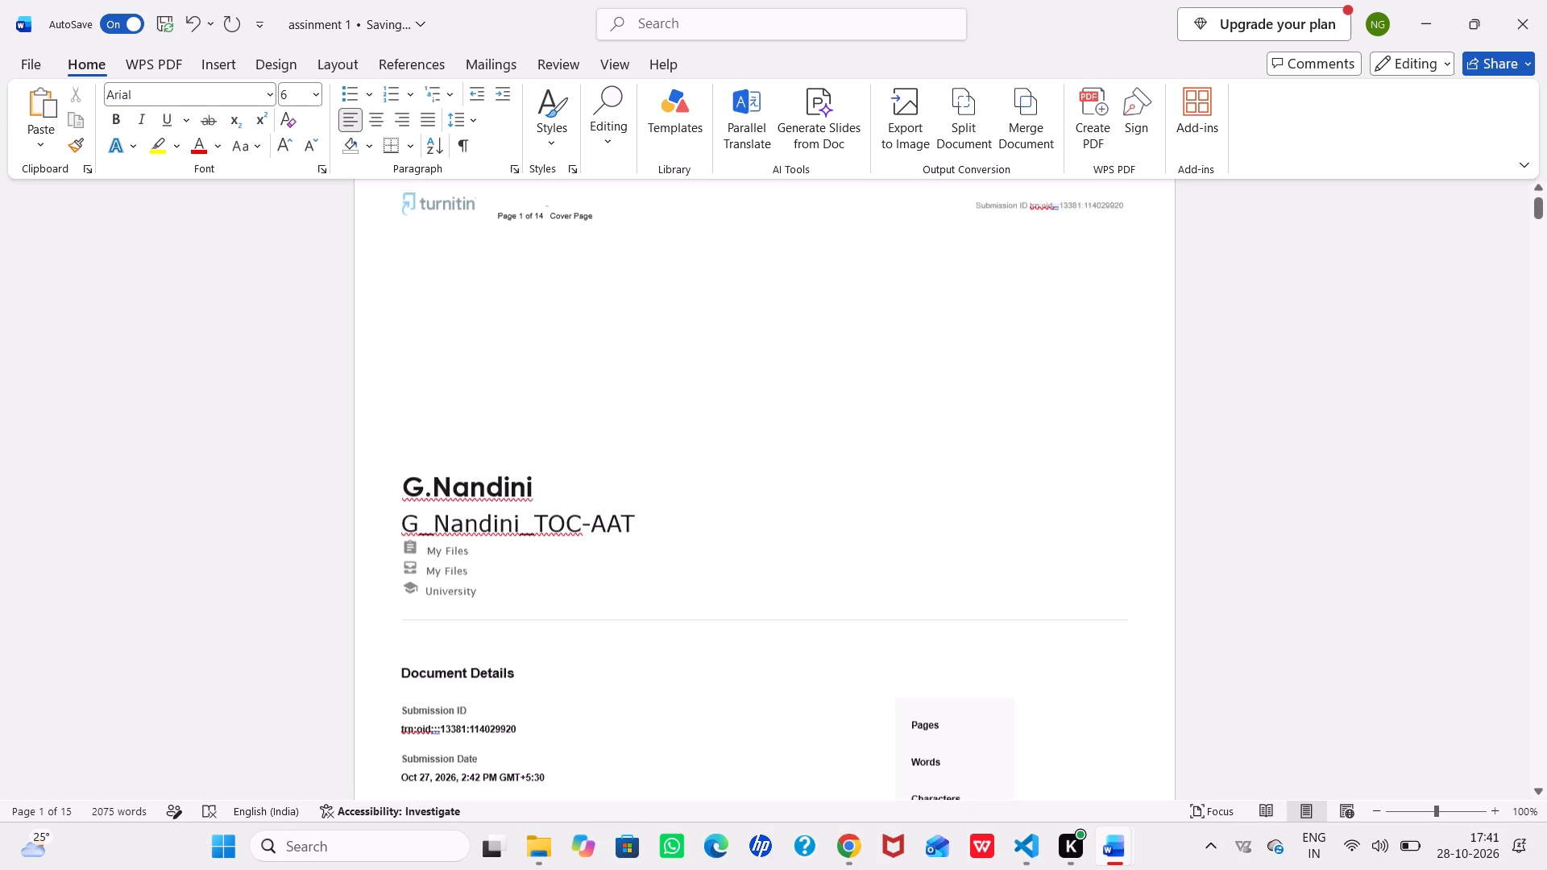
{"action": "scroll", "coordinate": [504, 719], "scroll_direction": "down", "scroll_amount": 3}
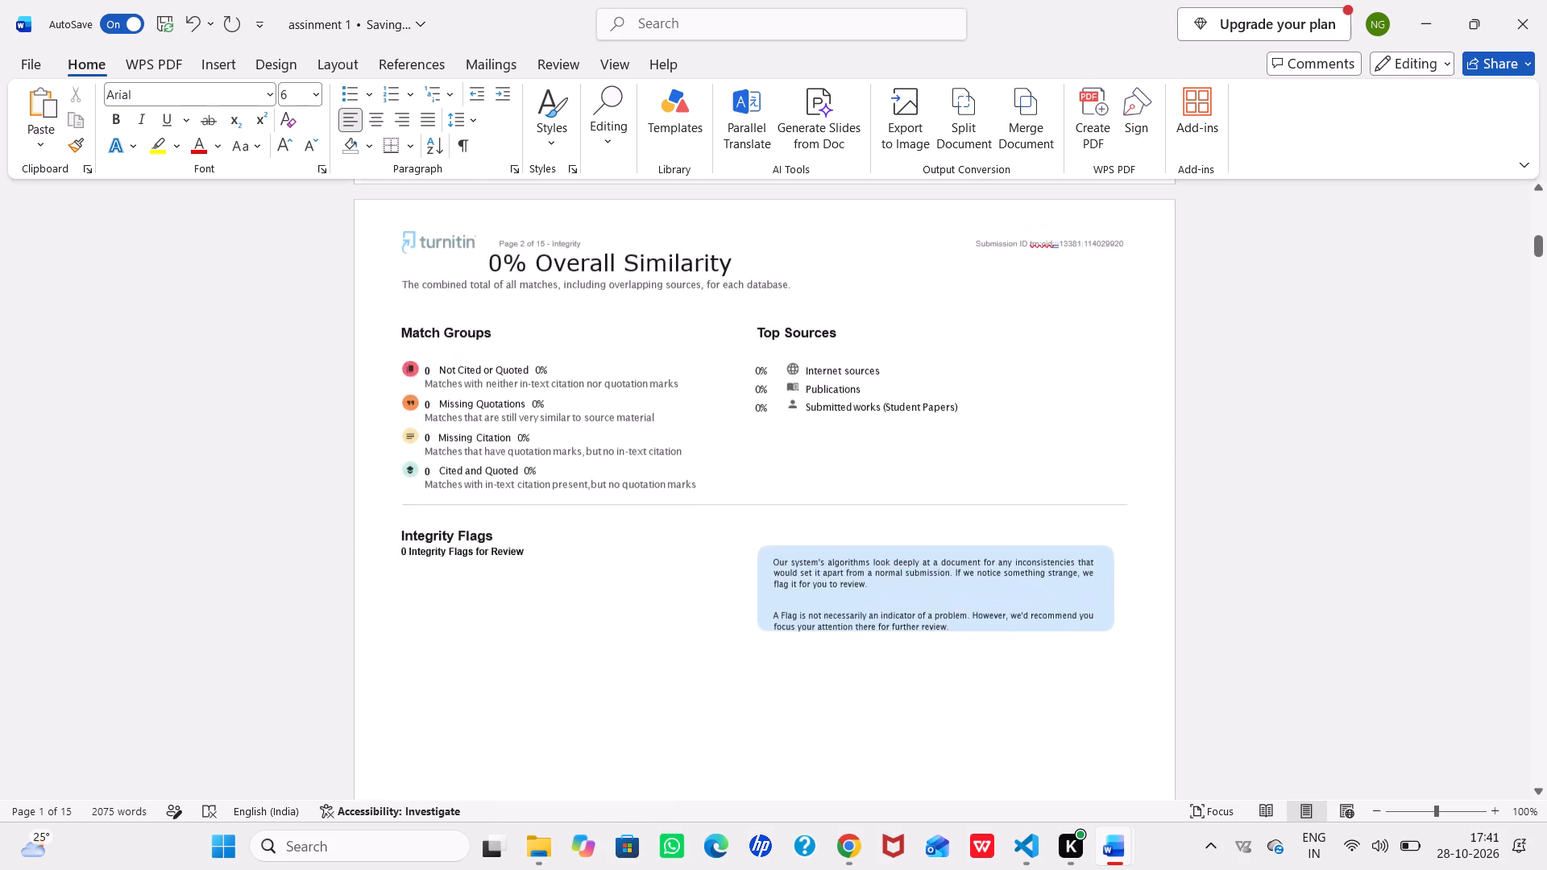
{"action": "scroll", "coordinate": [504, 719], "scroll_direction": "down", "scroll_amount": 1}
{"action": "scroll", "coordinate": [504, 719], "scroll_direction": "up", "scroll_amount": 1}
{"action": "scroll", "coordinate": [504, 719], "scroll_direction": "down", "scroll_amount": 2}
{"action": "scroll", "coordinate": [504, 719], "scroll_direction": "up", "scroll_amount": 3}
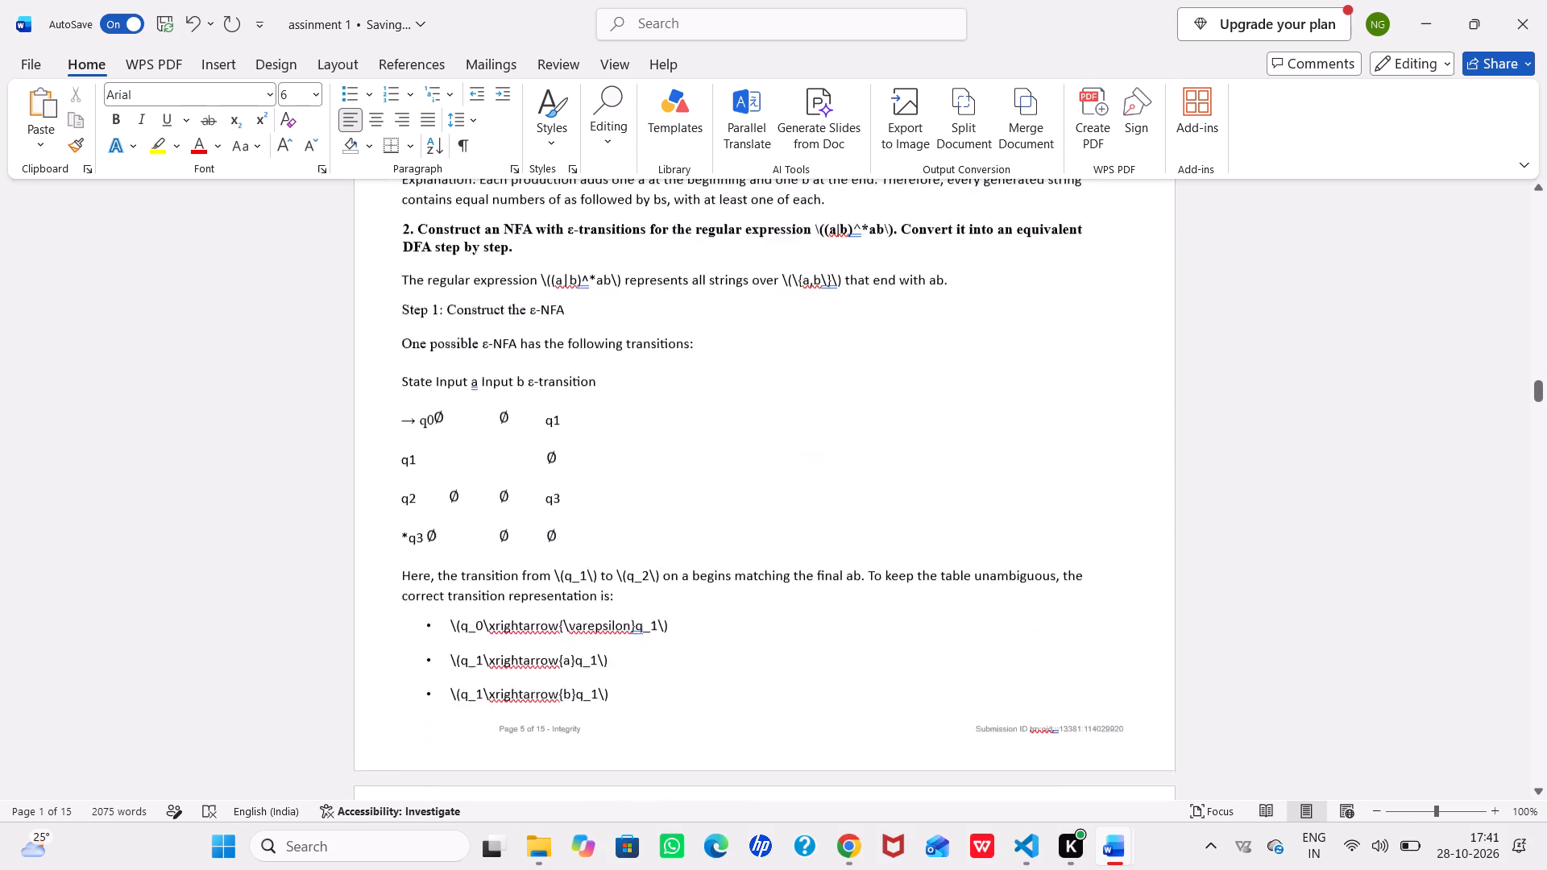
{"action": "scroll", "coordinate": [504, 719], "scroll_direction": "up", "scroll_amount": 7}
{"action": "scroll", "coordinate": [504, 719], "scroll_direction": "down", "scroll_amount": 1}
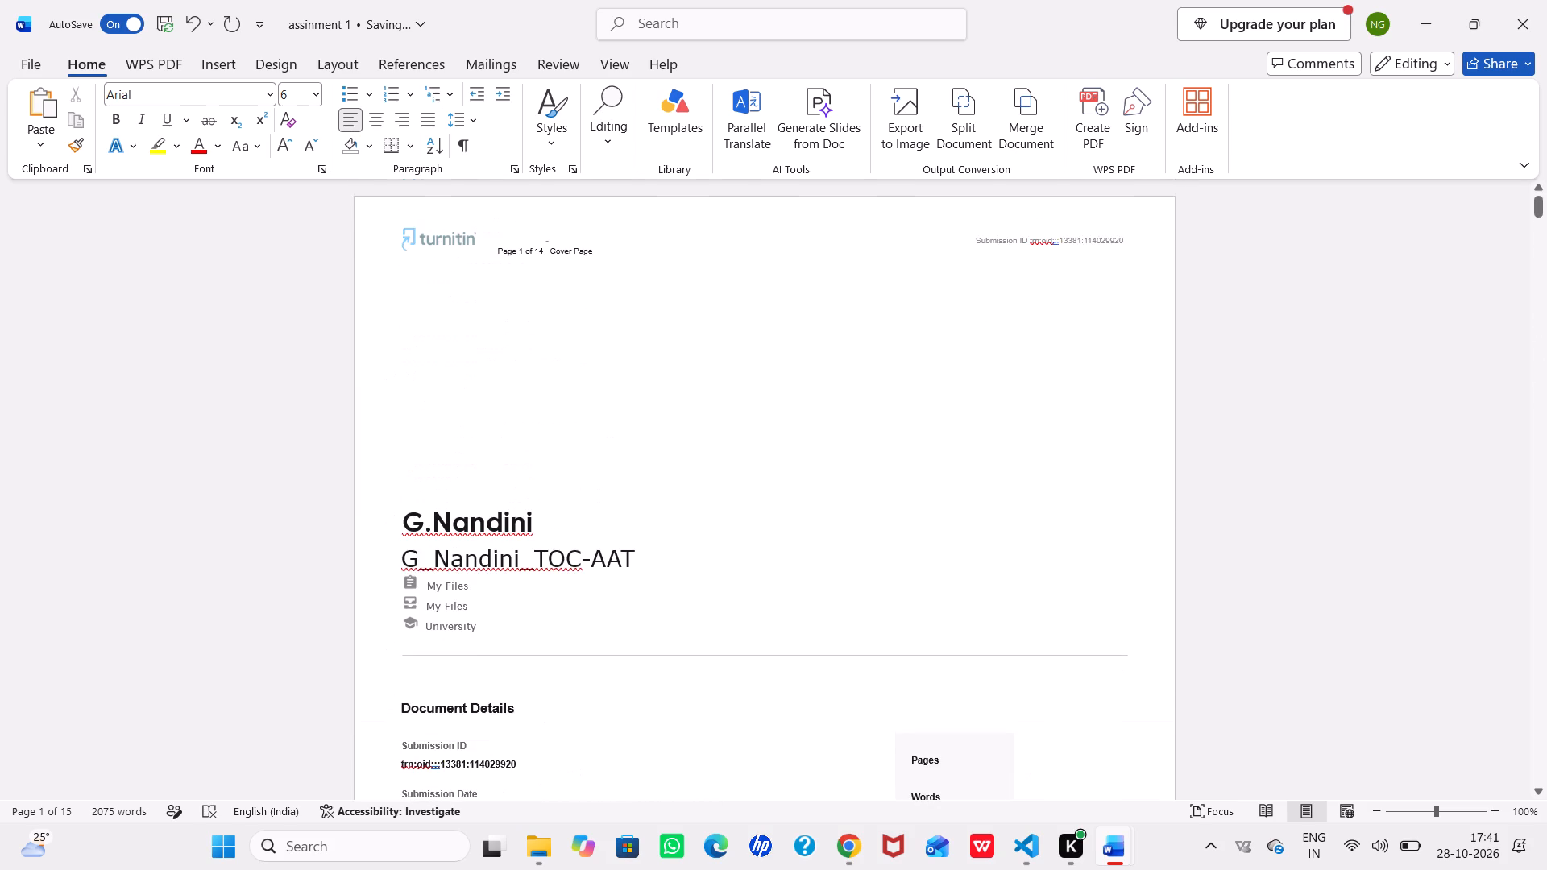
{"action": "scroll", "coordinate": [504, 719], "scroll_direction": "down", "scroll_amount": 2}
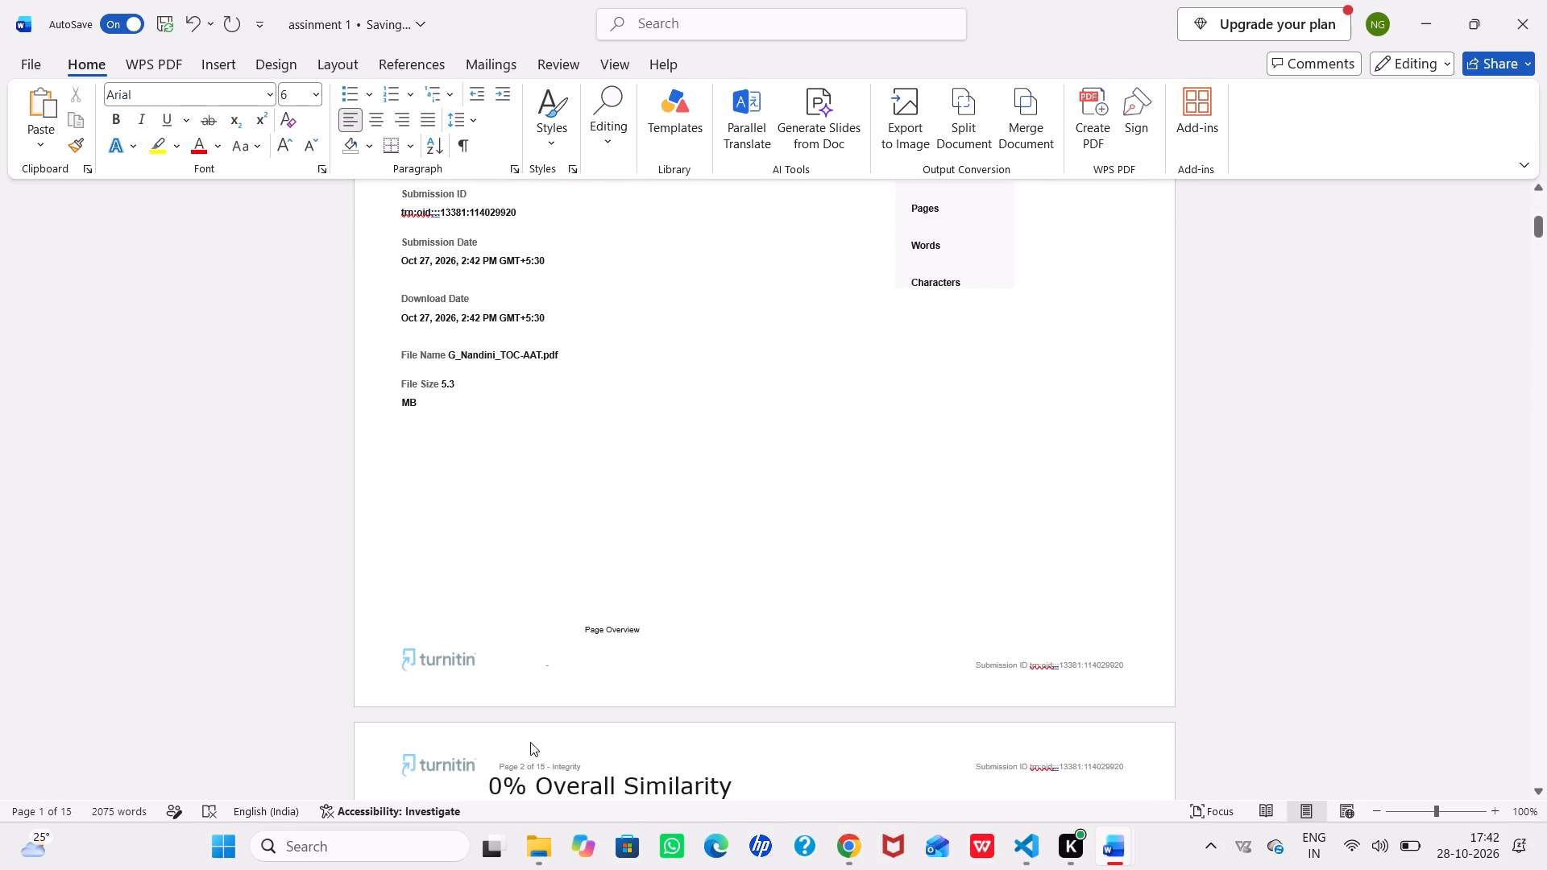
Delete the "Page Overview" text near the bottom of the cover page.
{"action": "left_click", "coordinate": [658, 621]}
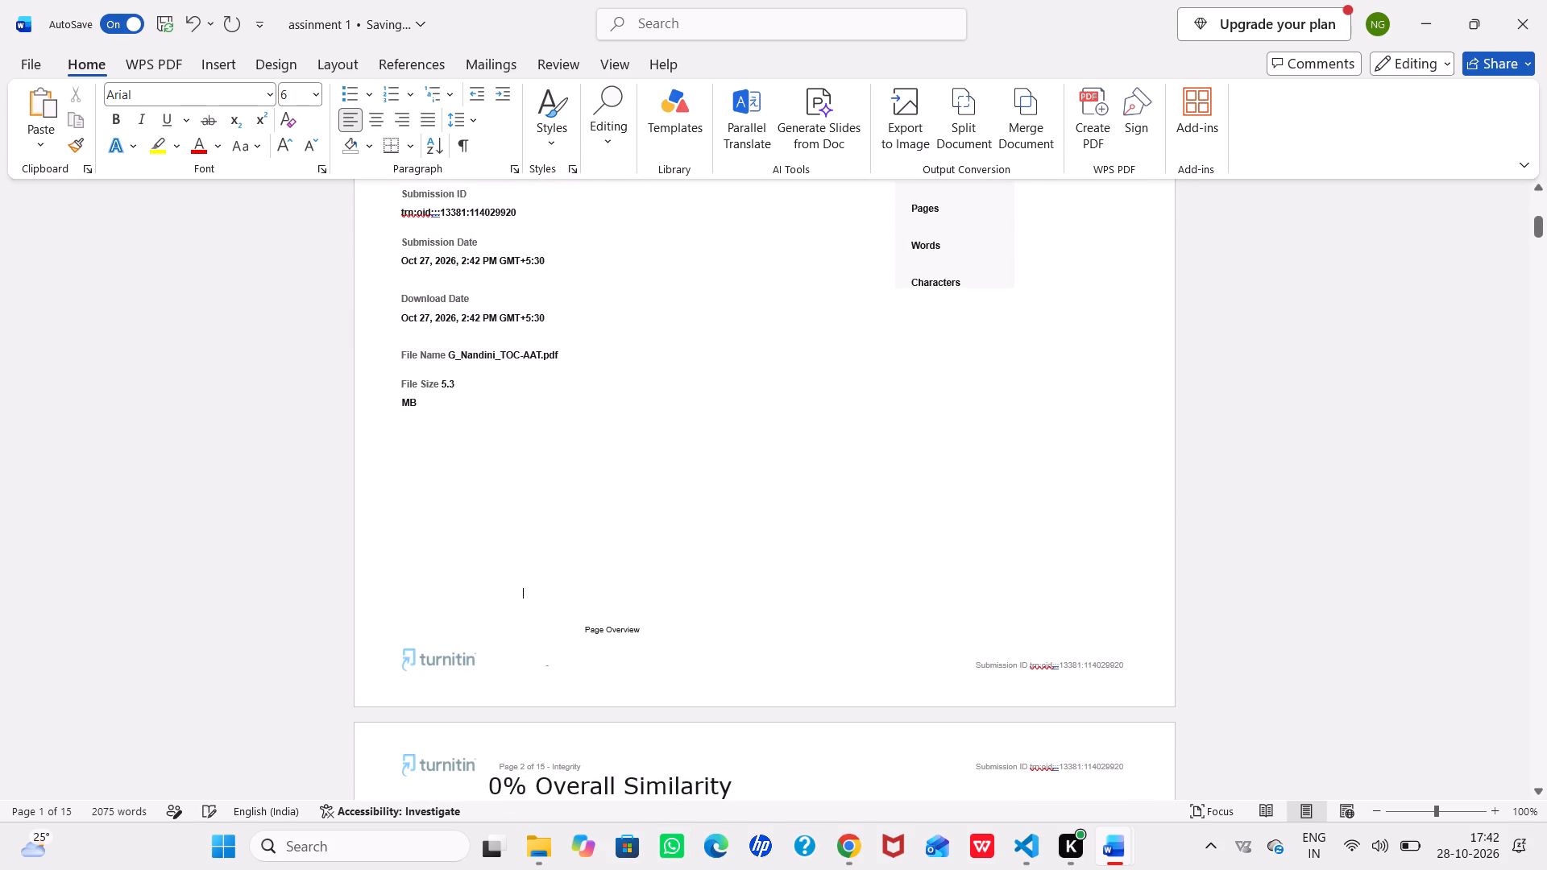
{"action": "left_click", "coordinate": [645, 636]}
{"action": "key", "text": "BackSpace"}
{"action": "key", "text": "BackSpace"}
{"action": "key", "text": "BackSpace"}
{"action": "key", "text": "BackSpace"}
{"action": "key", "text": "BackSpace"}
{"action": "key", "text": "BackSpace"}
{"action": "key", "text": "BackSpace"}
{"action": "key", "text": "BackSpace"}
{"action": "key", "text": "BackSpace"}
{"action": "key", "text": "BackSpace"}
{"action": "key", "text": "BackSpace"}
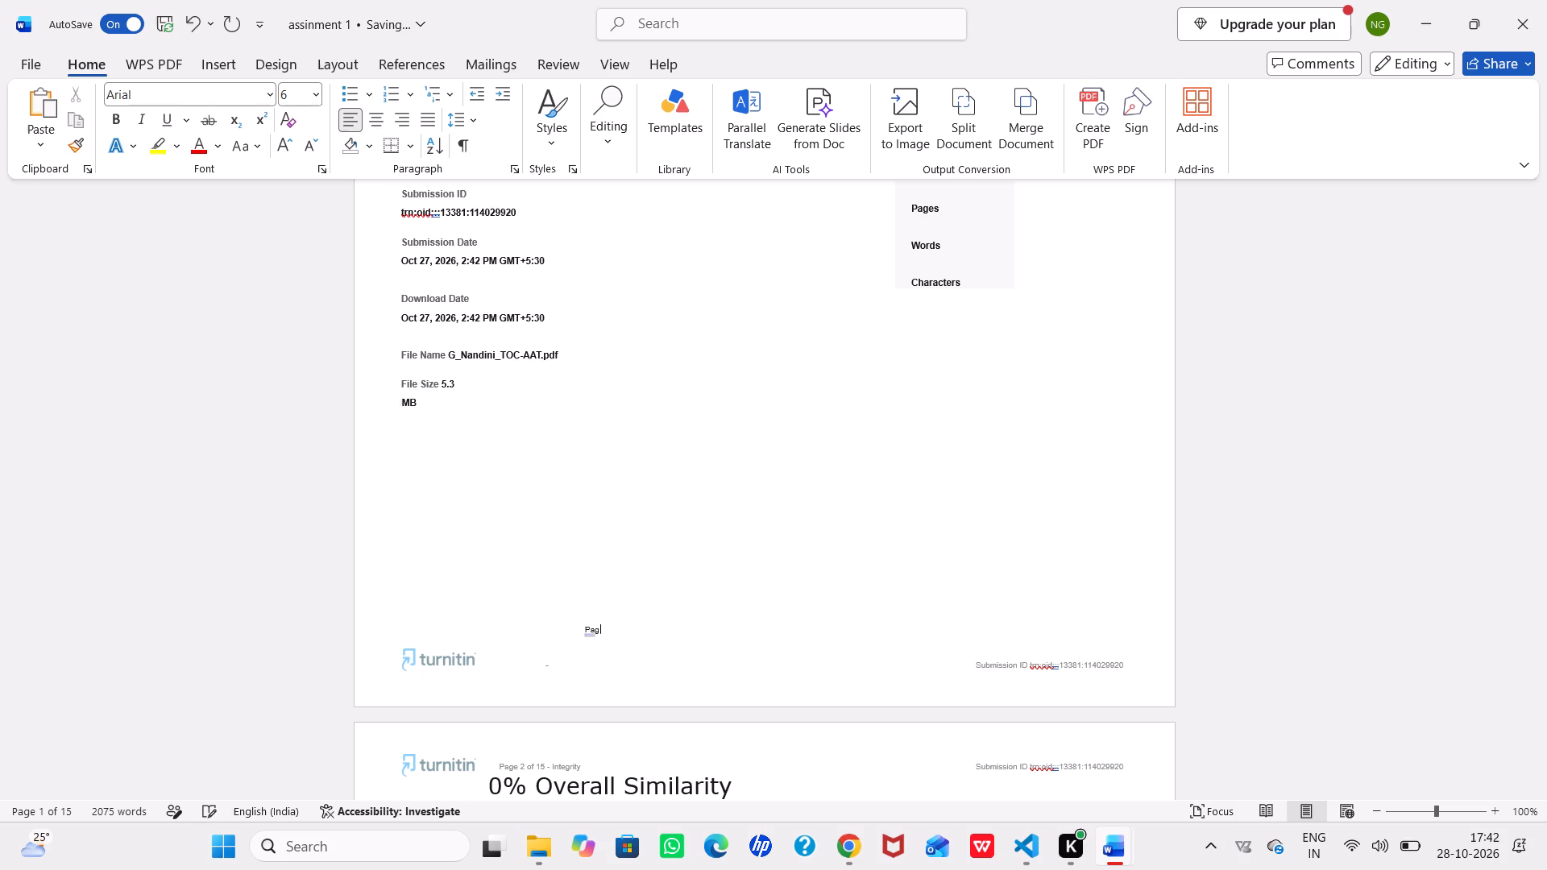
{"action": "key", "text": "BackSpace"}
{"action": "key", "text": "BackSpace"}
{"action": "key", "text": "BackSpace"}
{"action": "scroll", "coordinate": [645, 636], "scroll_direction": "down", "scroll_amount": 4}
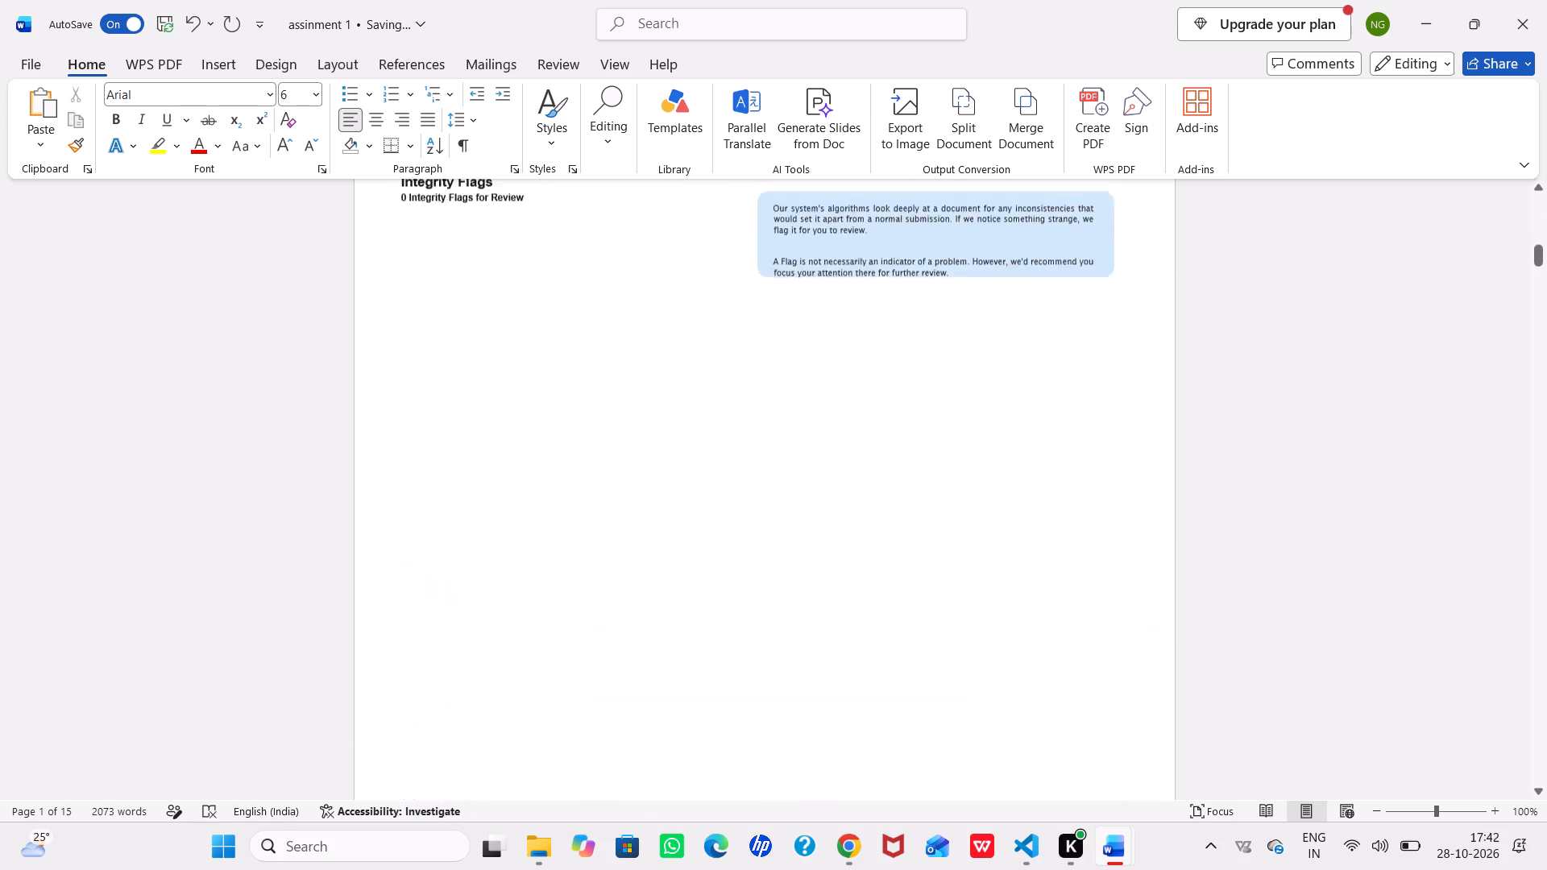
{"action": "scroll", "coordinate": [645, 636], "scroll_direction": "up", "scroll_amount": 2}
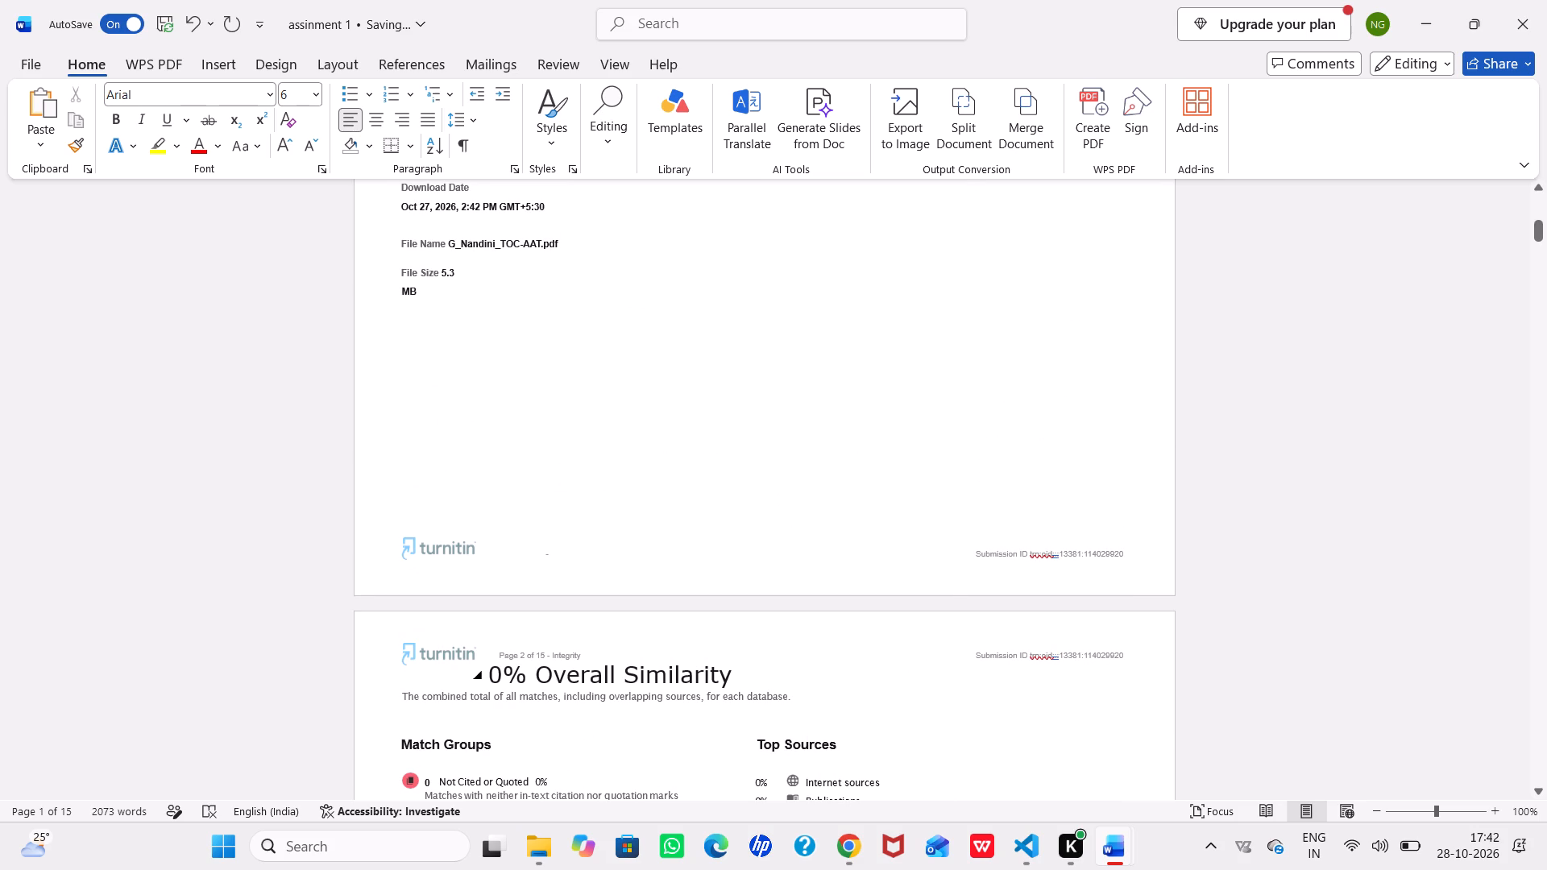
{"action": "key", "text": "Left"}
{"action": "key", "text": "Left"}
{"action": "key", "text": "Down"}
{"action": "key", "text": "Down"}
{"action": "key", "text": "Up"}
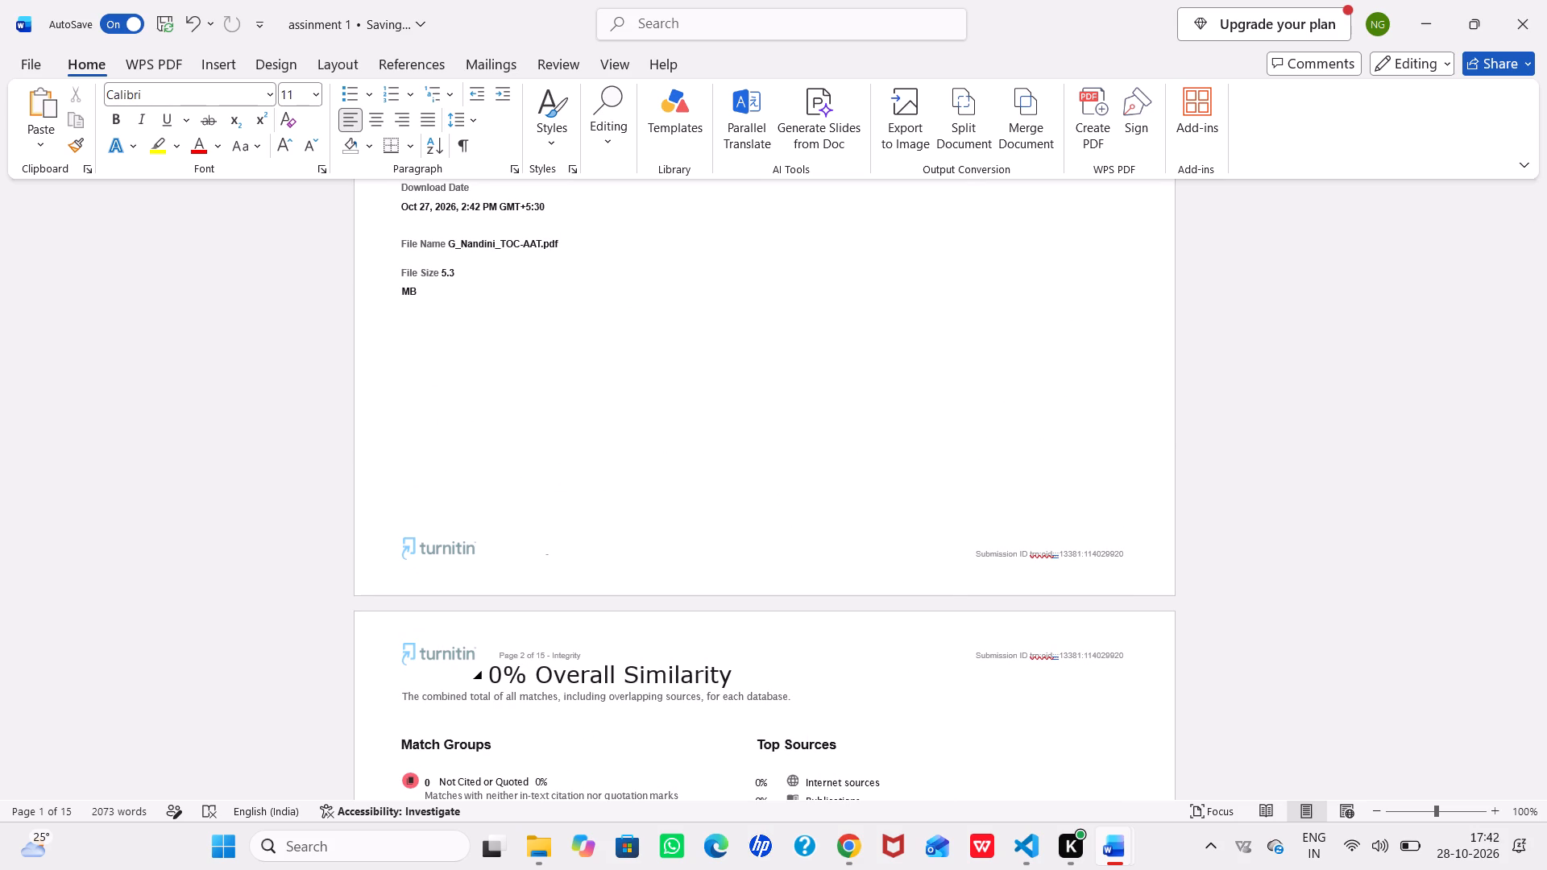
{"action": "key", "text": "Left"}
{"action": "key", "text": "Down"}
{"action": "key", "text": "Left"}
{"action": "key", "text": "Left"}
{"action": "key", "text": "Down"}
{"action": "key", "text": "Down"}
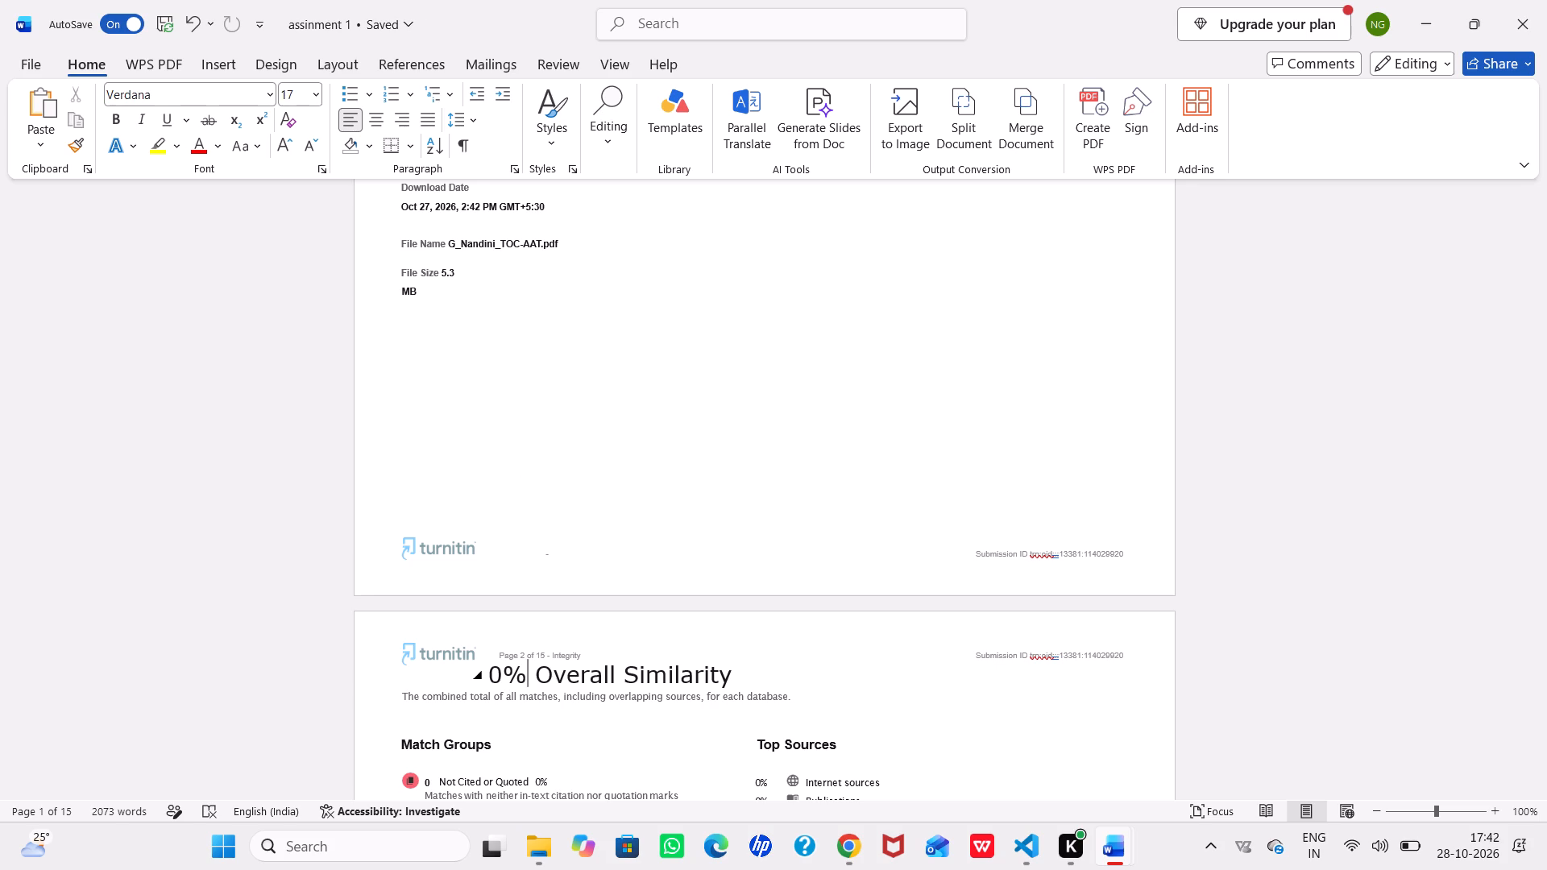
Add the line "Page 1 of 14 overview" near the Turnitin logo at the bottom of the cover page.
{"action": "left_click", "coordinate": [504, 551]}
{"action": "type", "text": "page"}
{"action": "key", "text": "space"}
{"action": "key", "text": "o"}
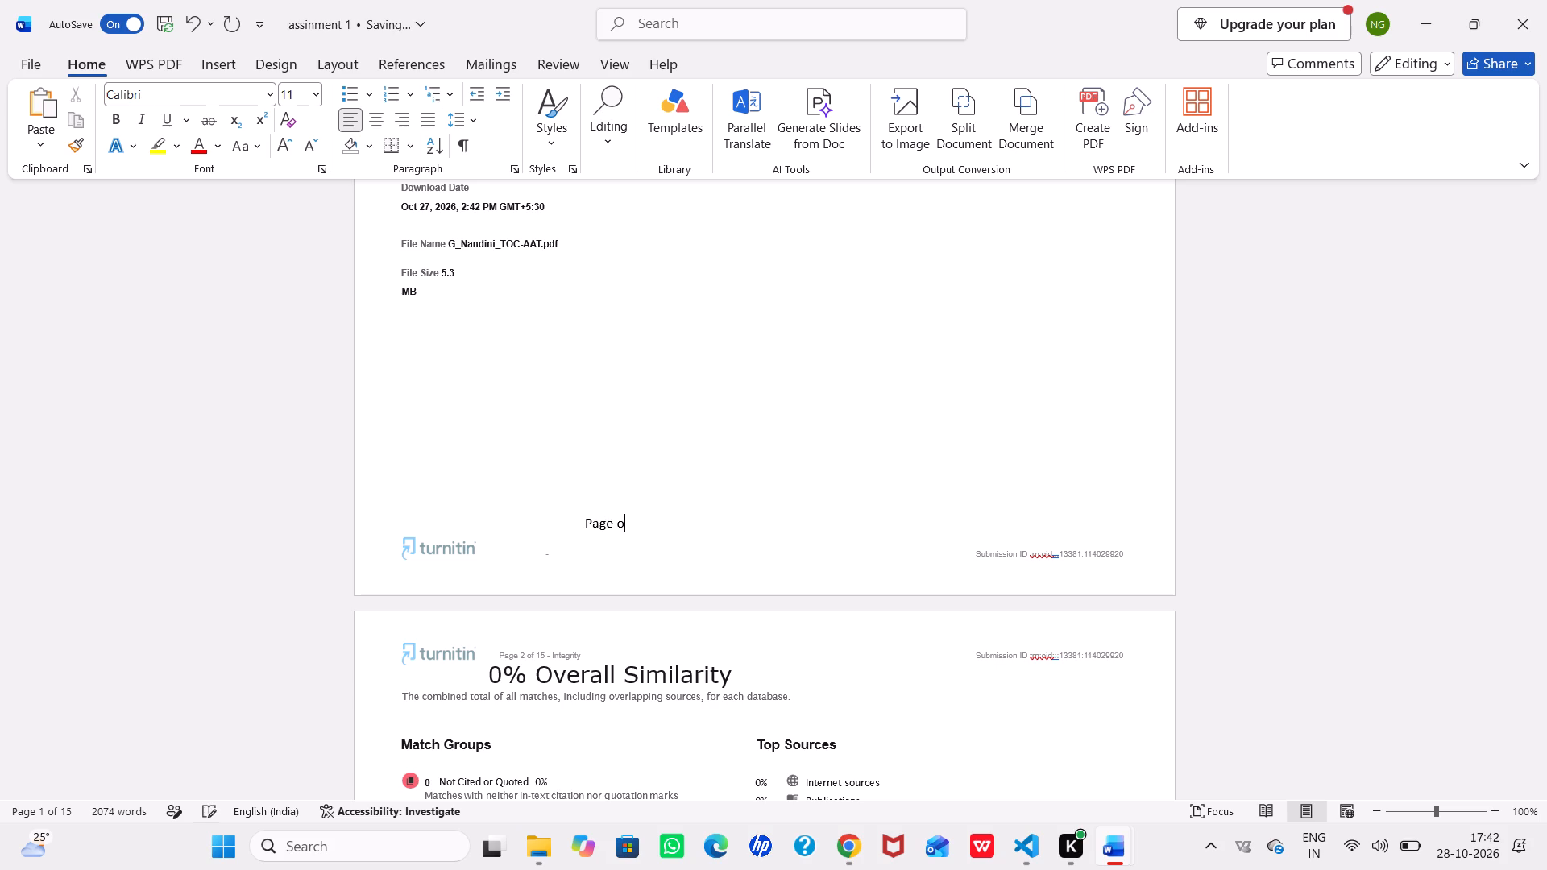
{"action": "key", "text": "BackSpace"}
{"action": "type", "text": "1 of 1"}
{"action": "key", "text": "4"}
{"action": "key", "text": "space"}
{"action": "type", "text": "over"}
{"action": "type", "text": "view"}
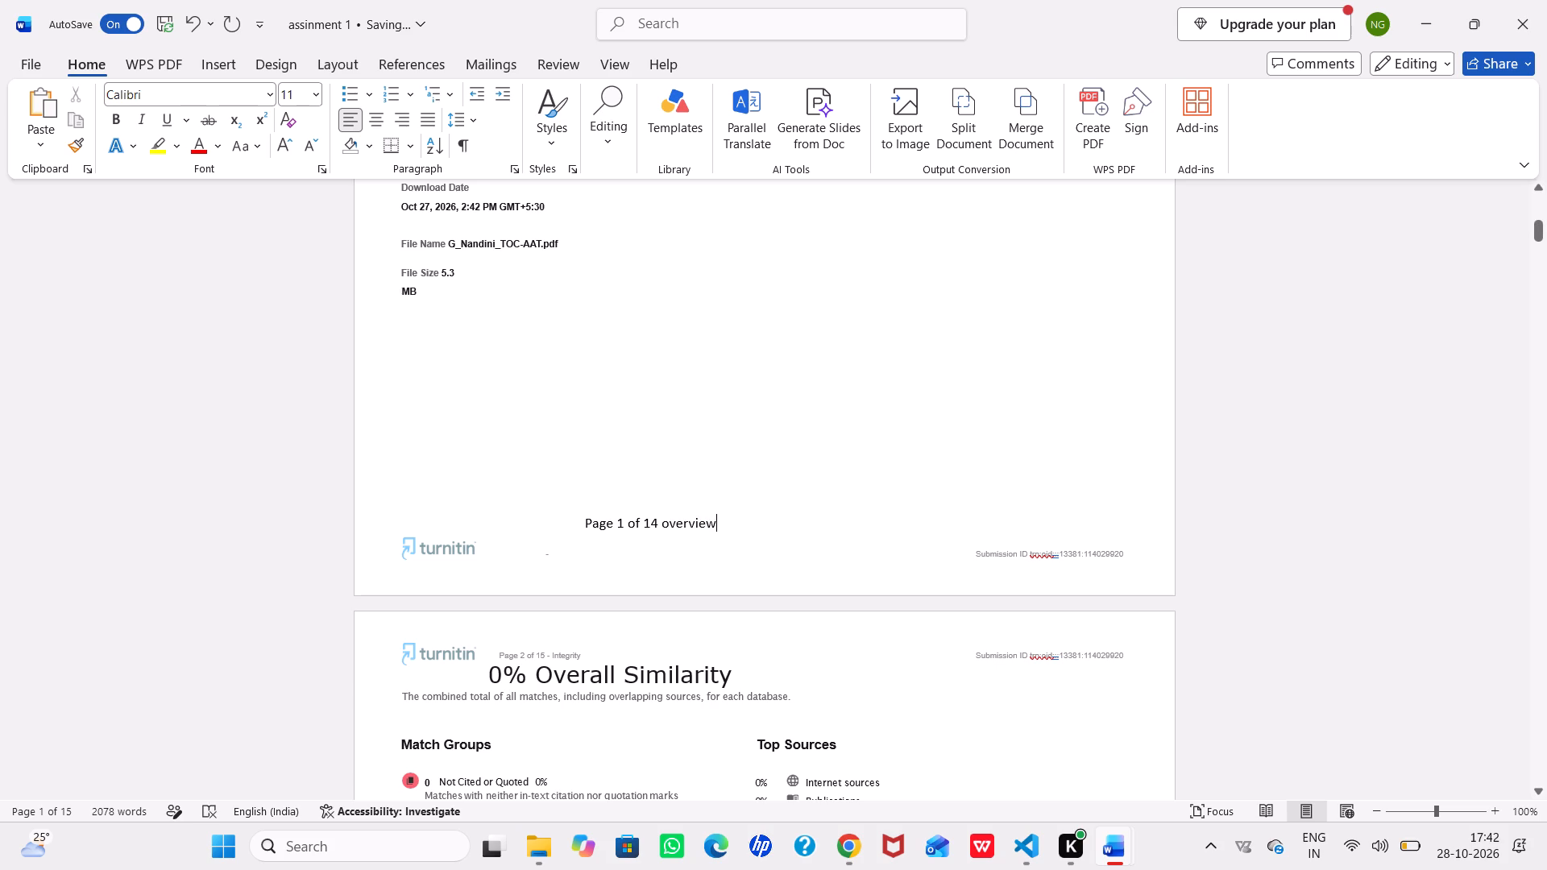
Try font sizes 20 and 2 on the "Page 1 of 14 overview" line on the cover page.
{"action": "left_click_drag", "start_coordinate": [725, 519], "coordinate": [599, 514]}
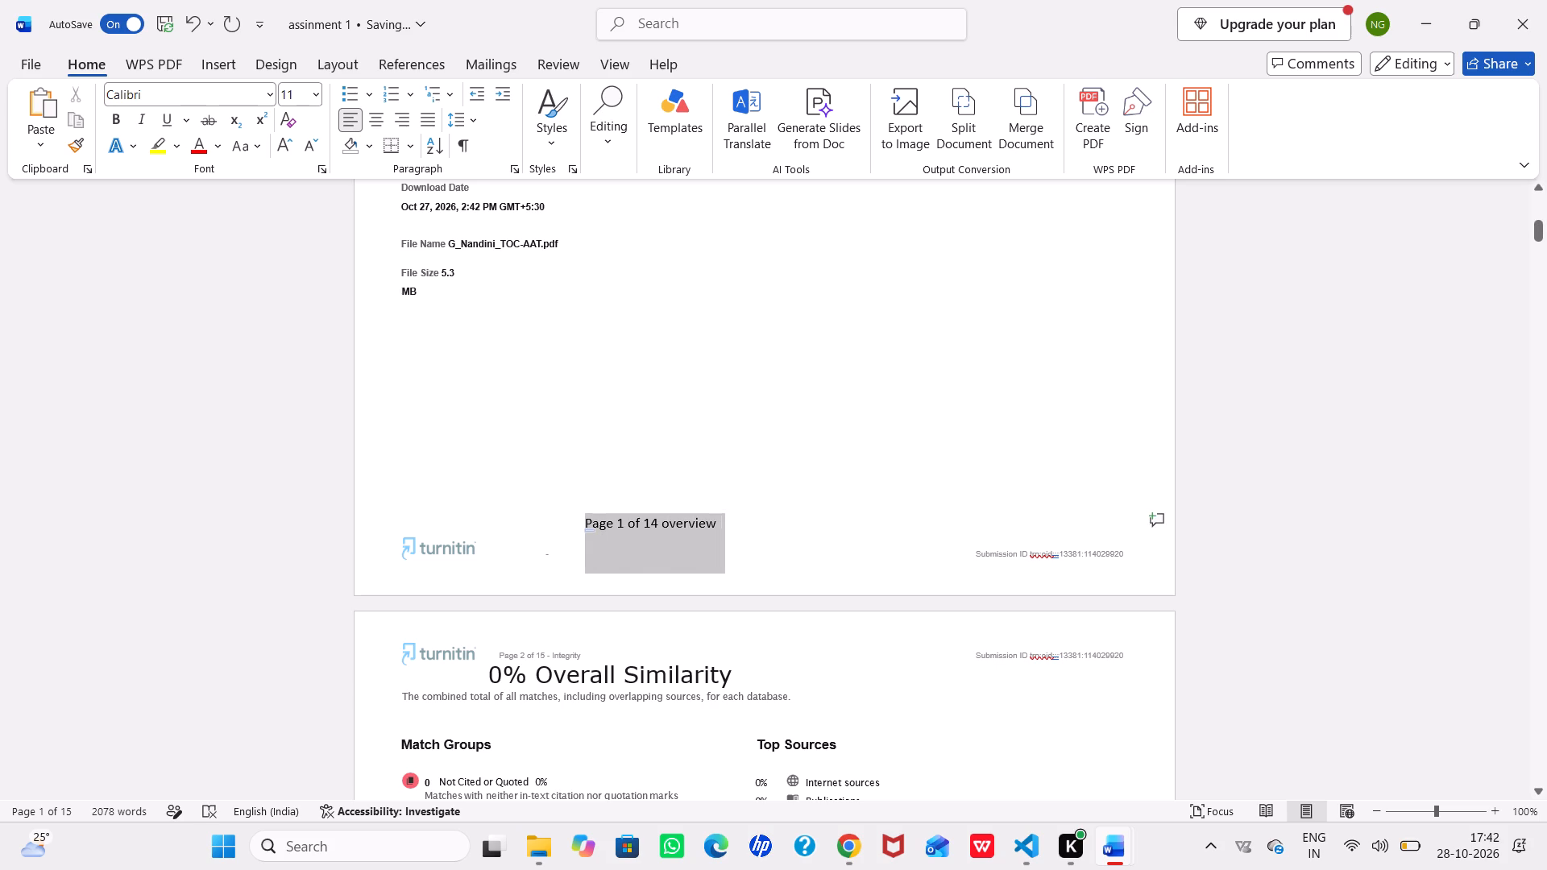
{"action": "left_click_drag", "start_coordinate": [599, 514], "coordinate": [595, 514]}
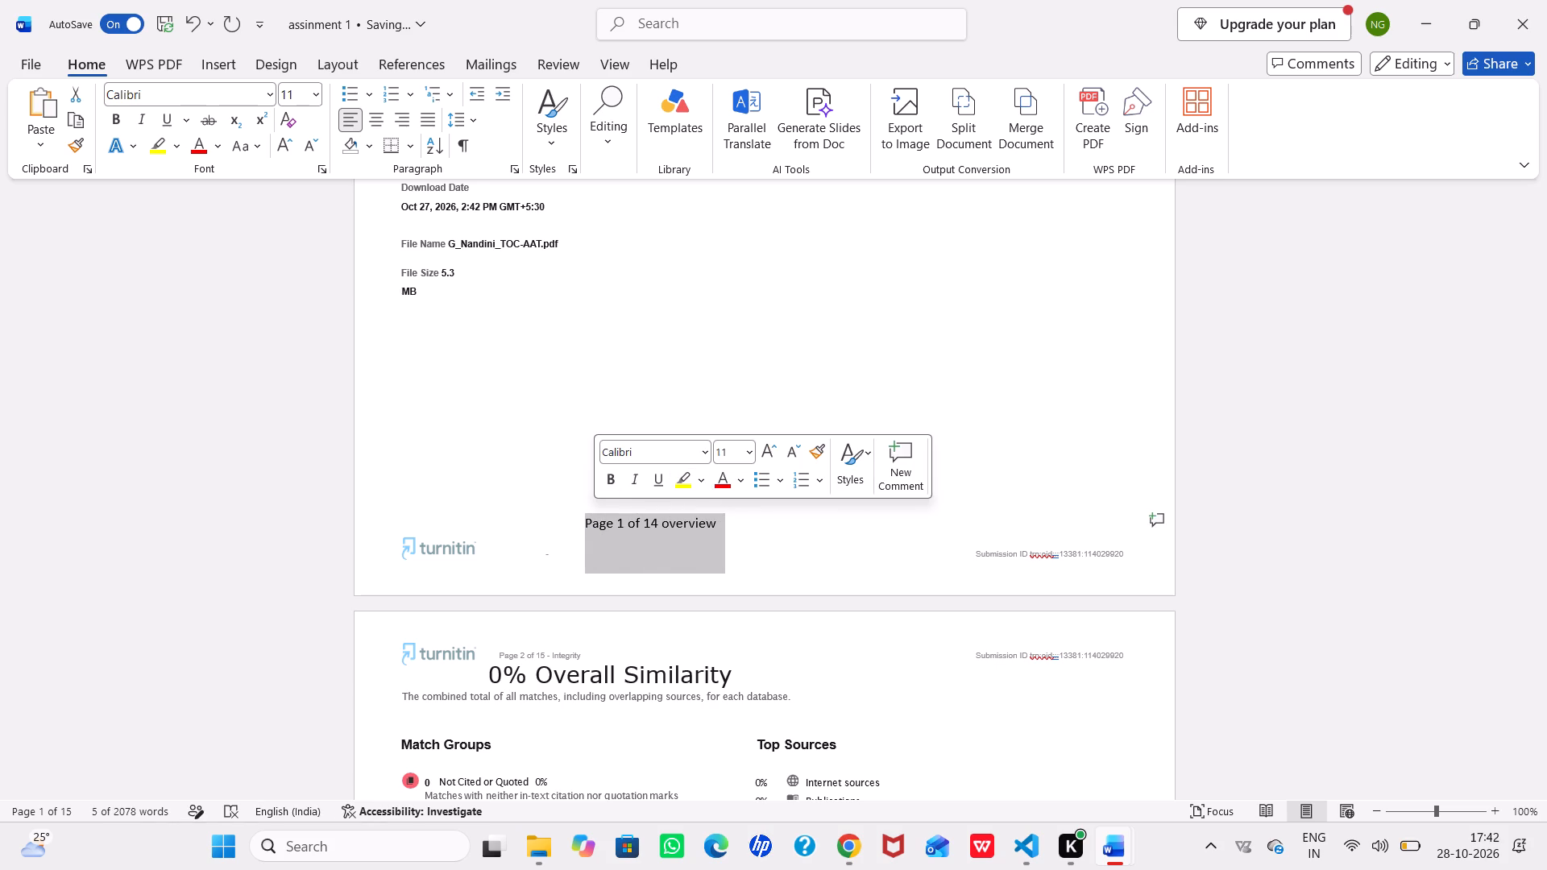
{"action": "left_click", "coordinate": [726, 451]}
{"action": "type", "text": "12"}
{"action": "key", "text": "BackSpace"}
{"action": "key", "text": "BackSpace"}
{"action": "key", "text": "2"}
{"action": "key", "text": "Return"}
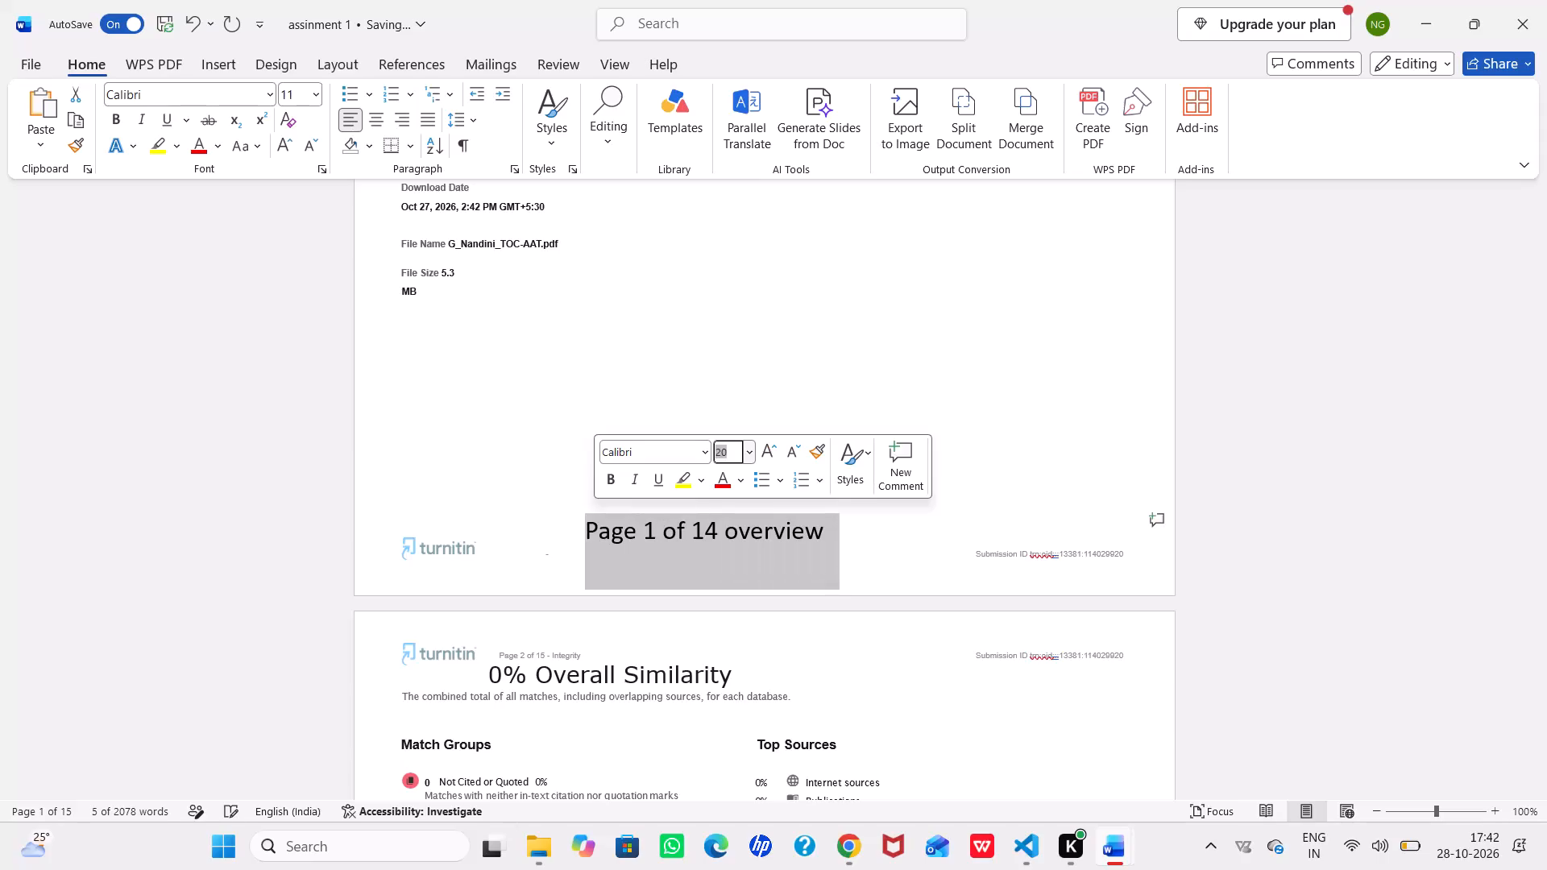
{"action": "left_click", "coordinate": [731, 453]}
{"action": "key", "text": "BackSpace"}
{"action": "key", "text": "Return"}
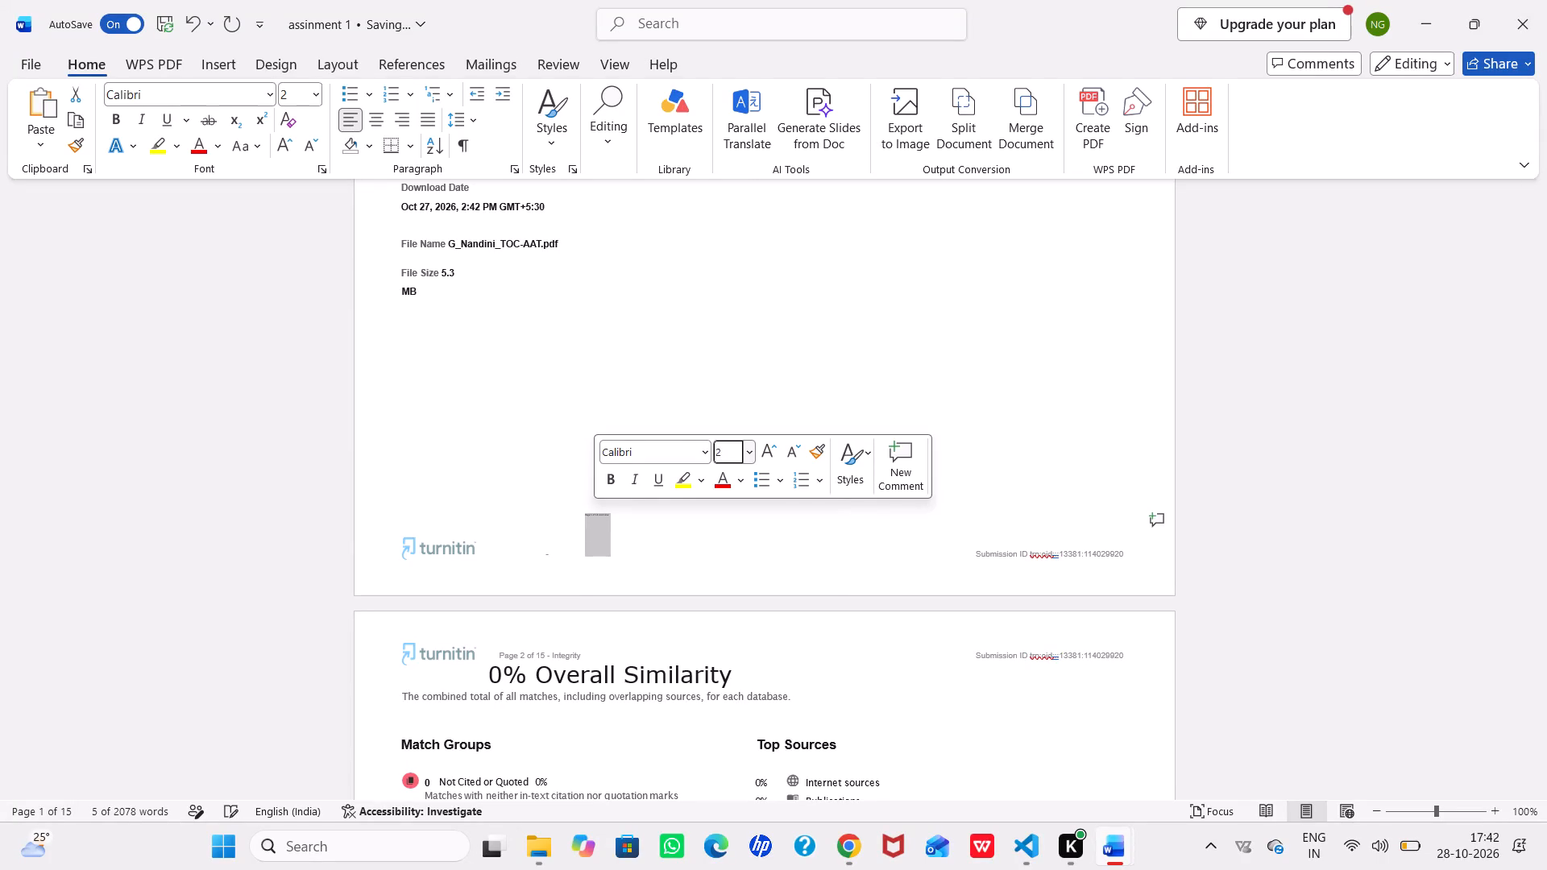
Set the font size of the "Page 1 of 14 overview" line to 5.
{"action": "key", "text": "Right"}
{"action": "key", "text": "BackSpace"}
{"action": "key", "text": "5"}
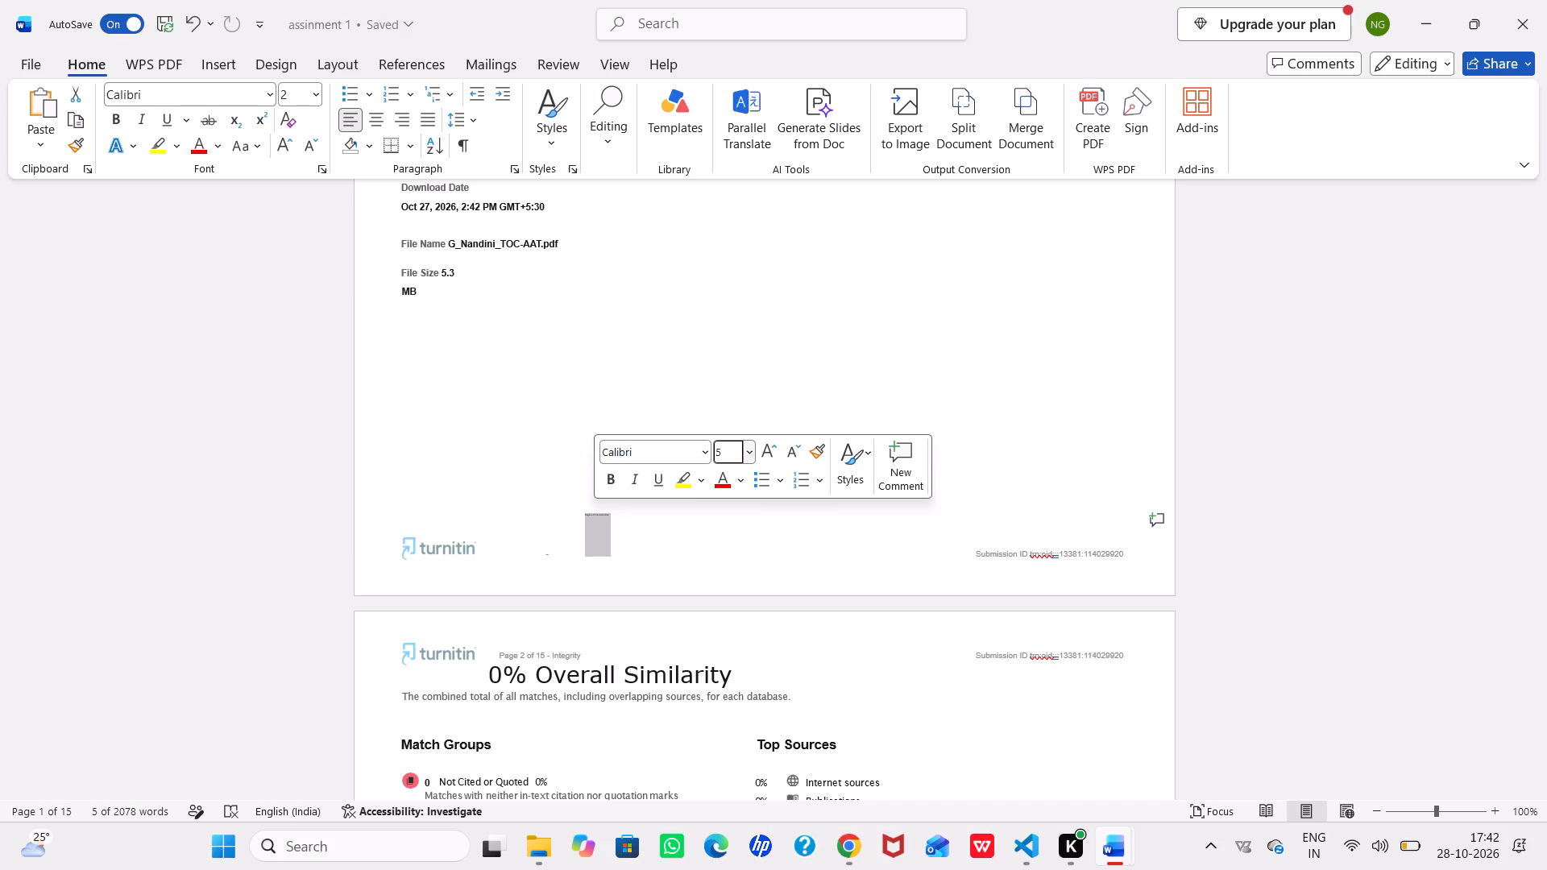
{"action": "key", "text": "Return"}
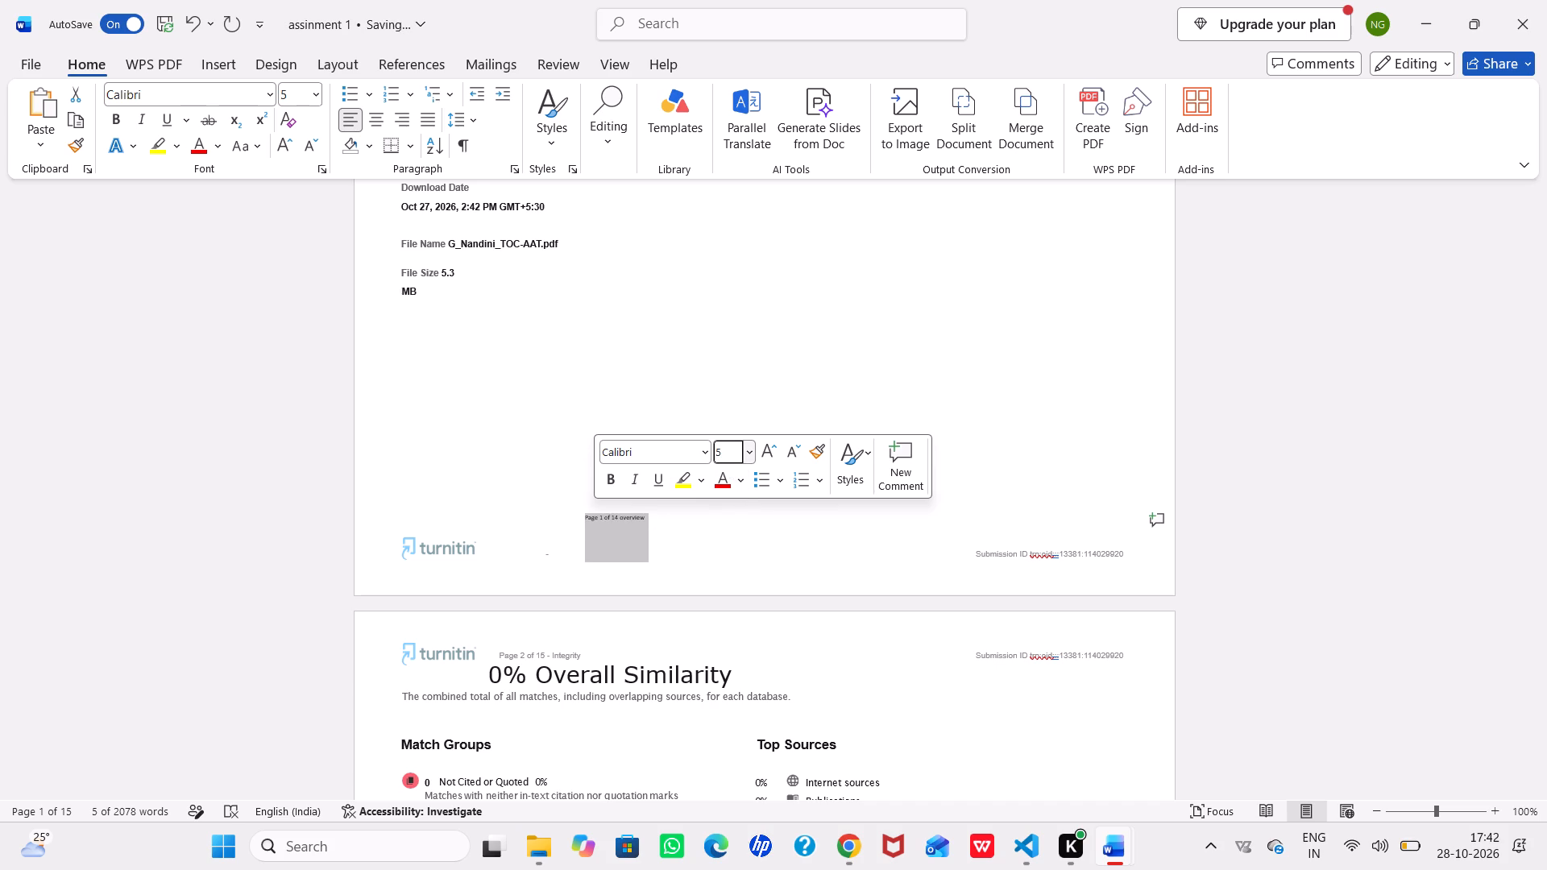
Set the font size of the "Page 1 of 14 overview" line at the bottom of the cover page to 7.
{"action": "left_click", "coordinate": [729, 452]}
{"action": "key", "text": "BackSpace"}
{"action": "key", "text": "7"}
{"action": "key", "text": "BackSpace"}
{"action": "key", "text": "Return"}
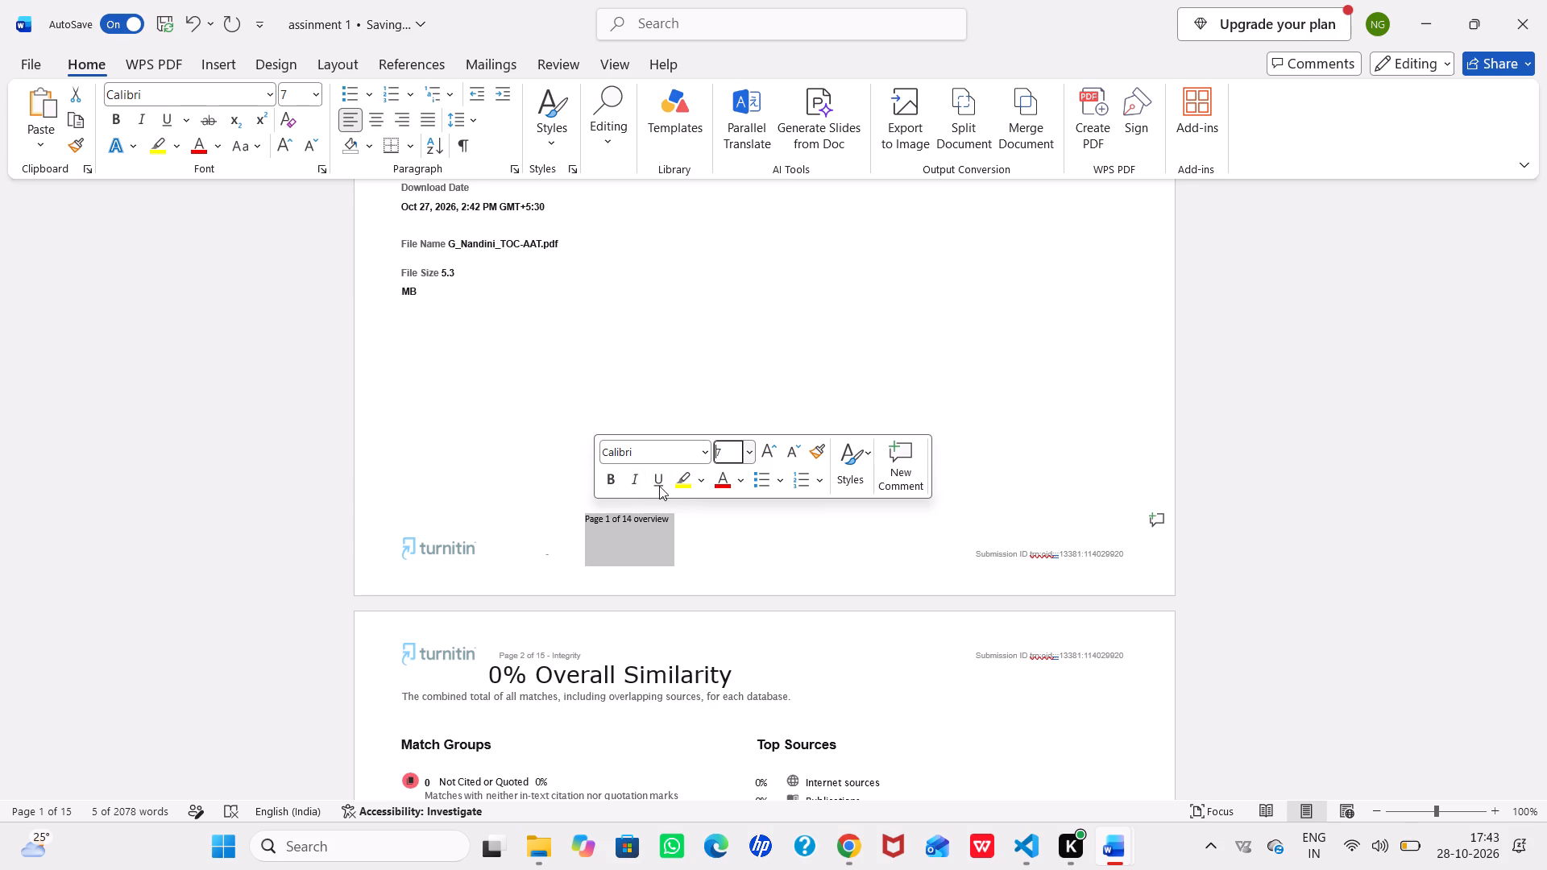
Change the font colour of the "Page 1 of 14 overview" line to a medium grey theme colour.
{"action": "left_click", "coordinate": [697, 483]}
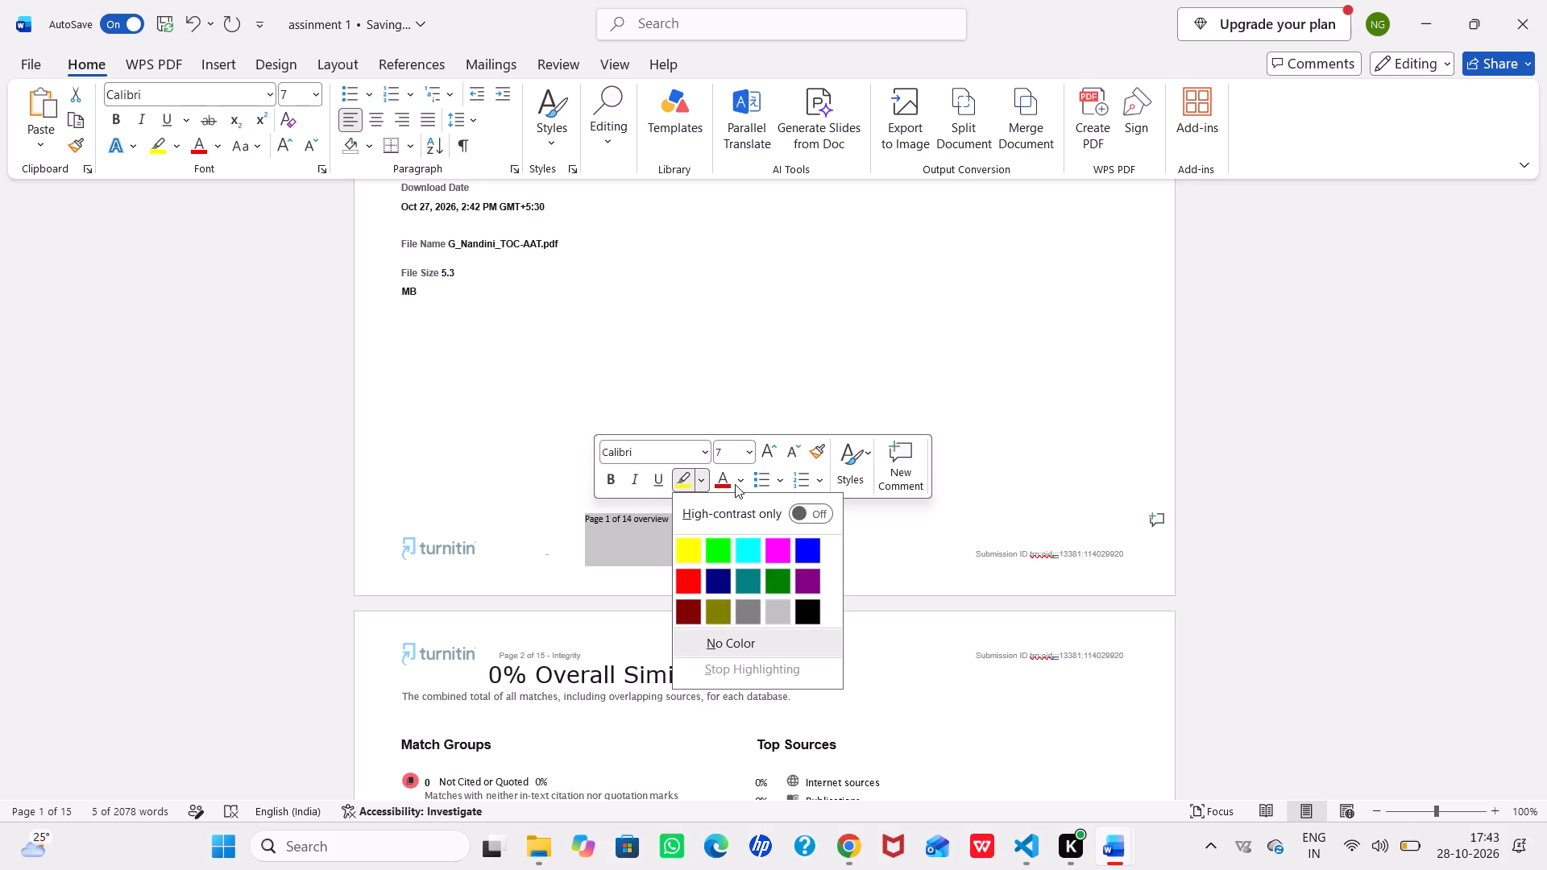
{"action": "left_click", "coordinate": [736, 478]}
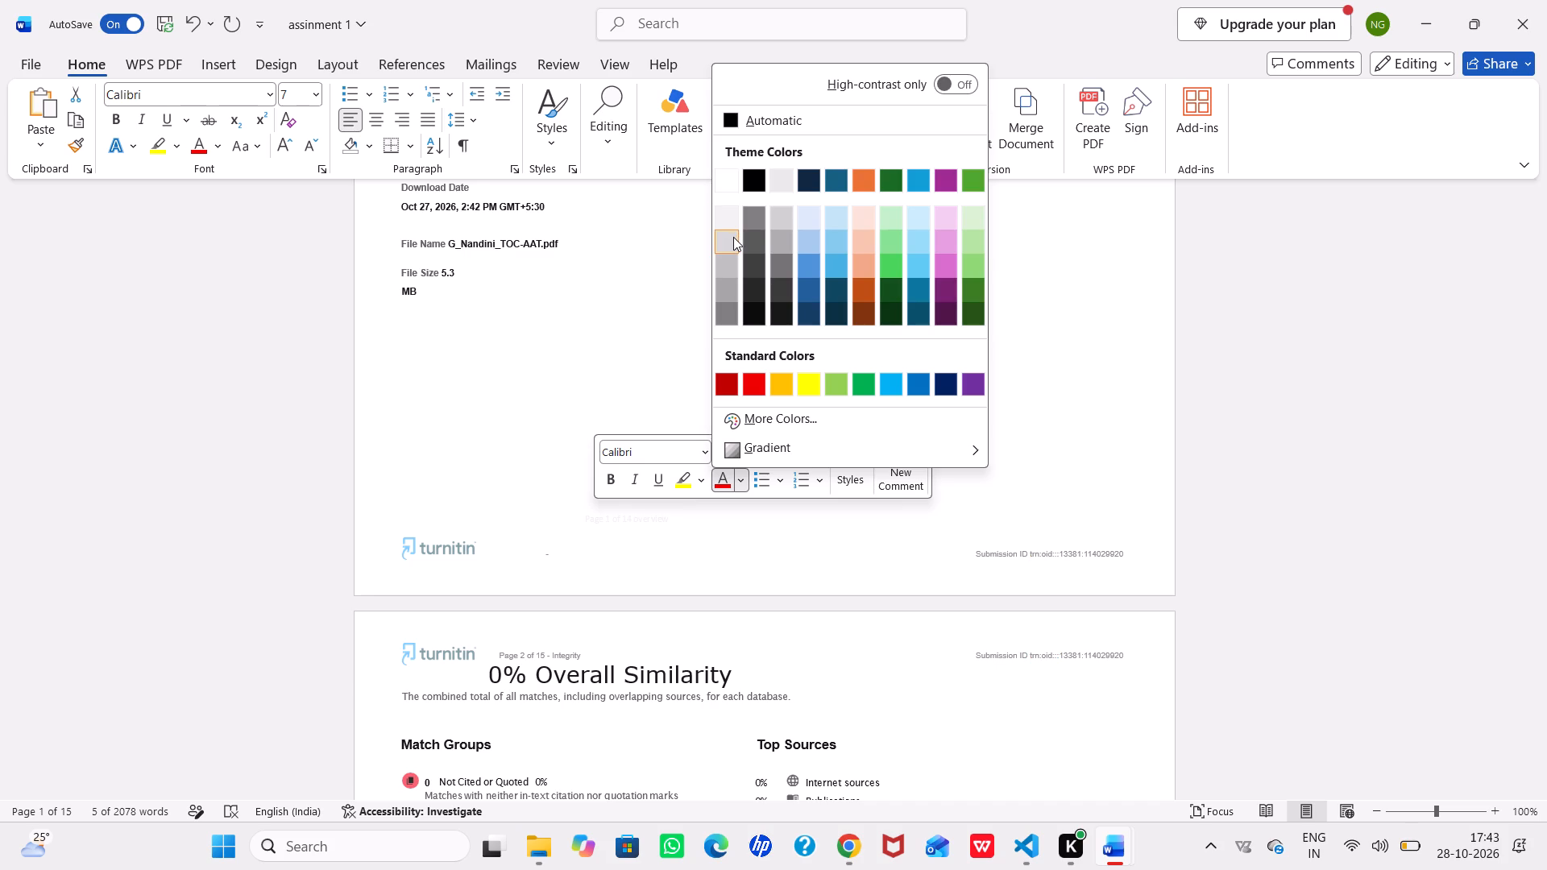
{"action": "left_click", "coordinate": [729, 284]}
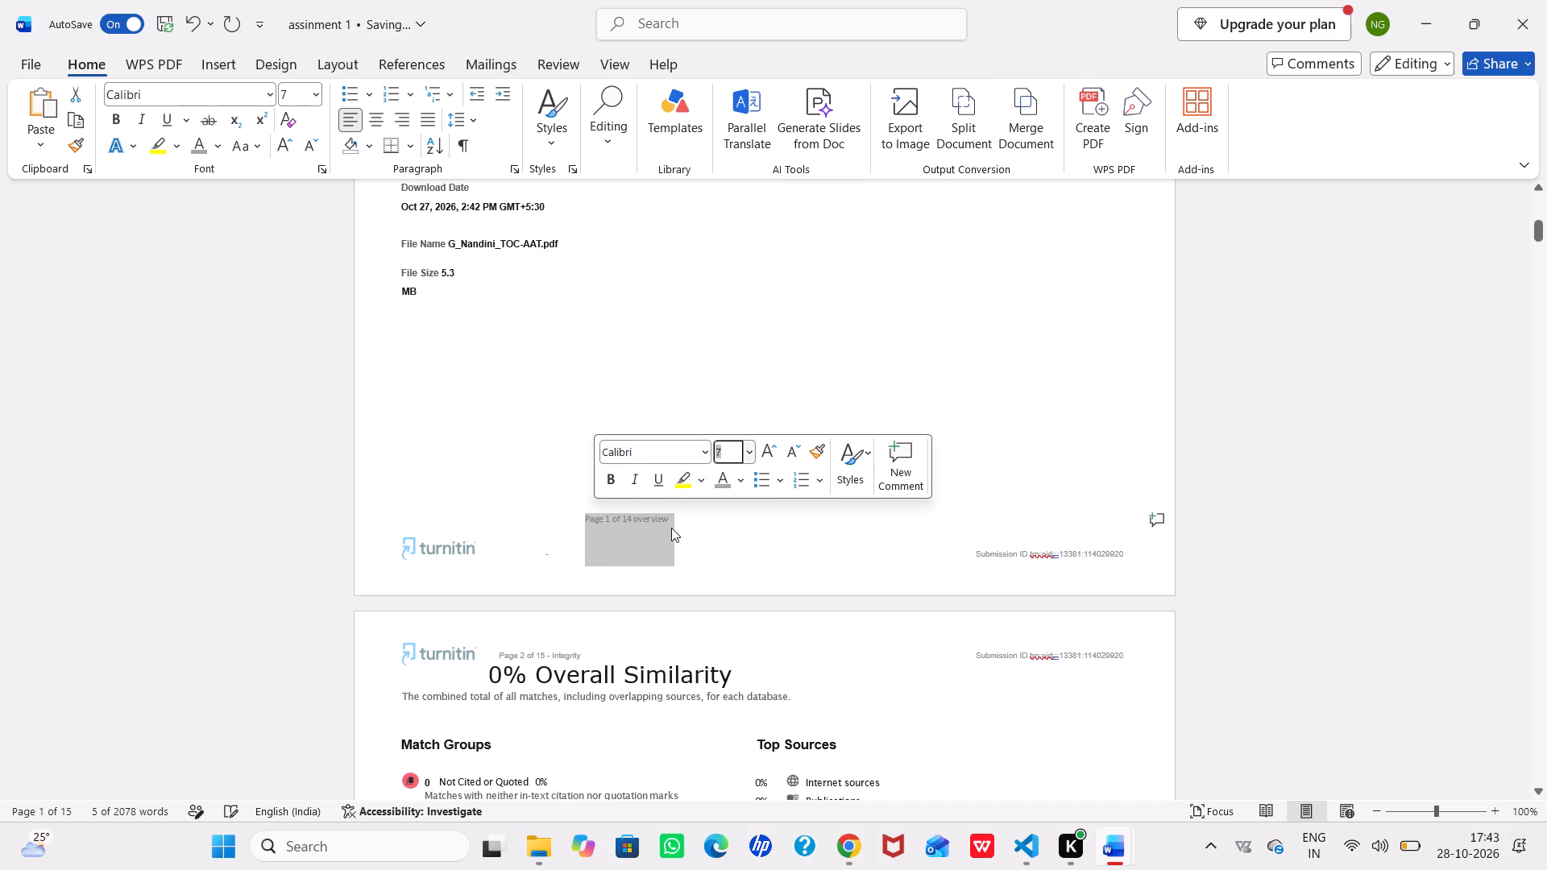
{"action": "left_click", "coordinate": [681, 536]}
Start saving a copy of the report from the Documents folder, with PDF as the file type.
{"action": "scroll", "coordinate": [681, 536], "scroll_direction": "down", "scroll_amount": 1}
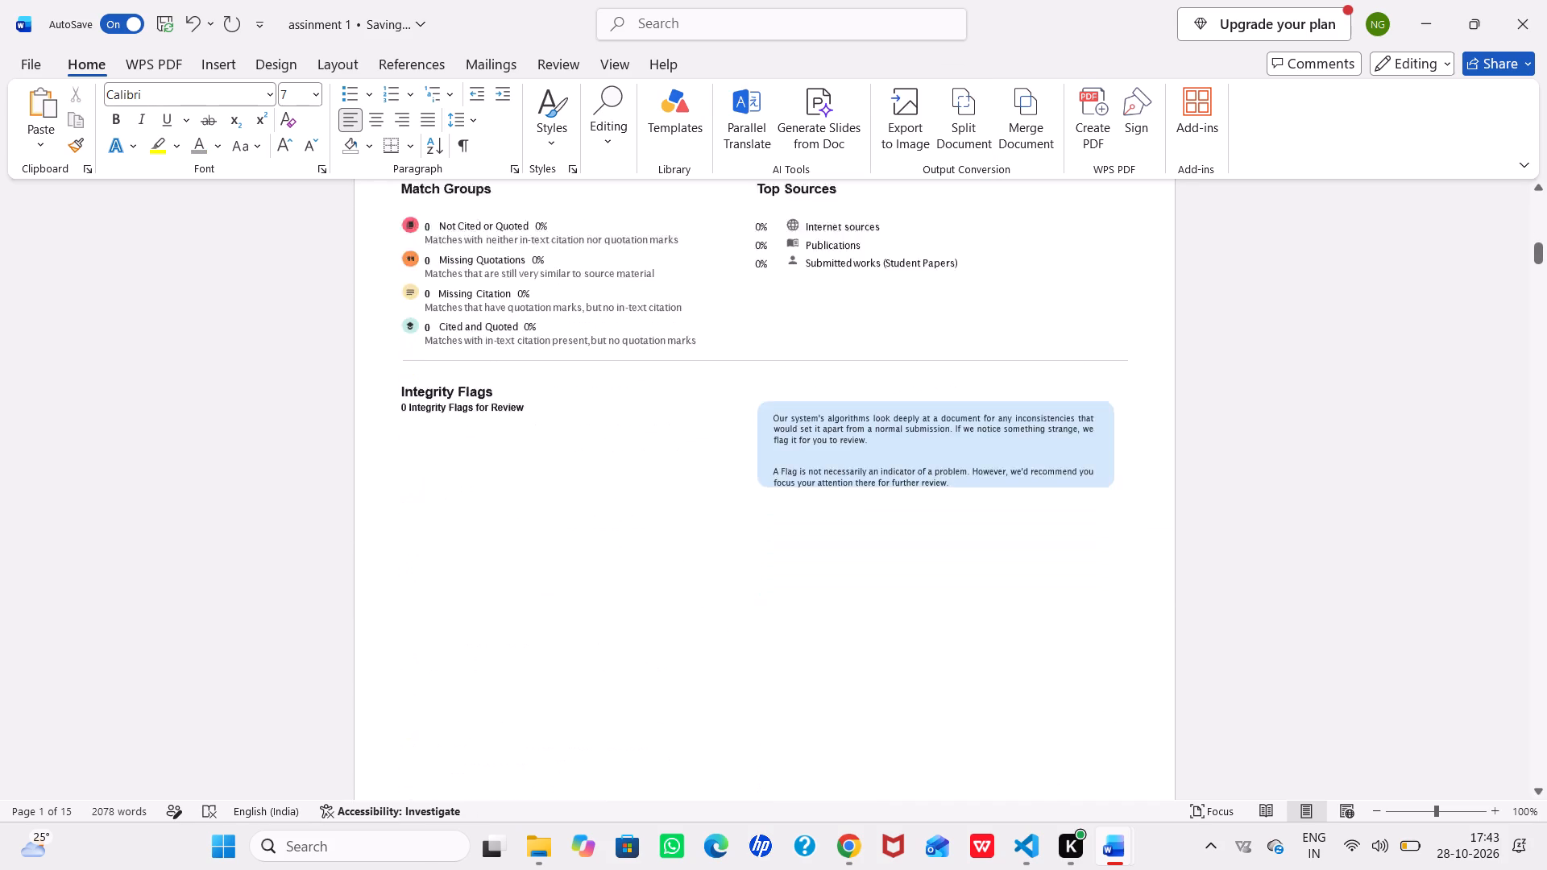
{"action": "scroll", "coordinate": [681, 536], "scroll_direction": "down", "scroll_amount": 4}
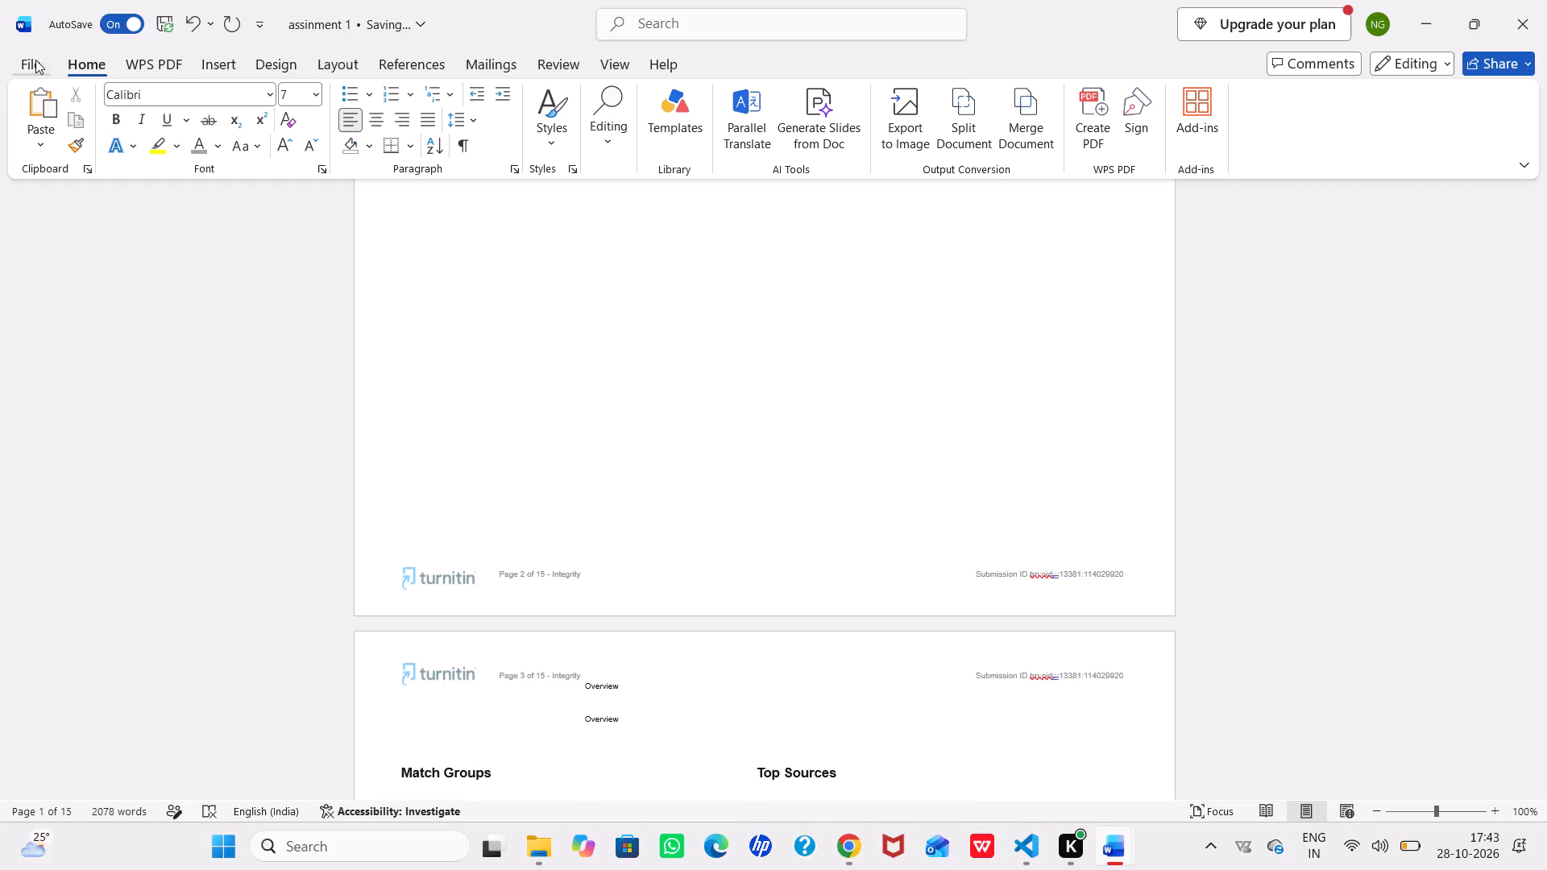
{"action": "left_click", "coordinate": [35, 60]}
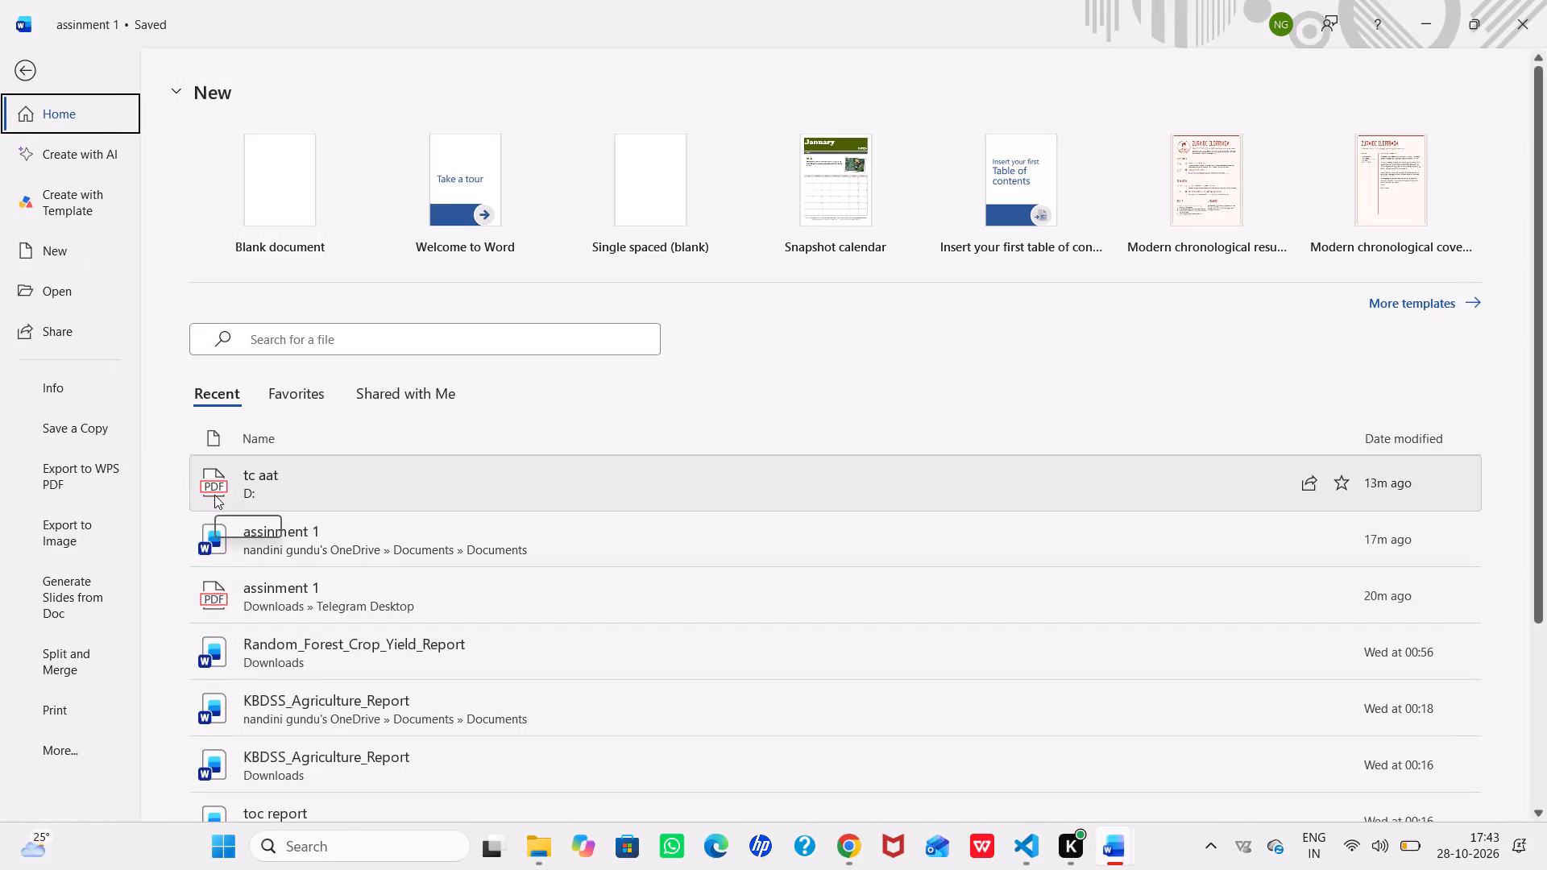
{"action": "left_click", "coordinate": [63, 439]}
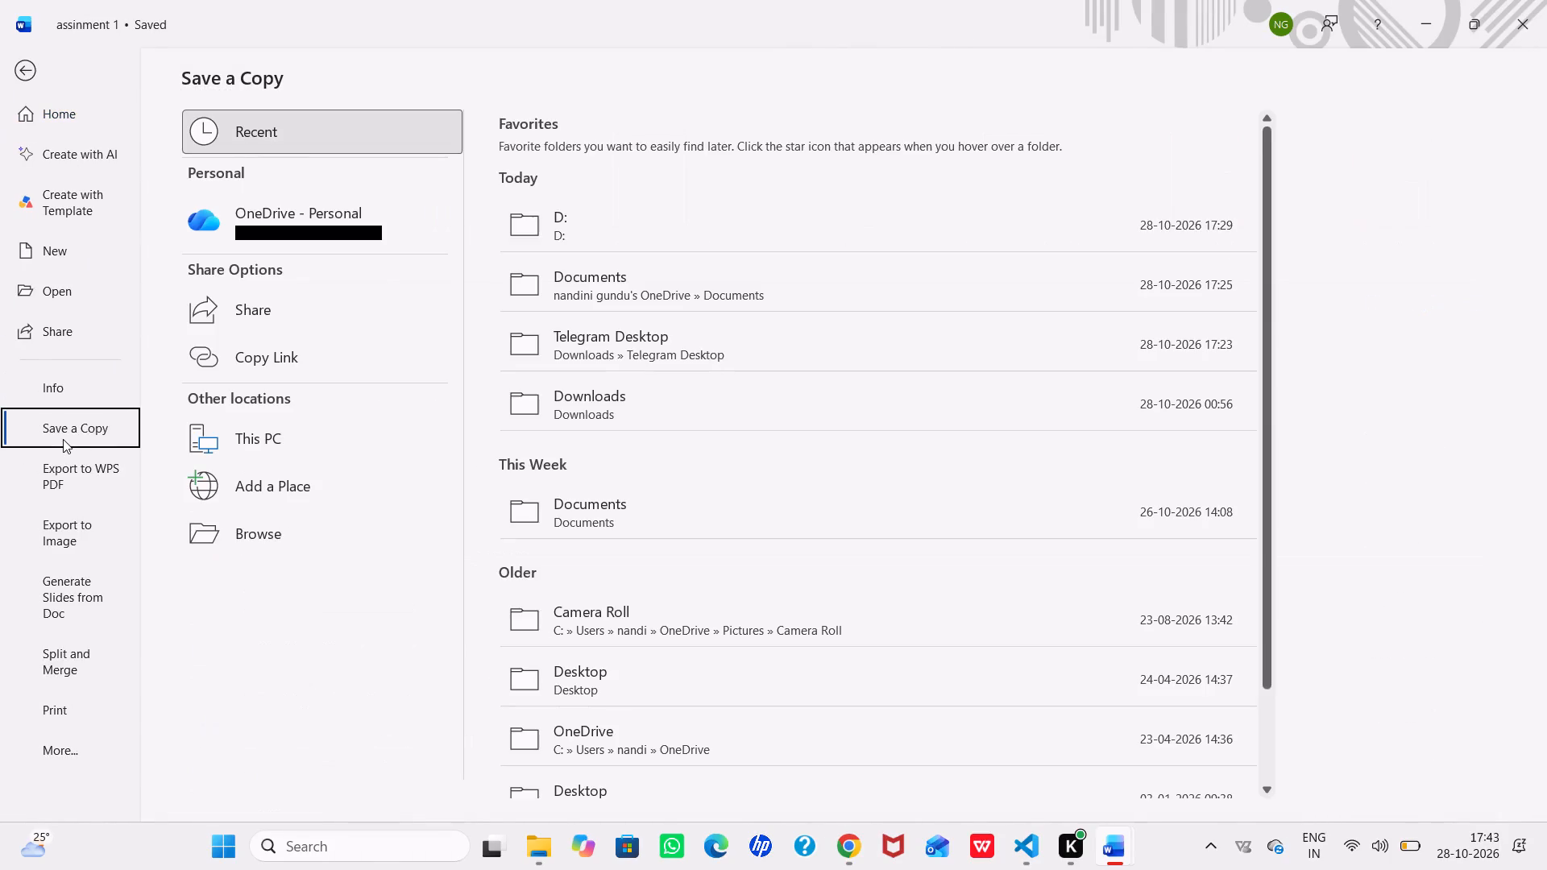
{"action": "left_click", "coordinate": [572, 281]}
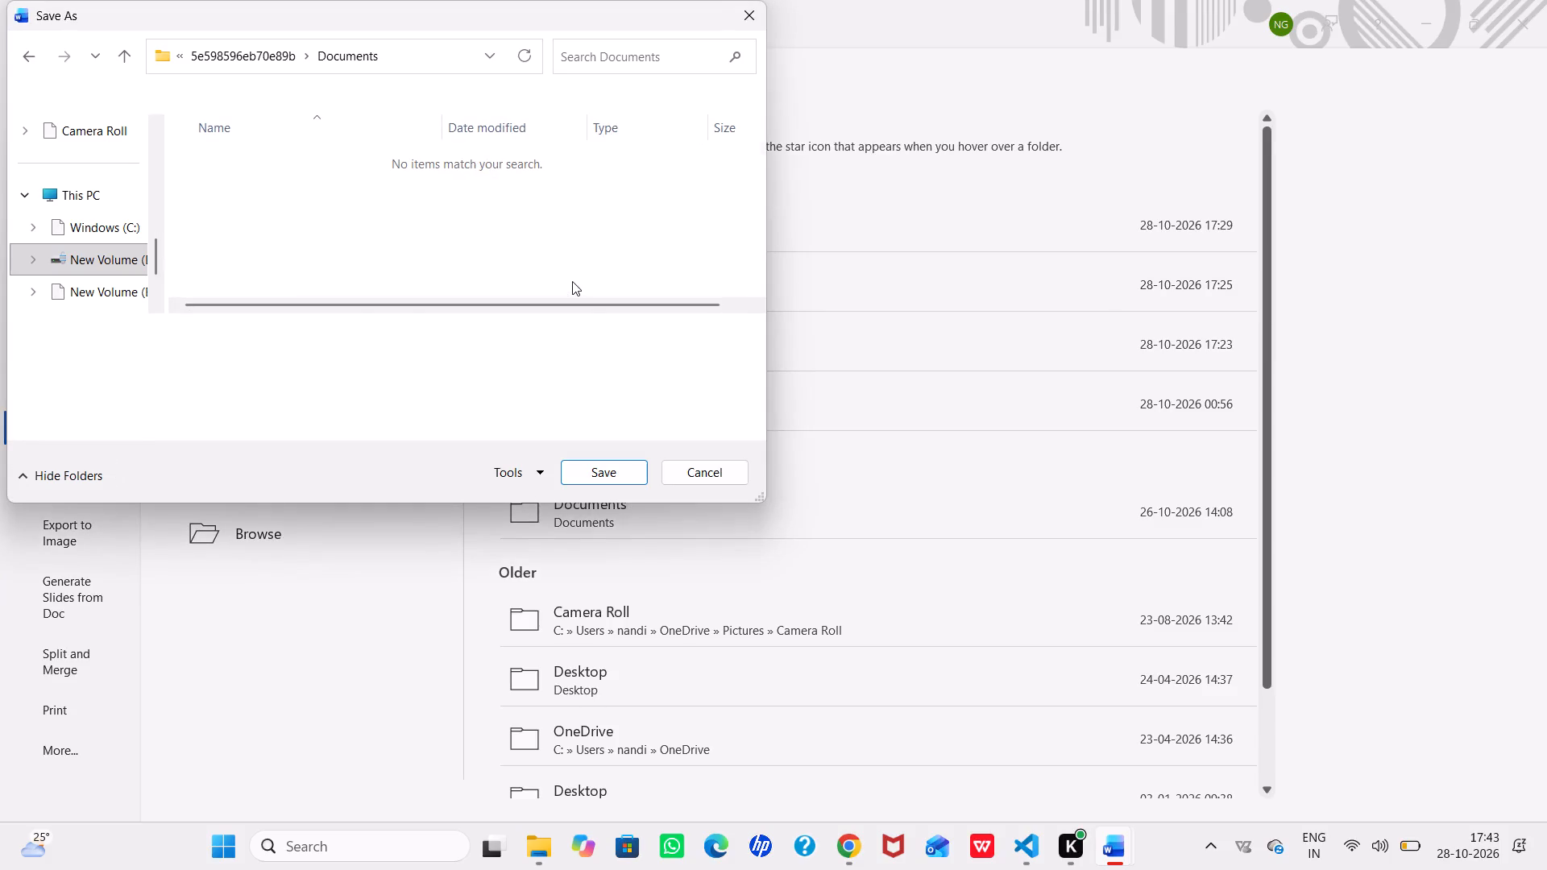
{"action": "left_click", "coordinate": [404, 354]}
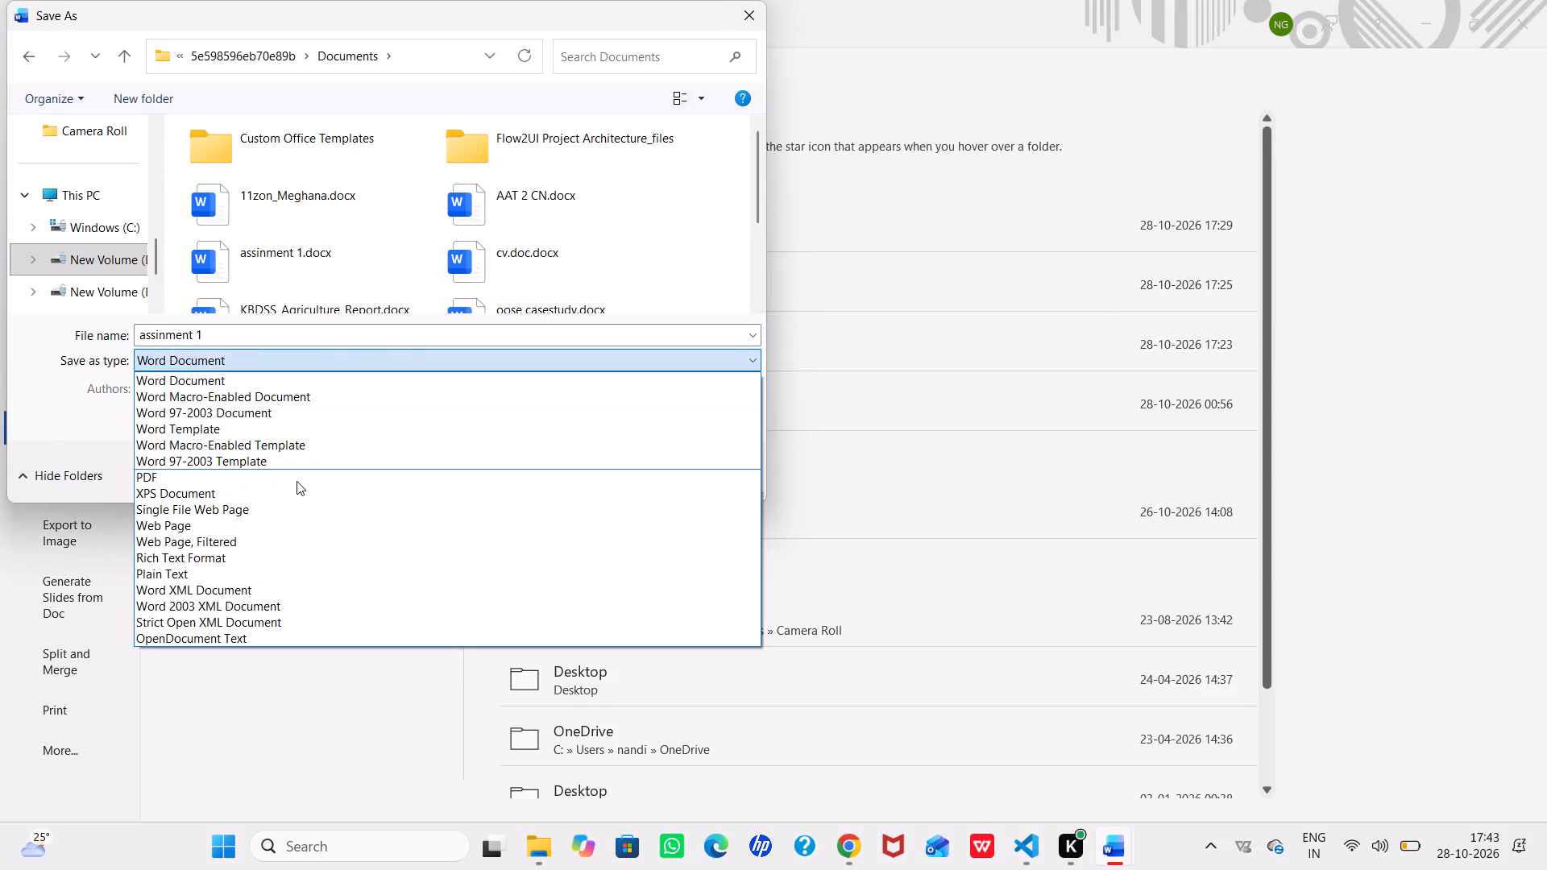
{"action": "left_click", "coordinate": [293, 484]}
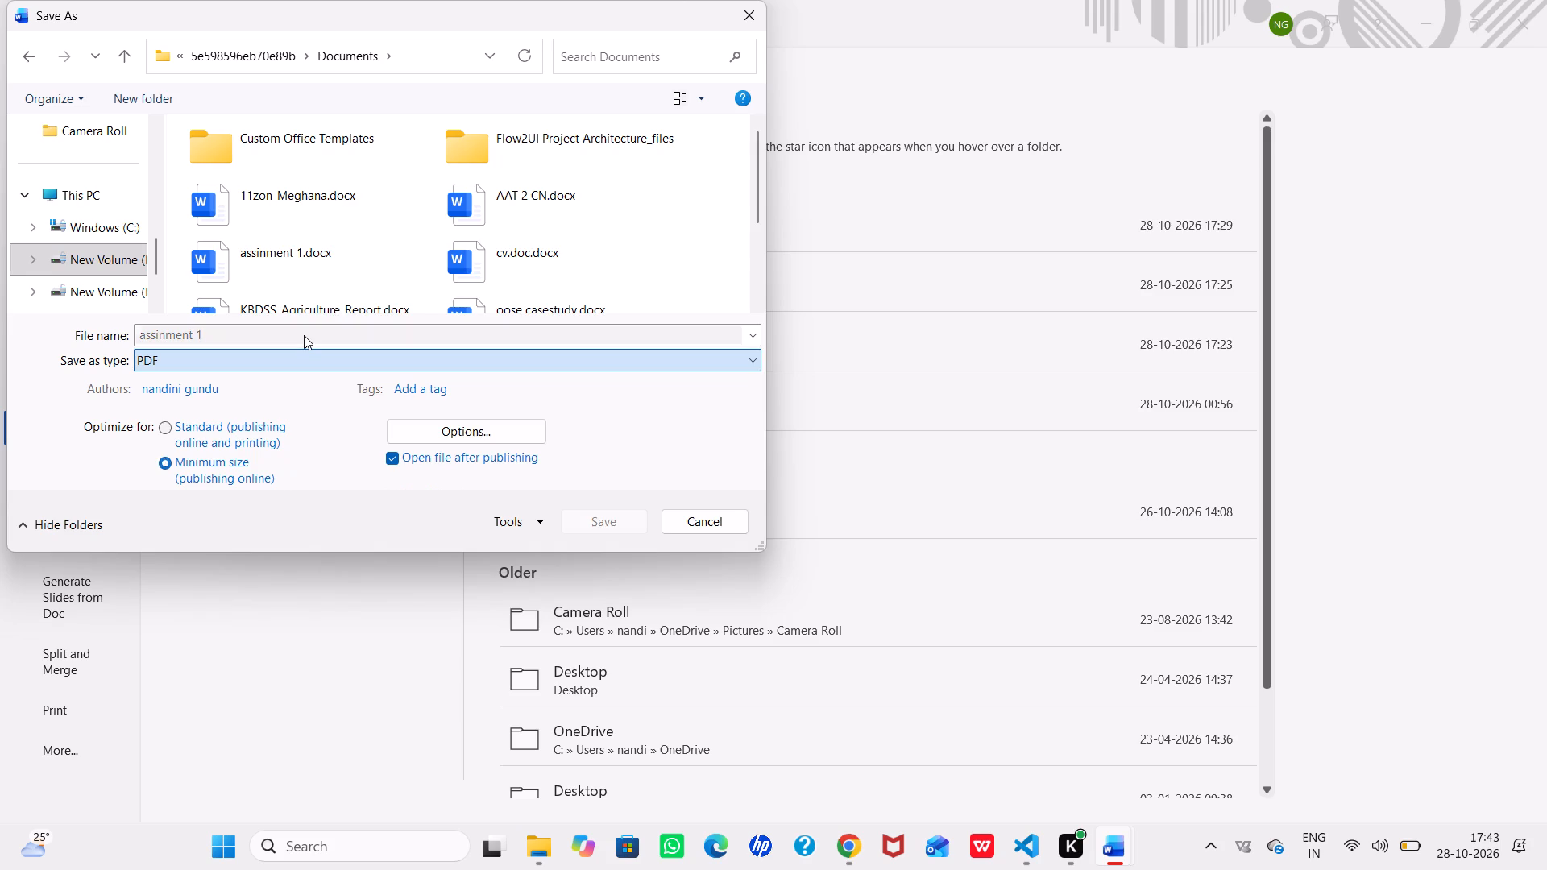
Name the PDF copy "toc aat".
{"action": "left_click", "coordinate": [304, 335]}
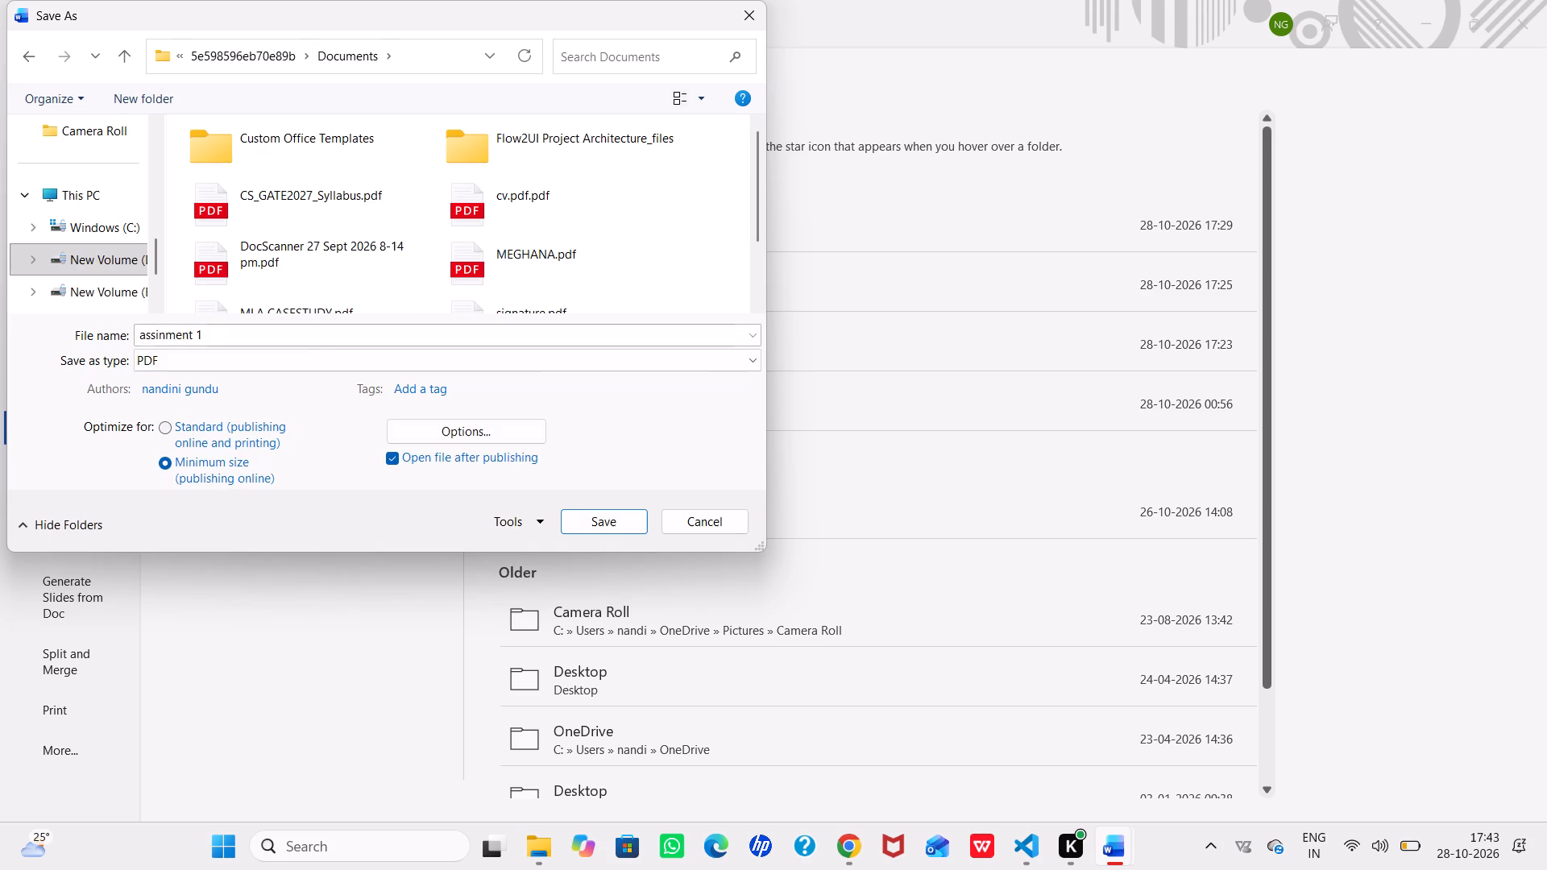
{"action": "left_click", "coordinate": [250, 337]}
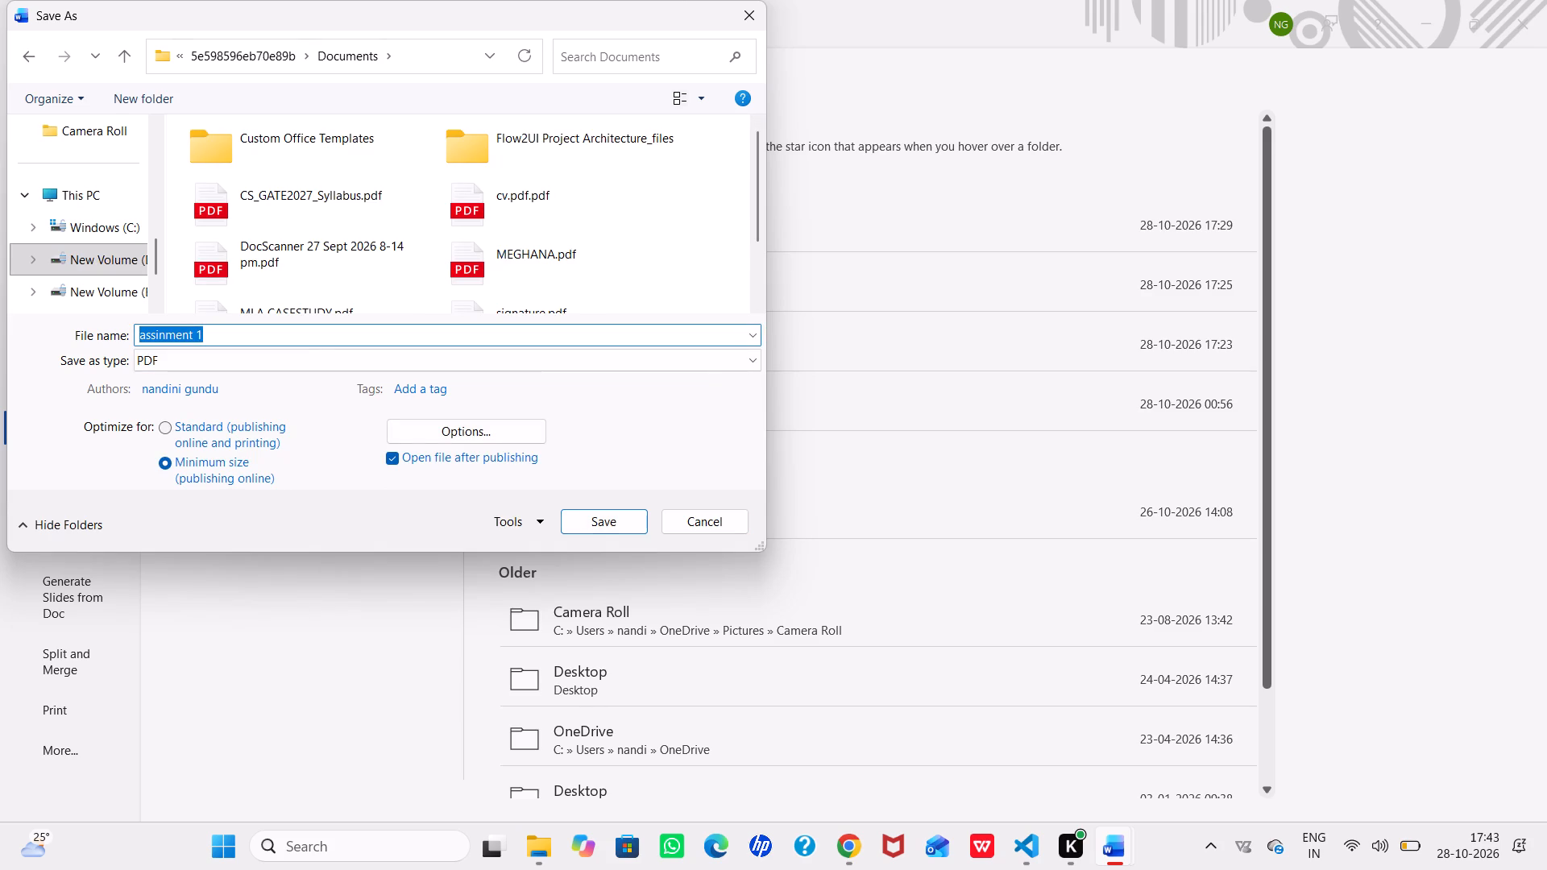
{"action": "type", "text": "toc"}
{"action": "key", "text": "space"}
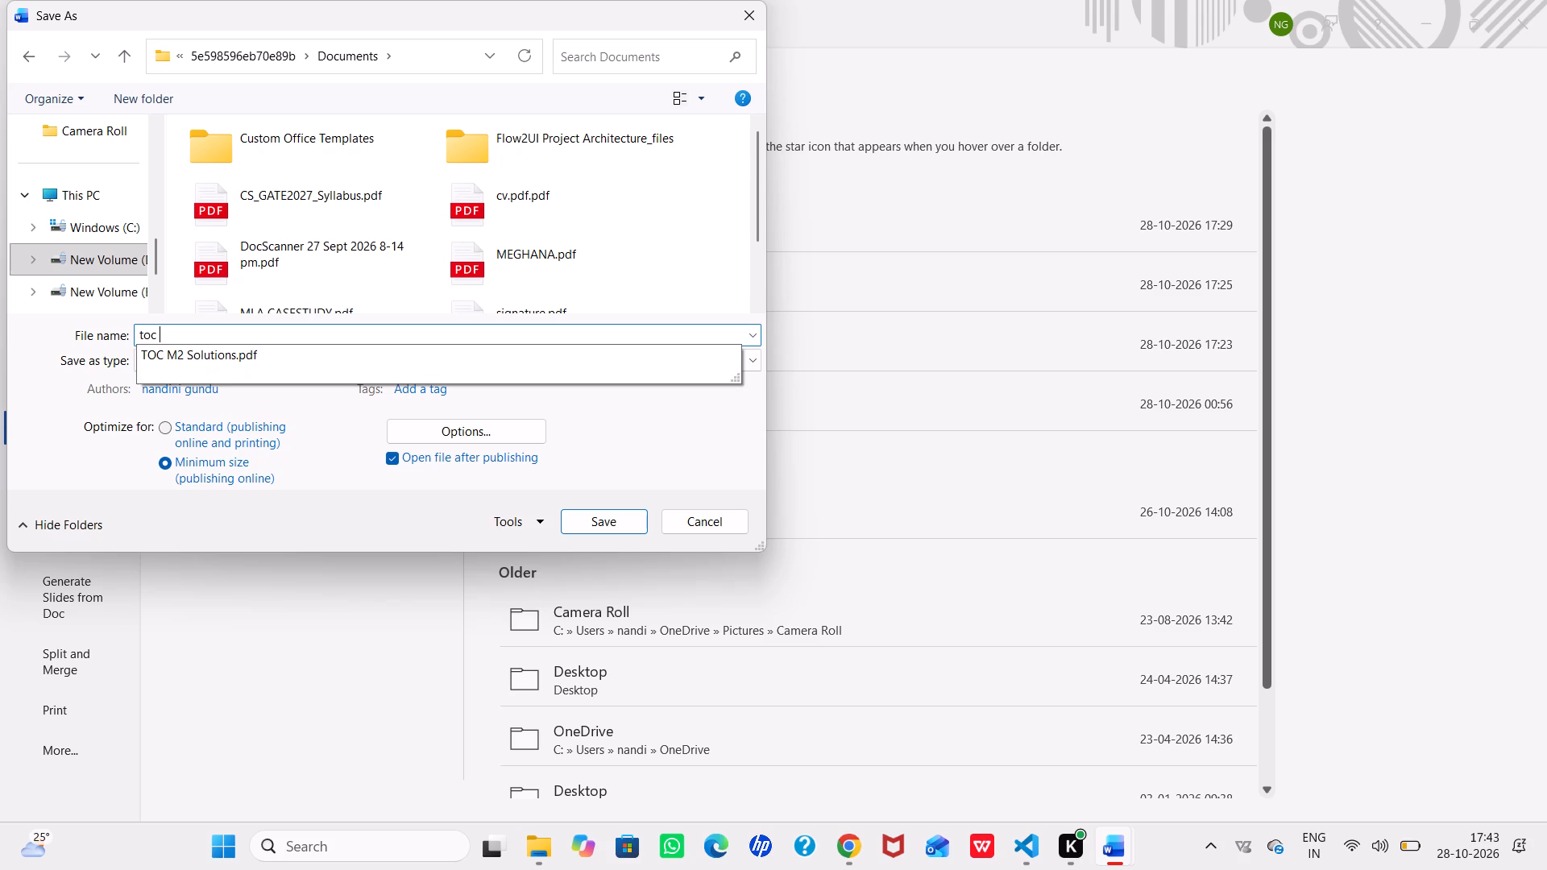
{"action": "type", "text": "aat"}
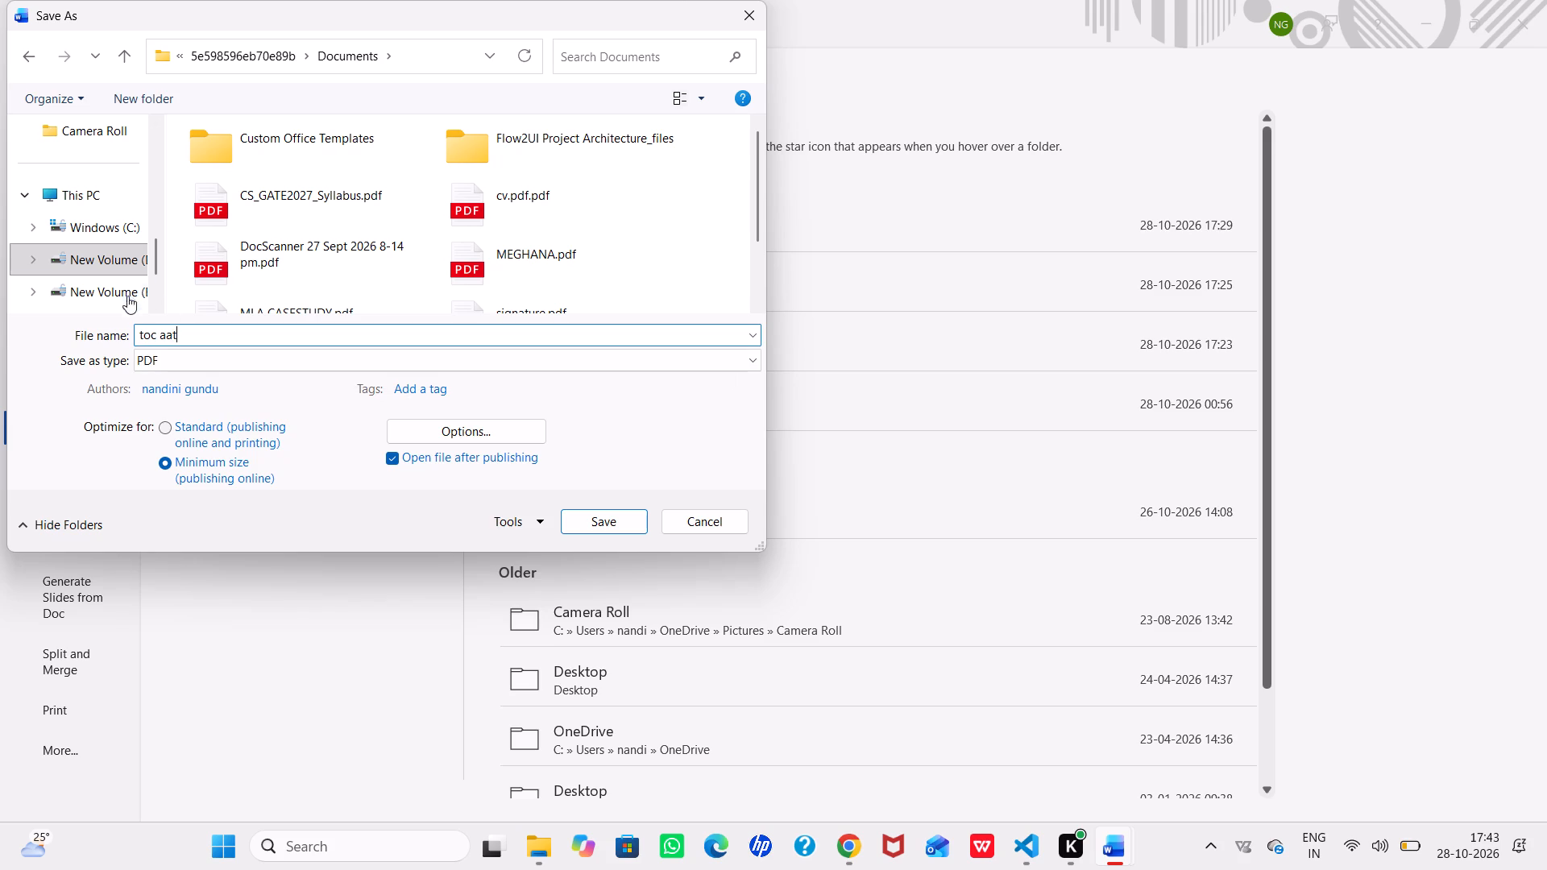
Try to save the PDF copy on New Volume (D:) over the existing "tc aat" file.
{"action": "scroll", "coordinate": [102, 275], "scroll_direction": "down", "scroll_amount": 3}
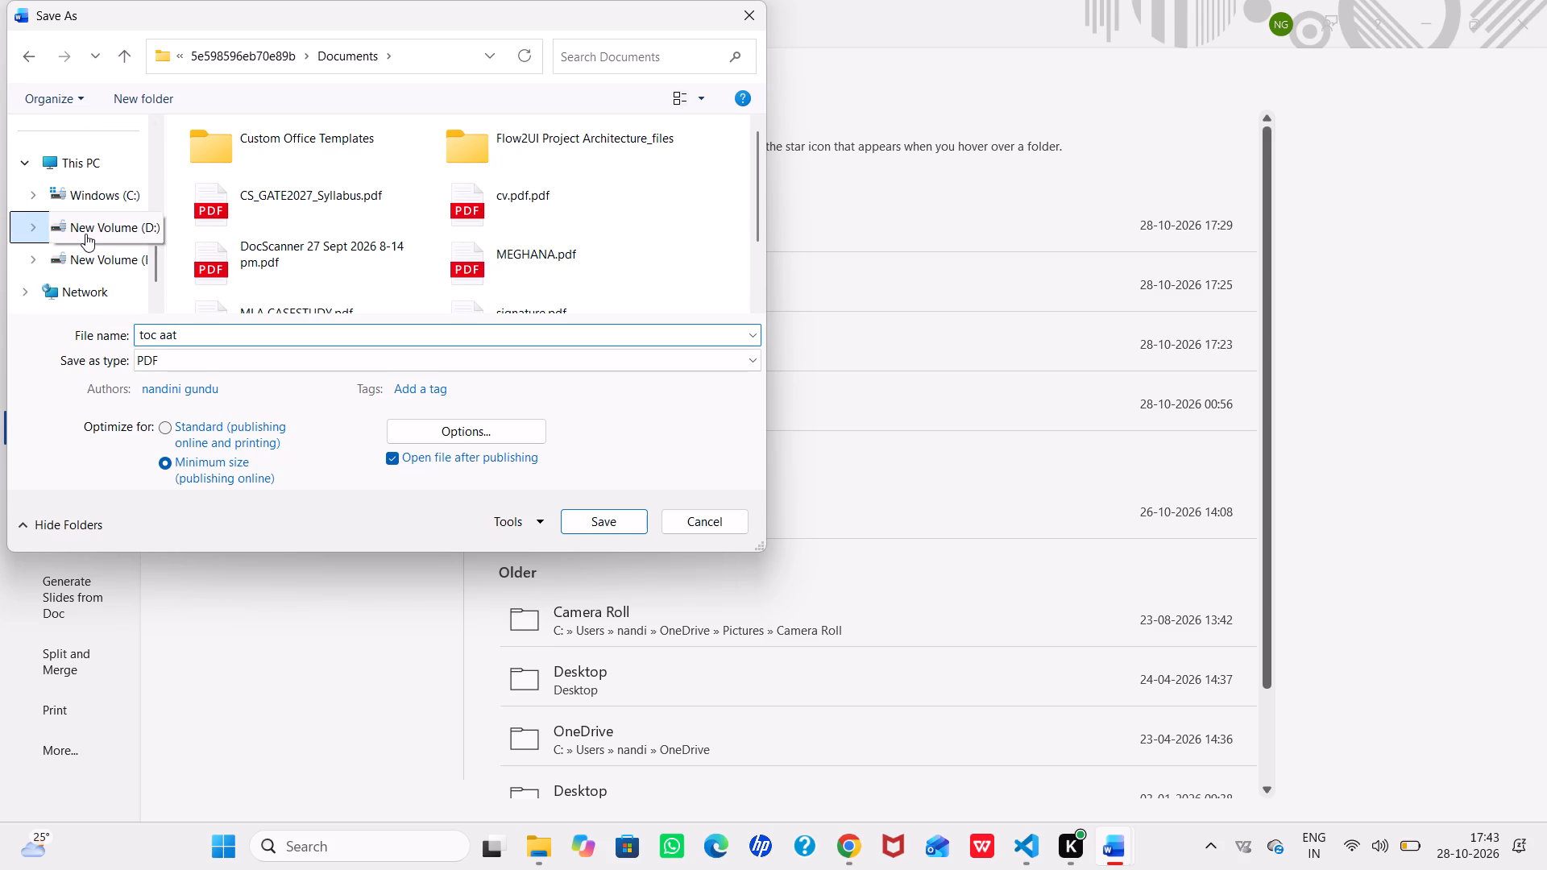
{"action": "left_click", "coordinate": [85, 234]}
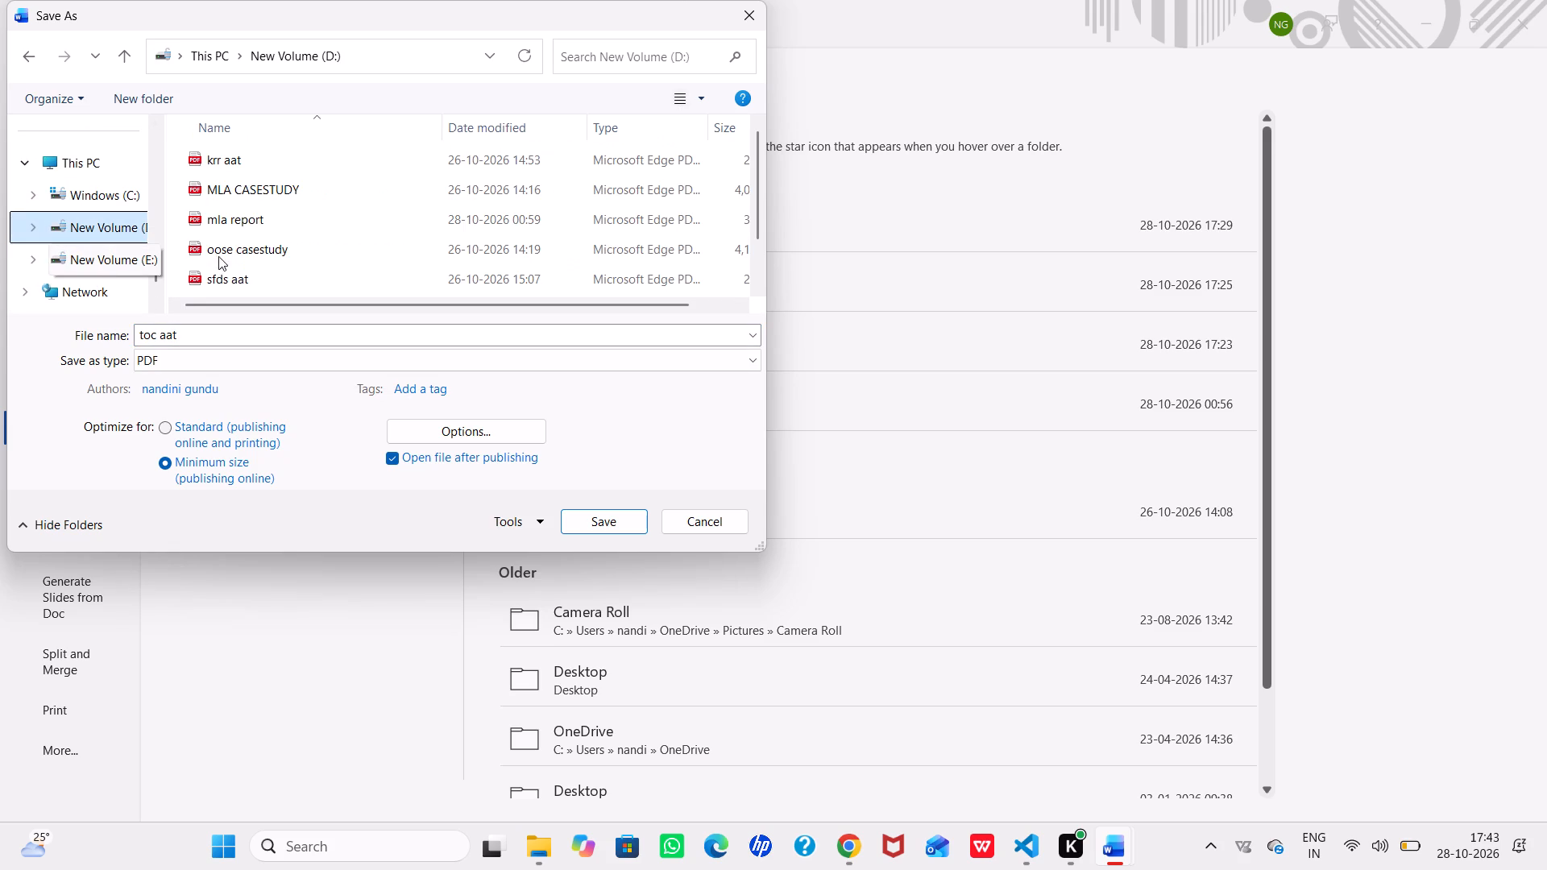
{"action": "scroll", "coordinate": [293, 251], "scroll_direction": "down", "scroll_amount": 1}
{"action": "left_click", "coordinate": [293, 251]}
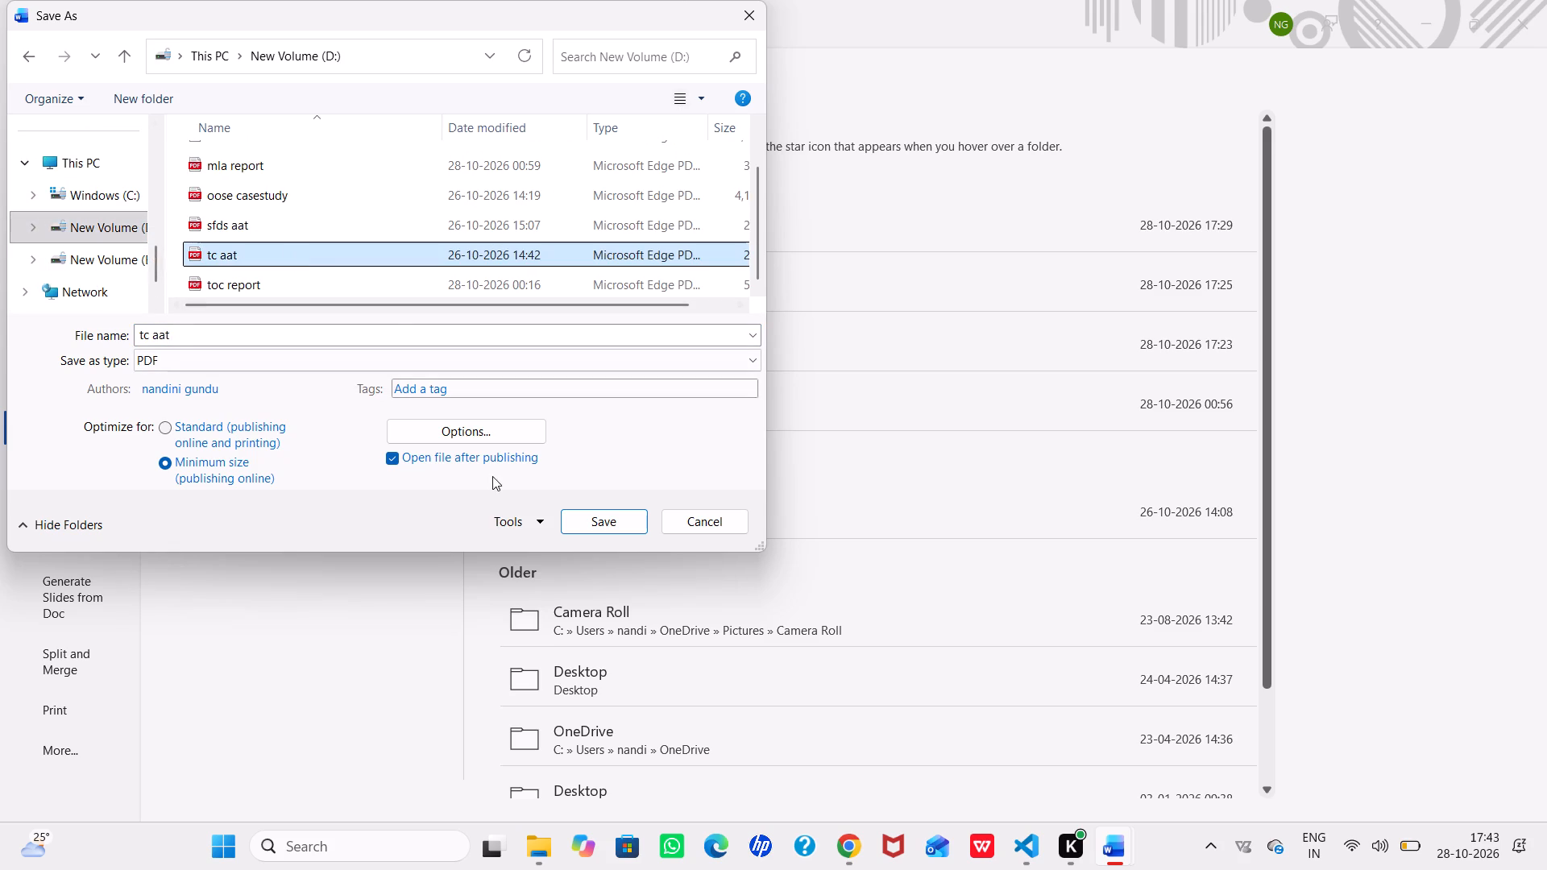
{"action": "left_click", "coordinate": [587, 512]}
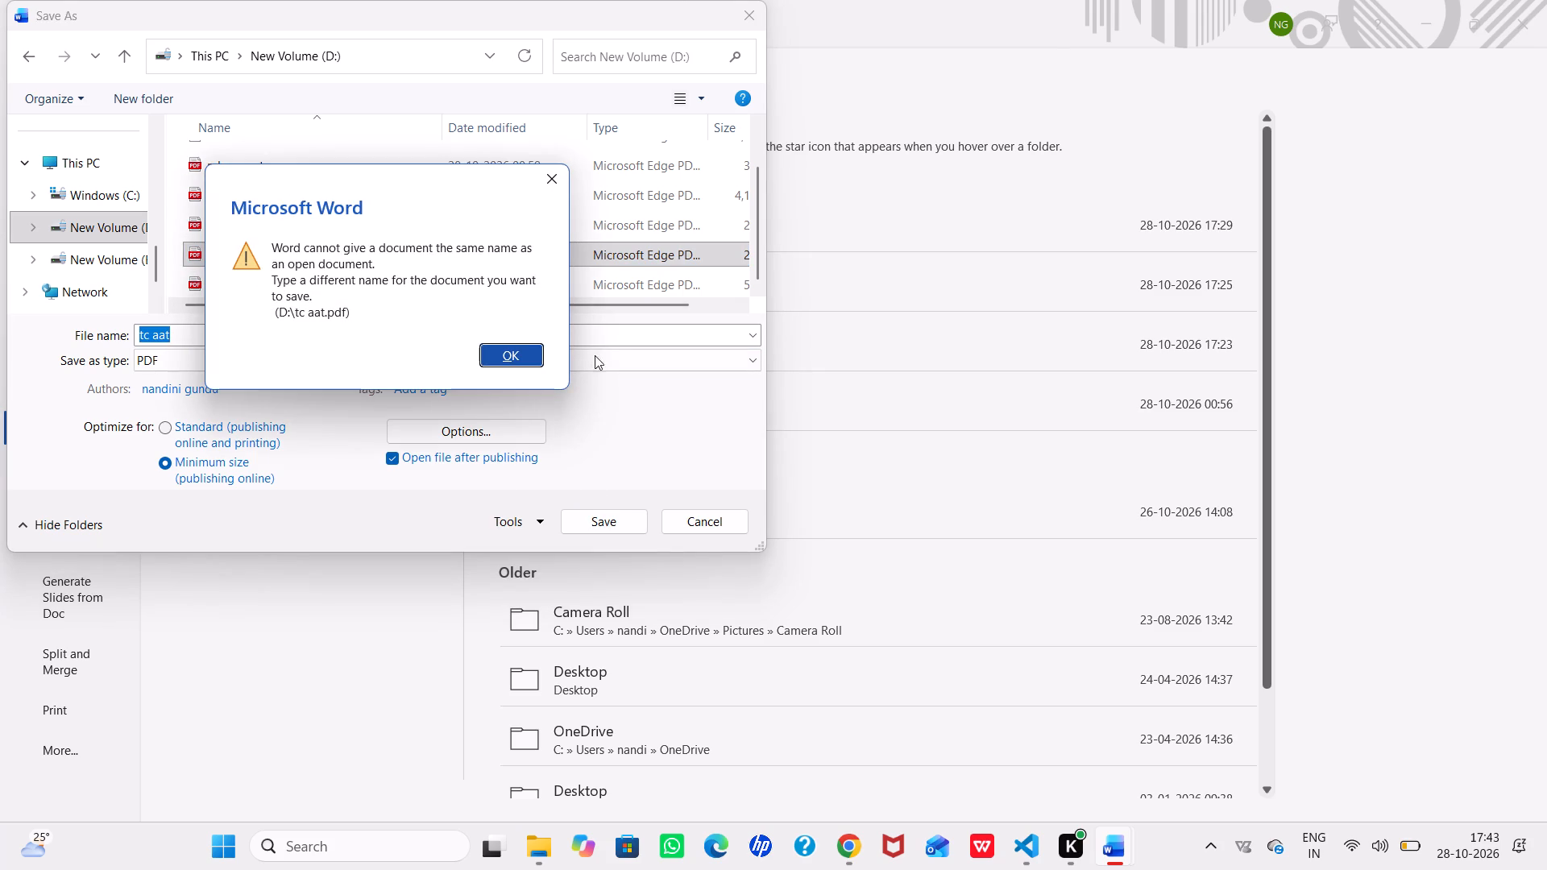
Save the PDF copy on New Volume (D:) under the name "tc aat.1".
{"action": "left_click", "coordinate": [528, 352]}
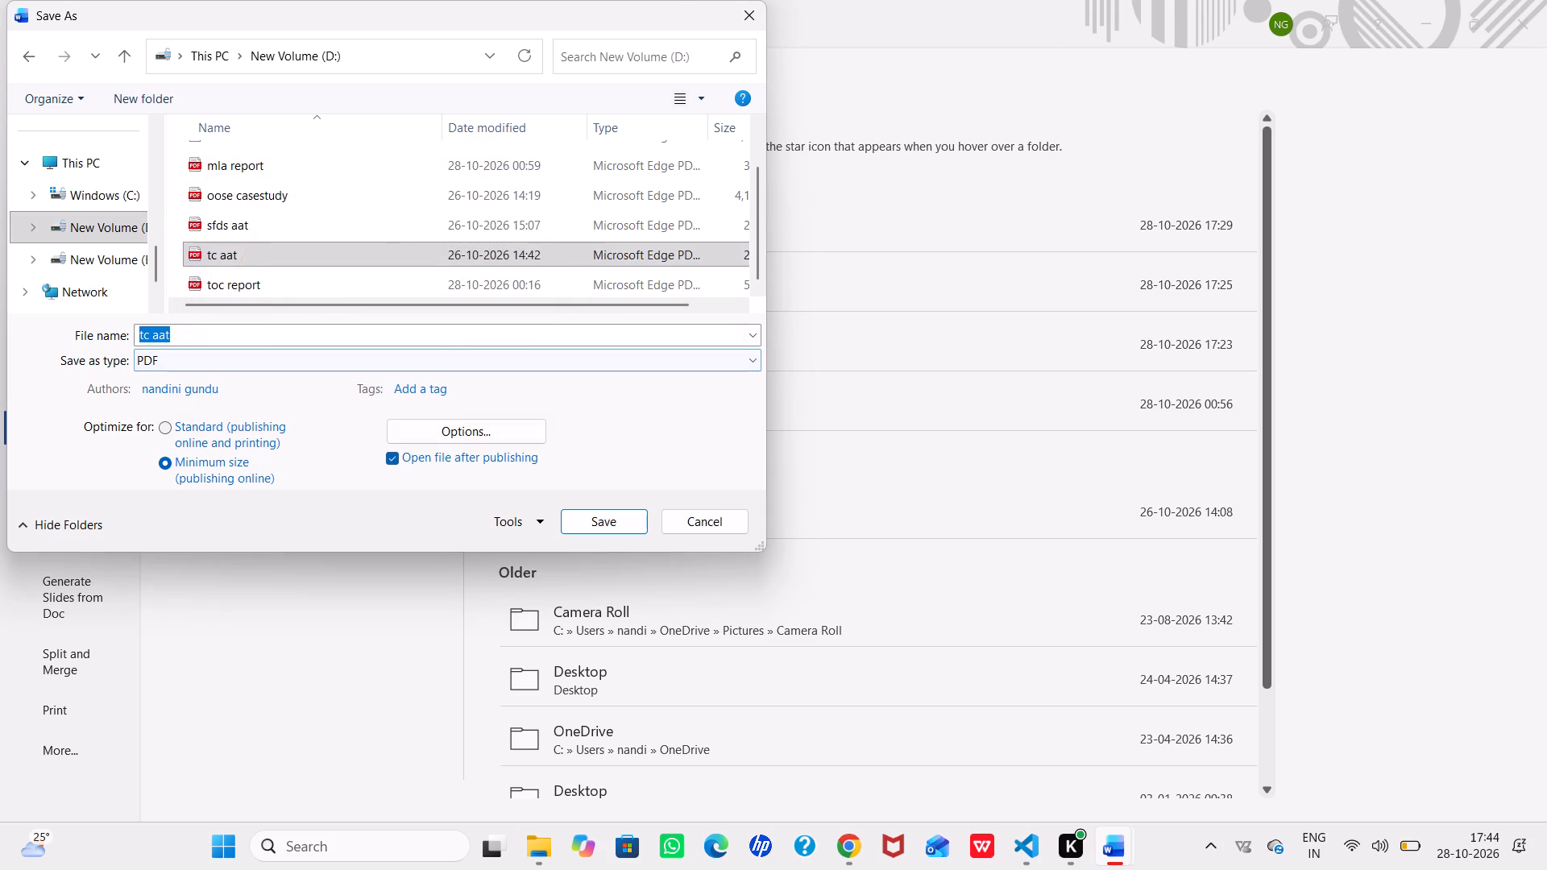
{"action": "left_click", "coordinate": [406, 337]}
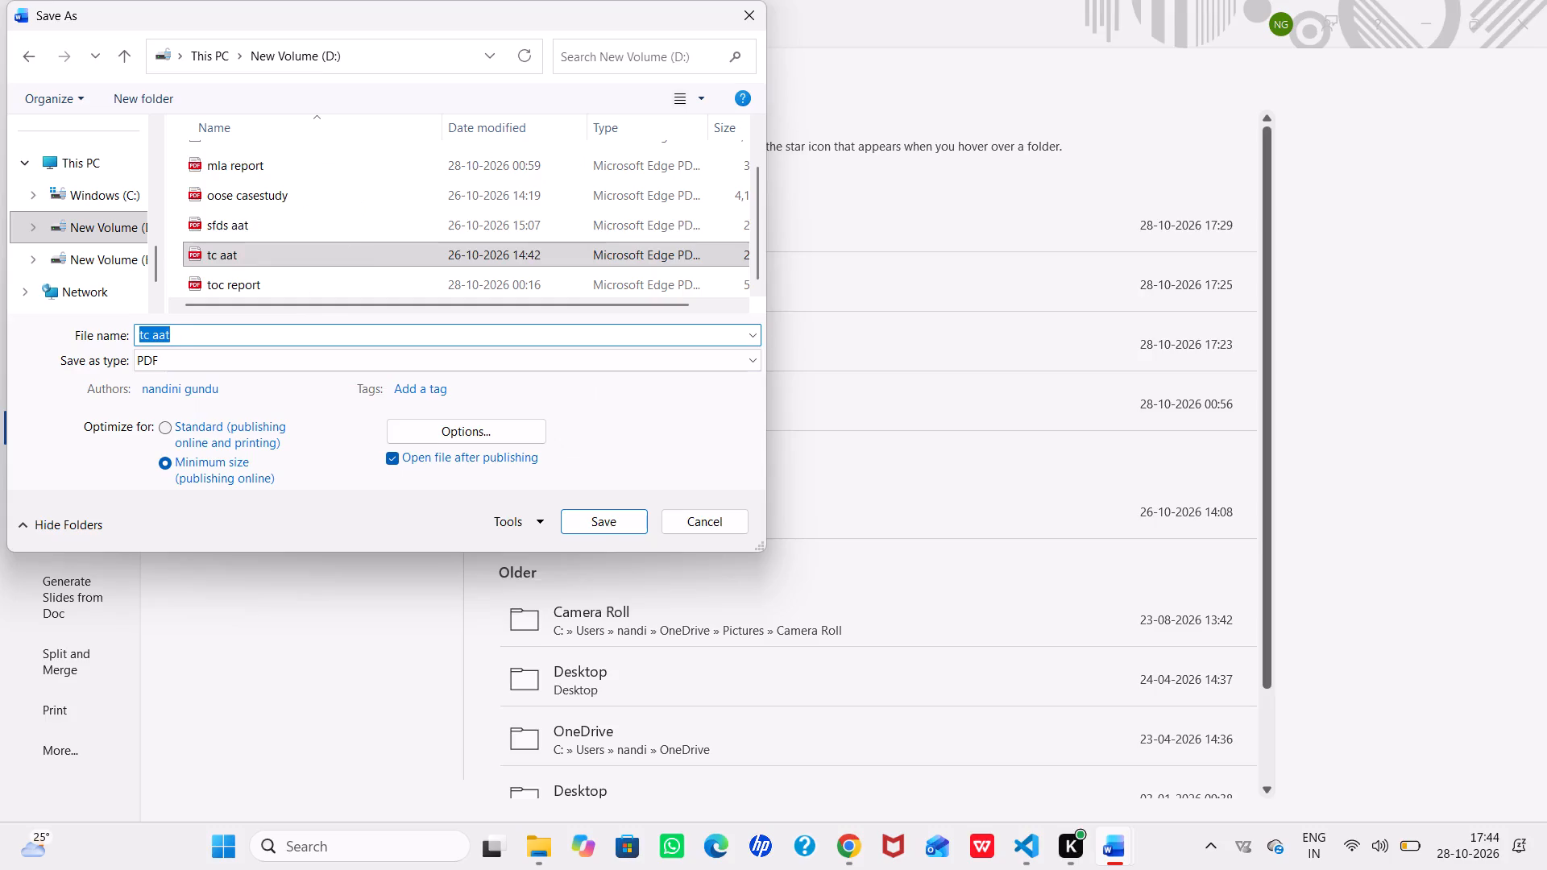
{"action": "left_click", "coordinate": [406, 337]}
{"action": "left_click", "coordinate": [406, 337]}
{"action": "type", "text": ".1"}
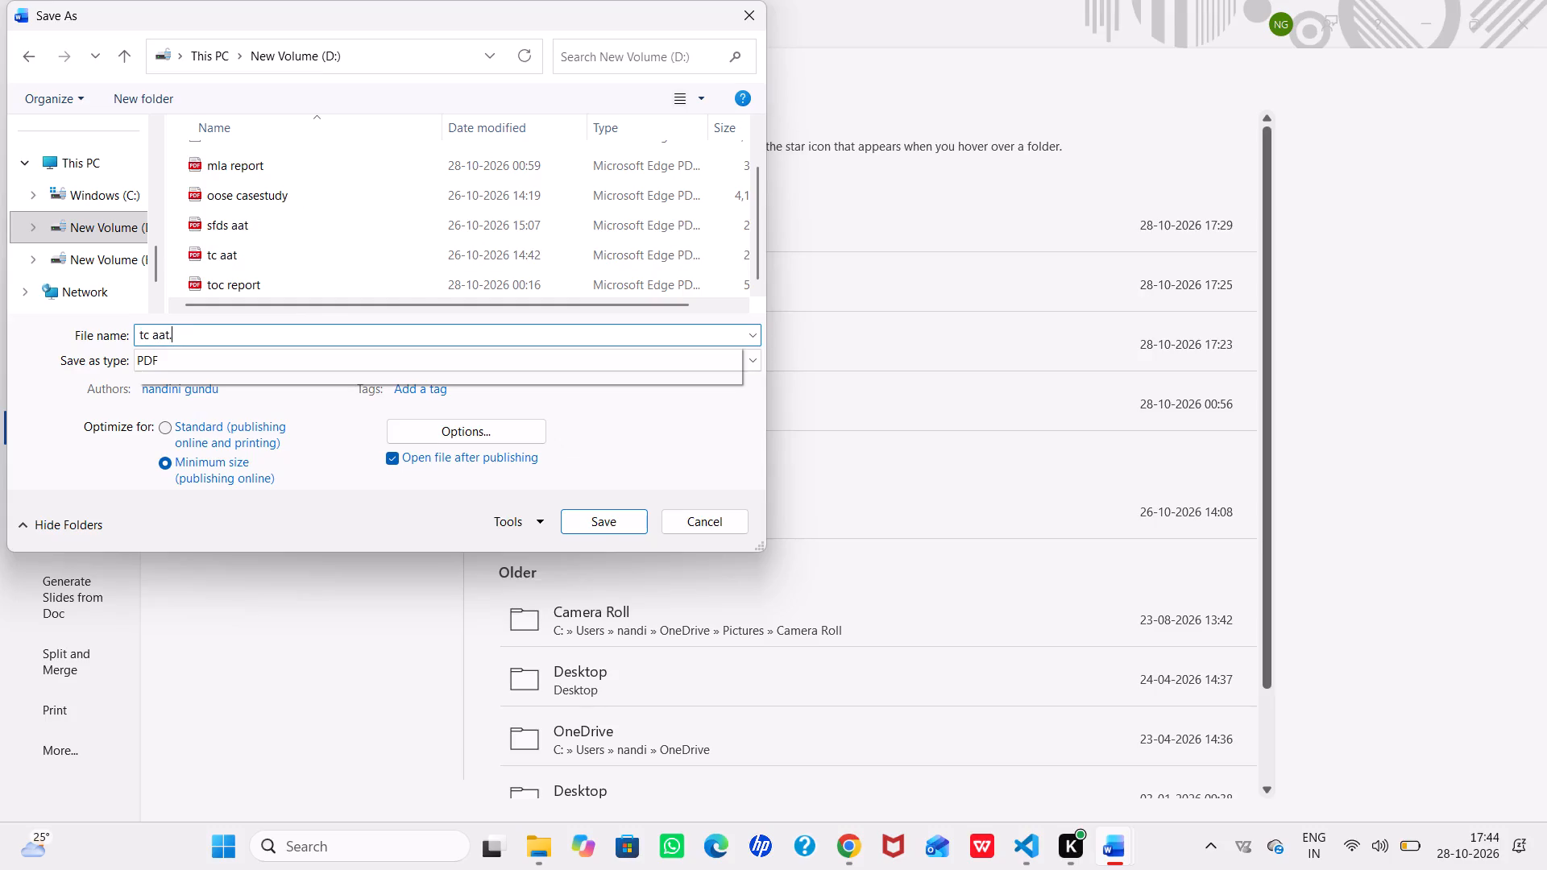
{"action": "key", "text": "Return"}
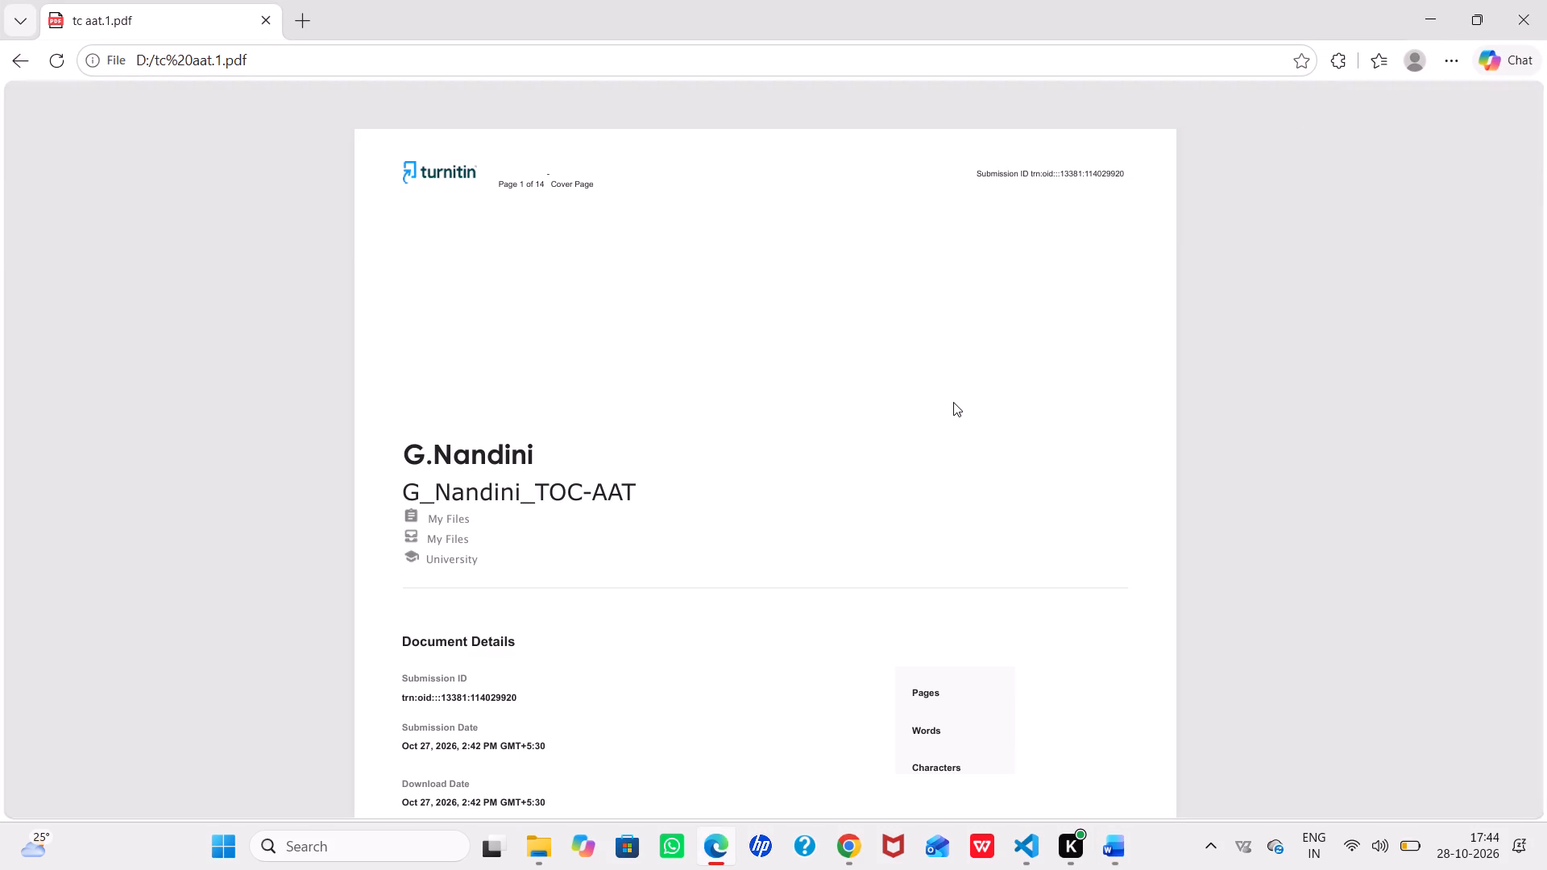
Review the first three pages of the exported PDF, examining the page labels, headers, footers and overview text.
{"action": "scroll", "coordinate": [953, 402], "scroll_direction": "down", "scroll_amount": 1}
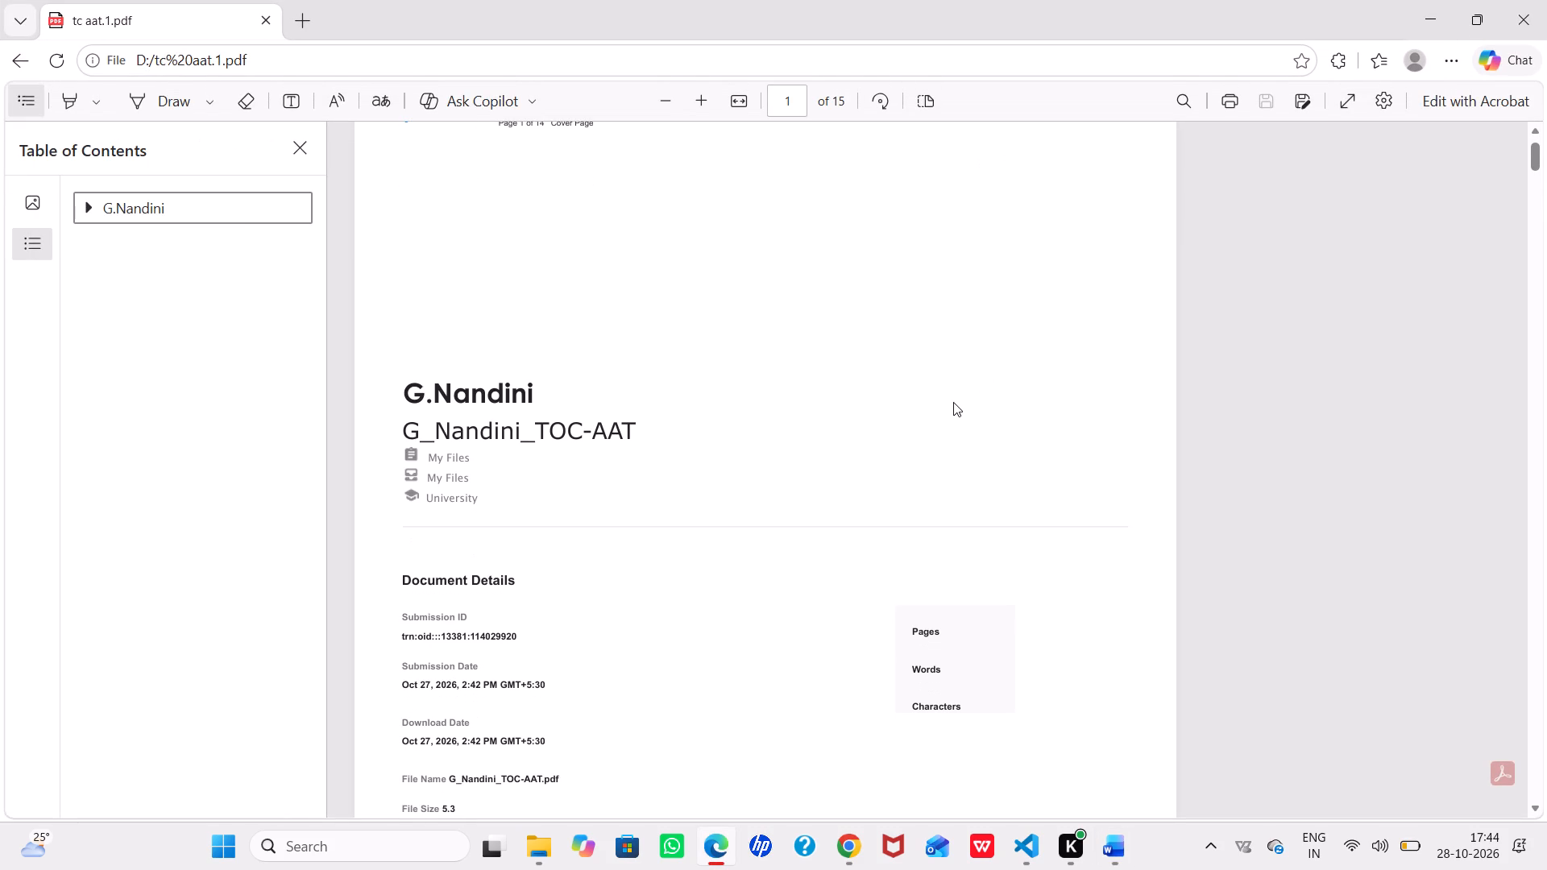
{"action": "scroll", "coordinate": [953, 402], "scroll_direction": "down", "scroll_amount": 3}
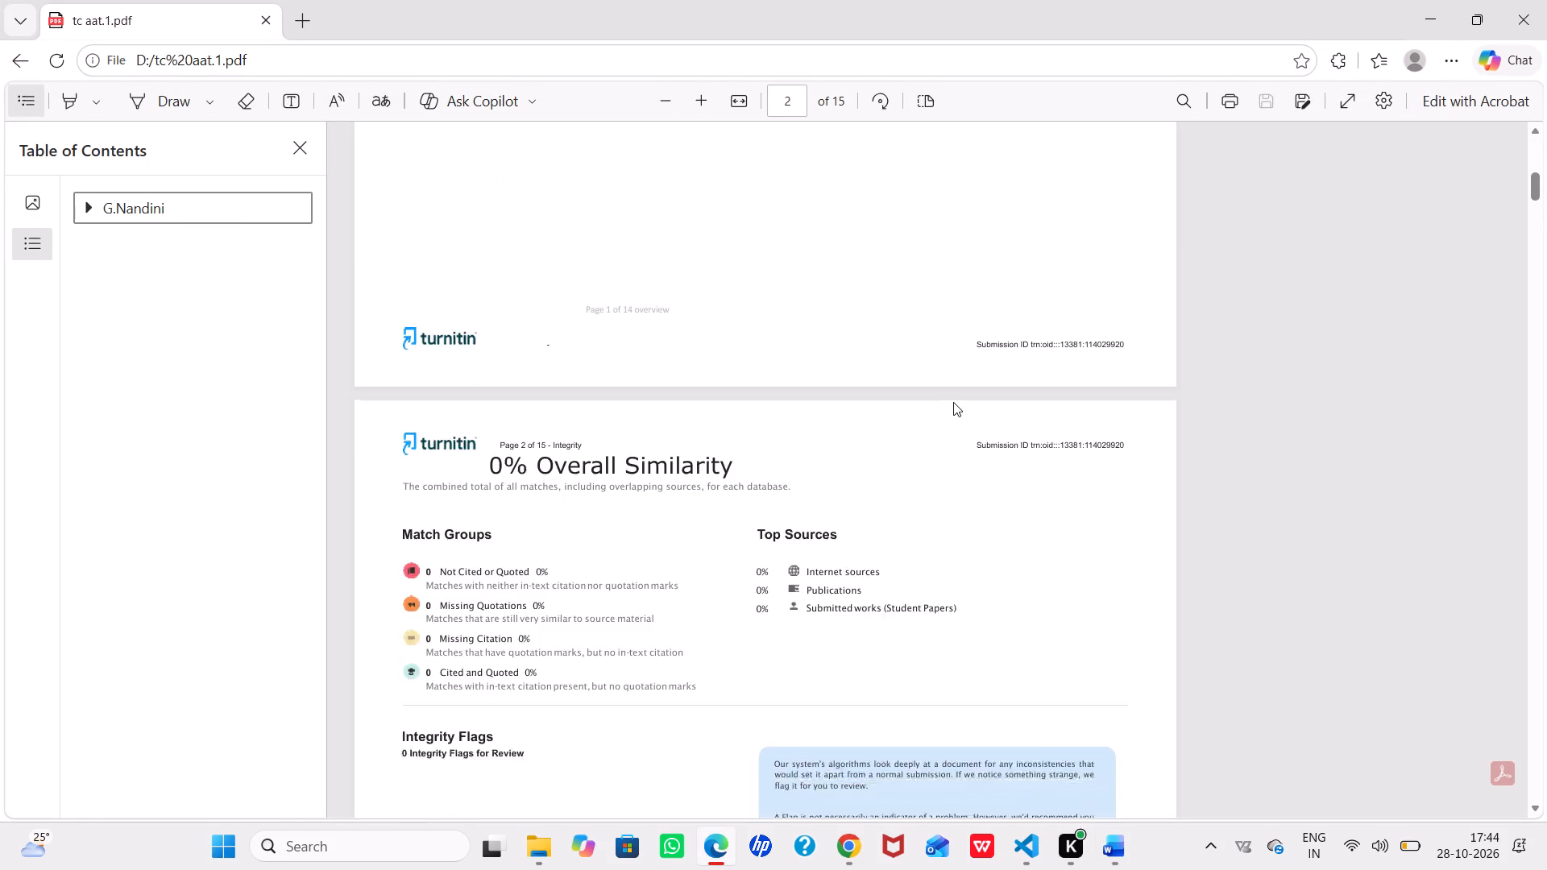
{"action": "scroll", "coordinate": [953, 402], "scroll_direction": "down", "scroll_amount": 2}
{"action": "scroll", "coordinate": [953, 402], "scroll_direction": "up", "scroll_amount": 3}
{"action": "scroll", "coordinate": [953, 402], "scroll_direction": "right", "scroll_amount": 1}
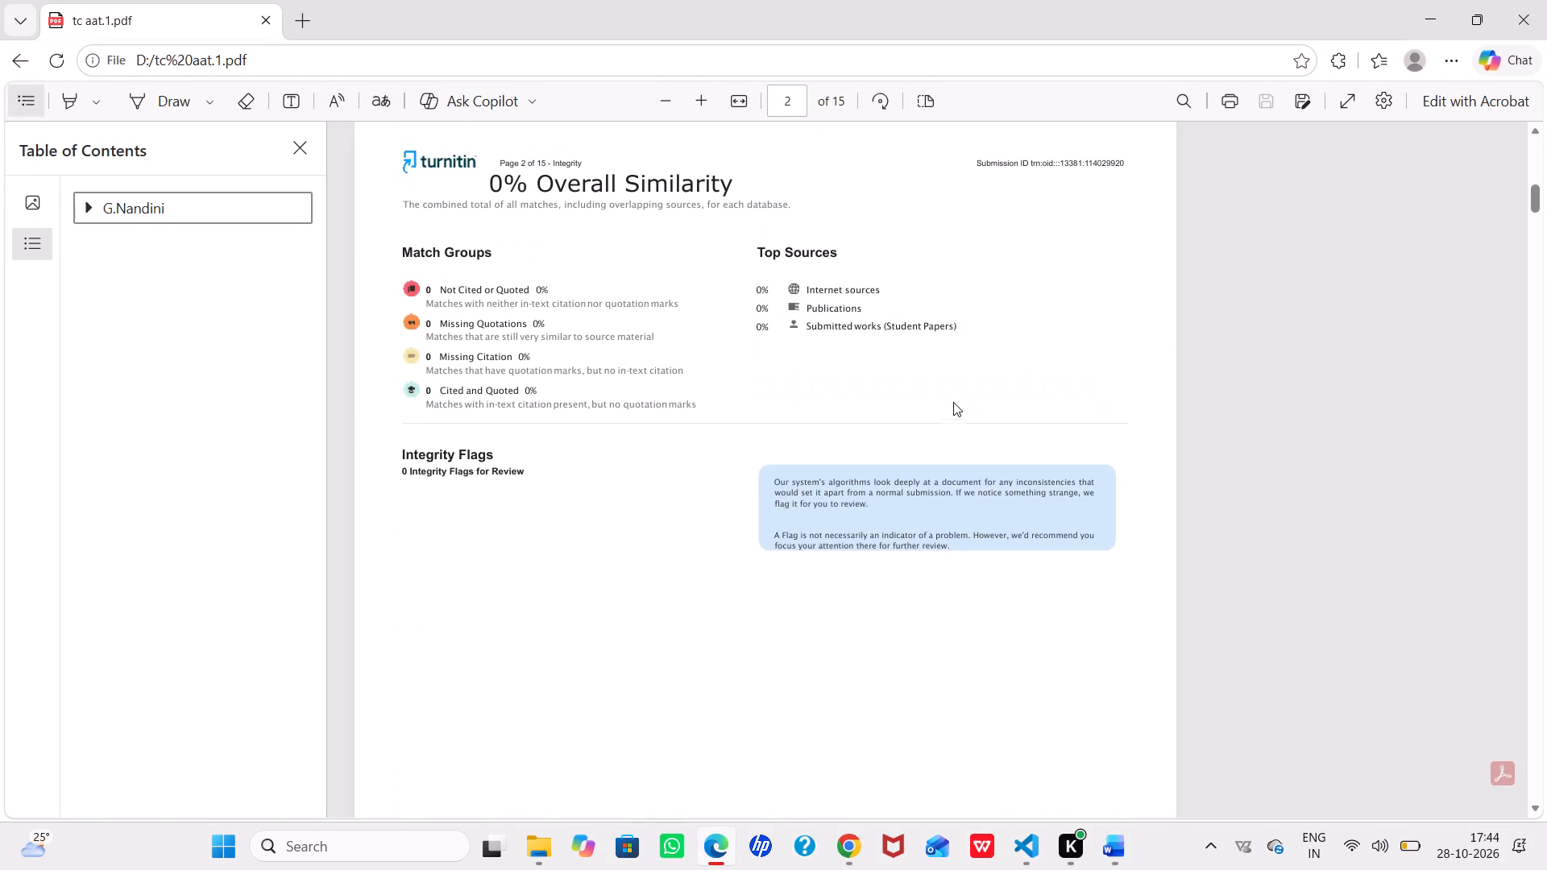
{"action": "scroll", "coordinate": [953, 402], "scroll_direction": "right", "scroll_amount": 1}
{"action": "scroll", "coordinate": [953, 402], "scroll_direction": "down", "scroll_amount": 1}
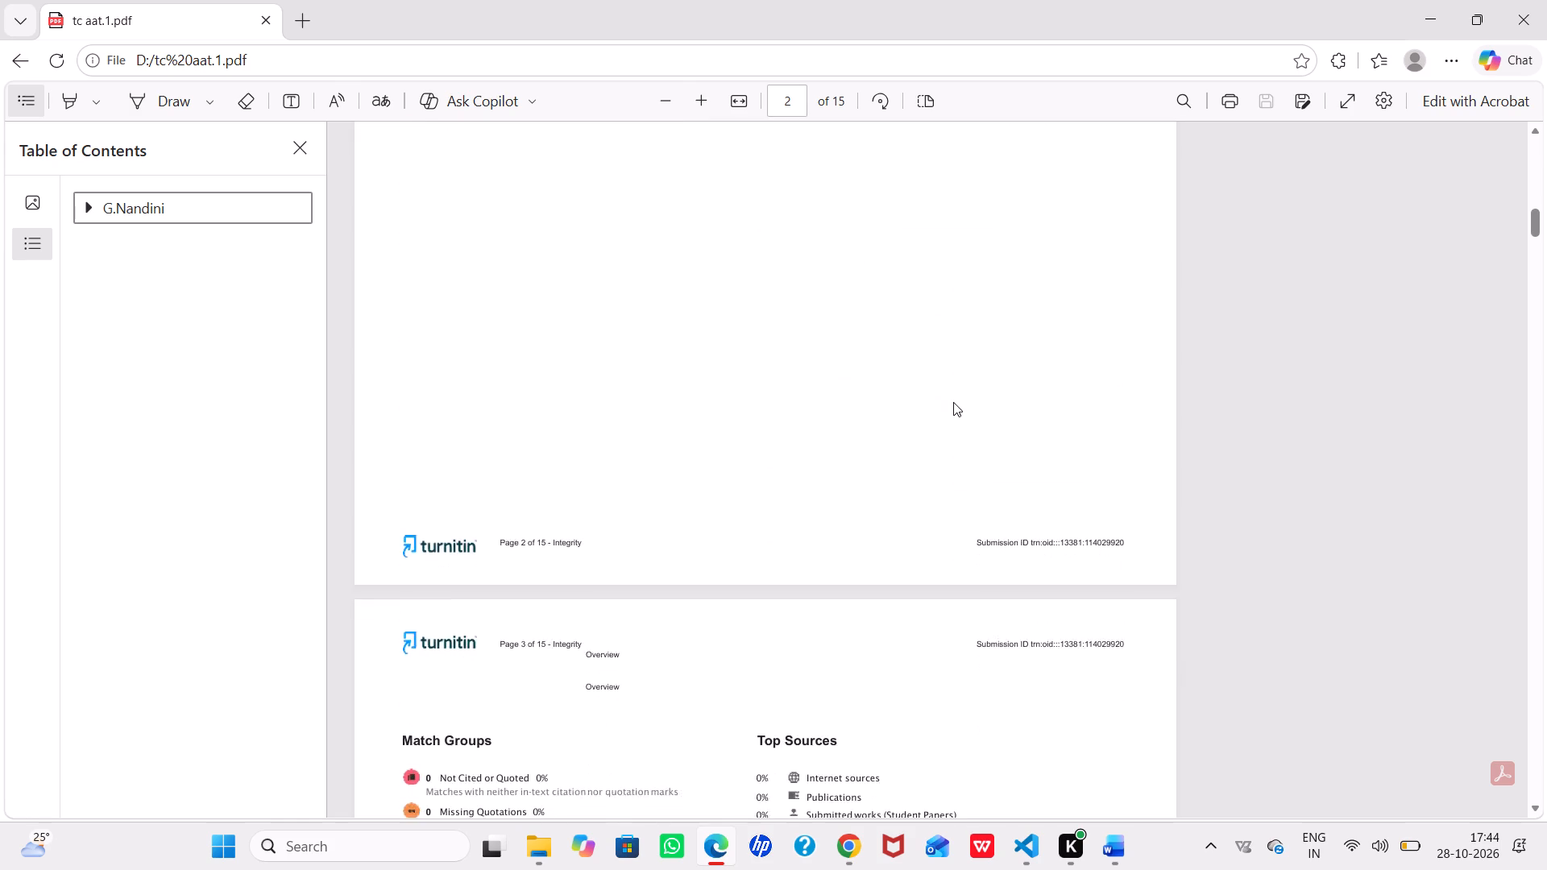
{"action": "scroll", "coordinate": [953, 402], "scroll_direction": "down", "scroll_amount": 4}
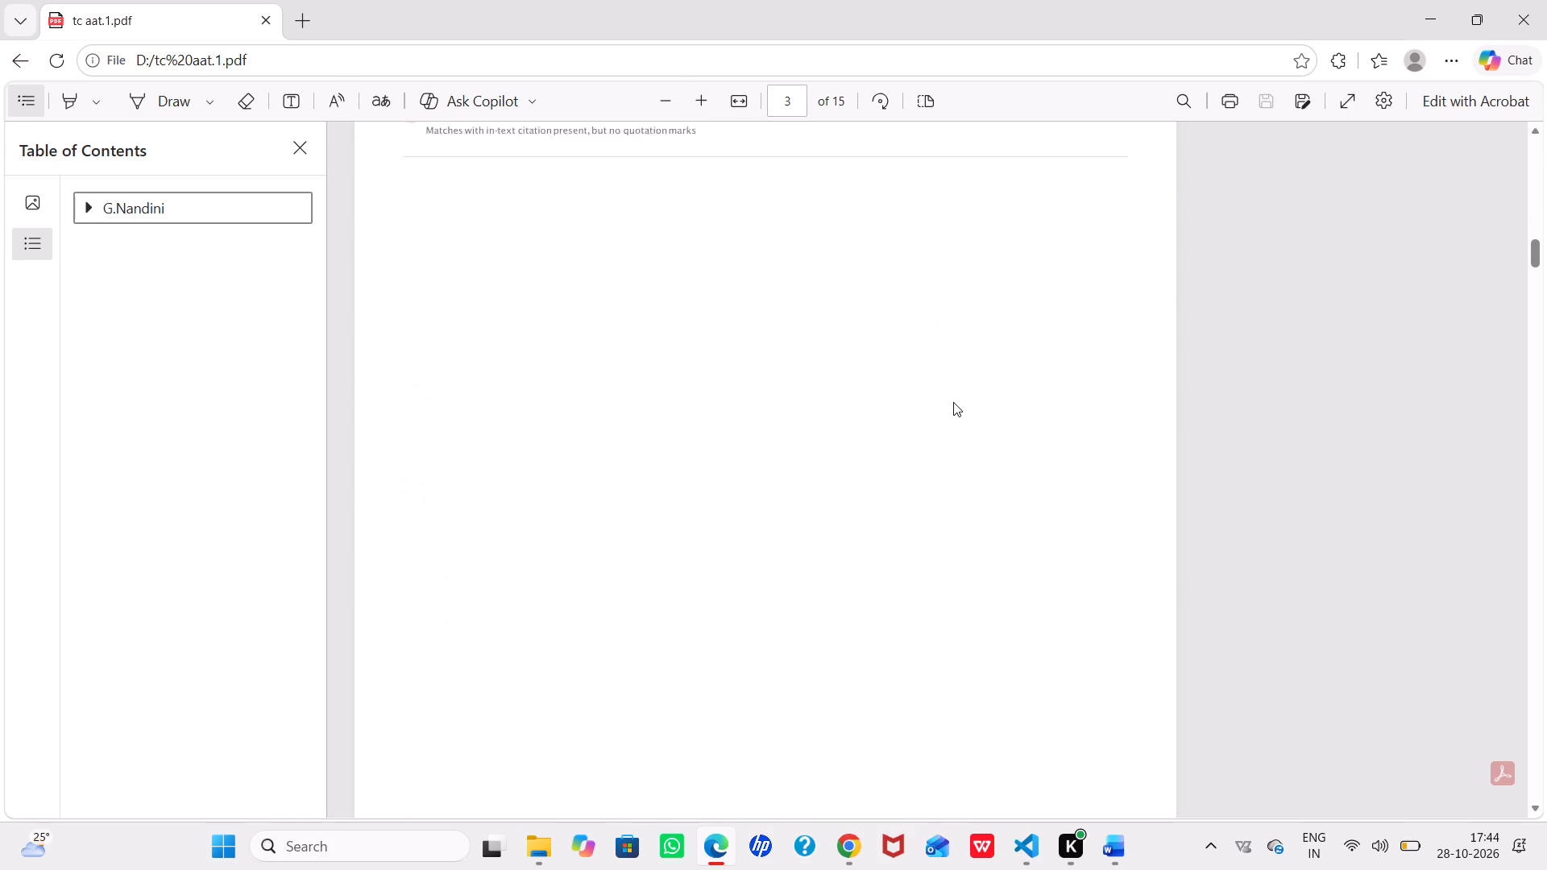
{"action": "scroll", "coordinate": [953, 402], "scroll_direction": "down", "scroll_amount": 3}
{"action": "scroll", "coordinate": [953, 402], "scroll_direction": "up", "scroll_amount": 2}
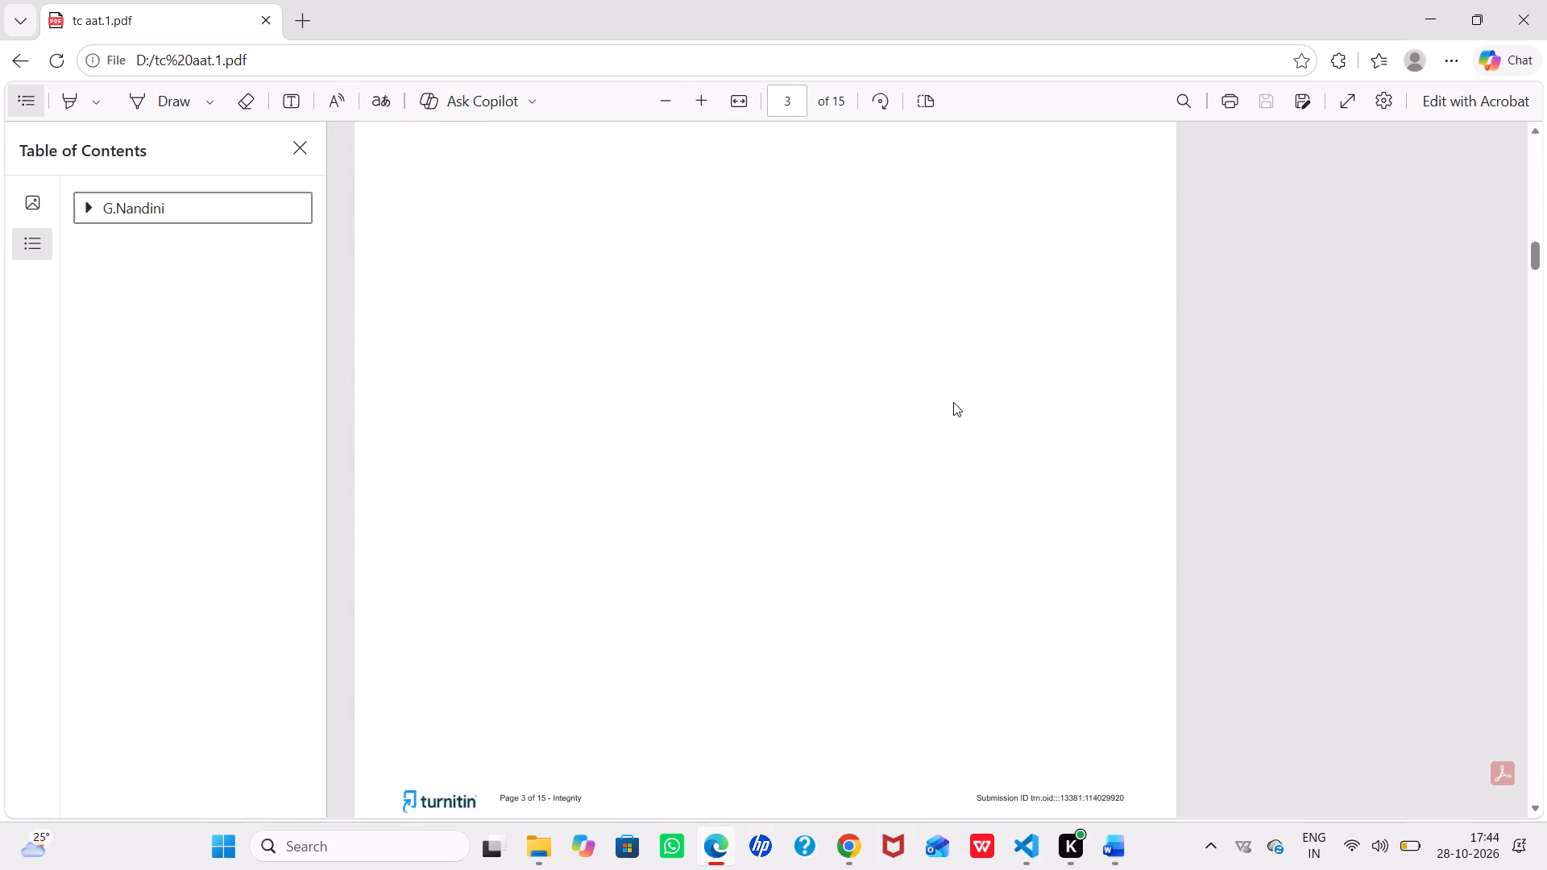
{"action": "scroll", "coordinate": [953, 402], "scroll_direction": "up", "scroll_amount": 5}
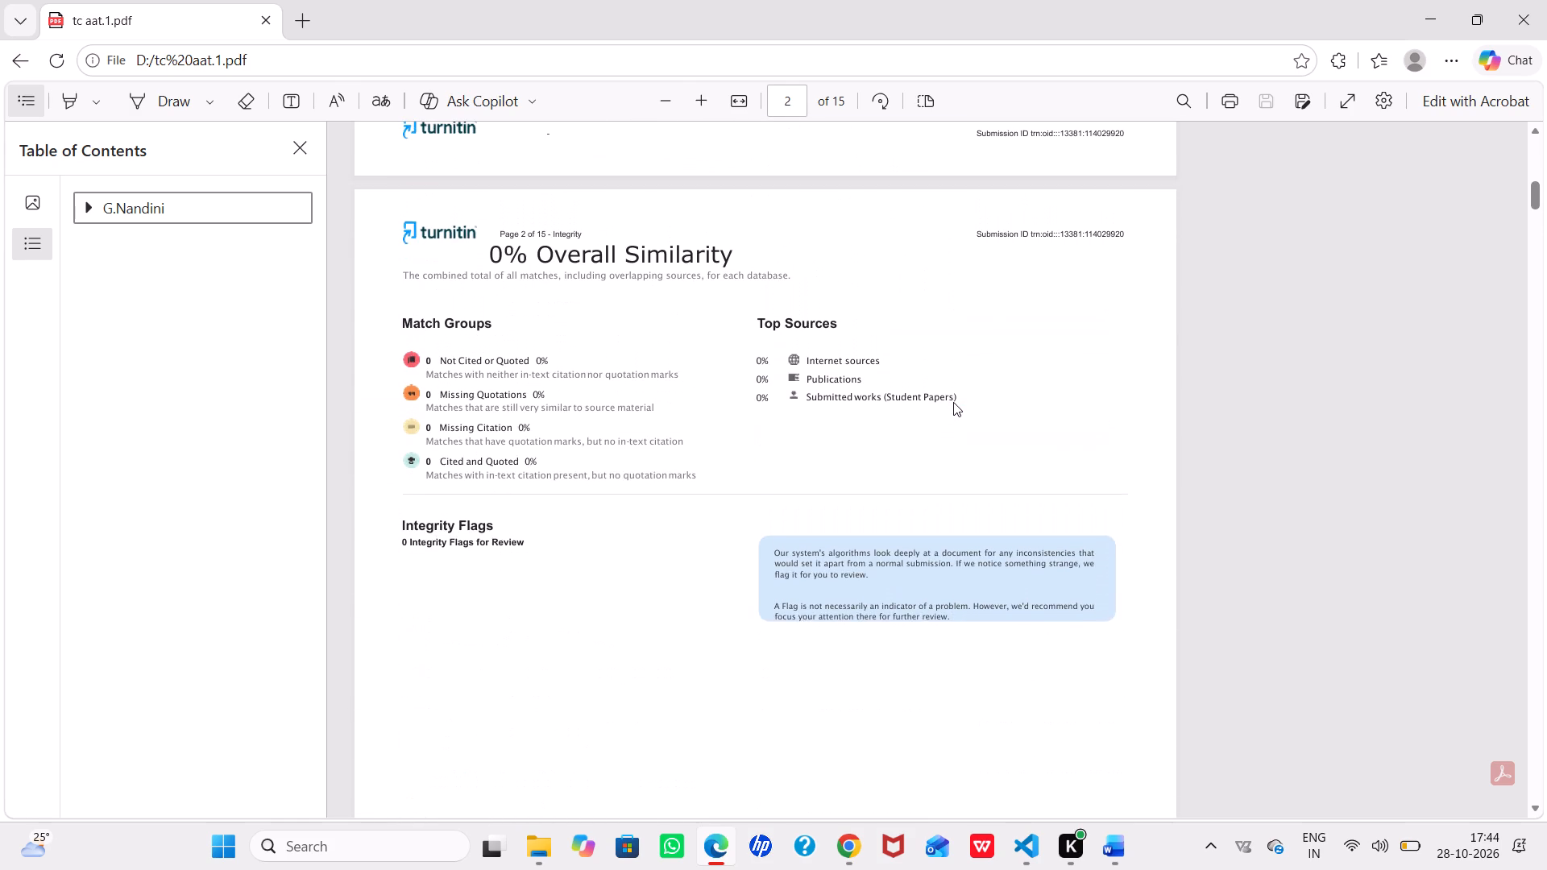
{"action": "scroll", "coordinate": [953, 402], "scroll_direction": "up", "scroll_amount": 4}
{"action": "scroll", "coordinate": [953, 402], "scroll_direction": "right", "scroll_amount": 1}
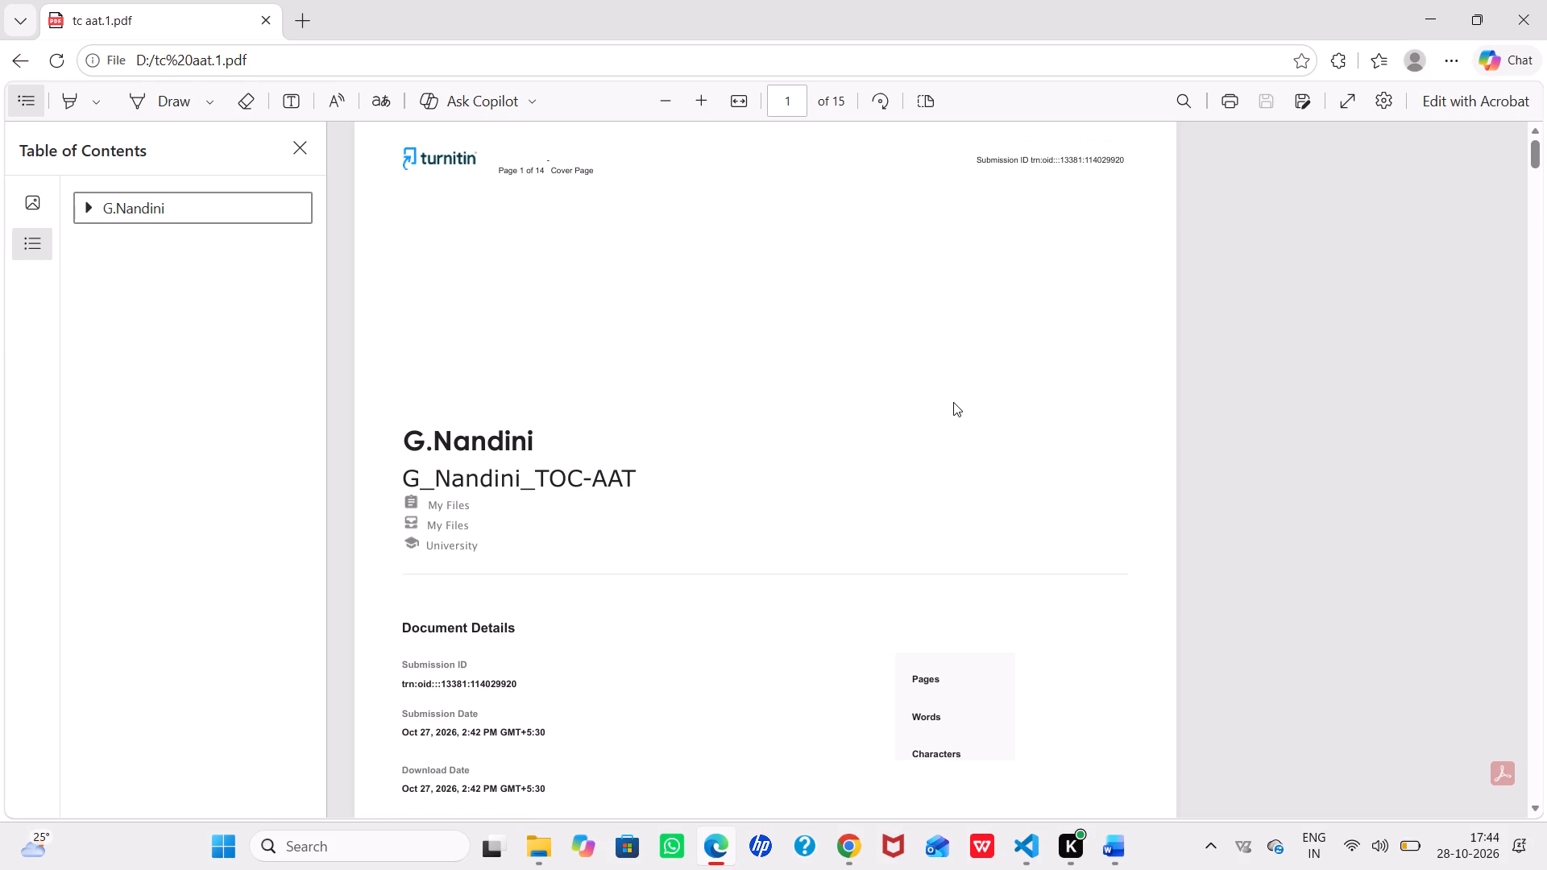
{"action": "scroll", "coordinate": [953, 402], "scroll_direction": "down", "scroll_amount": 2}
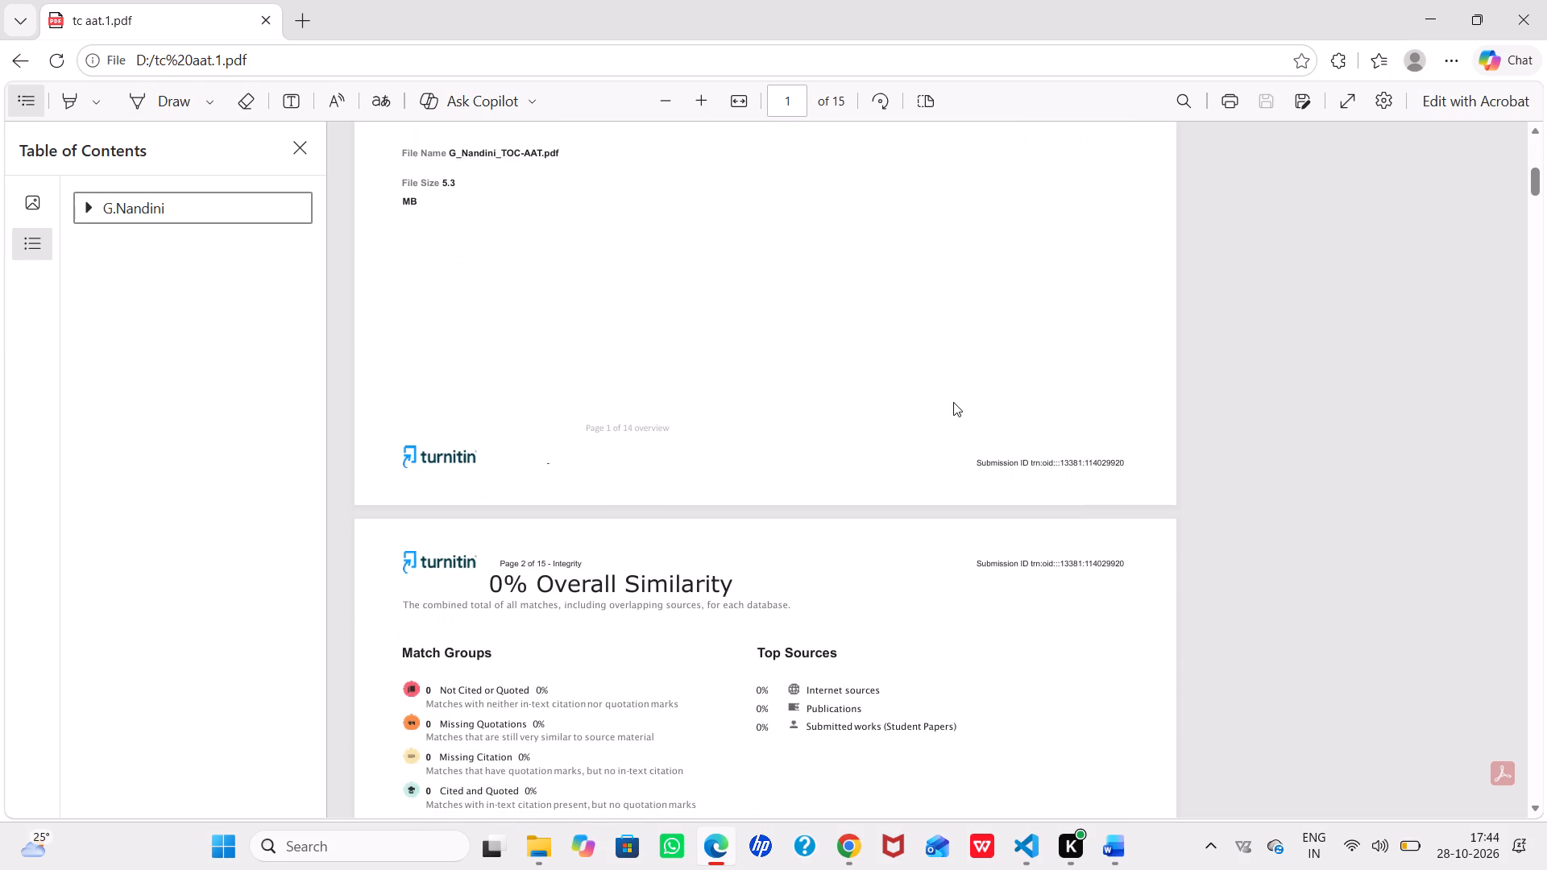
Review the remaining pages of the exported tc aat.1 PDF through page 15, examining page labels and content, and close it.
{"action": "scroll", "coordinate": [953, 402], "scroll_direction": "down", "scroll_amount": 16}
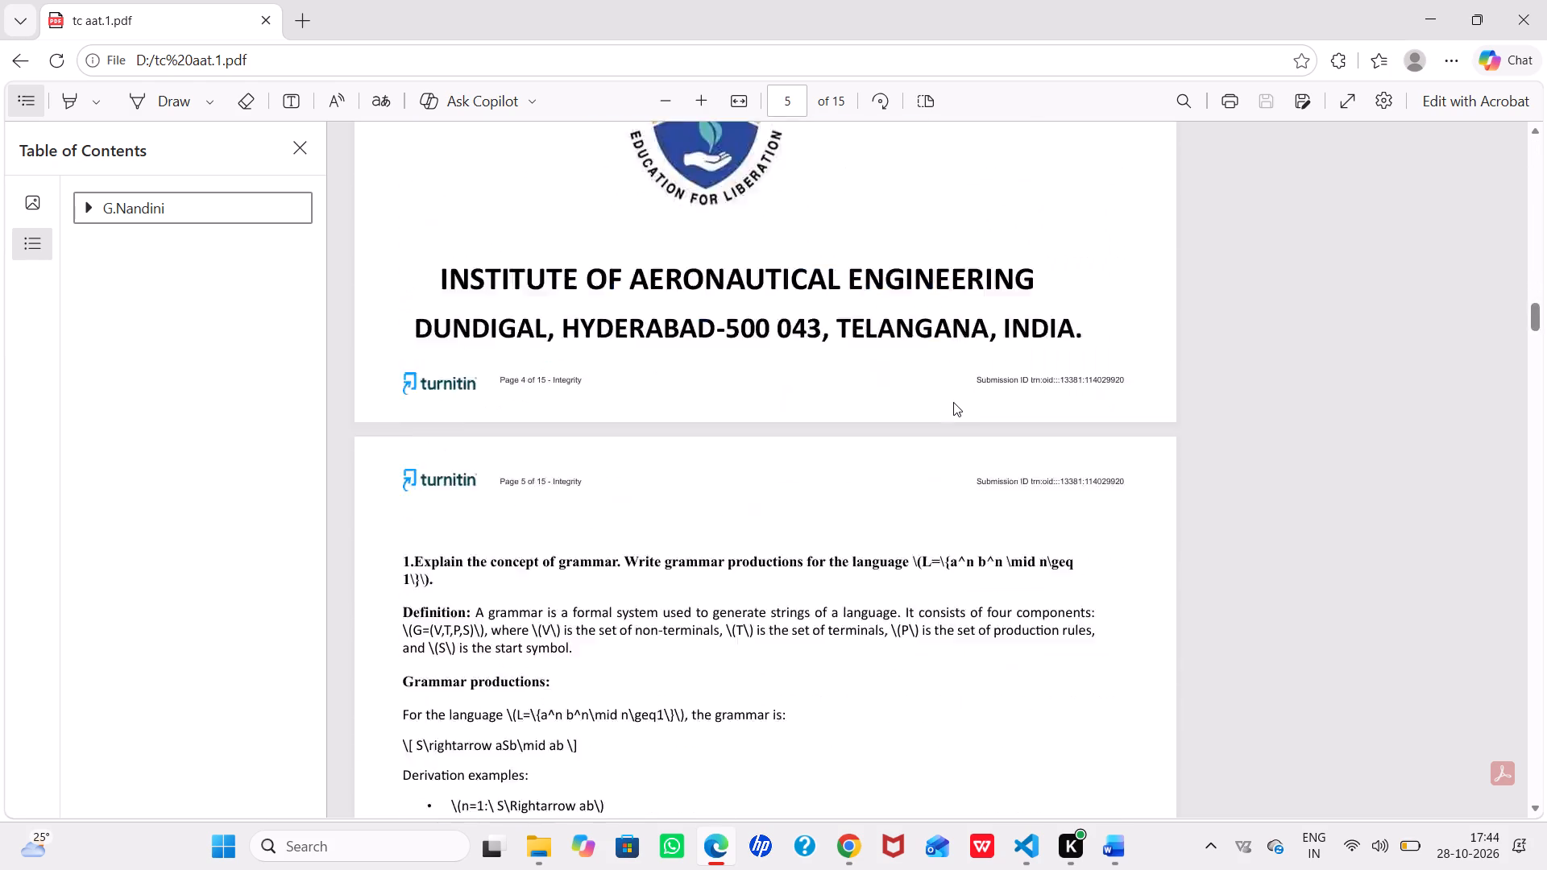
{"action": "scroll", "coordinate": [953, 402], "scroll_direction": "down", "scroll_amount": 17}
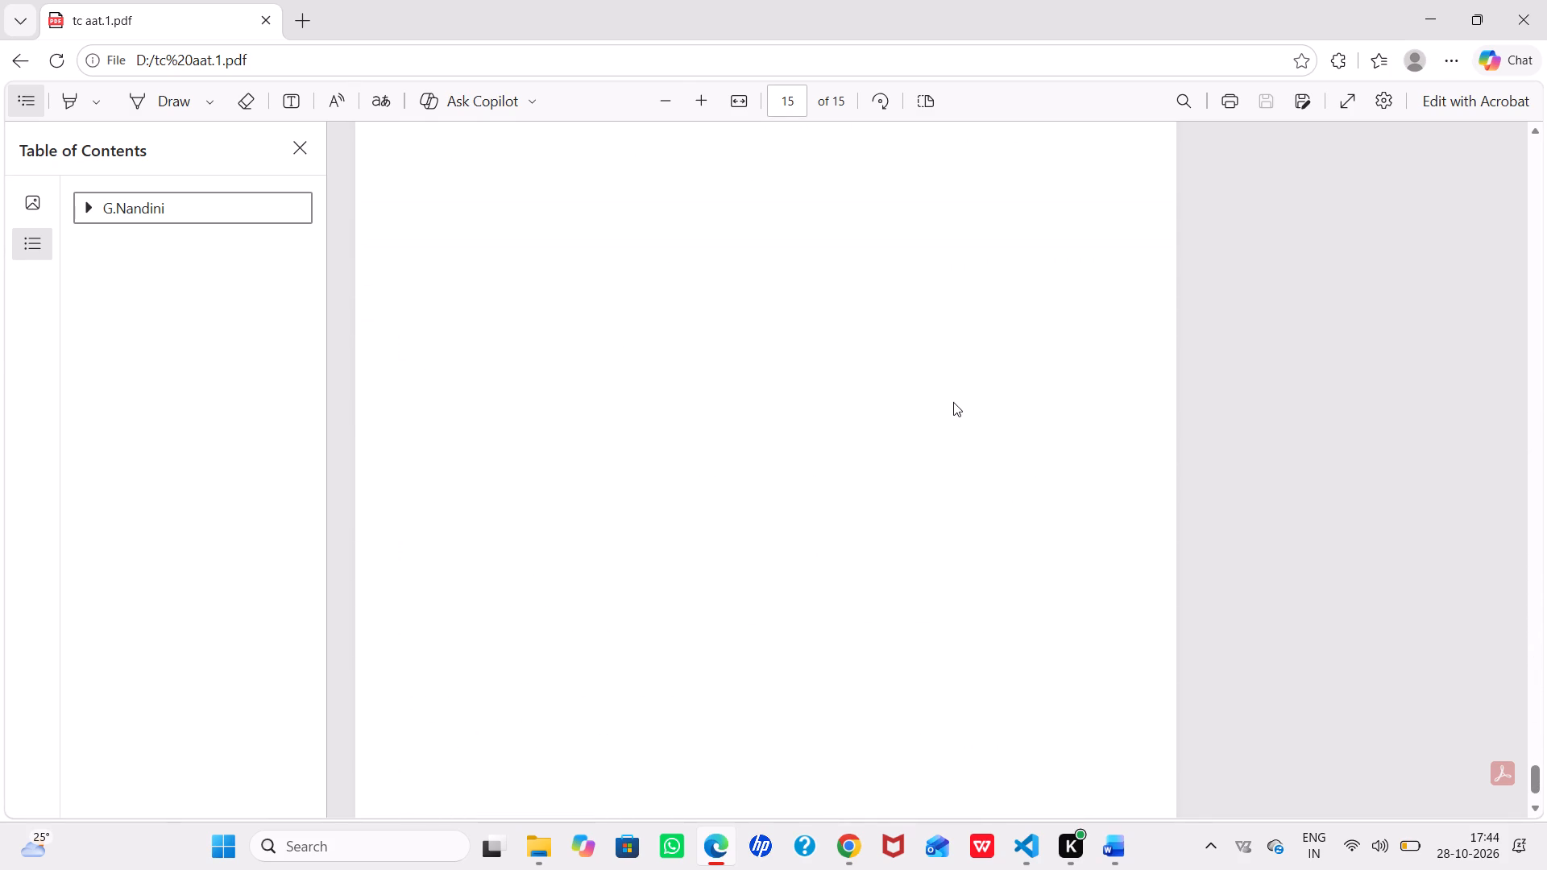
{"action": "scroll", "coordinate": [953, 402], "scroll_direction": "down", "scroll_amount": 8}
{"action": "scroll", "coordinate": [953, 402], "scroll_direction": "up", "scroll_amount": 2}
{"action": "left_click", "coordinate": [1374, 105]}
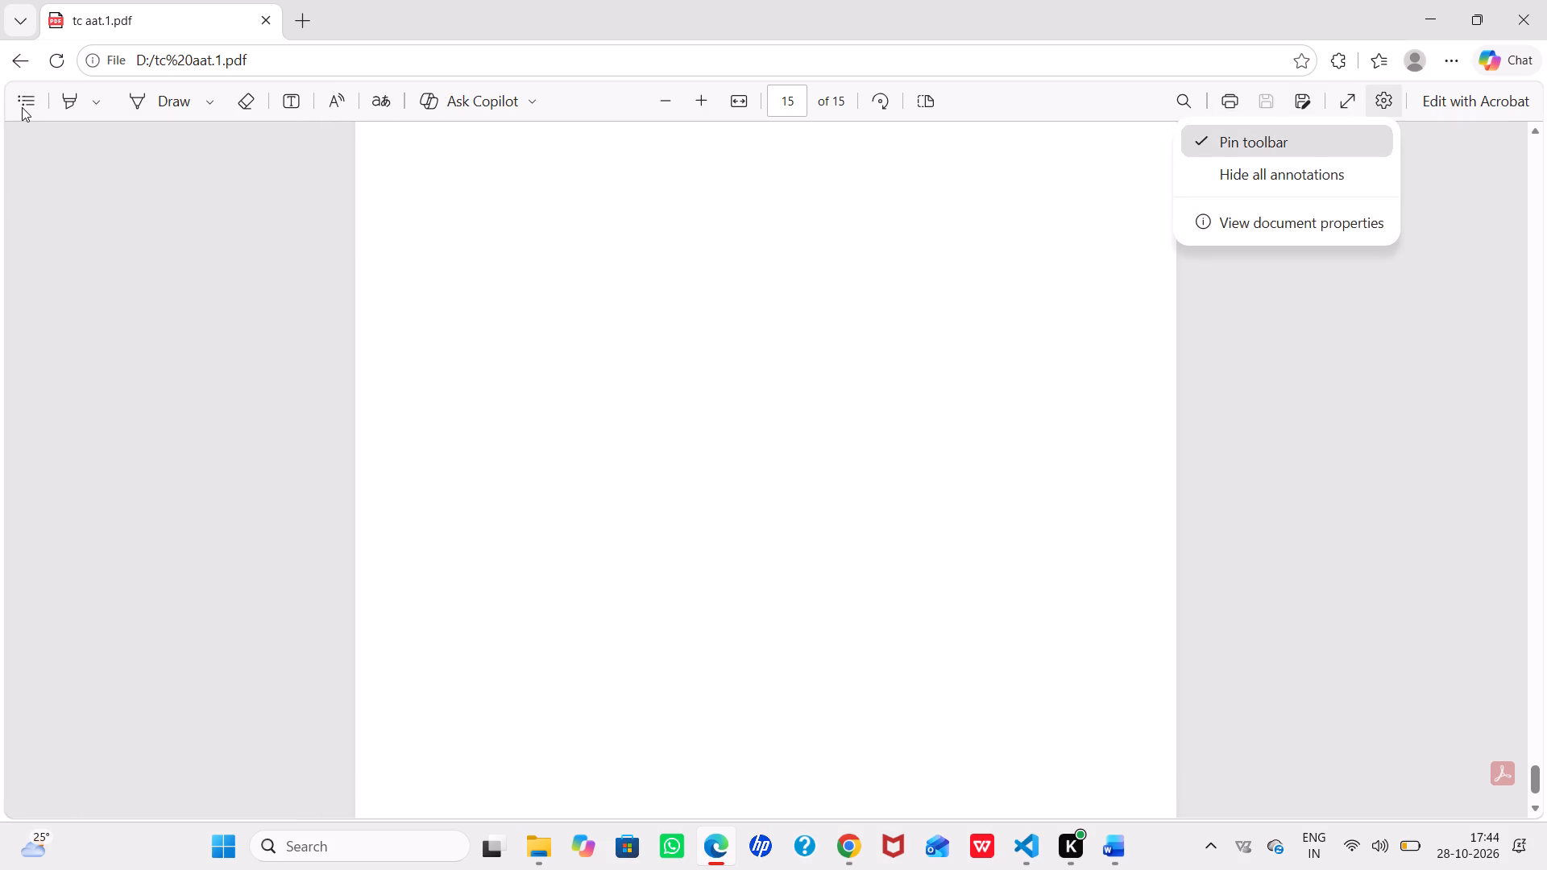
{"action": "scroll", "coordinate": [1154, 483], "scroll_direction": "up", "scroll_amount": 4}
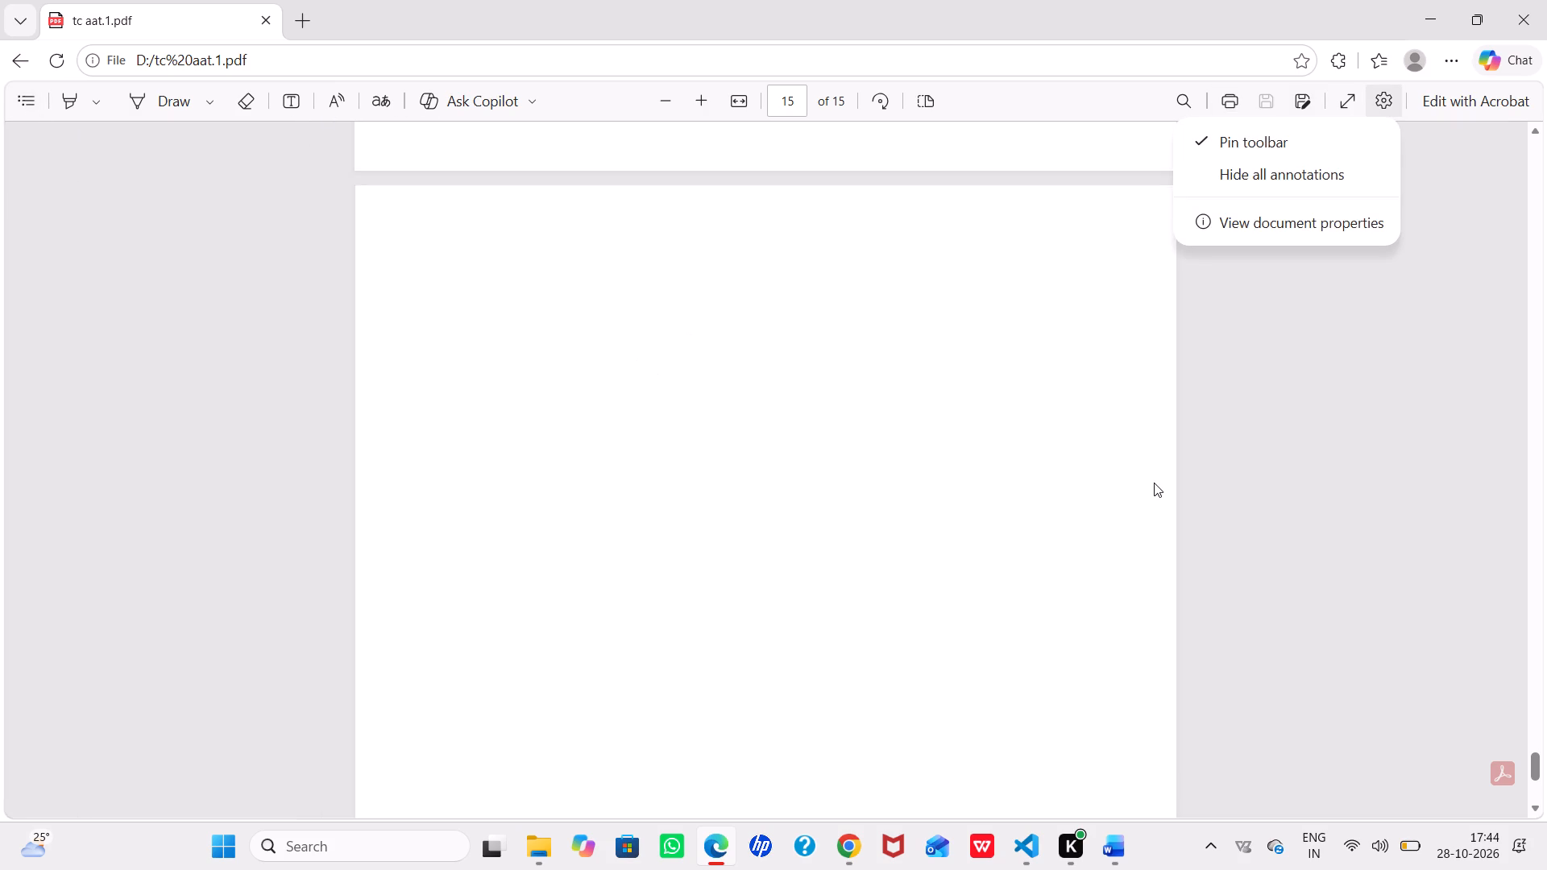
{"action": "scroll", "coordinate": [1154, 483], "scroll_direction": "up", "scroll_amount": 17}
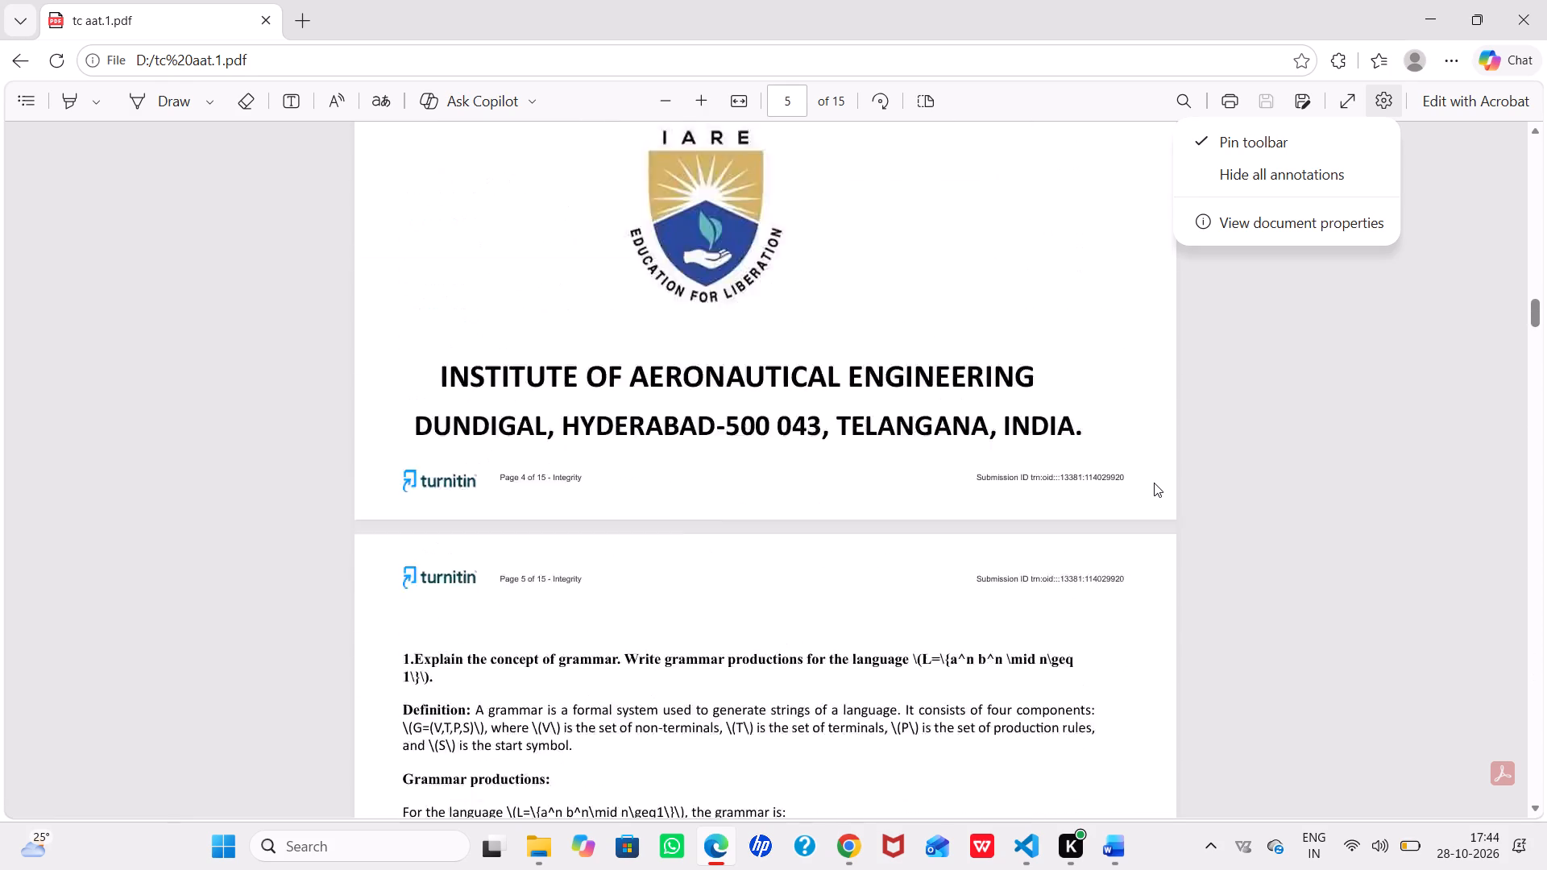
{"action": "scroll", "coordinate": [1154, 483], "scroll_direction": "down", "scroll_amount": 3}
{"action": "scroll", "coordinate": [997, 541], "scroll_direction": "up", "scroll_amount": 3}
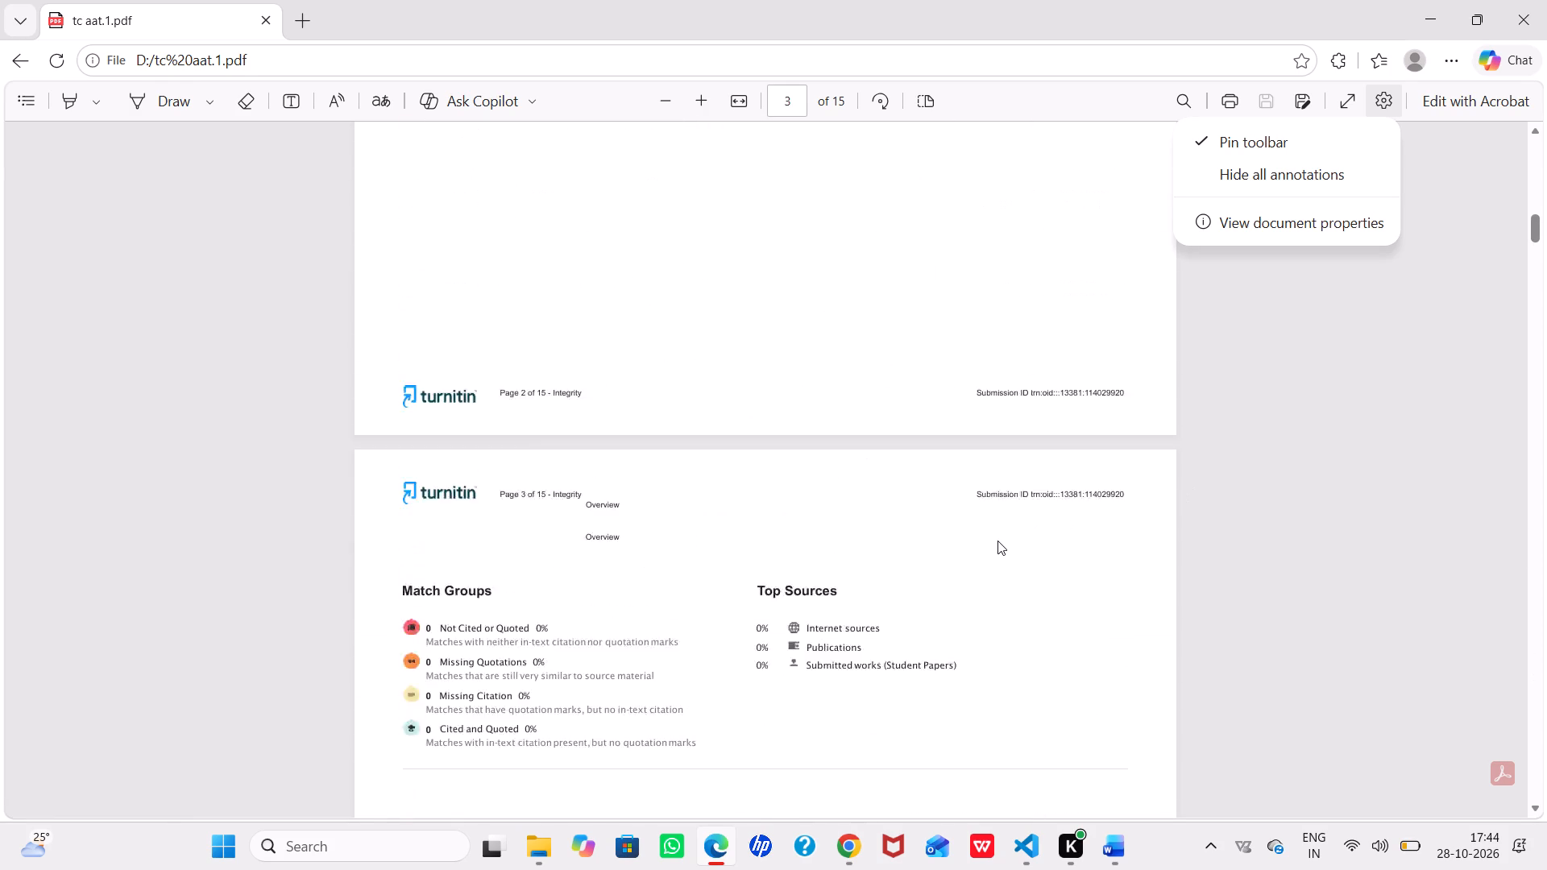
{"action": "left_click", "coordinate": [1546, 0]}
Open the "sfds aat" PDF from New Volume (D:) in Word, using Word just once for this file type.
{"action": "scroll", "coordinate": [1060, 372], "scroll_direction": "down", "scroll_amount": 5}
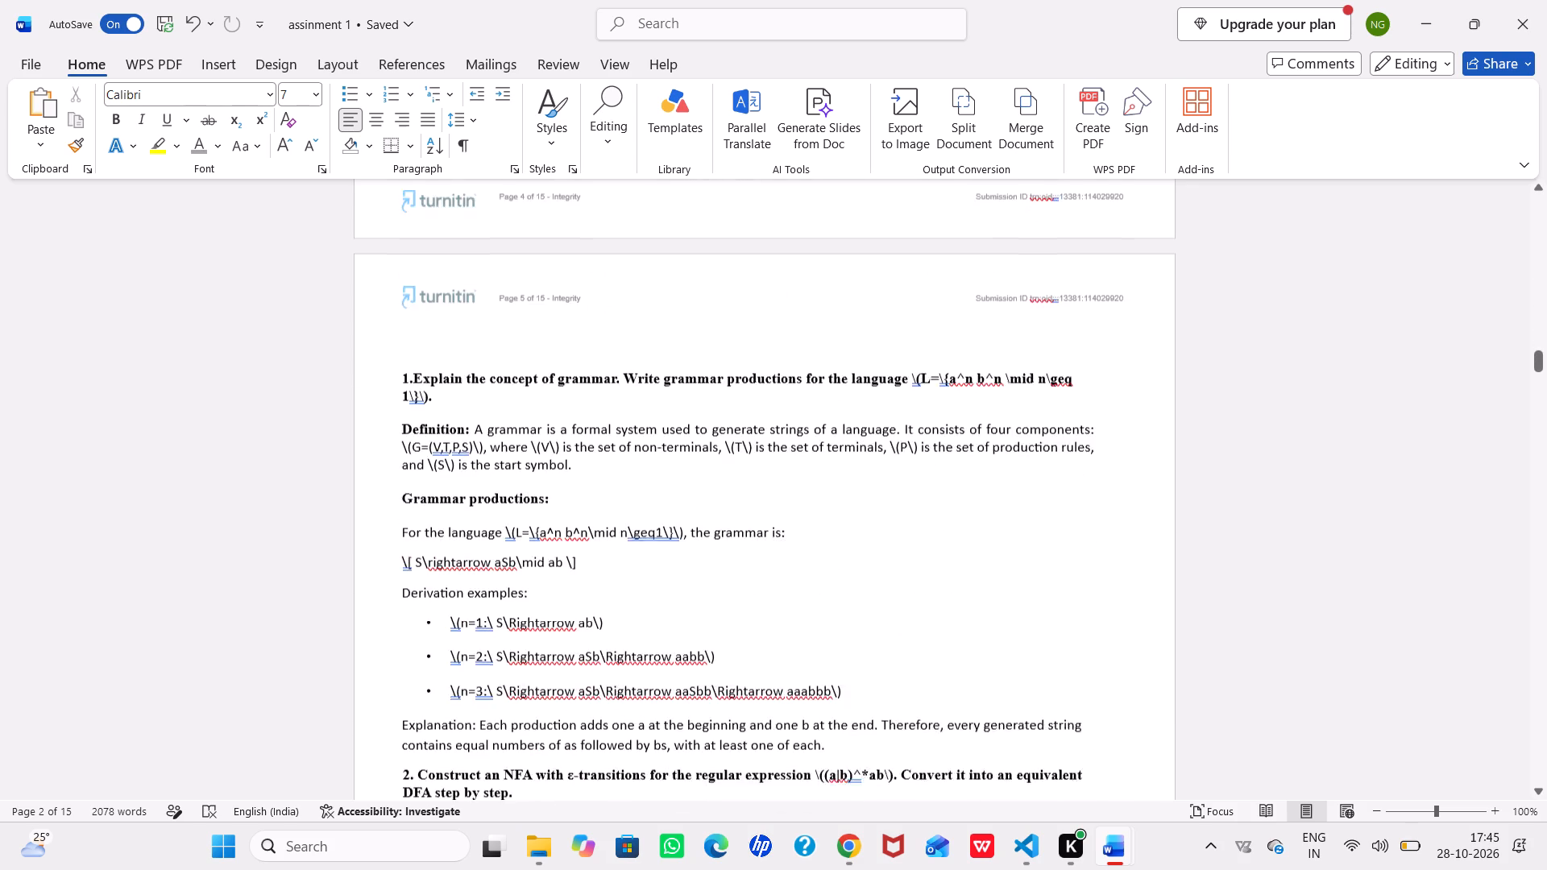
{"action": "scroll", "coordinate": [1060, 372], "scroll_direction": "up", "scroll_amount": 2}
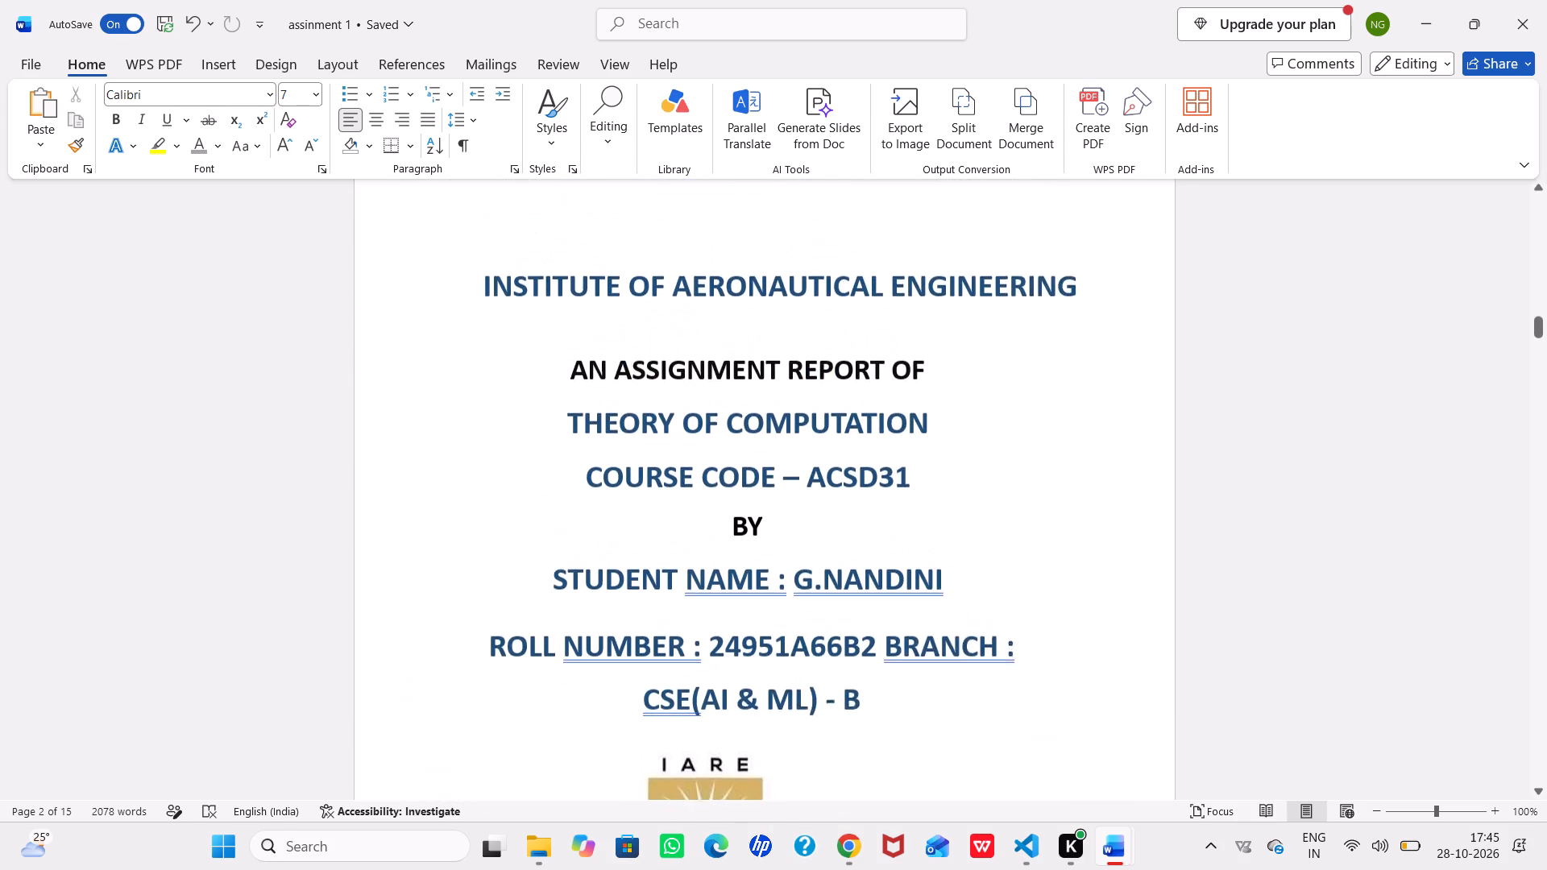
{"action": "scroll", "coordinate": [1060, 372], "scroll_direction": "up", "scroll_amount": 2}
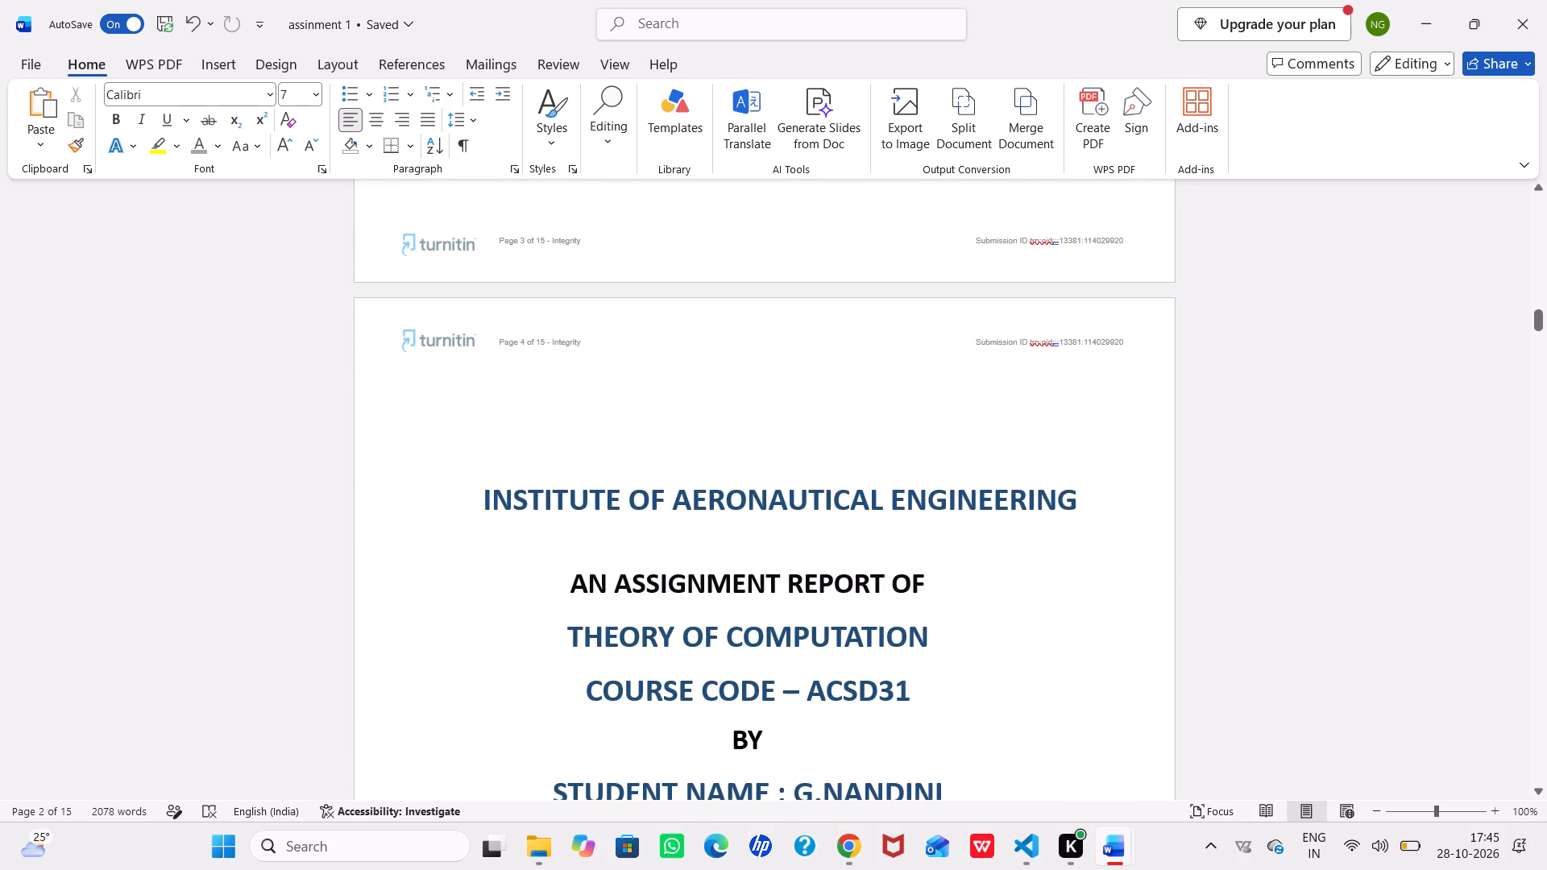
{"action": "left_click", "coordinate": [541, 842]}
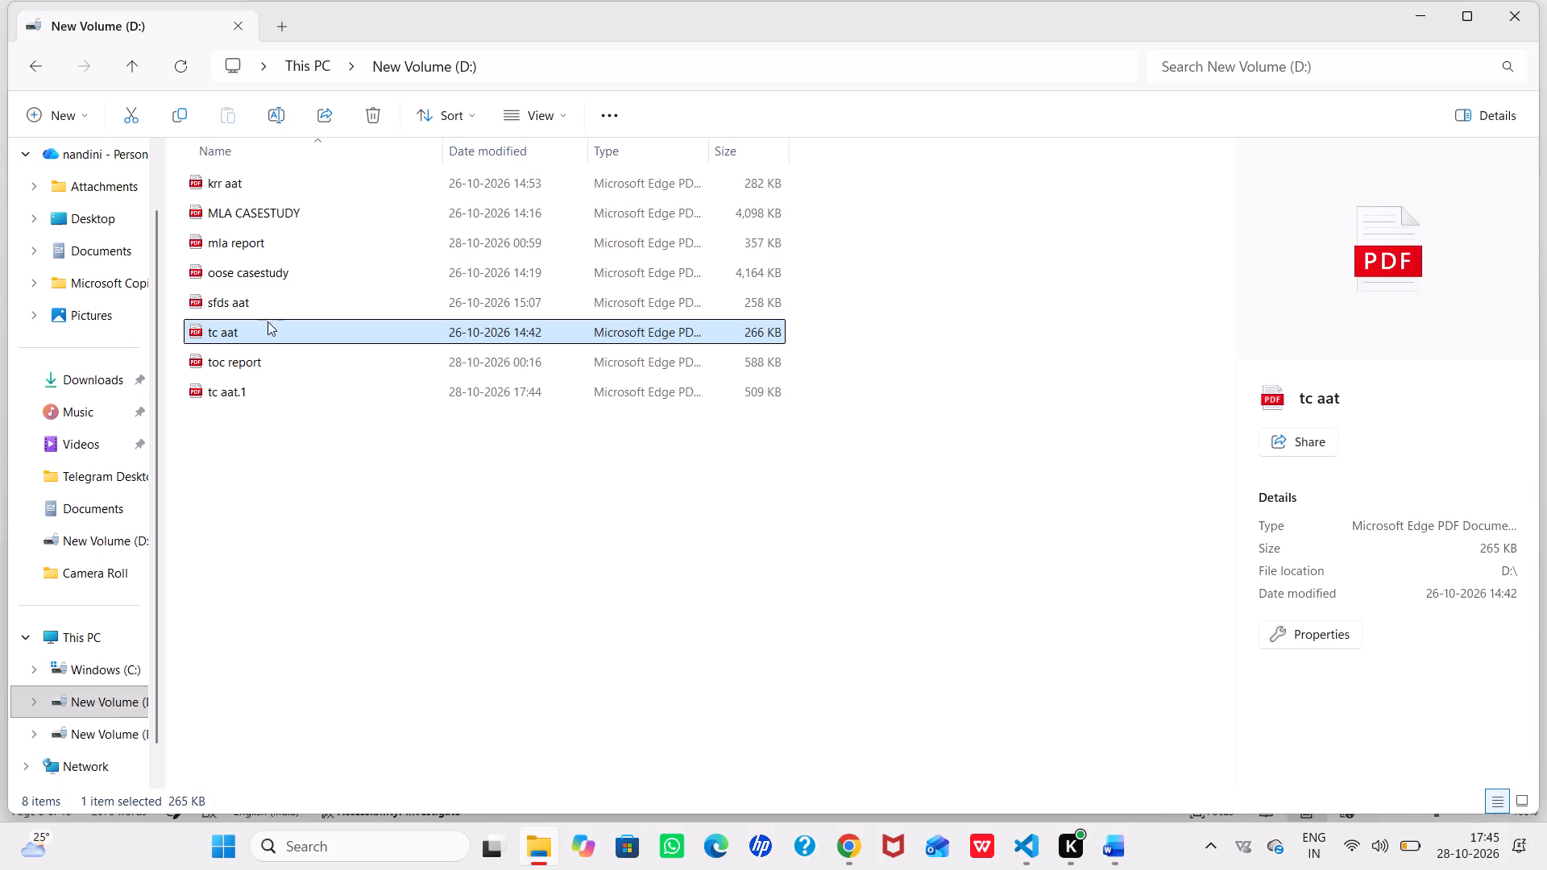
{"action": "left_click", "coordinate": [259, 304]}
{"action": "right_click", "coordinate": [259, 304]}
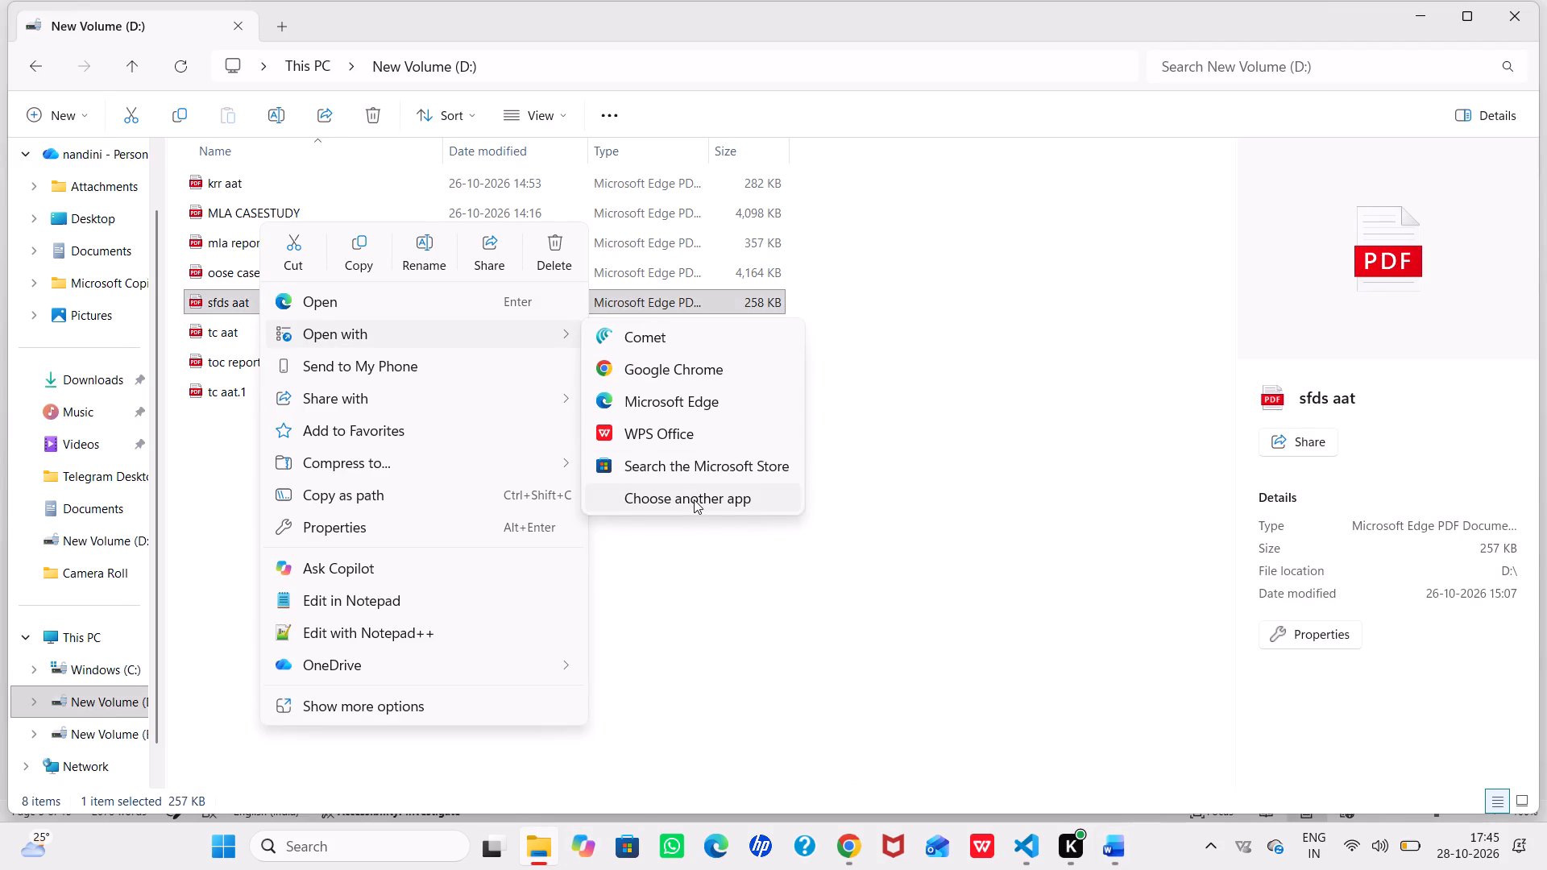
{"action": "left_click", "coordinate": [694, 499]}
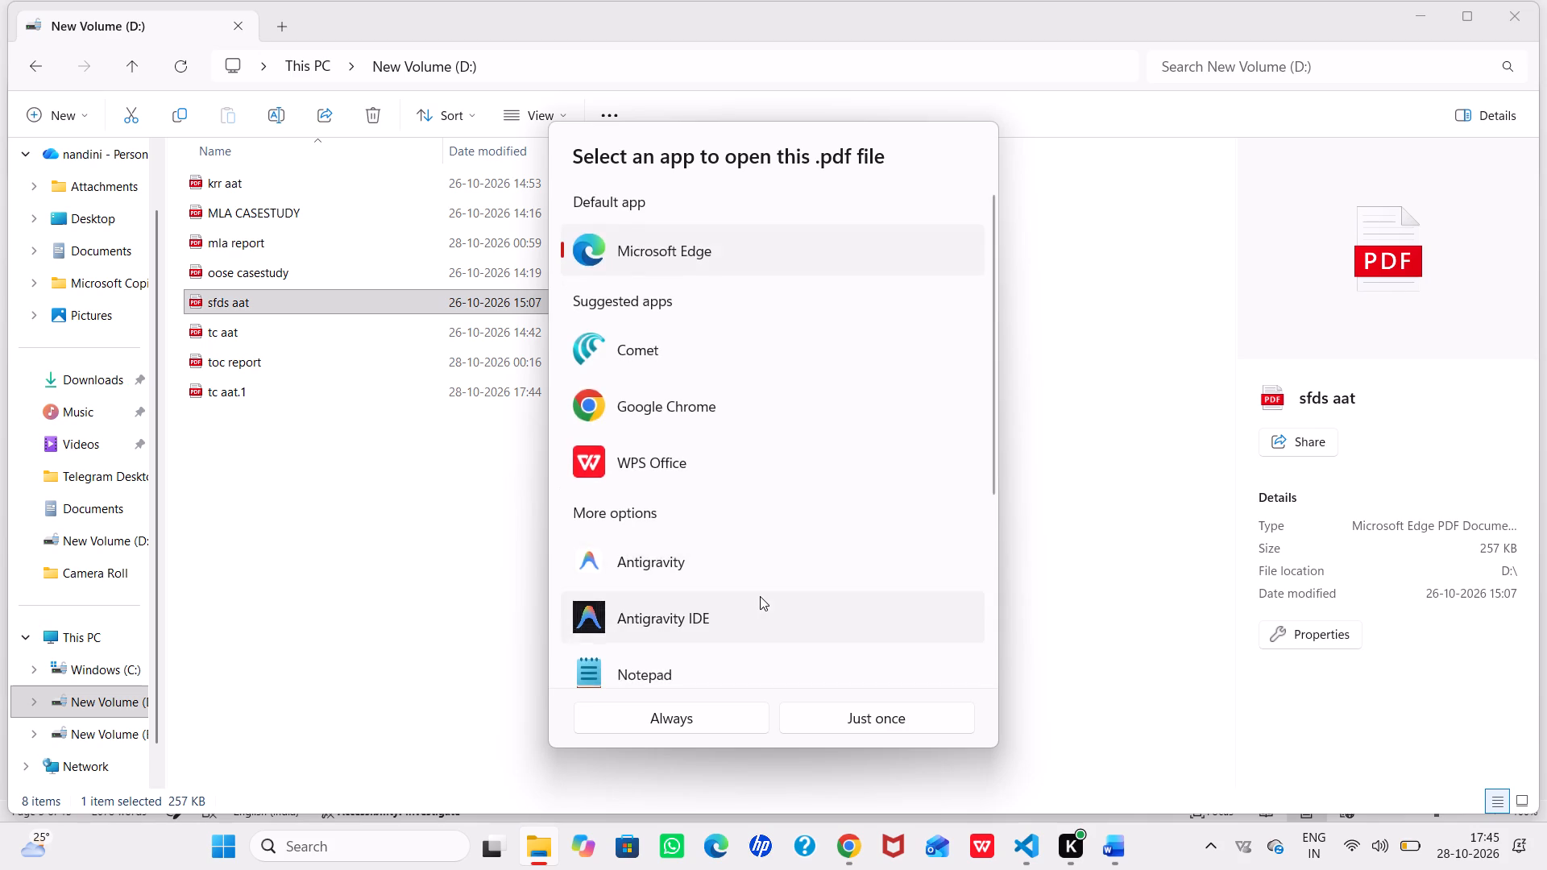
{"action": "scroll", "coordinate": [760, 596], "scroll_direction": "down", "scroll_amount": 2}
{"action": "left_click", "coordinate": [721, 609]}
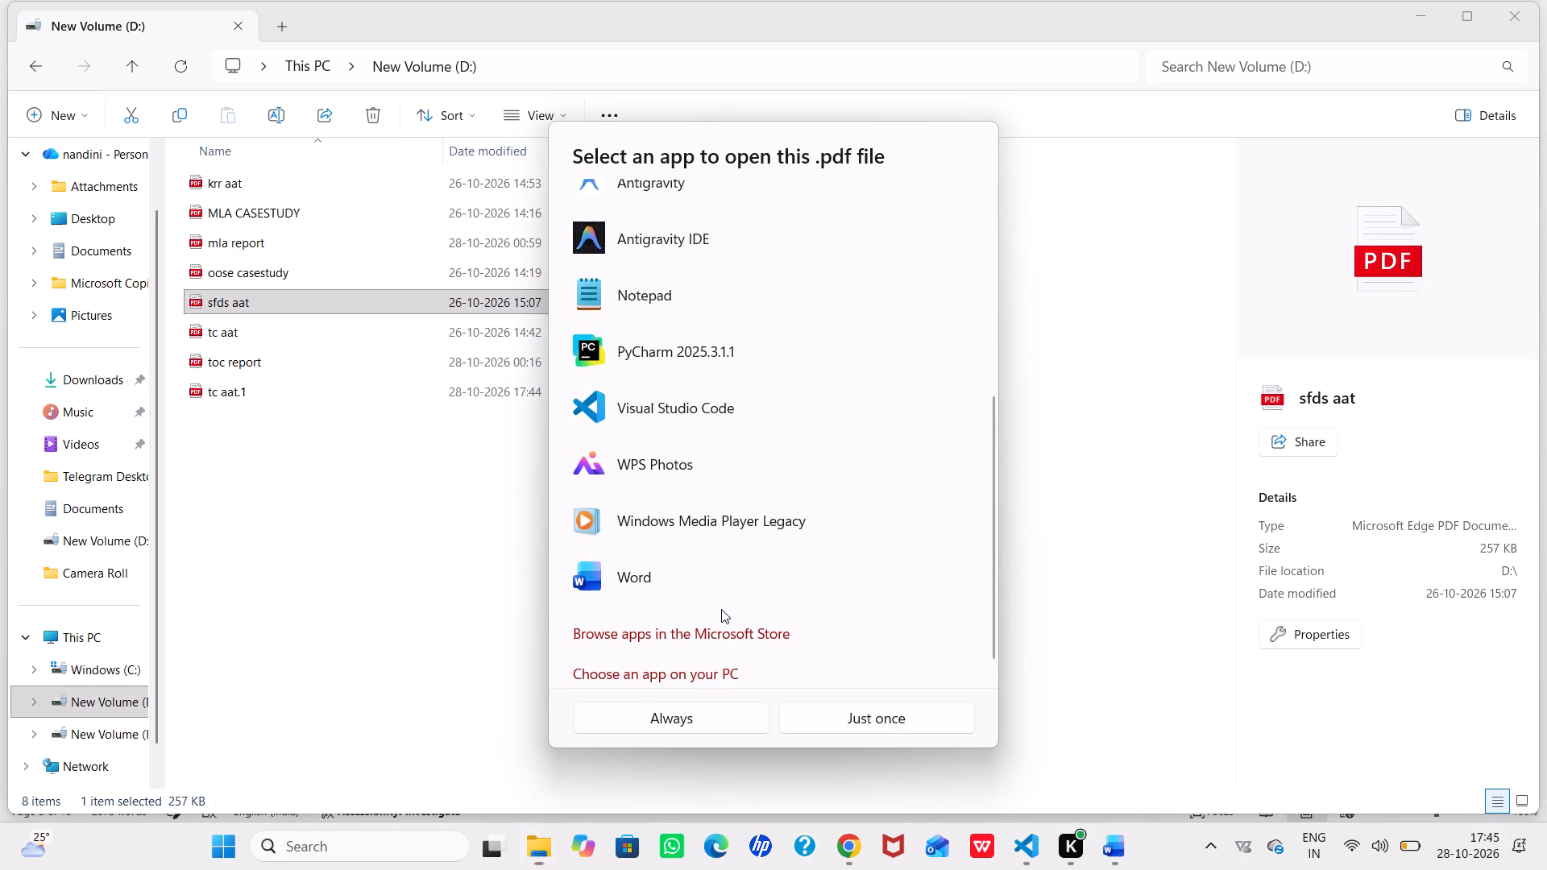
{"action": "left_click", "coordinate": [708, 584]}
{"action": "left_click", "coordinate": [891, 715]}
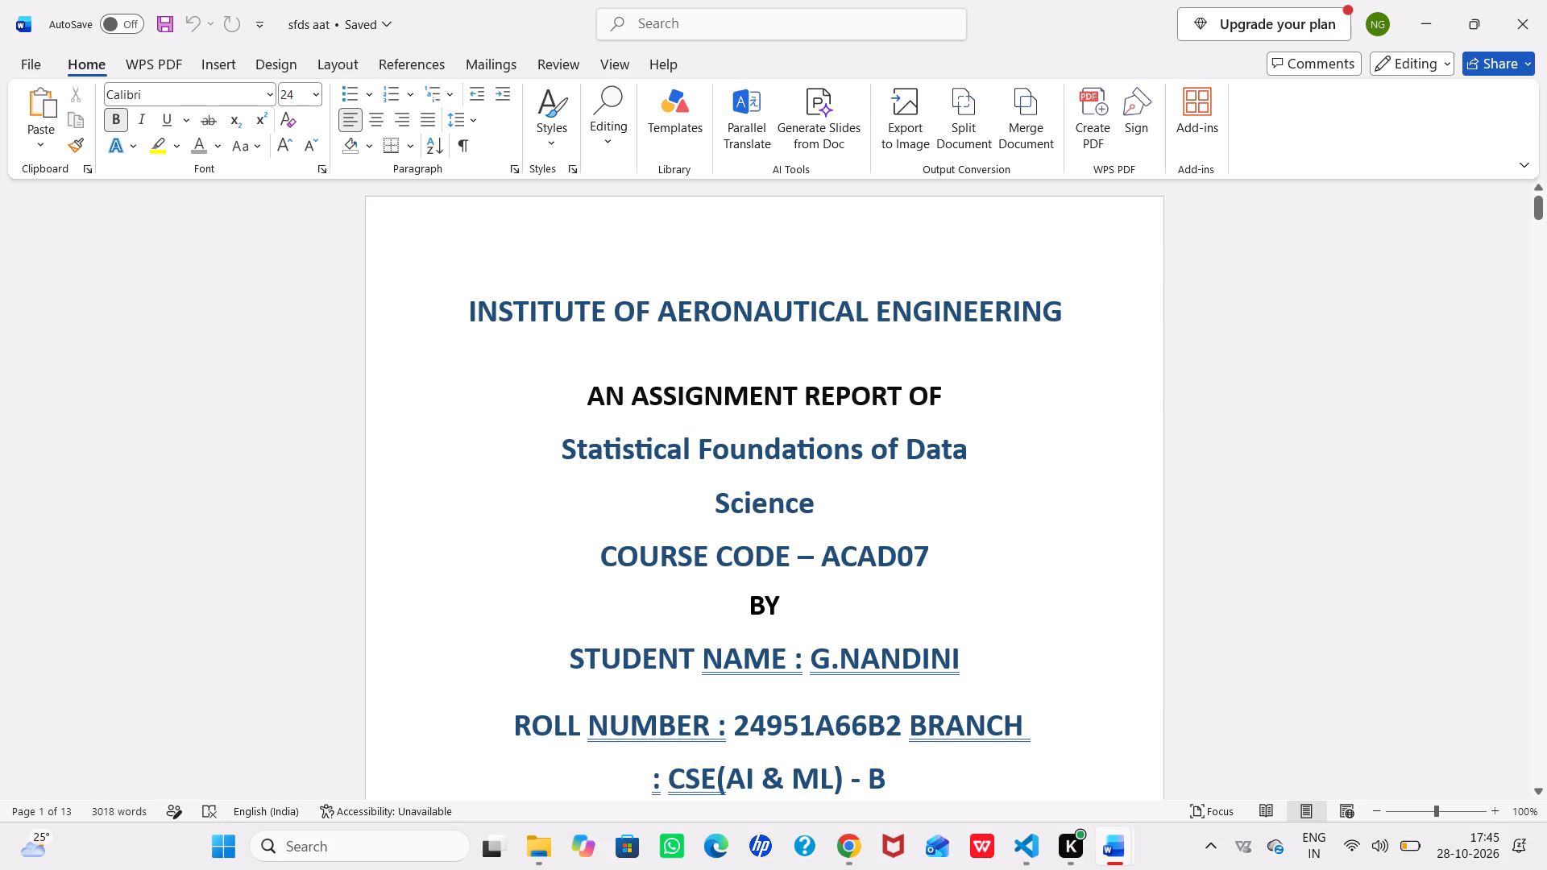
Copy the entire content of the sfds aat document, from the cover title through the final conclusion.
{"action": "left_click_drag", "start_coordinate": [462, 300], "coordinate": [980, 869]}
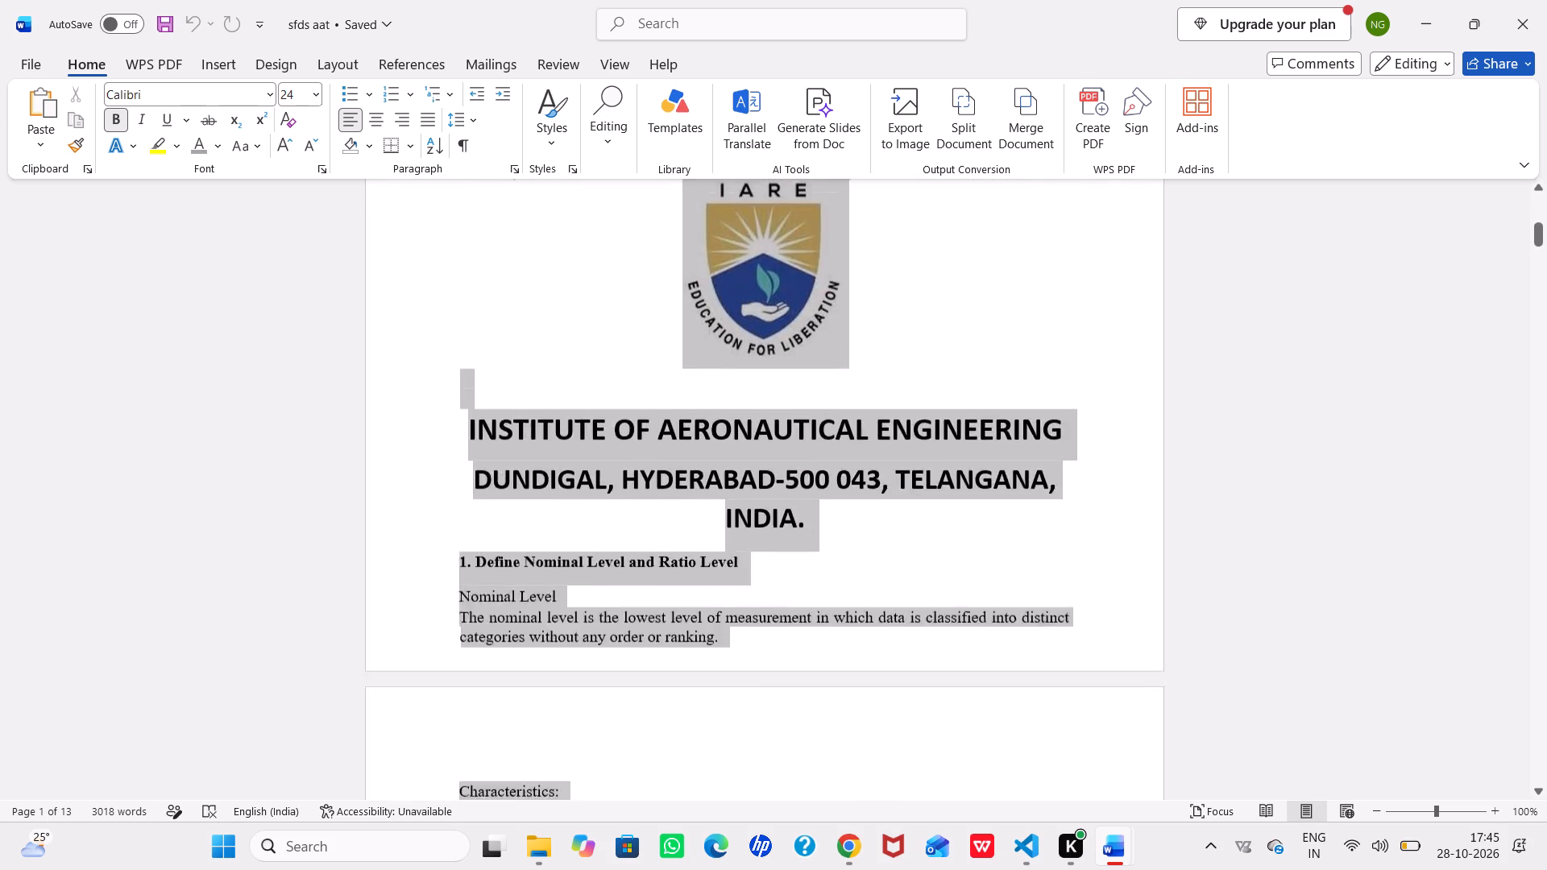
{"action": "left_click_drag", "start_coordinate": [980, 869], "coordinate": [981, 869]}
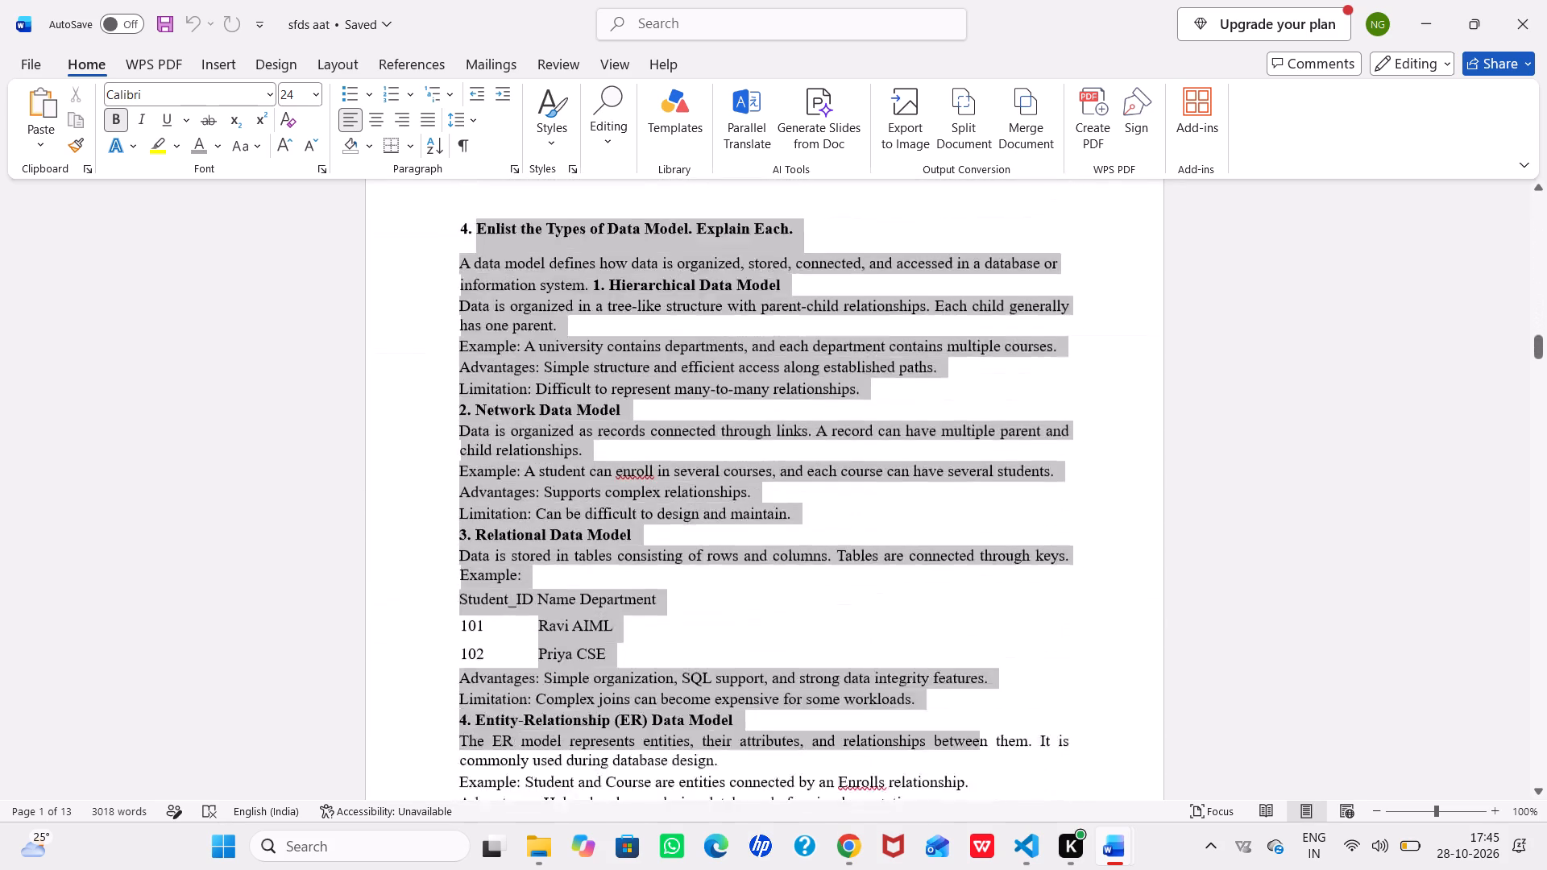
{"action": "left_click_drag", "start_coordinate": [981, 869], "coordinate": [981, 869]}
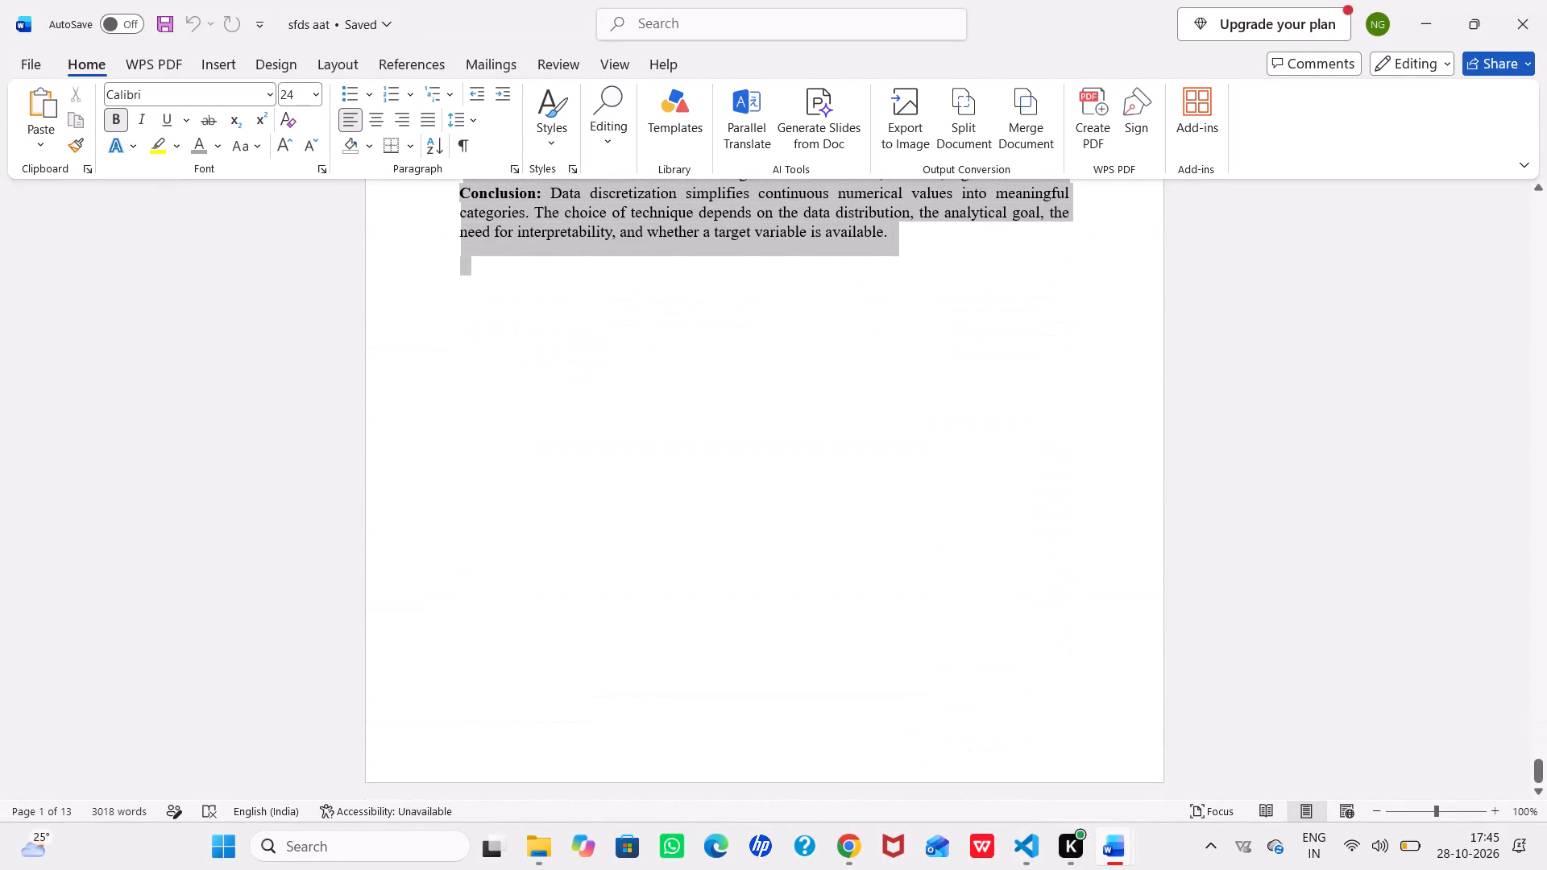
{"action": "left_click_drag", "start_coordinate": [981, 869], "coordinate": [983, 869]}
{"action": "key", "text": "ctrl+c"}
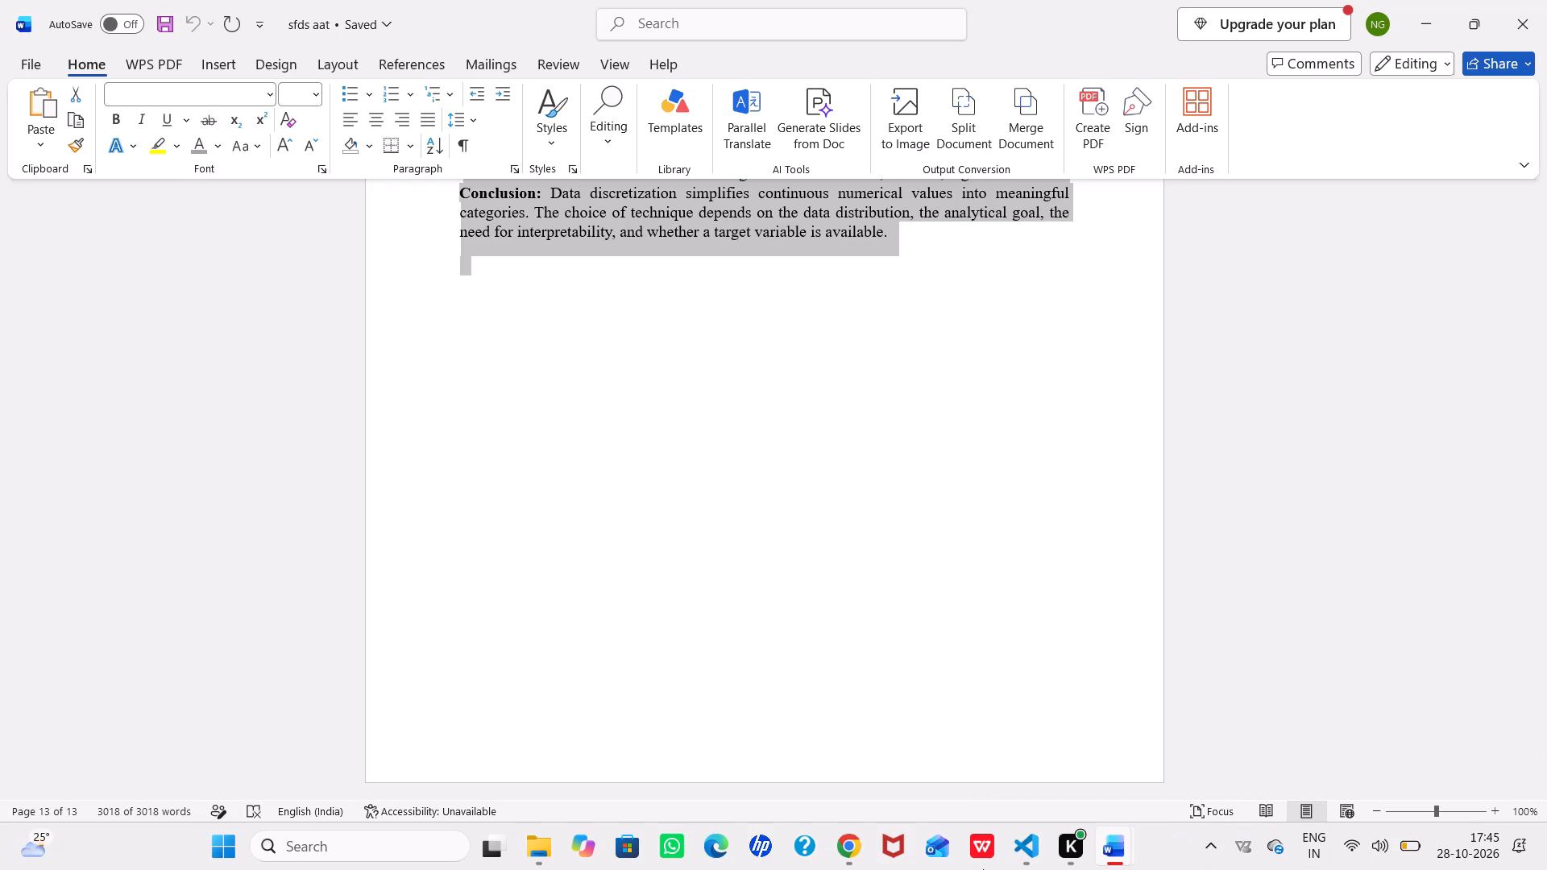
In the assinment 1 document, replace everything from the page 4 Theory of Computation cover to the end with the copied SFDS content.
{"action": "key", "text": "alt+Tab"}
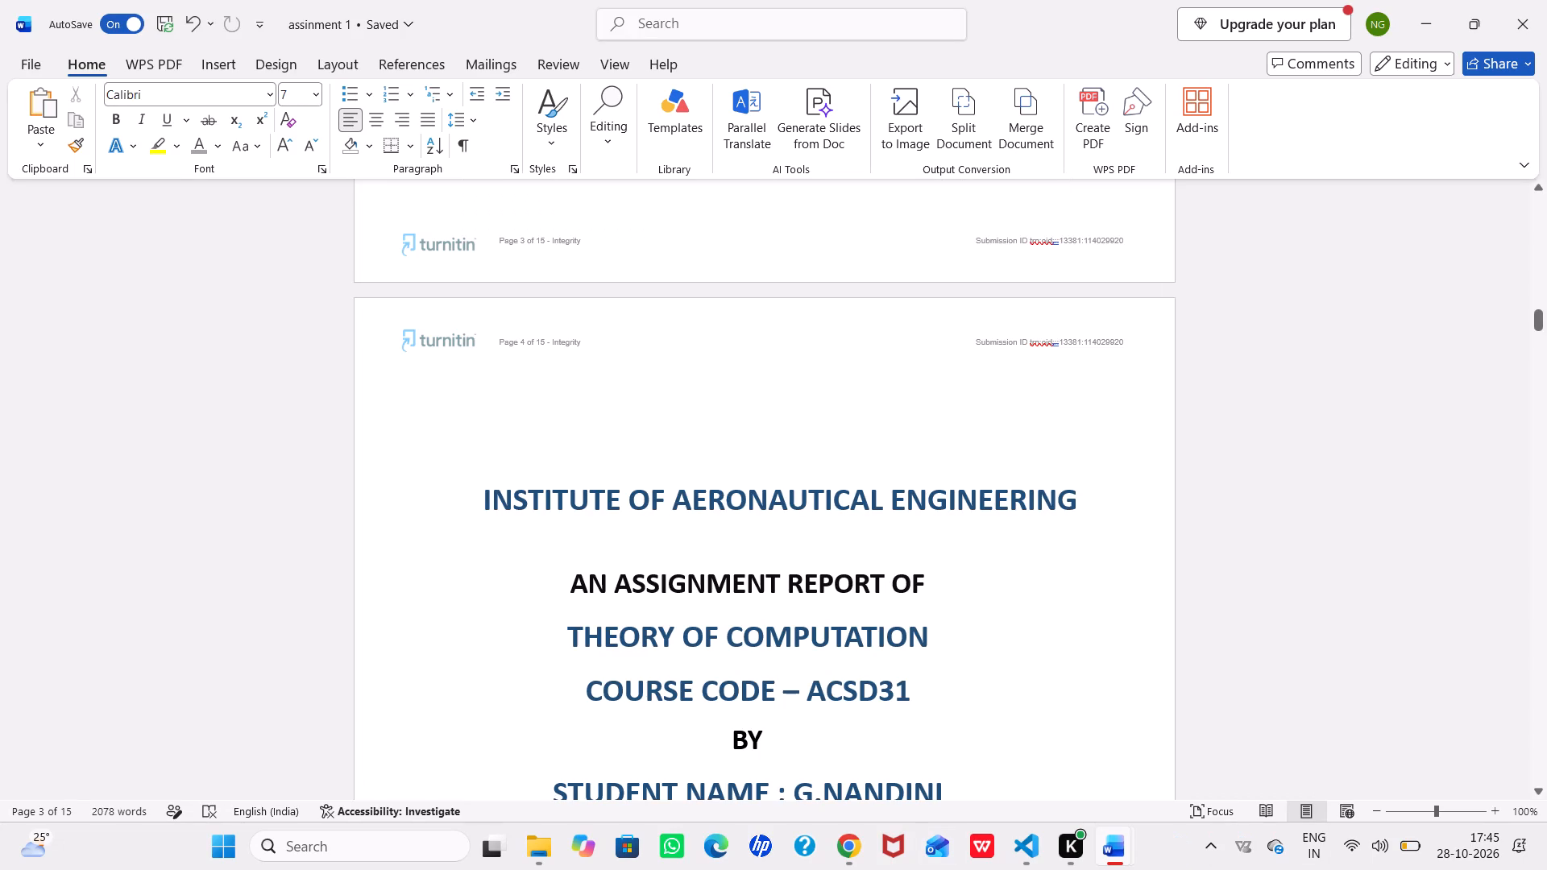
{"action": "left_click_drag", "start_coordinate": [476, 495], "coordinate": [964, 869]}
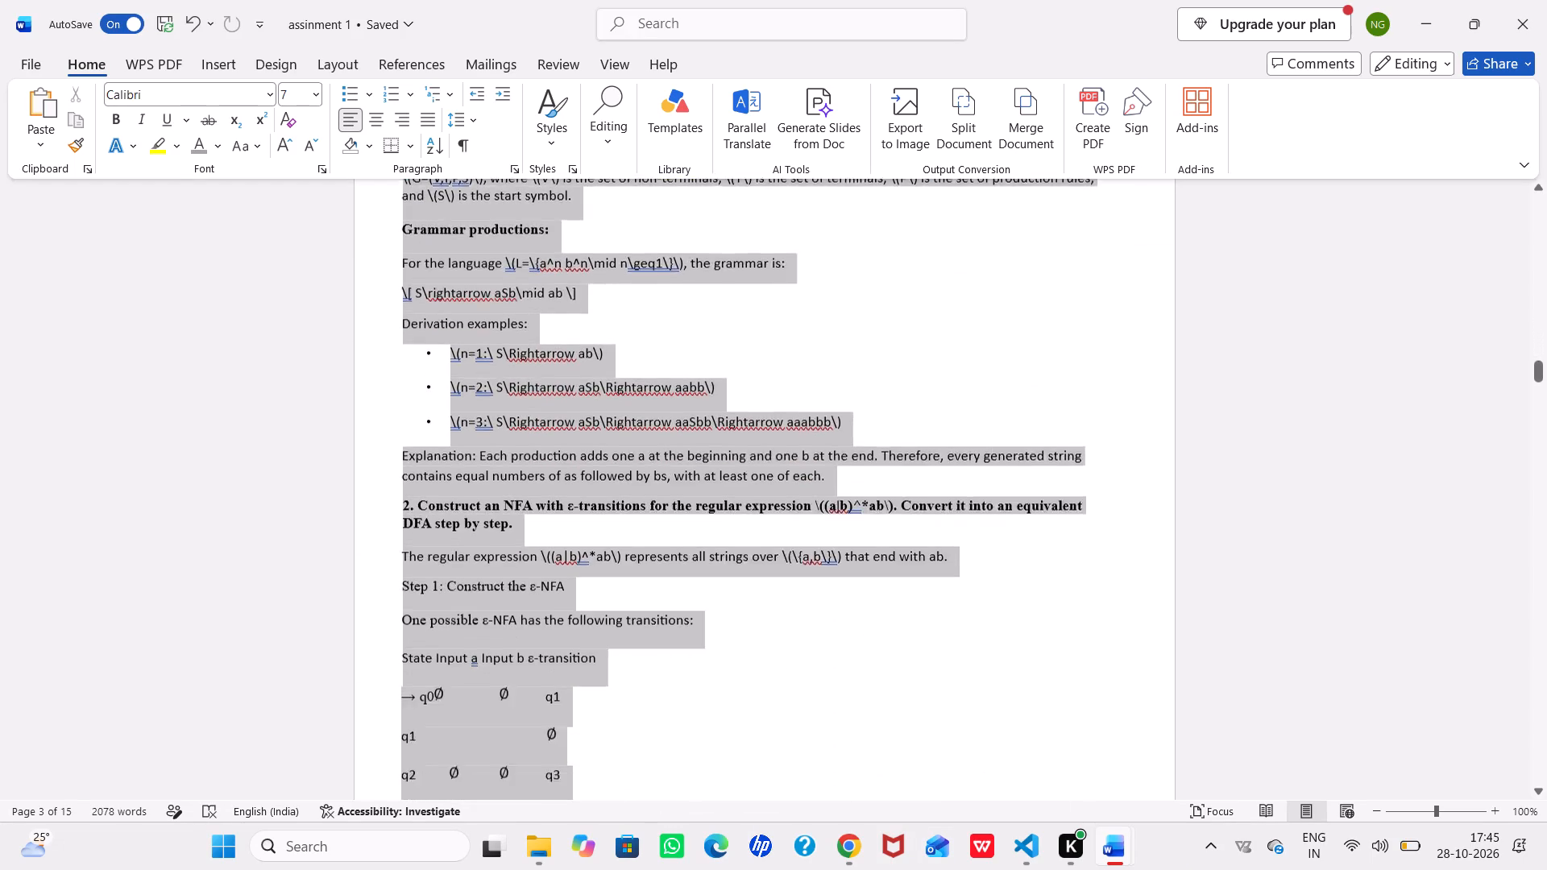
{"action": "left_click_drag", "start_coordinate": [964, 869], "coordinate": [964, 869]}
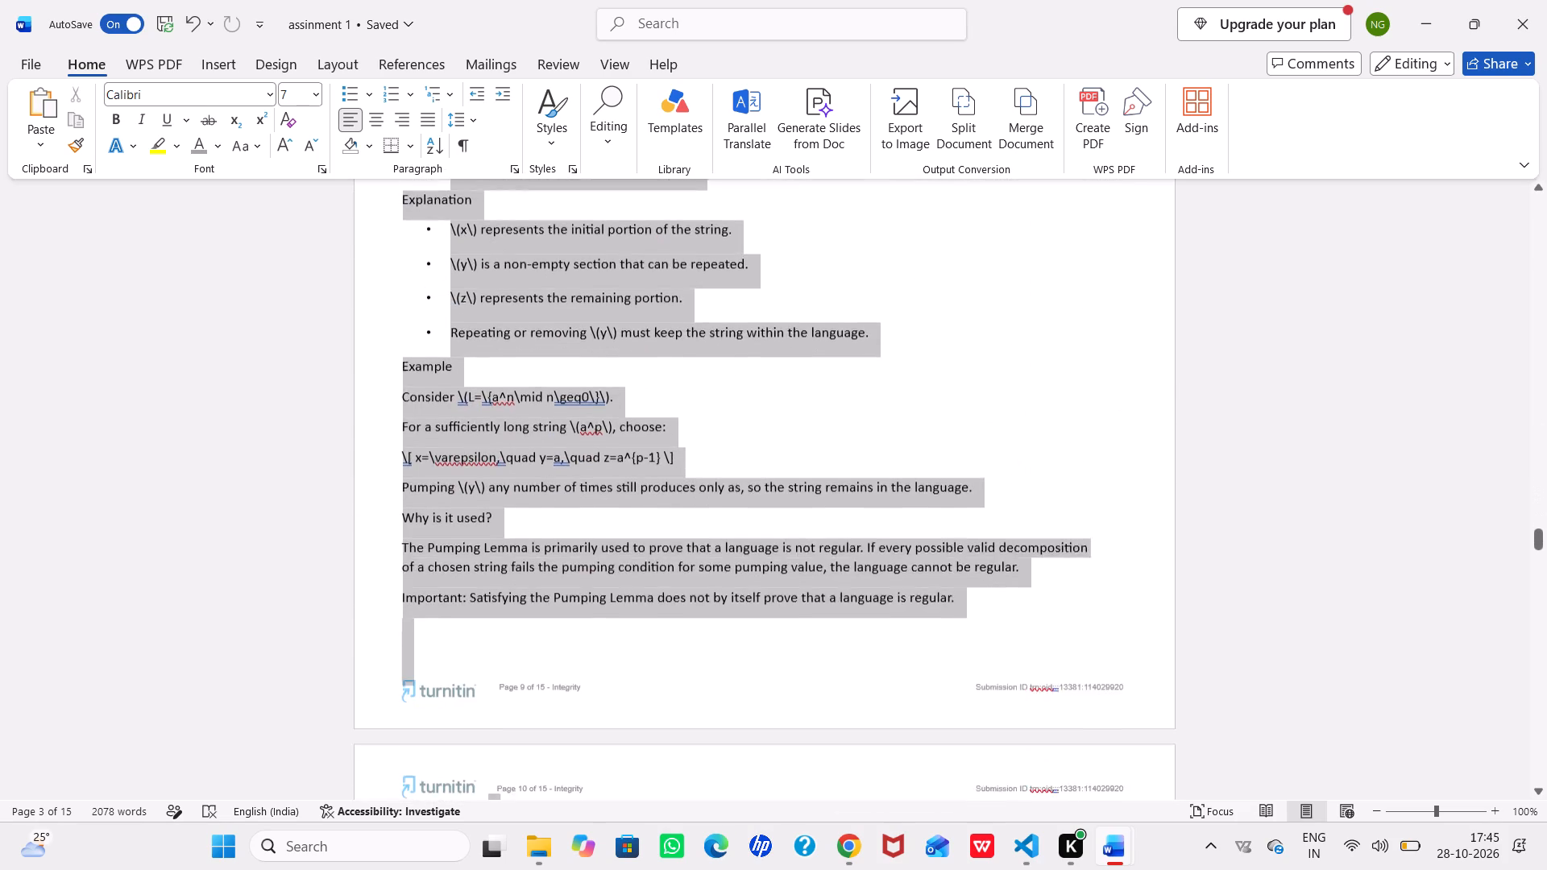
{"action": "left_click_drag", "start_coordinate": [964, 869], "coordinate": [964, 869]}
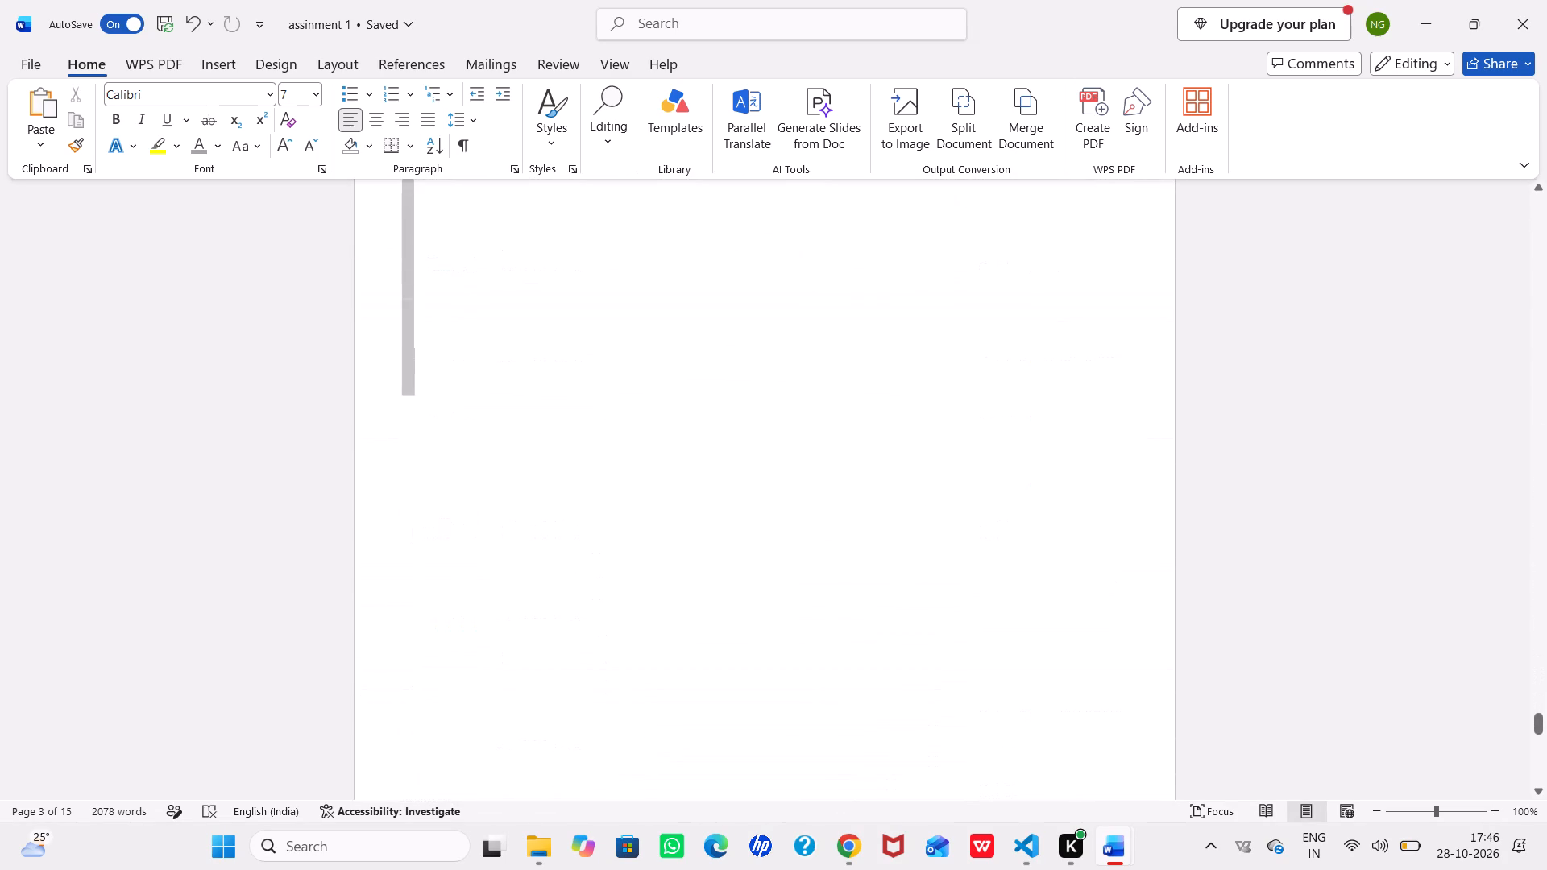
{"action": "left_click_drag", "start_coordinate": [964, 869], "coordinate": [965, 869]}
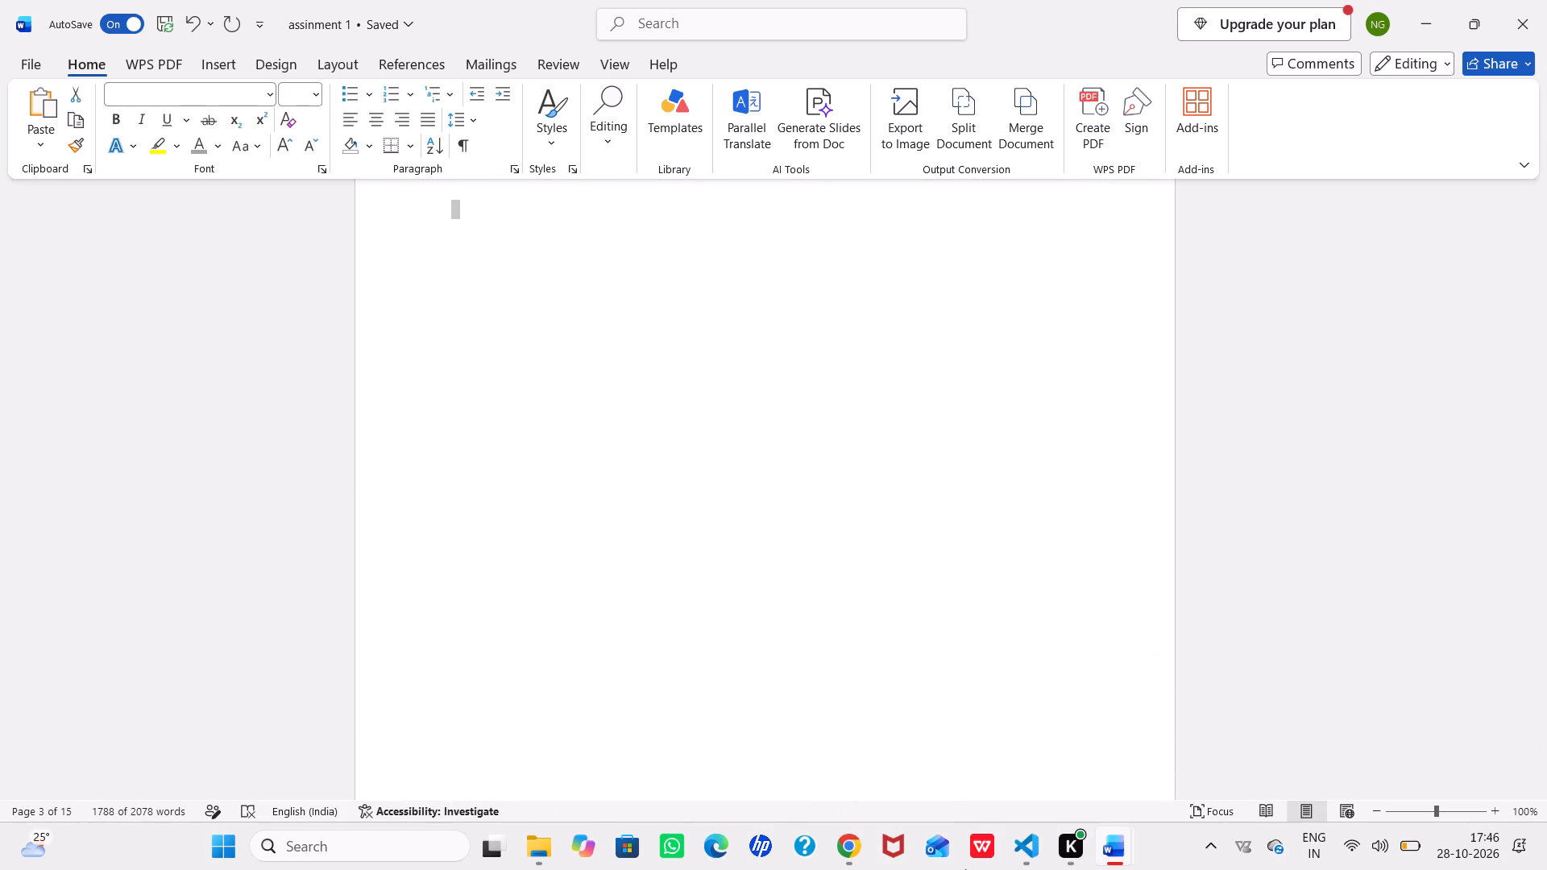
{"action": "key", "text": "ctrl+v"}
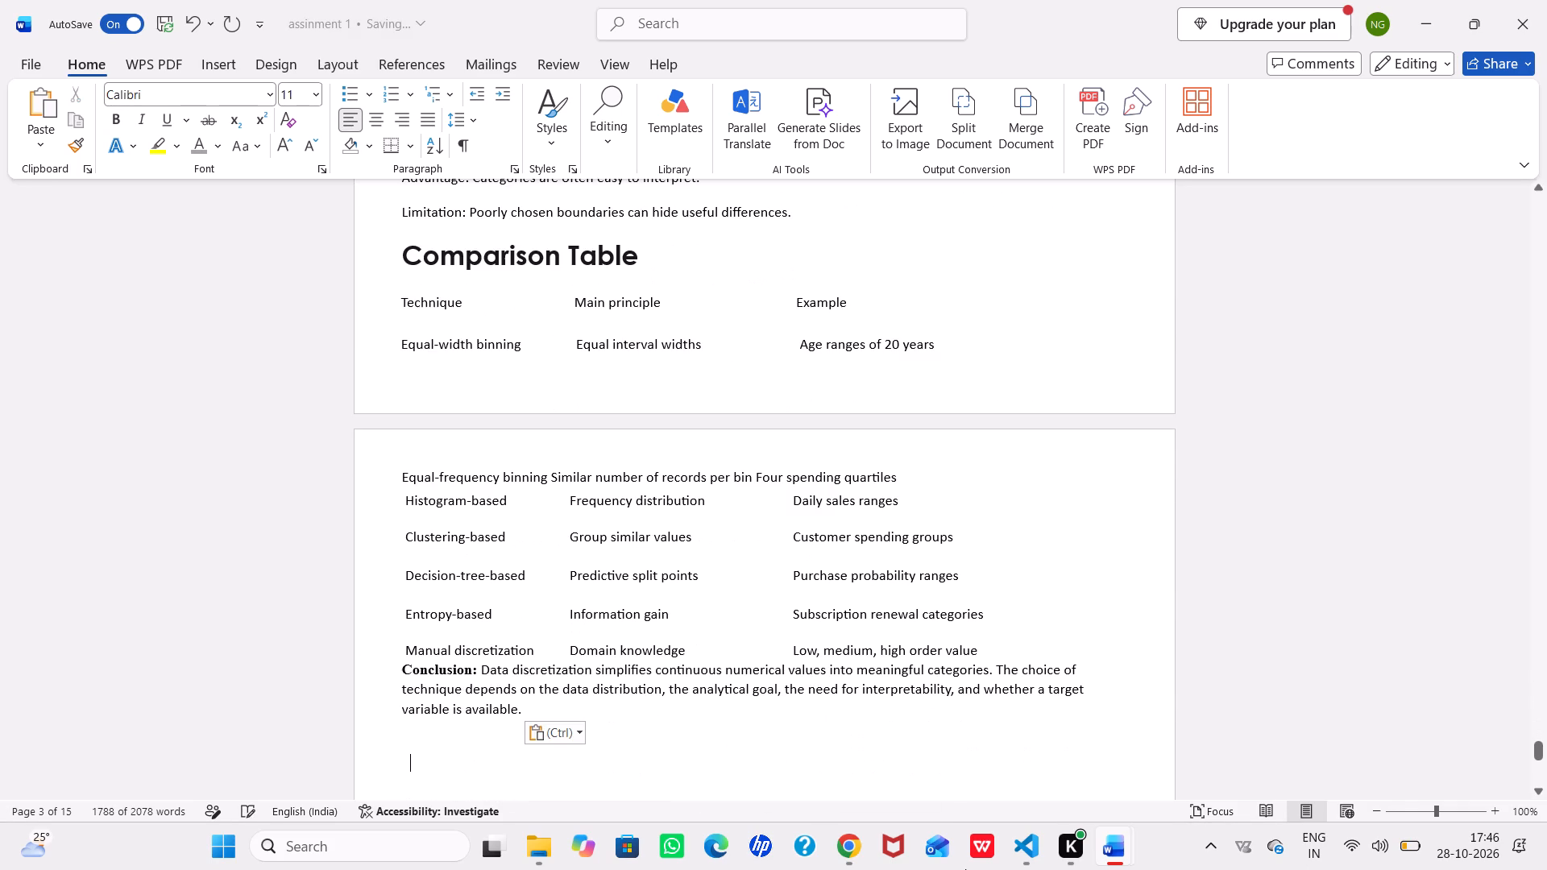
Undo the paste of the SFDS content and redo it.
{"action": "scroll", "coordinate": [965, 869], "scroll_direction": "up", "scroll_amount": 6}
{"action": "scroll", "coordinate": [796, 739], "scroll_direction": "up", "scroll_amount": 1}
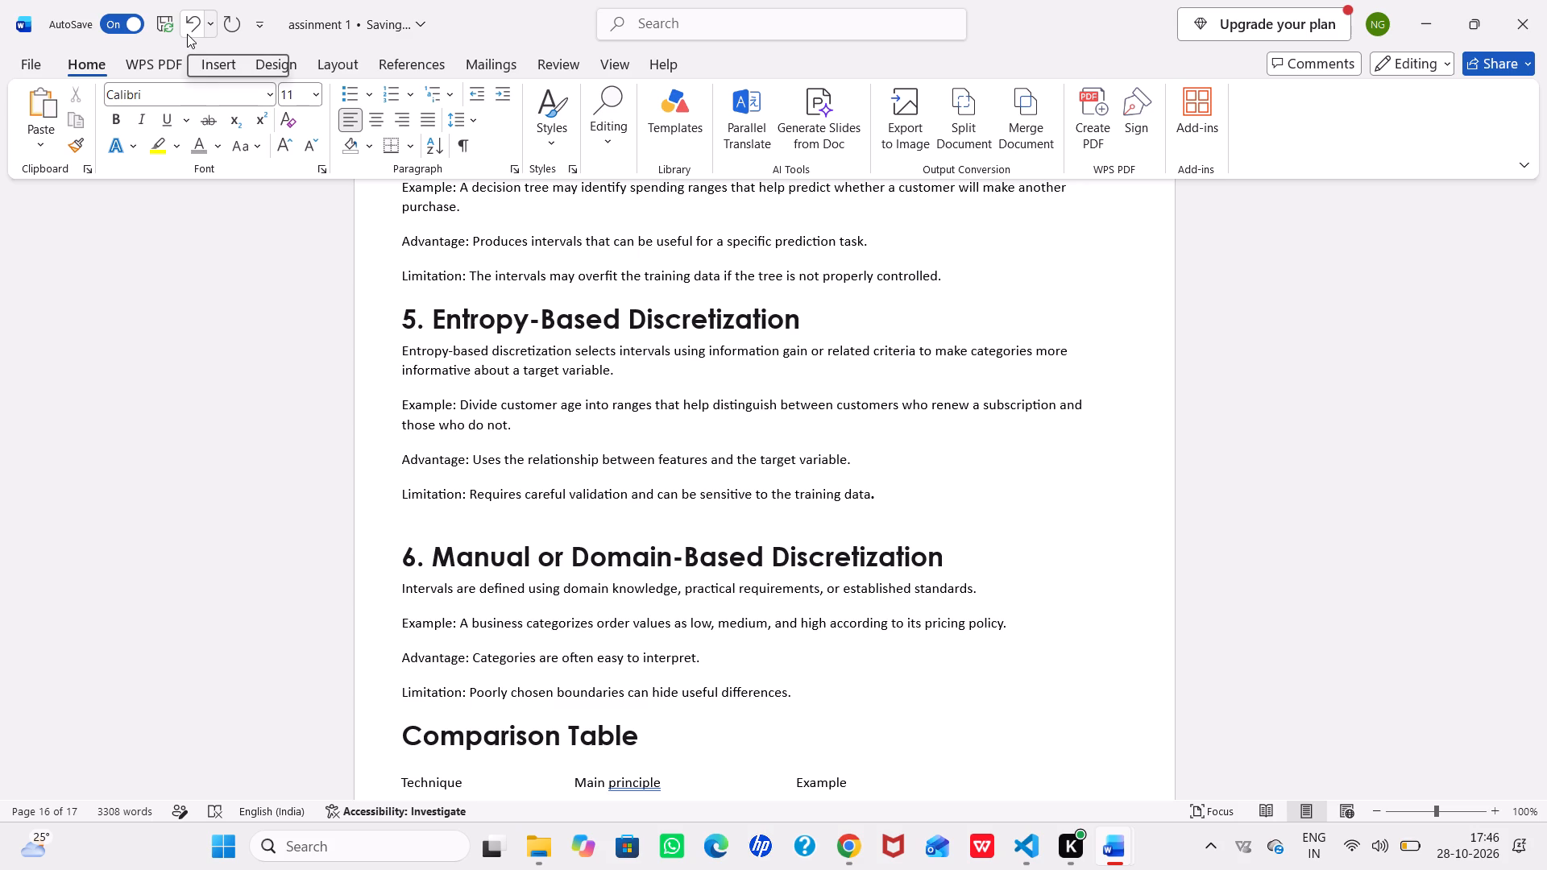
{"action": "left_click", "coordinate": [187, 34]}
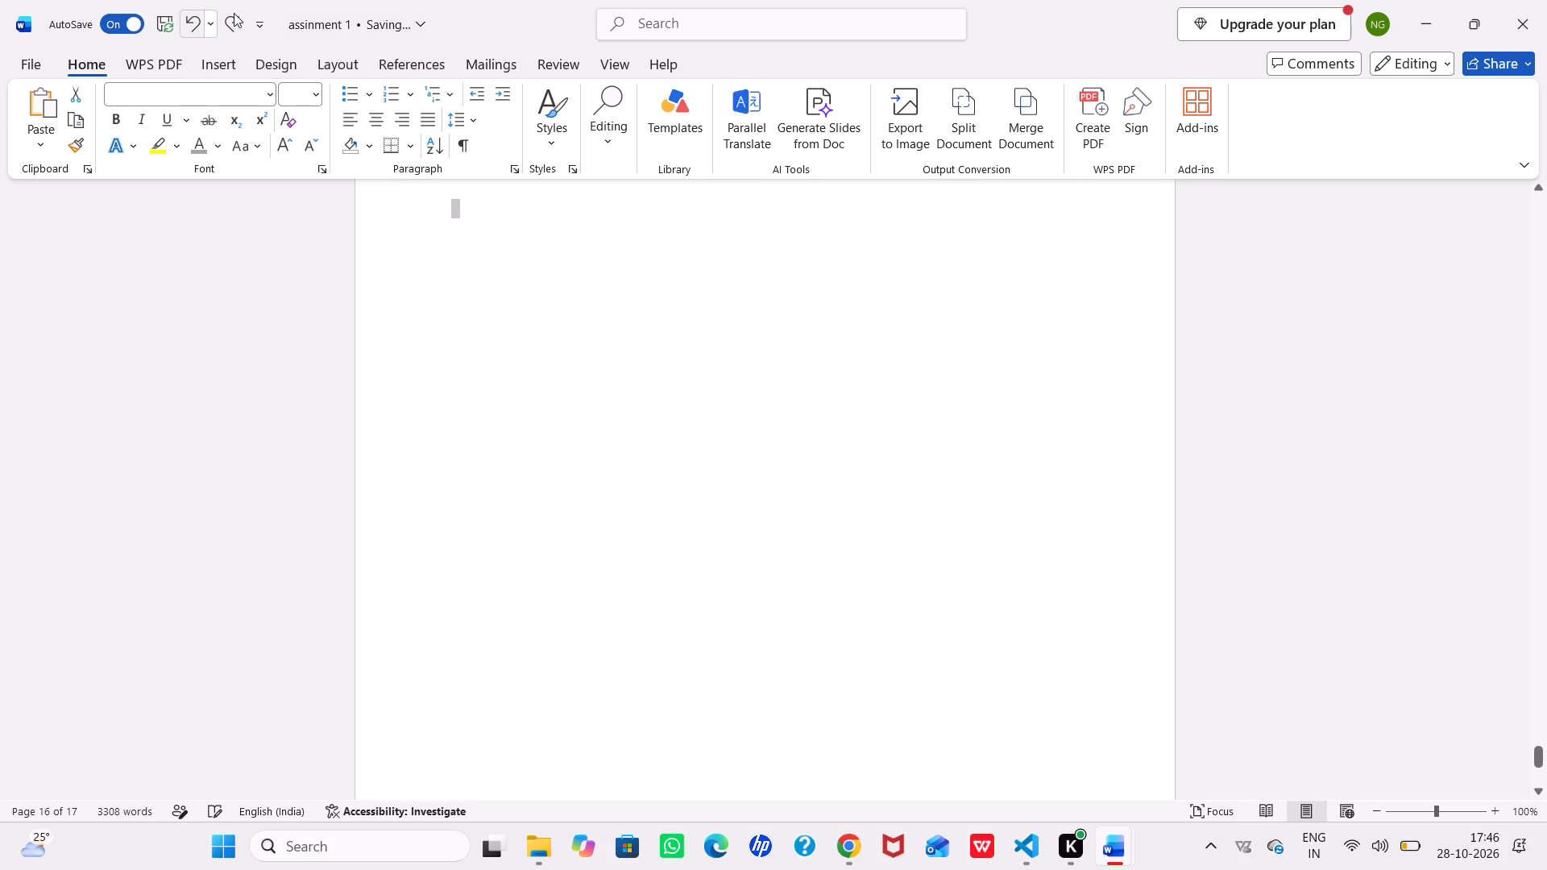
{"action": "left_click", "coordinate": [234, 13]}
Review the assinment 1 document after the paste, examining the SFDS answers and the headers and footers of the Turnitin overview pages.
{"action": "scroll", "coordinate": [466, 386], "scroll_direction": "up", "scroll_amount": 1}
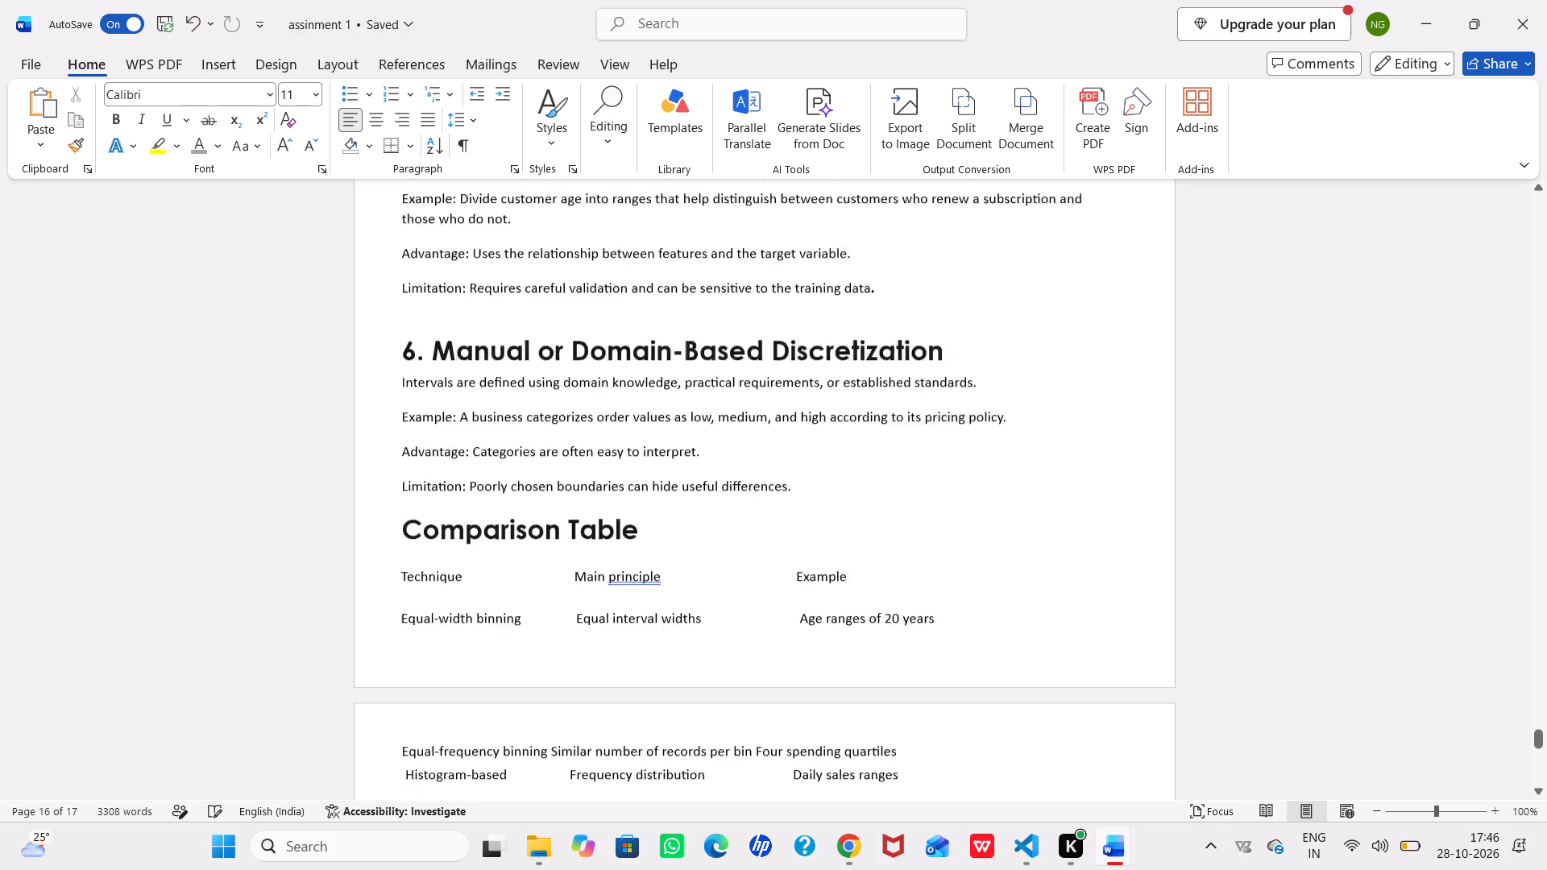
{"action": "scroll", "coordinate": [466, 386], "scroll_direction": "up", "scroll_amount": 3}
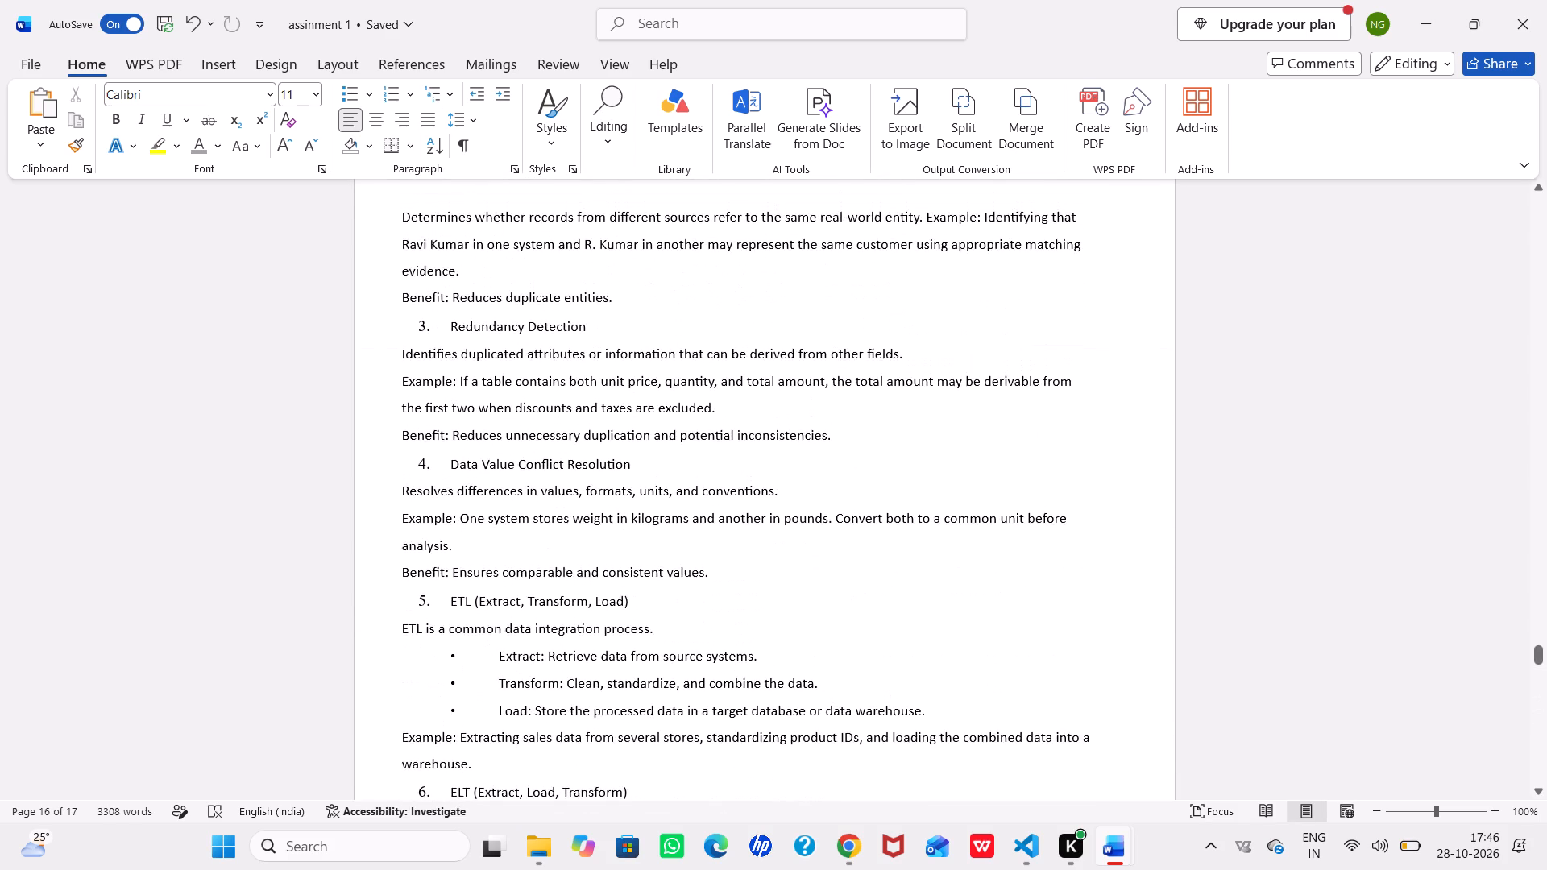
{"action": "scroll", "coordinate": [466, 386], "scroll_direction": "up", "scroll_amount": 7}
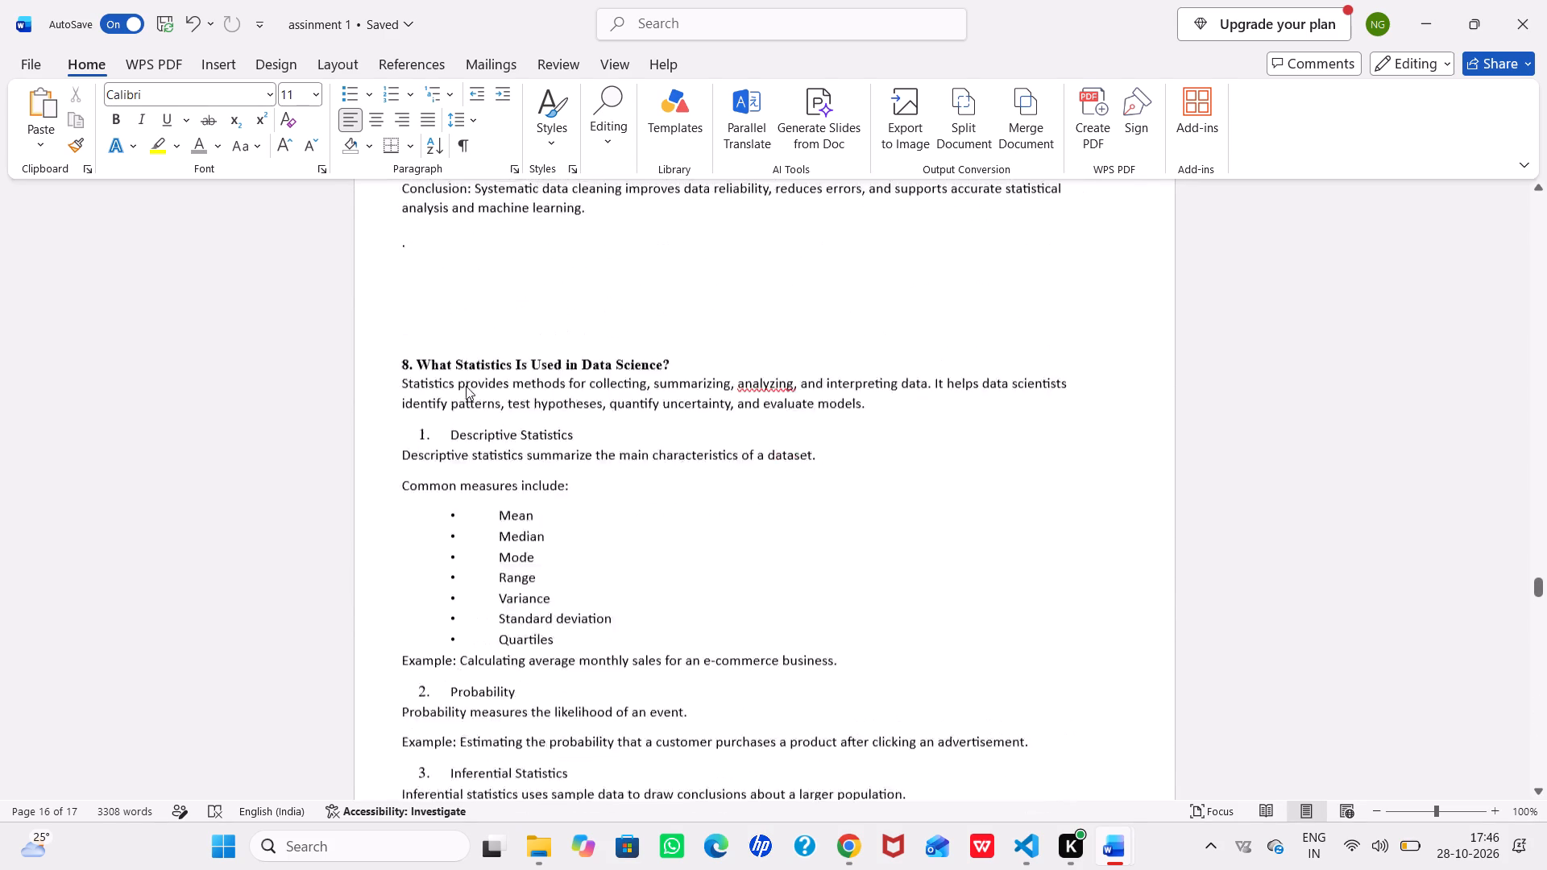
{"action": "scroll", "coordinate": [466, 386], "scroll_direction": "up", "scroll_amount": 6}
{"action": "scroll", "coordinate": [466, 386], "scroll_direction": "up", "scroll_amount": 20}
{"action": "scroll", "coordinate": [466, 386], "scroll_direction": "up", "scroll_amount": 20}
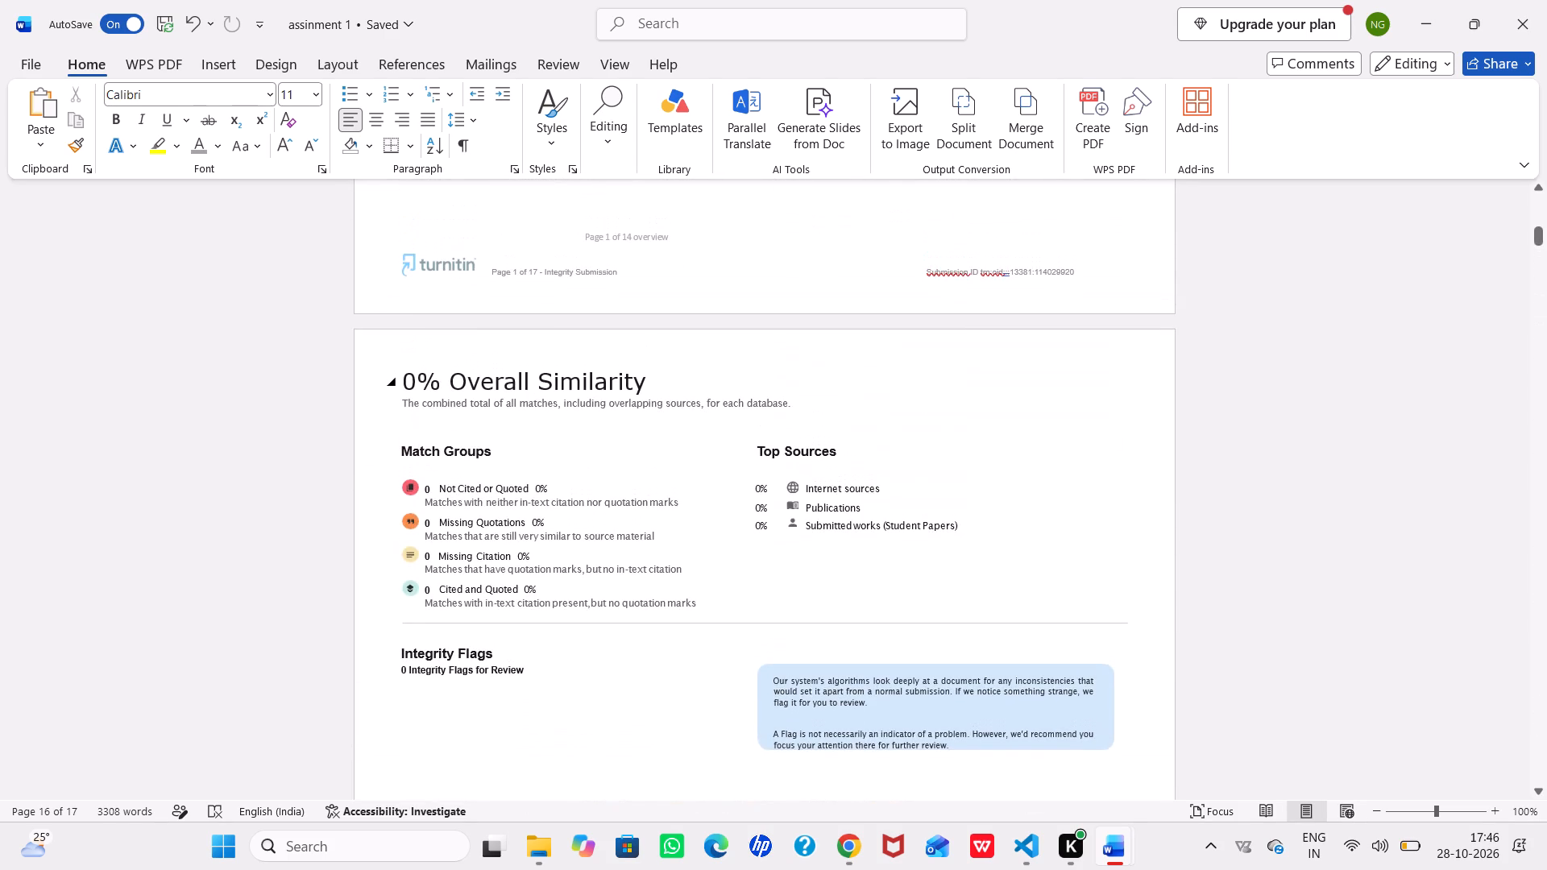
{"action": "scroll", "coordinate": [466, 386], "scroll_direction": "down", "scroll_amount": 2}
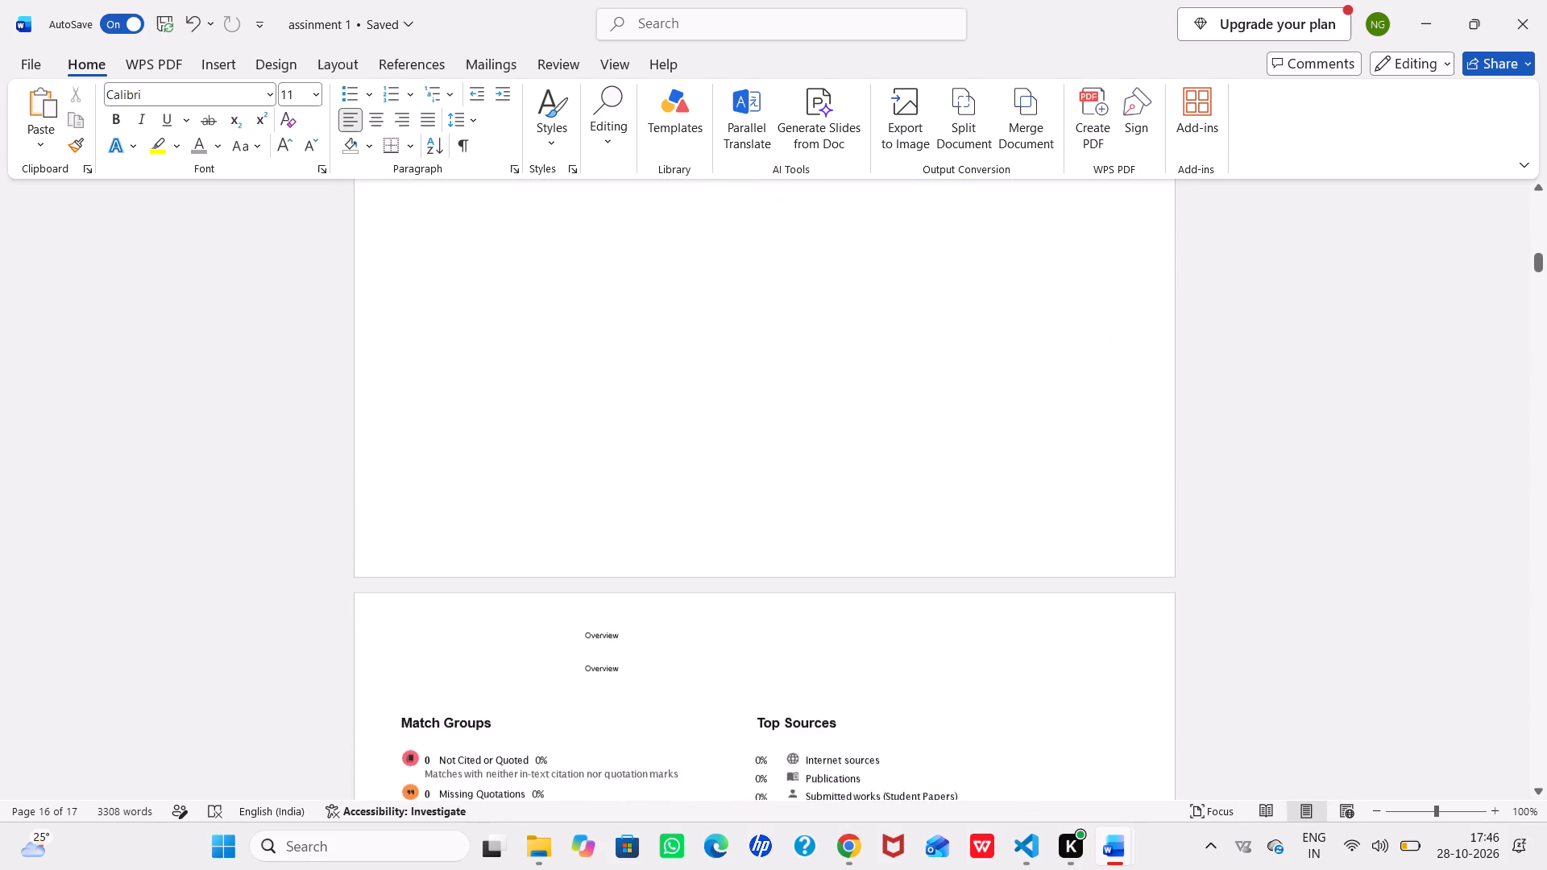
{"action": "scroll", "coordinate": [466, 386], "scroll_direction": "down", "scroll_amount": 1}
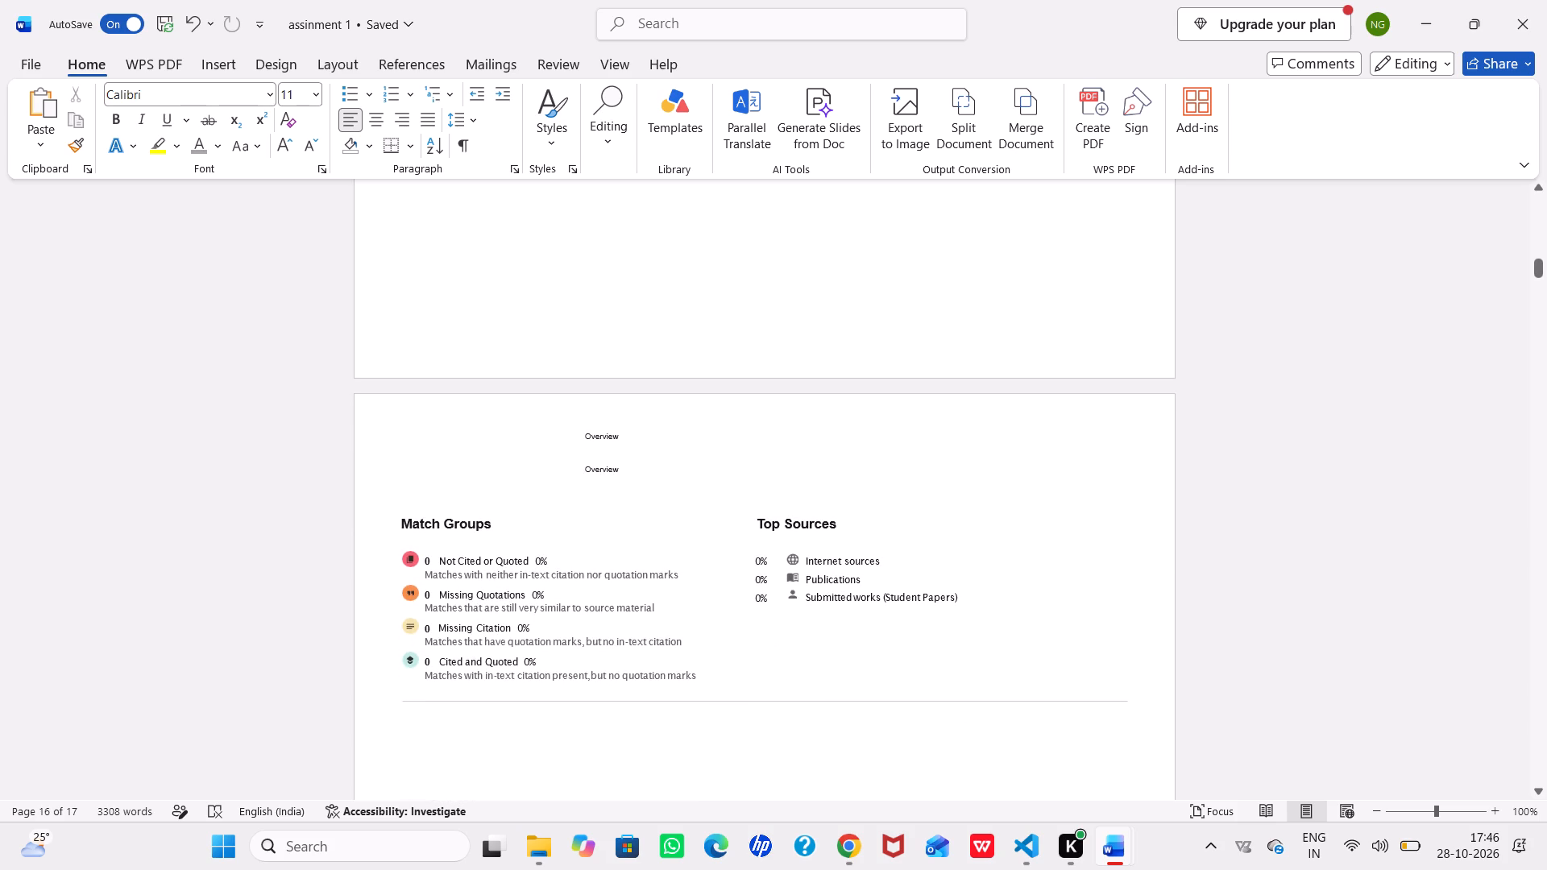
Undo the replacement of the Theory of Computation content with the SFDS content in the assinment 1 document.
{"action": "scroll", "coordinate": [466, 386], "scroll_direction": "down", "scroll_amount": 1}
{"action": "key", "text": "ctrl+z"}
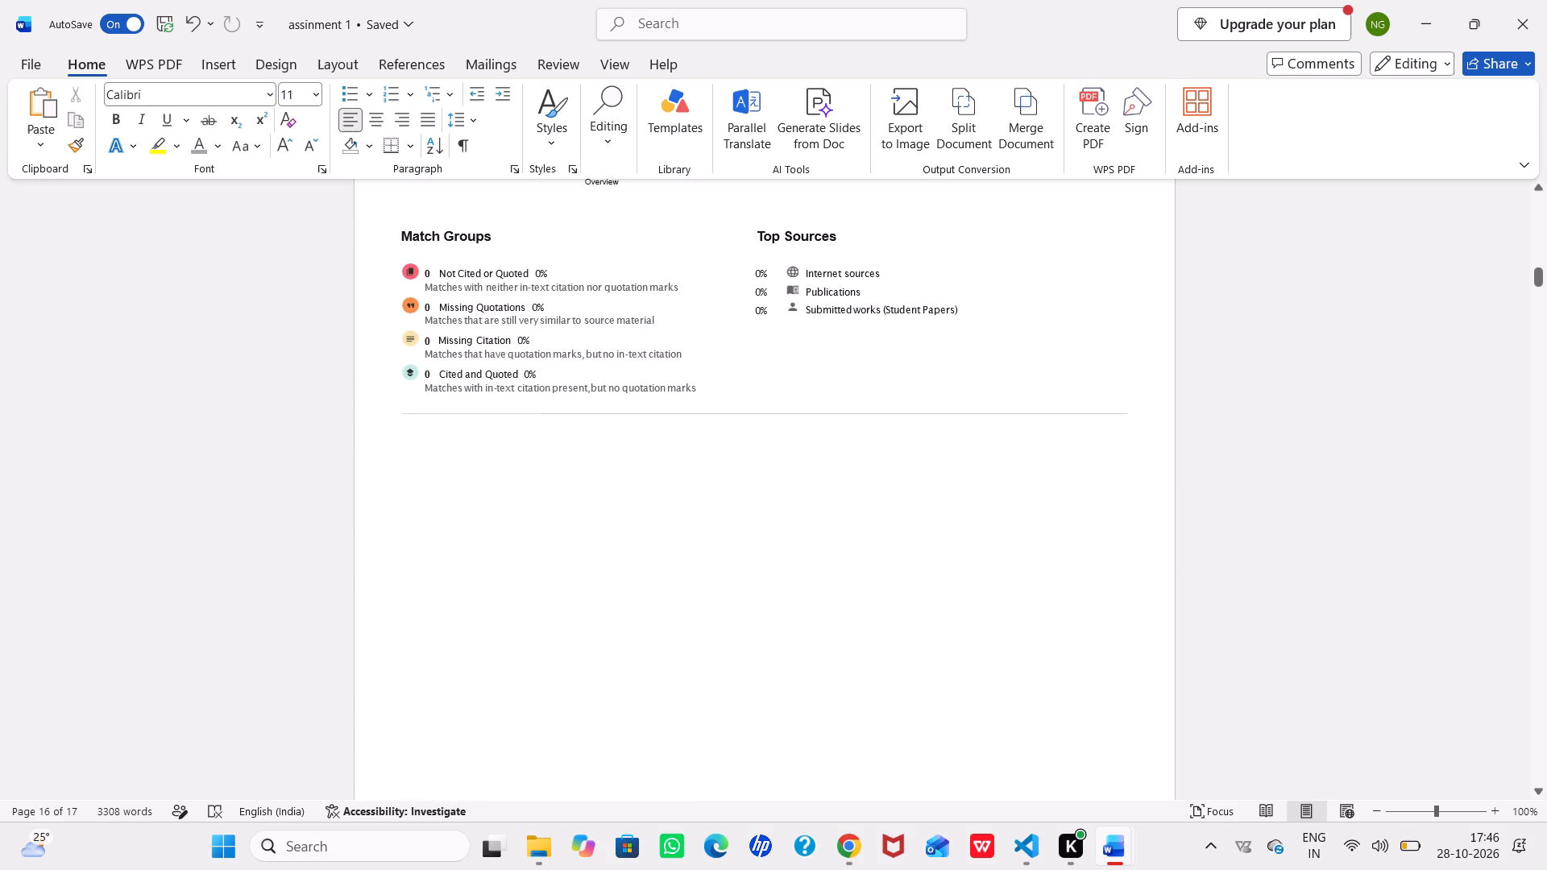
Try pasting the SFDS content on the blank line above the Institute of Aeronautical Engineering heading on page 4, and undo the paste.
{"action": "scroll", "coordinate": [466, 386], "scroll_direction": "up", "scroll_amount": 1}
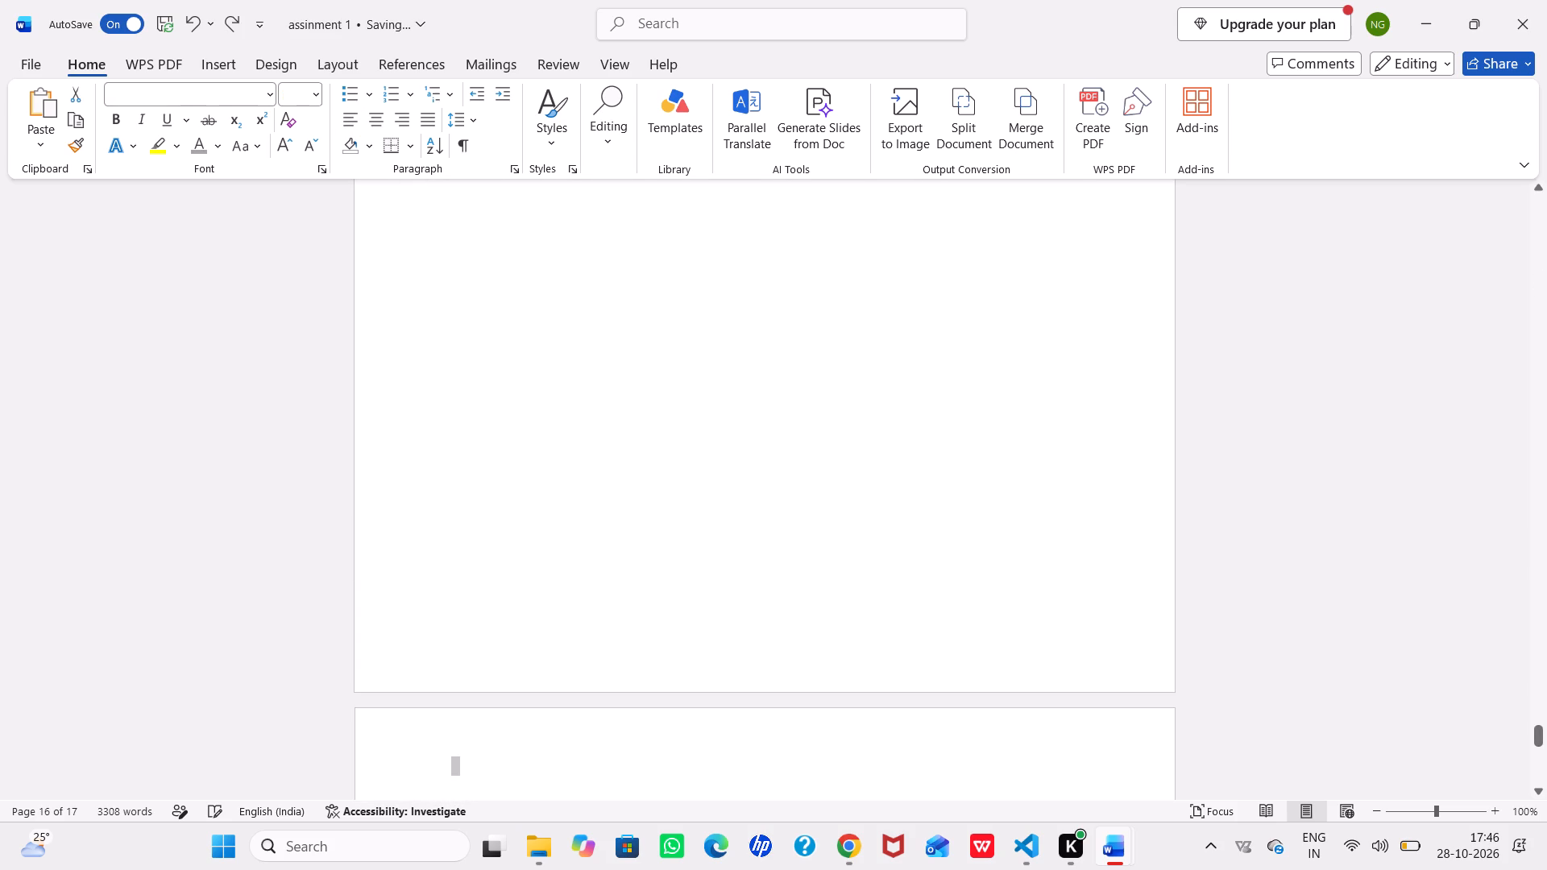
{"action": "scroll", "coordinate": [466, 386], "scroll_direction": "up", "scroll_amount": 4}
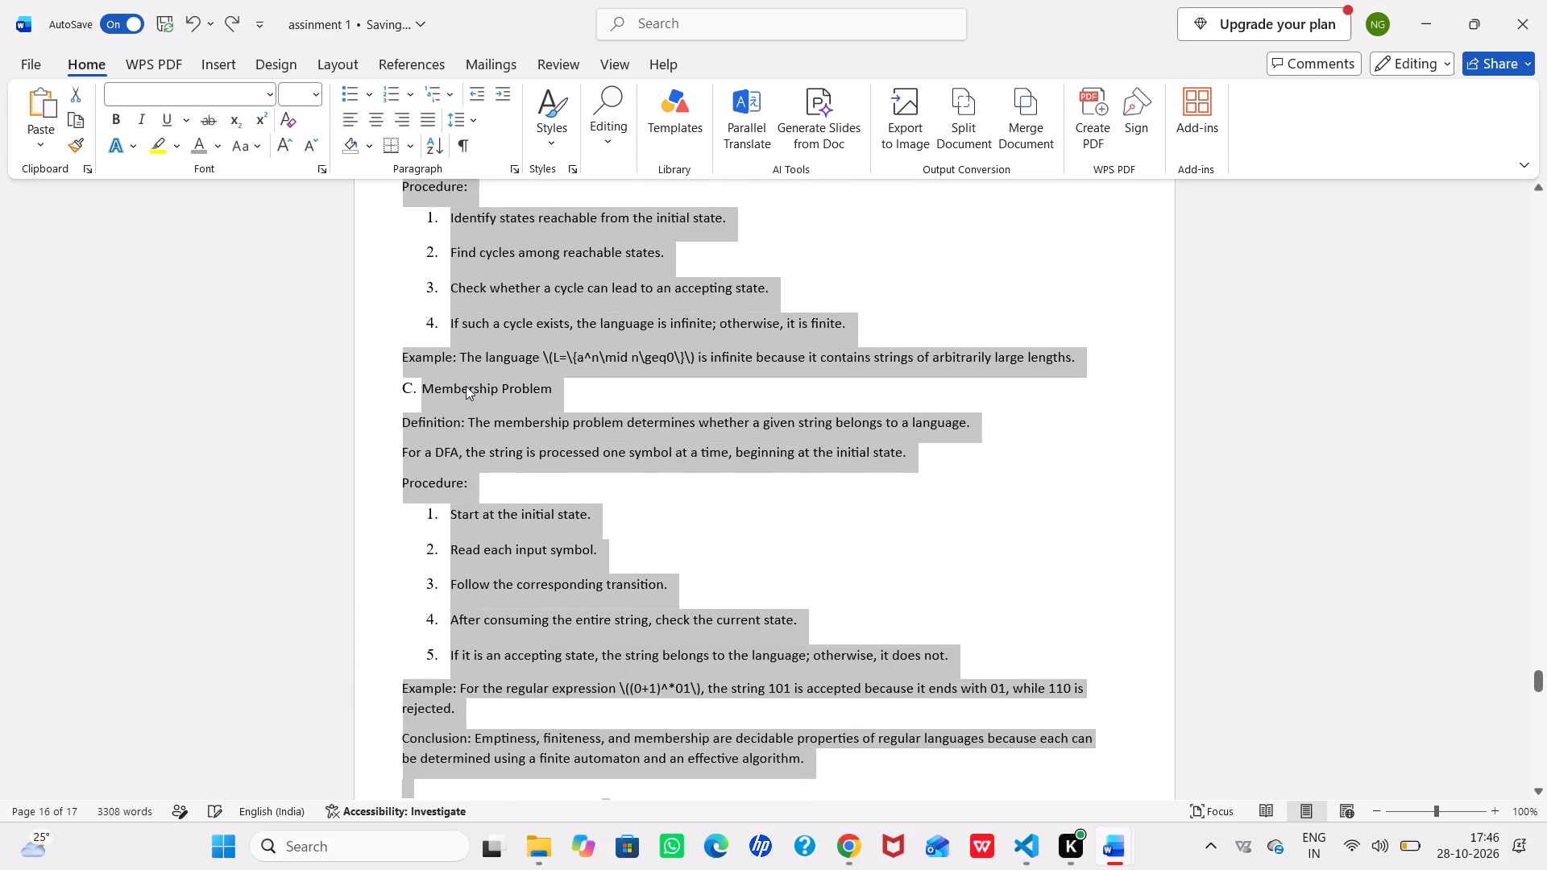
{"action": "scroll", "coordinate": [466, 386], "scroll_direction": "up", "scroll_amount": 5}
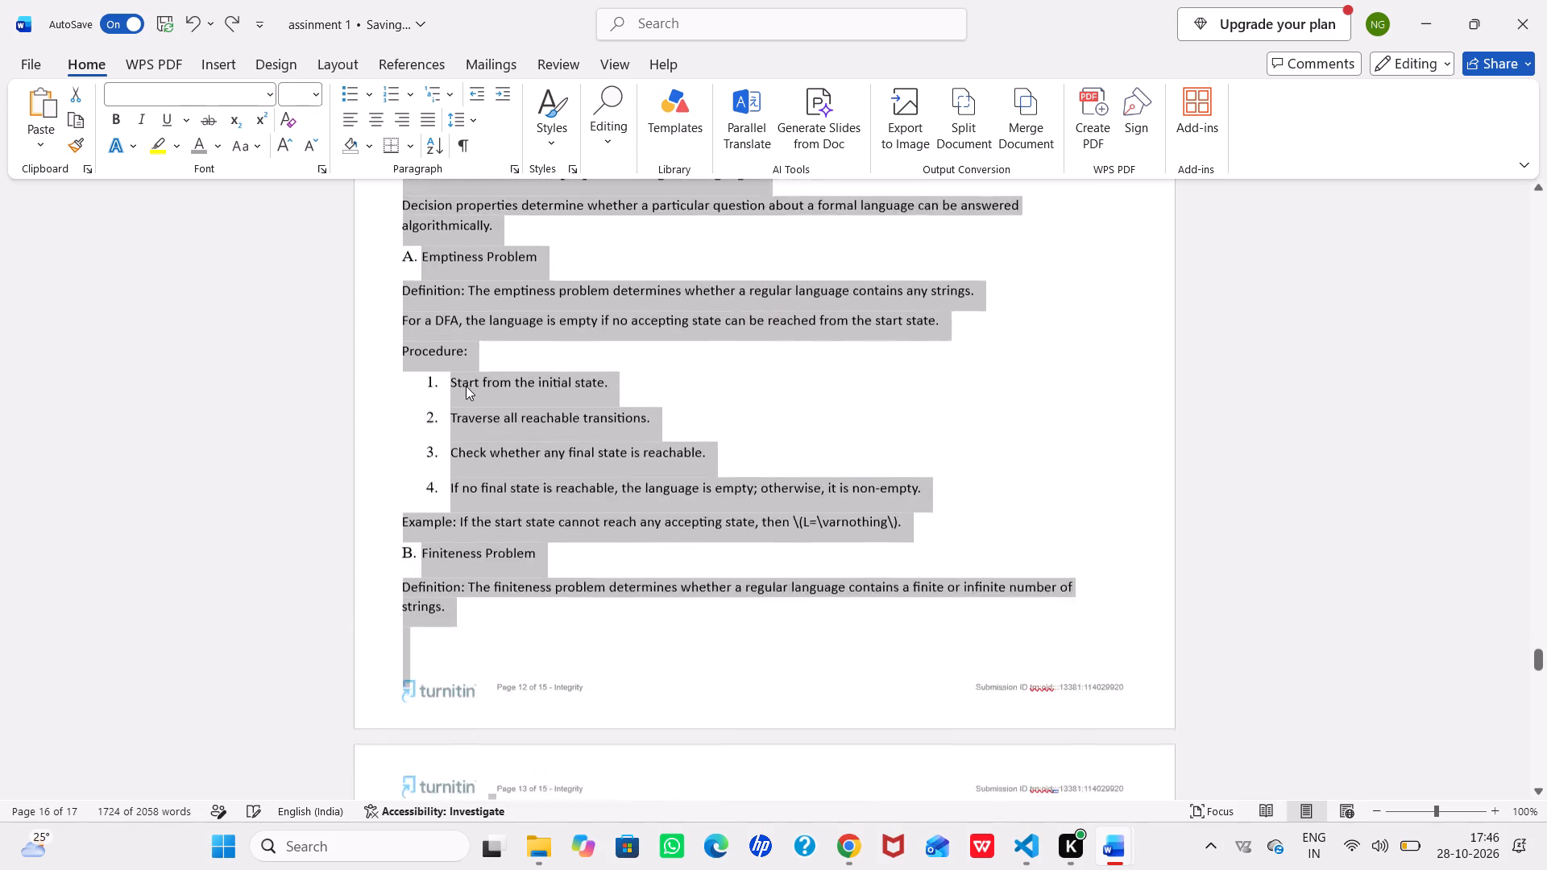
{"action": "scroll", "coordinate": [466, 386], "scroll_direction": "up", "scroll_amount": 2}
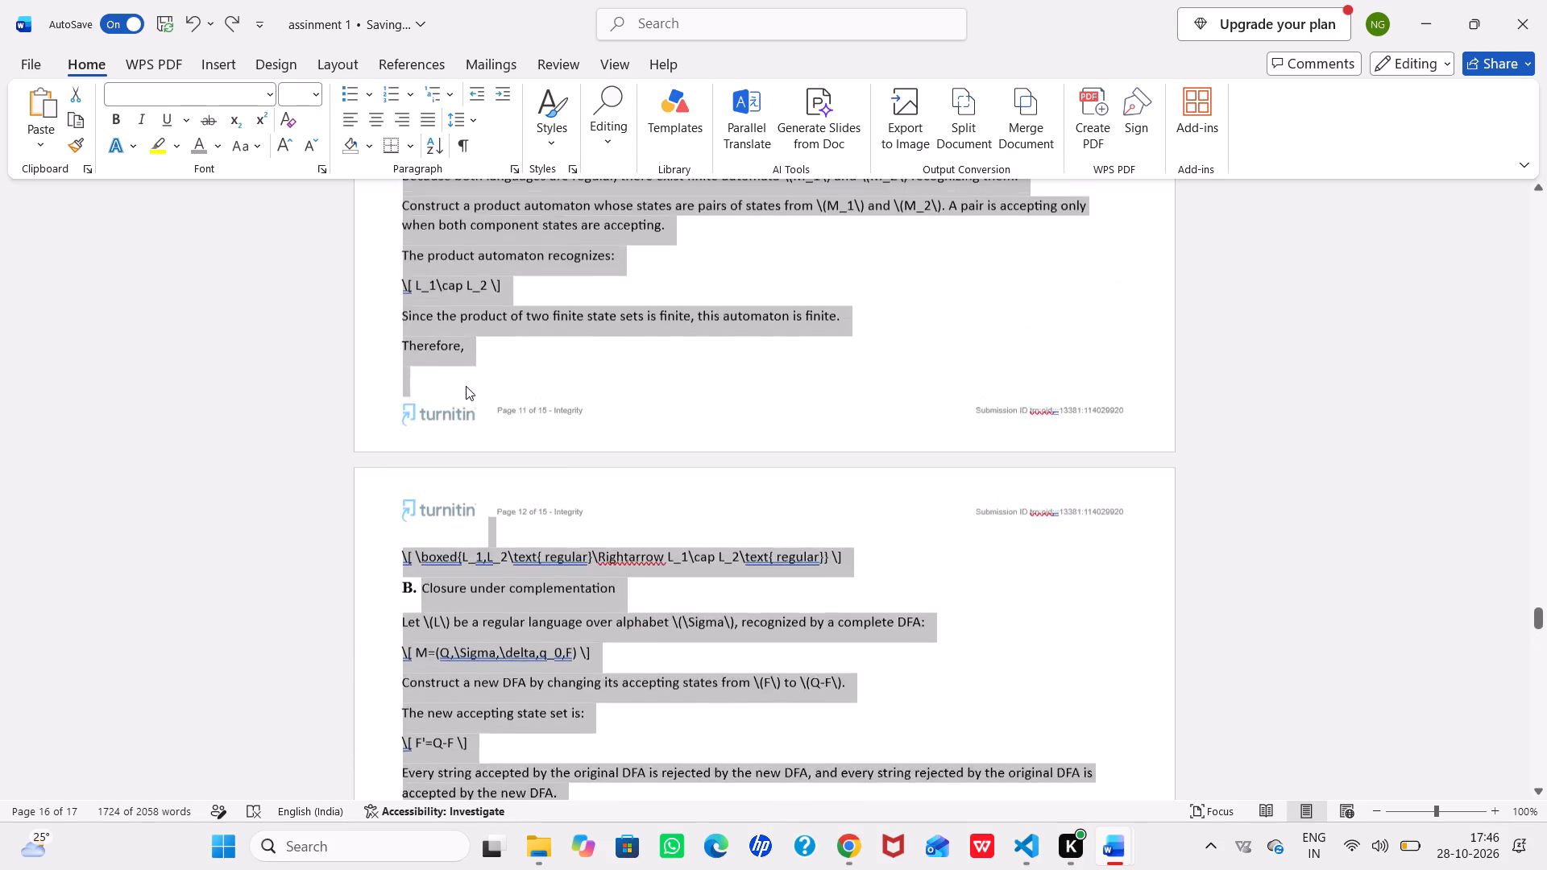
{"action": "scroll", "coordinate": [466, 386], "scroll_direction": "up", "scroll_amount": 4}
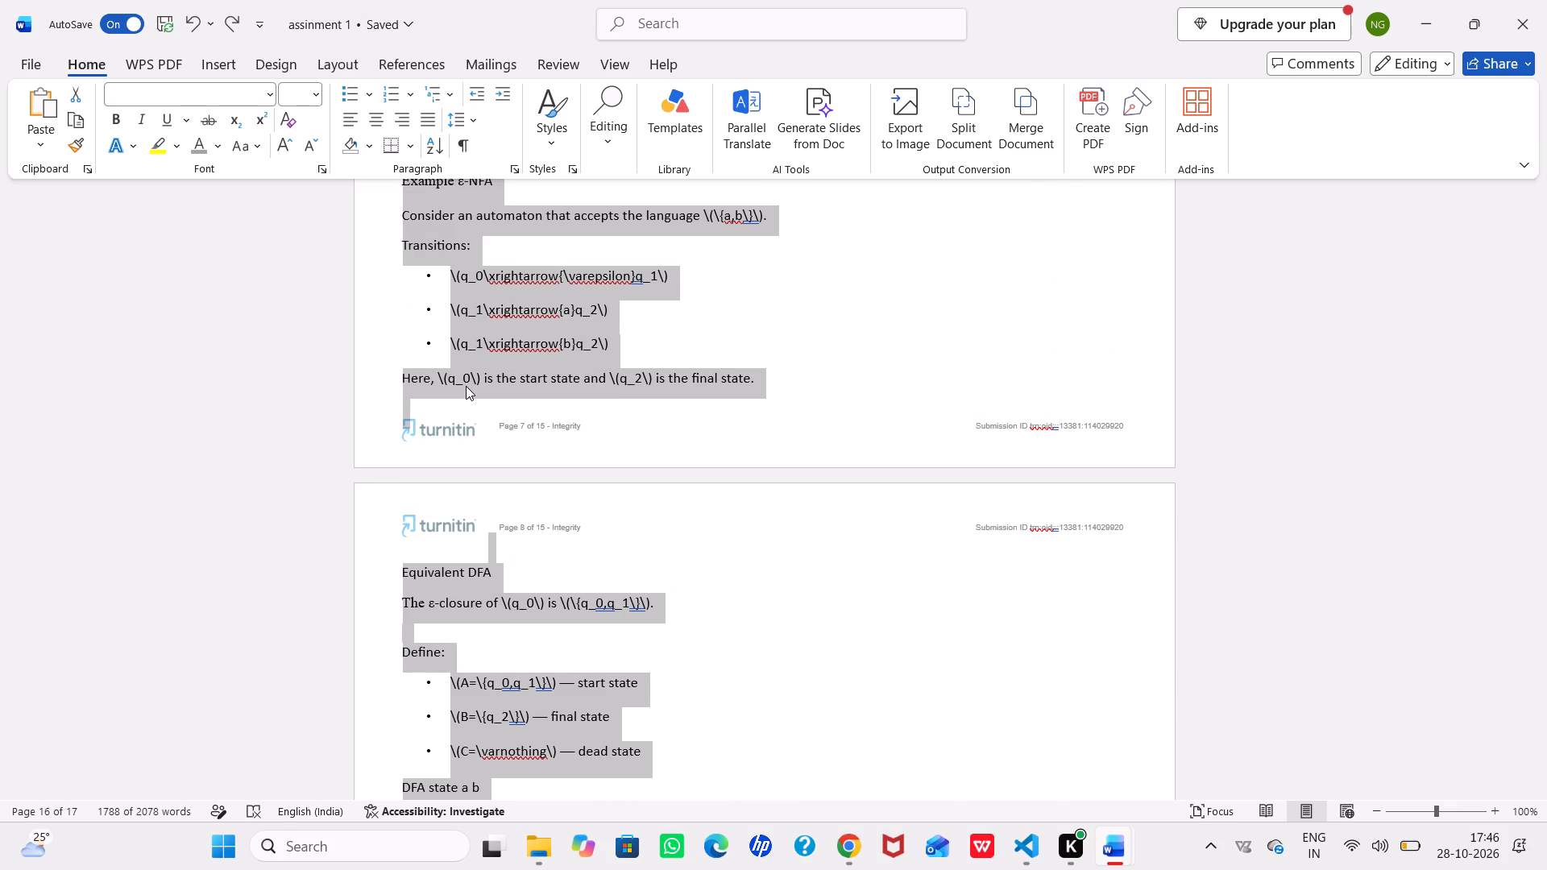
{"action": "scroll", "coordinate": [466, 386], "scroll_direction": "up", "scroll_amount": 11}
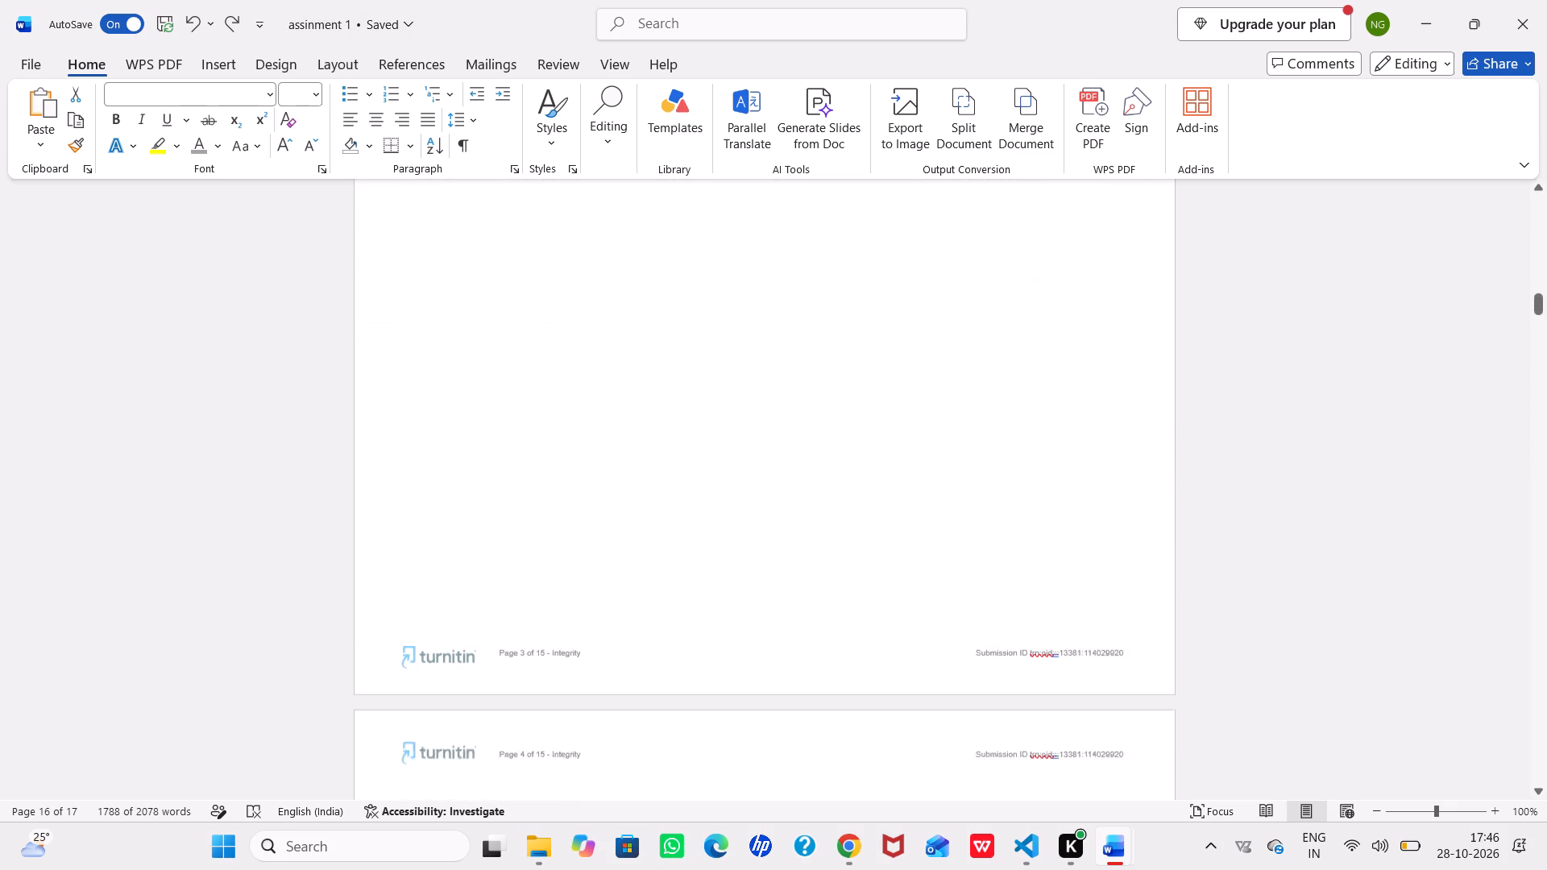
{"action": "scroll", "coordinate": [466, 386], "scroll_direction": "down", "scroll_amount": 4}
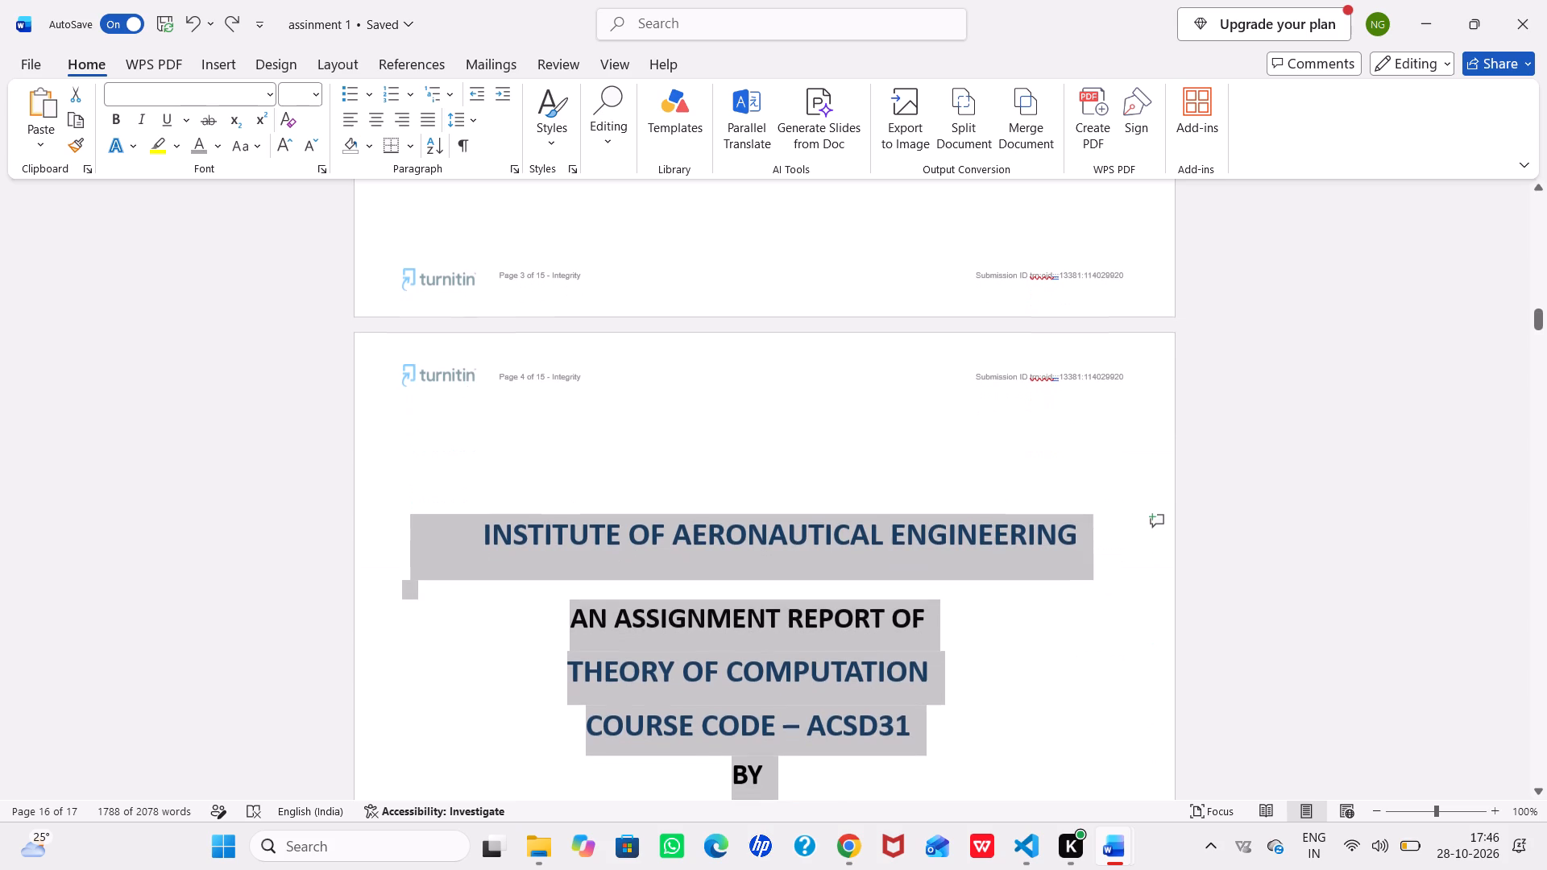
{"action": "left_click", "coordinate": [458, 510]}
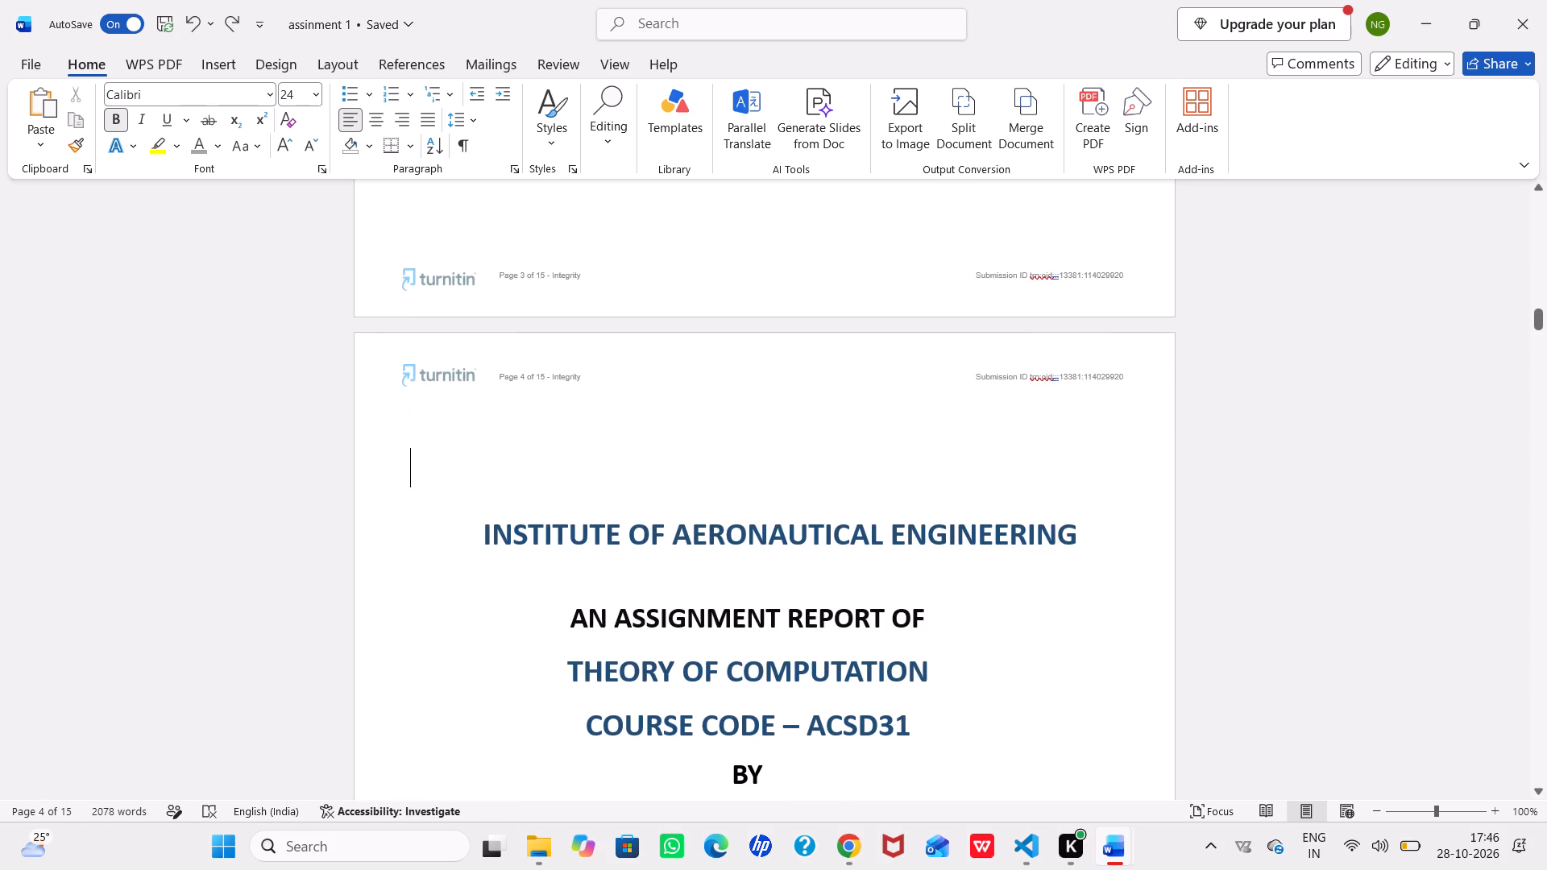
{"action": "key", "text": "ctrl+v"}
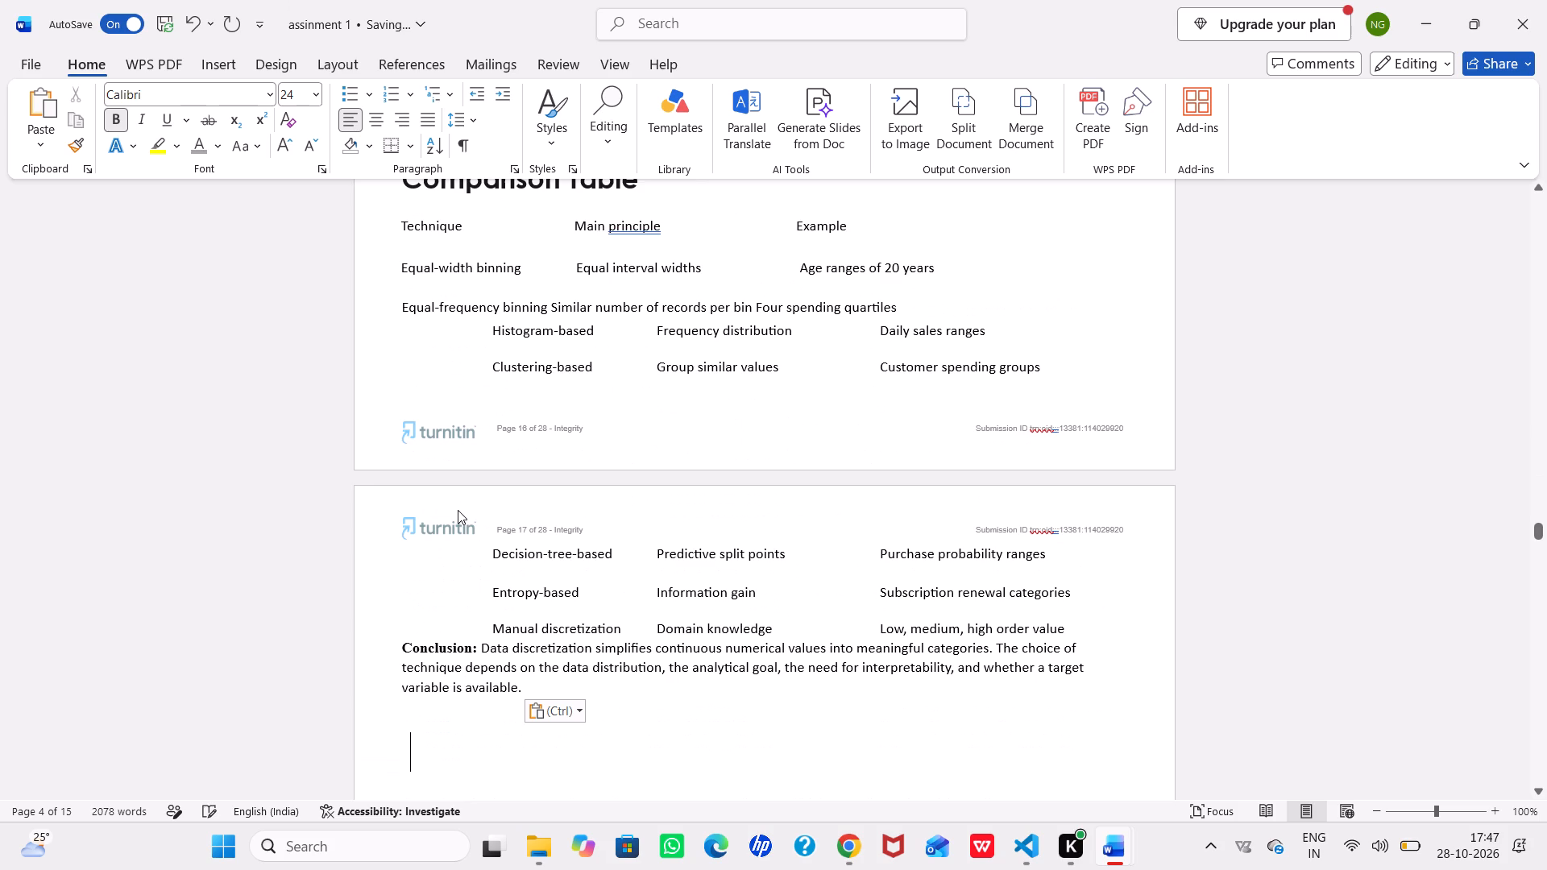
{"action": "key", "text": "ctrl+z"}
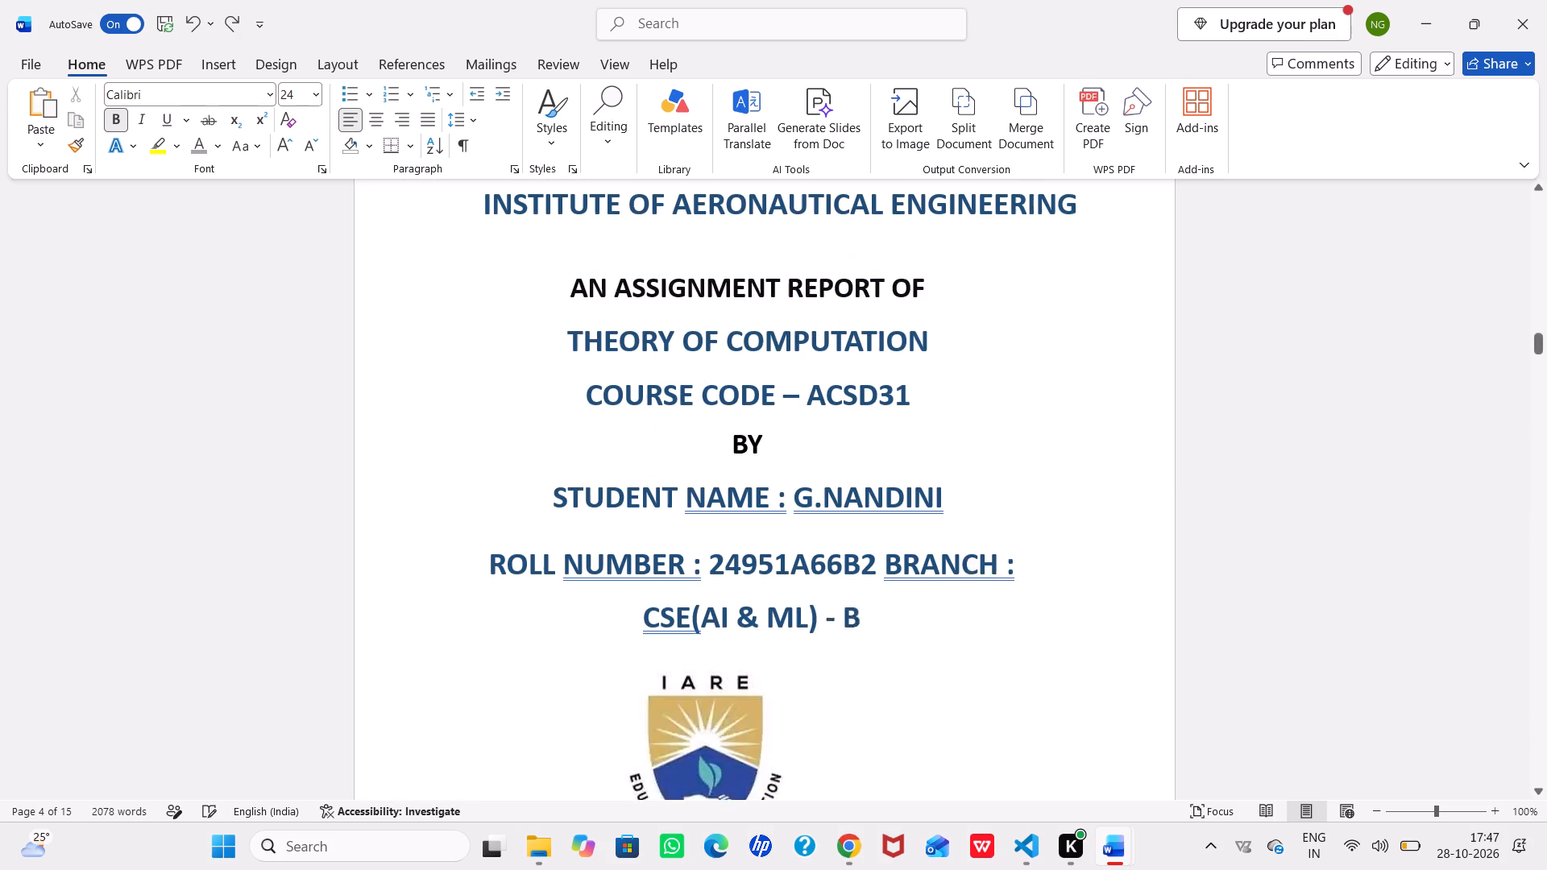
Review the report's cover page, similarity overview and page 3, examining their headers and footers.
{"action": "scroll", "coordinate": [458, 510], "scroll_direction": "up", "scroll_amount": 3}
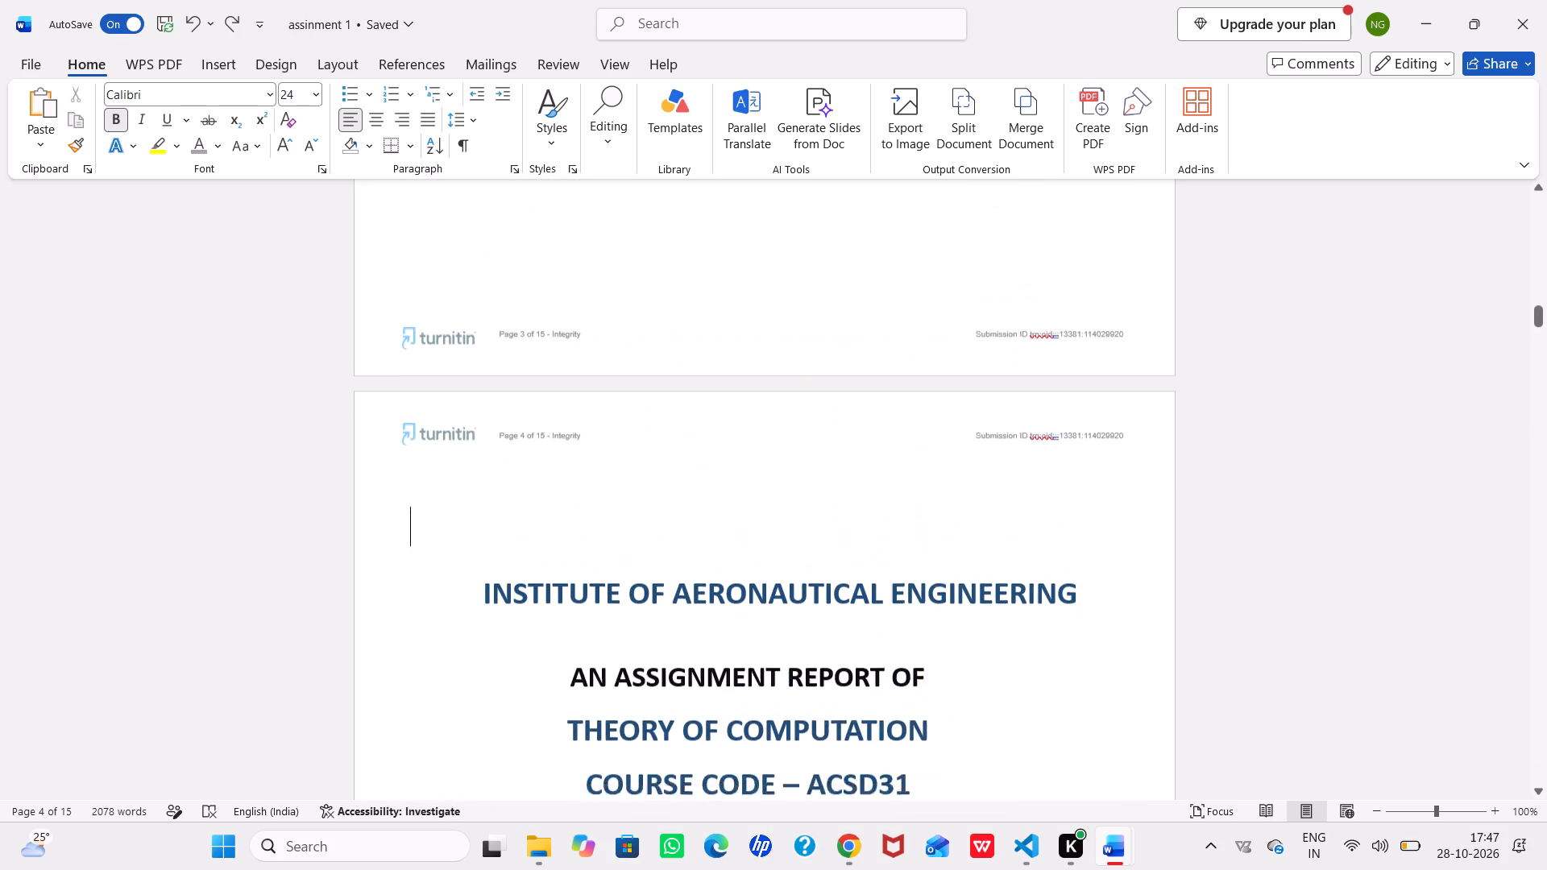
{"action": "scroll", "coordinate": [458, 510], "scroll_direction": "up", "scroll_amount": 19}
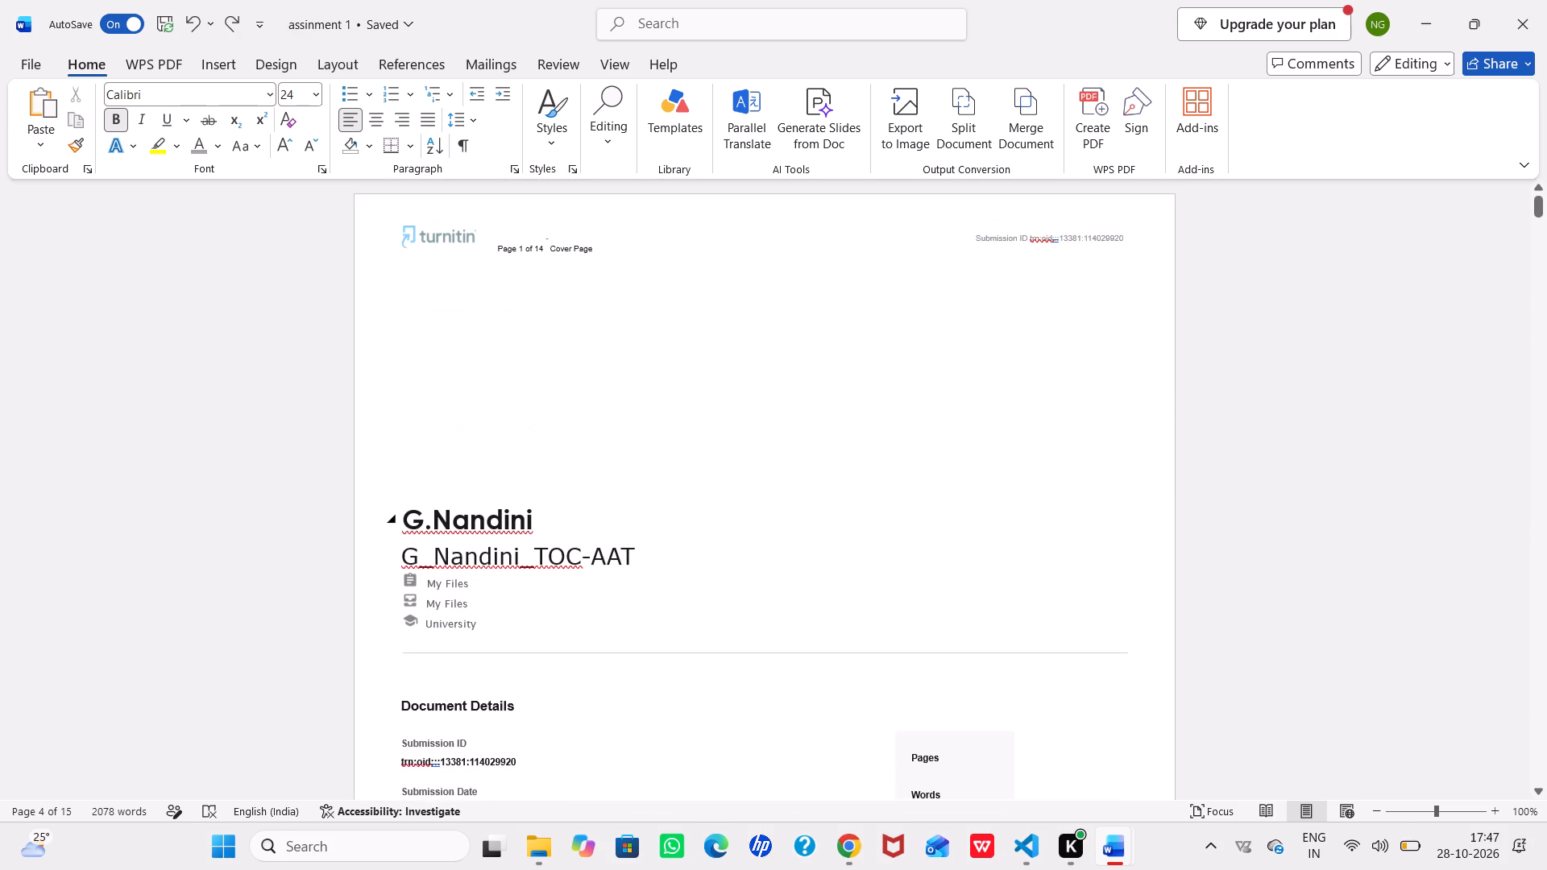
{"action": "scroll", "coordinate": [458, 510], "scroll_direction": "down", "scroll_amount": 3}
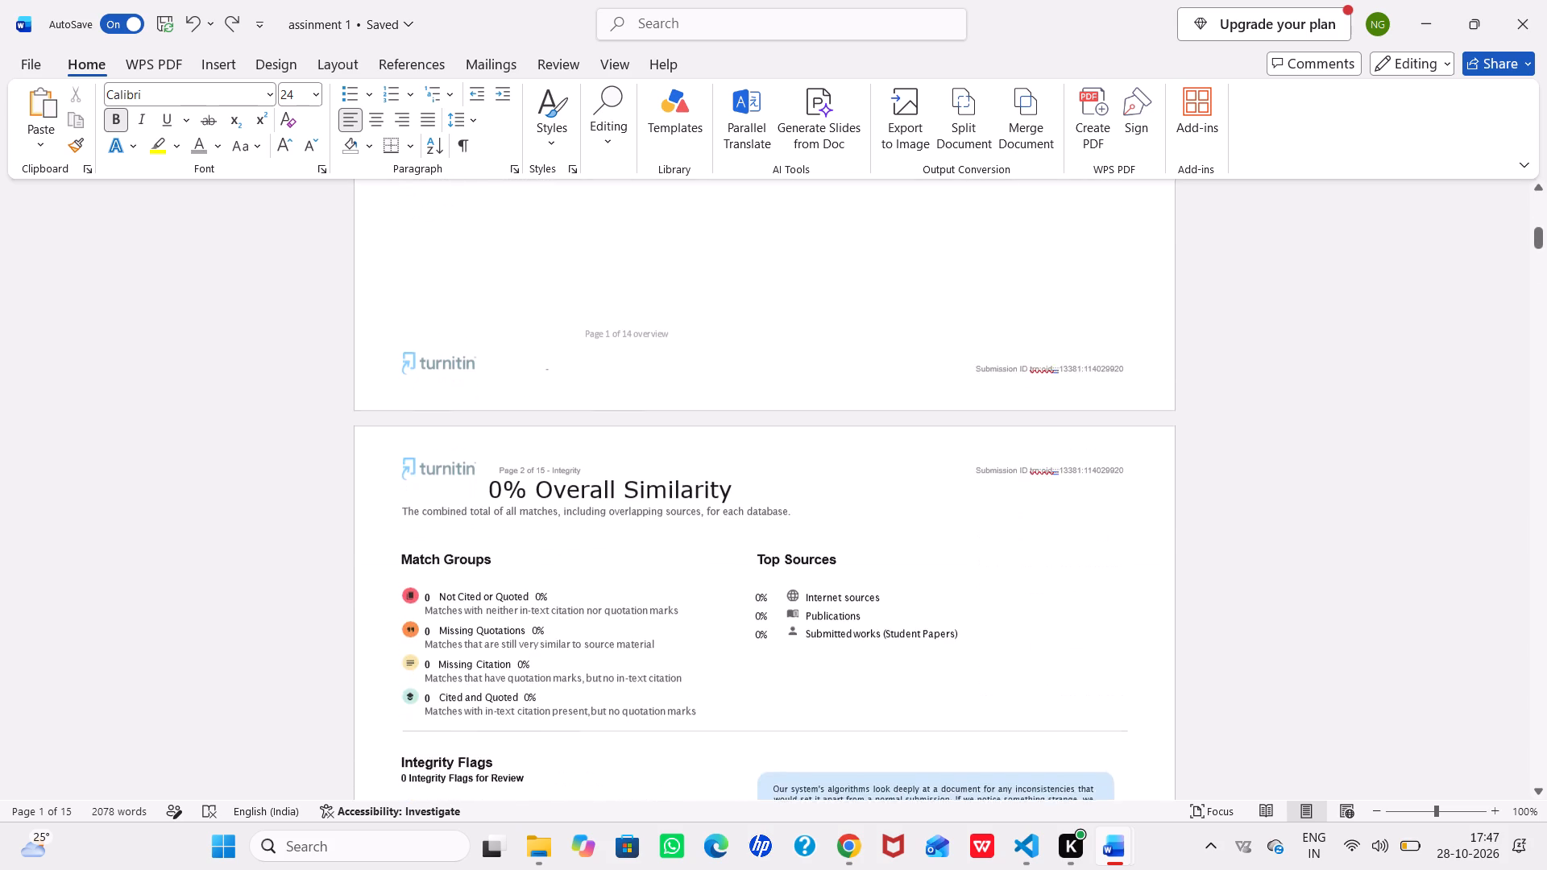
{"action": "scroll", "coordinate": [458, 510], "scroll_direction": "down", "scroll_amount": 2}
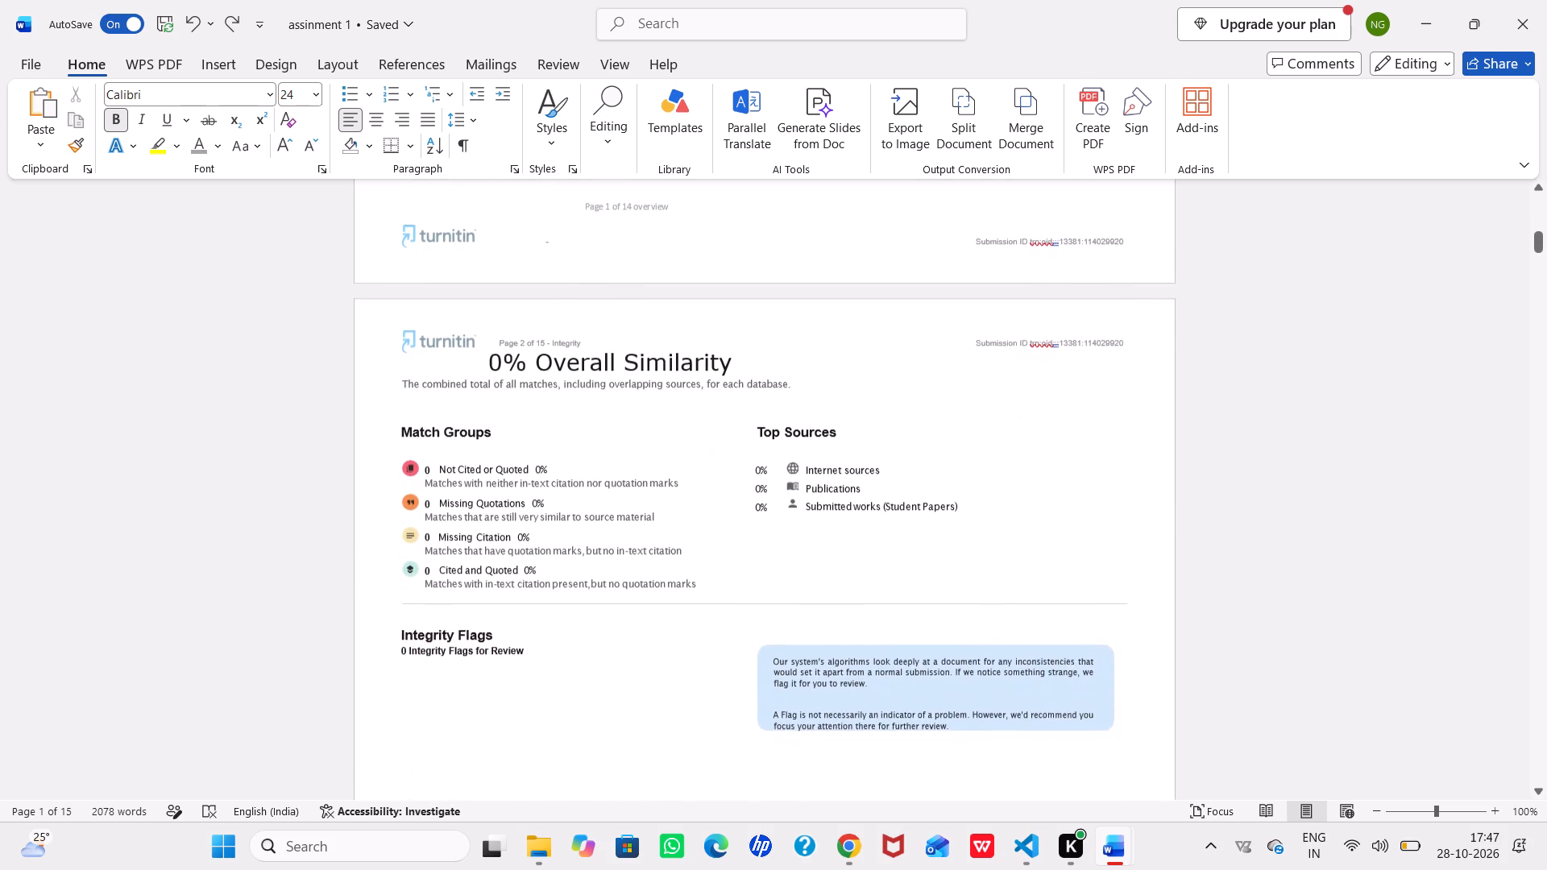
{"action": "scroll", "coordinate": [458, 510], "scroll_direction": "down", "scroll_amount": 6}
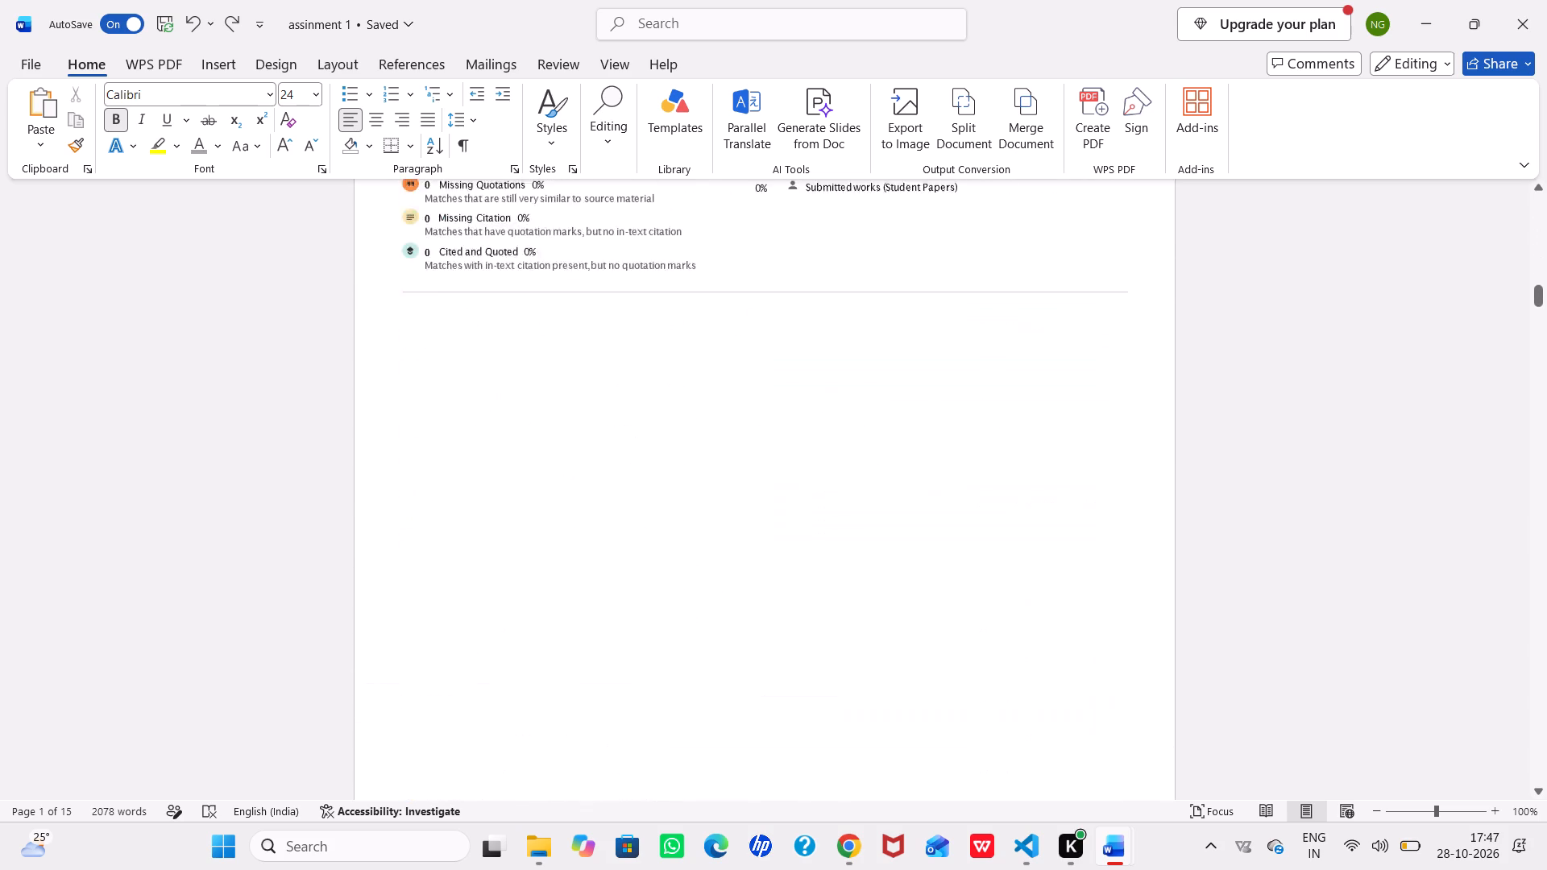
{"action": "scroll", "coordinate": [458, 510], "scroll_direction": "down", "scroll_amount": 1}
Undo the colour and size formatting and the typing of the "Page 1 of 14 overview" label in page 1's footer.
{"action": "key", "text": "ctrl+z"}
{"action": "key", "text": "ctrl+z"}
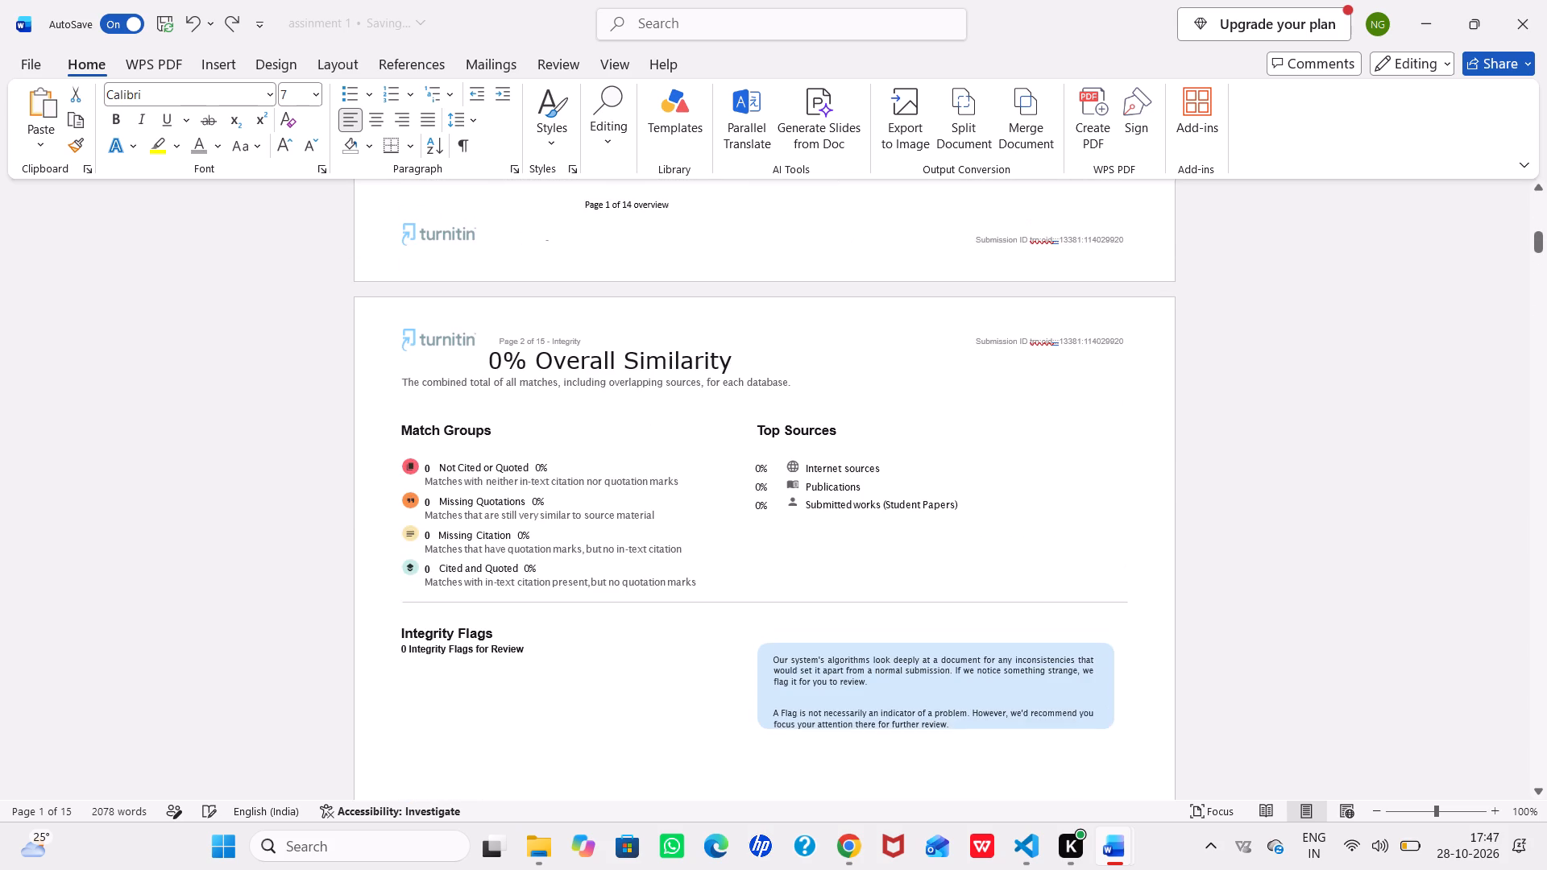
{"action": "key", "text": "ctrl+z"}
{"action": "key", "text": "ctrl+z"}
{"action": "key", "text": "ctrl+z"}
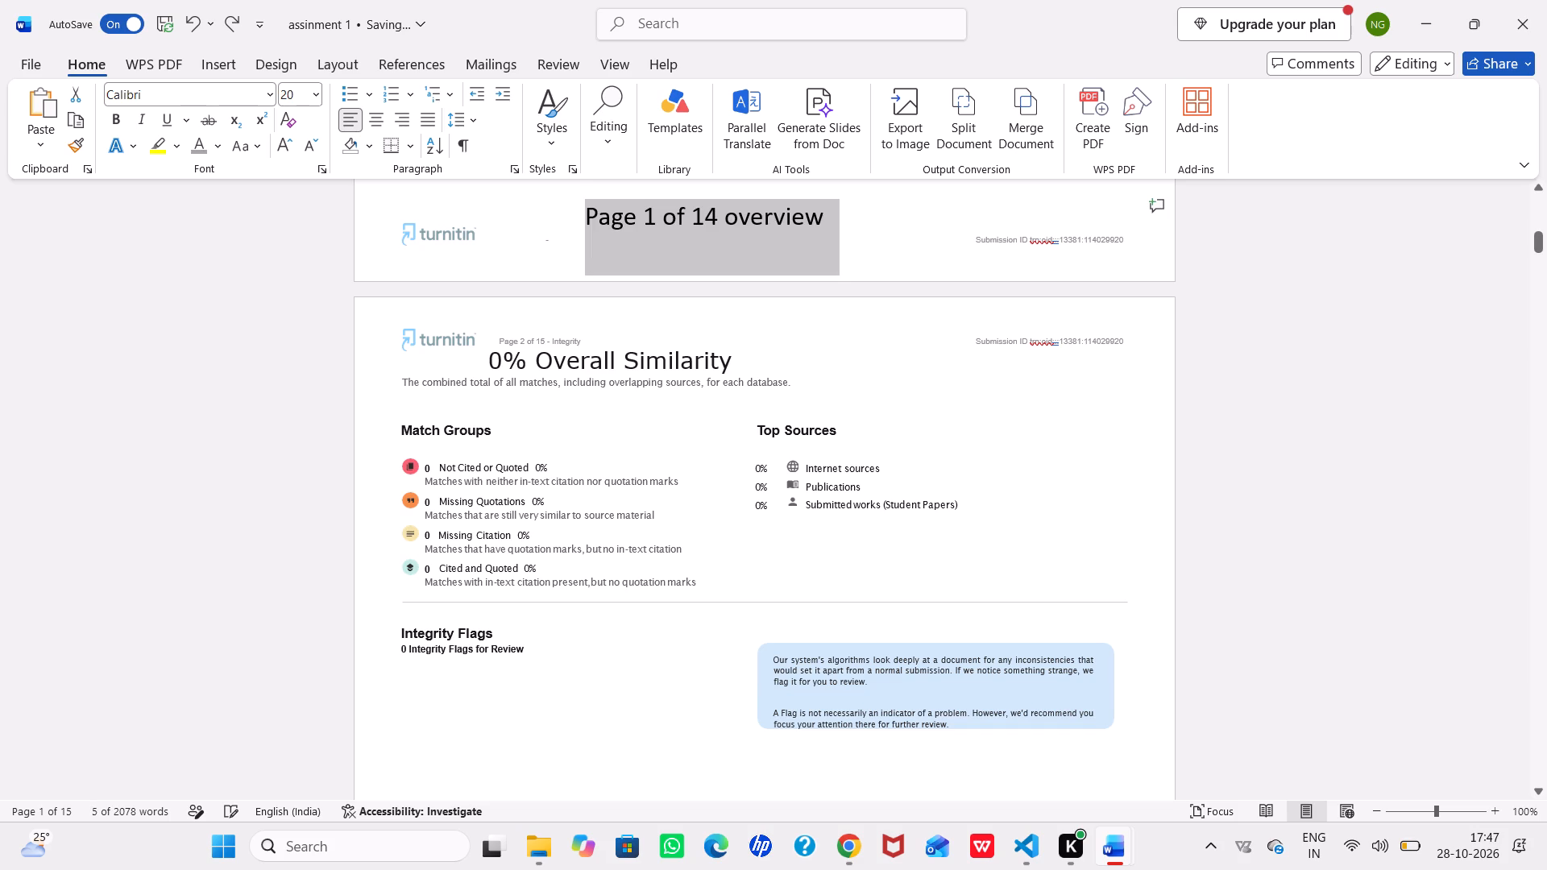
{"action": "key", "text": "ctrl+z"}
{"action": "key", "text": "ctrl+z"}
{"action": "key", "text": "ctrl+z"}
{"action": "key", "text": "ctrl+z"}
{"action": "key", "text": "ctrl+z"}
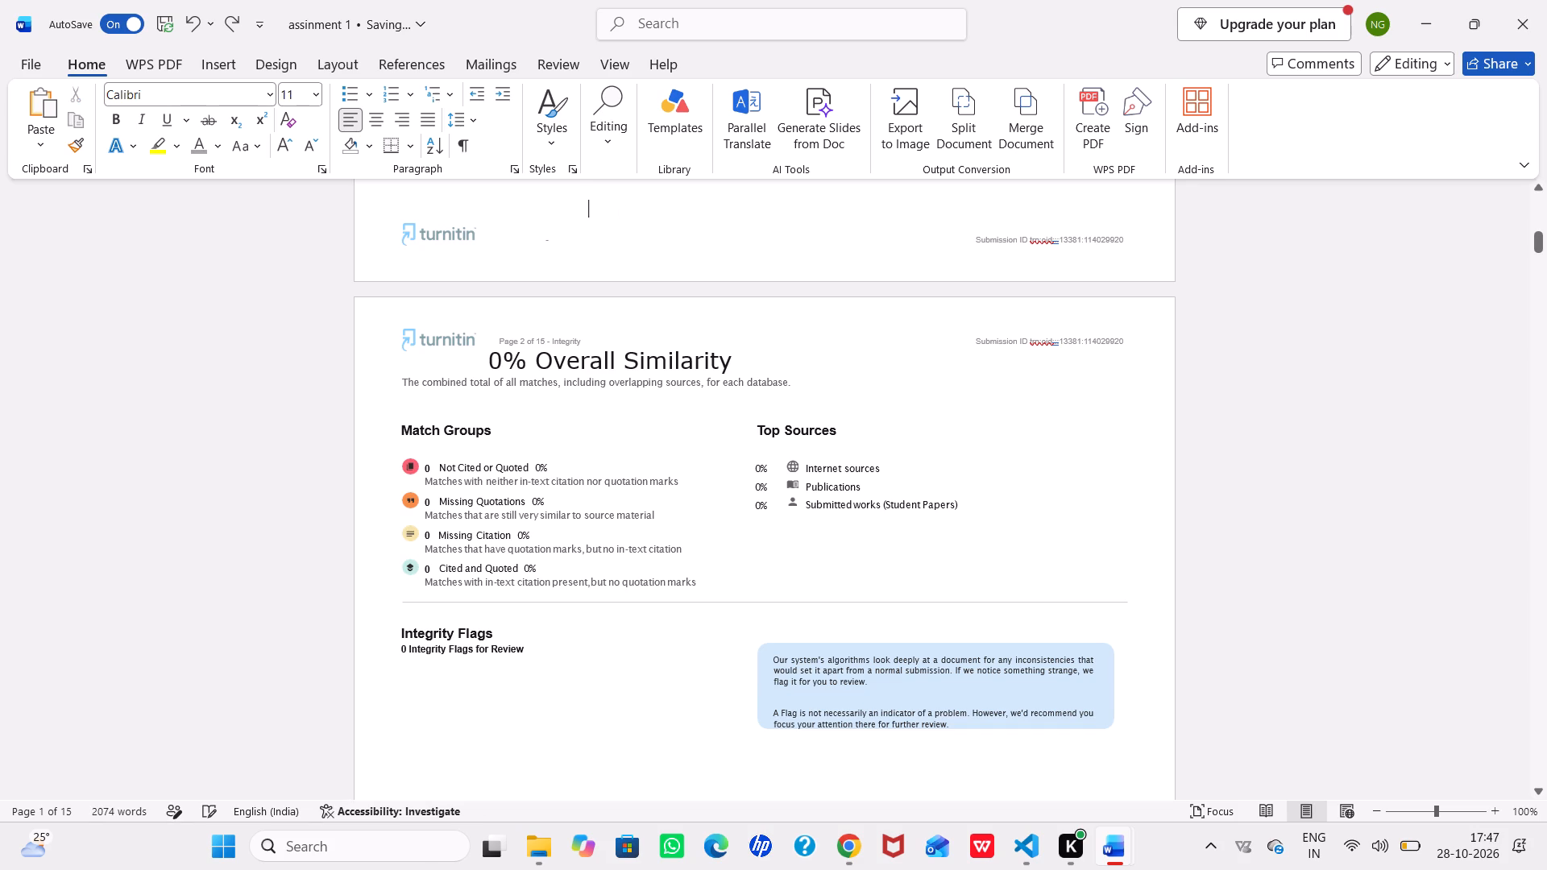
Undo the earlier page 1 footer edits, going back past the pasted "Page 1 of 14 Cover Page" text above "Overview".
{"action": "key", "text": "ctrl+z"}
{"action": "key", "text": "ctrl+z"}
{"action": "key", "text": "ctrl+z"}
{"action": "key", "text": "ctrl+z"}
{"action": "key", "text": "ctrl+z"}
{"action": "key", "text": "ctrl+z"}
{"action": "key", "text": "ctrl+z"}
{"action": "key", "text": "ctrl+z"}
{"action": "key", "text": "ctrl+z"}
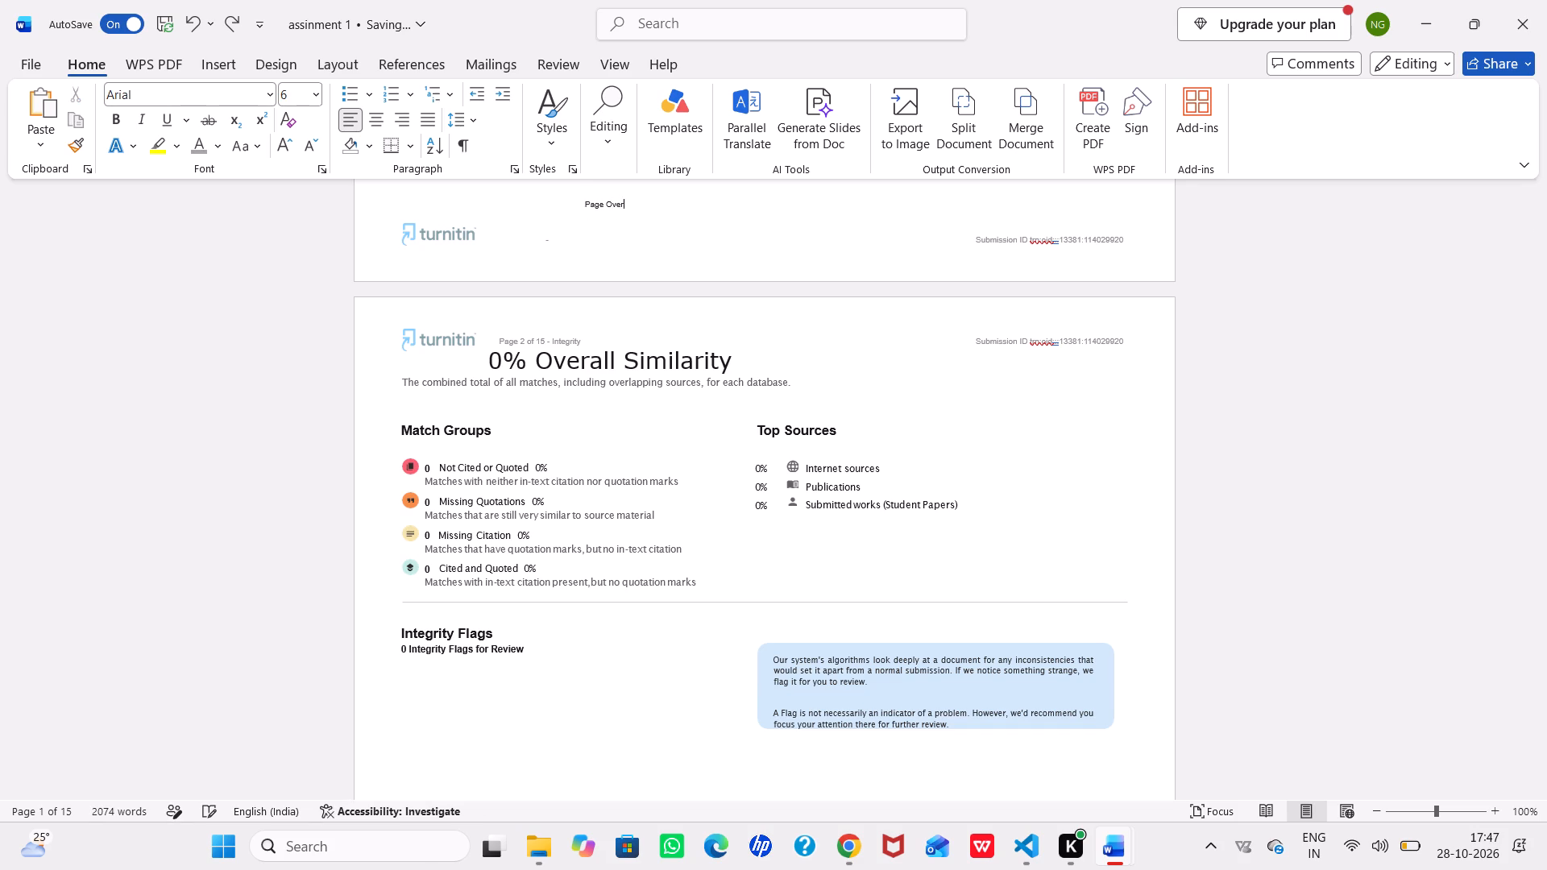
{"action": "key", "text": "ctrl+z"}
{"action": "key", "text": "ctrl+z"}
{"action": "key", "text": "ctrl+z"}
{"action": "key", "text": "ctrl+z"}
{"action": "key", "text": "ctrl+z"}
{"action": "key", "text": "ctrl+z"}
{"action": "key", "text": "ctrl+z"}
{"action": "key", "text": "ctrl+z"}
{"action": "key", "text": "ctrl+z"}
{"action": "key", "text": "ctrl+z"}
{"action": "key", "text": "ctrl+z"}
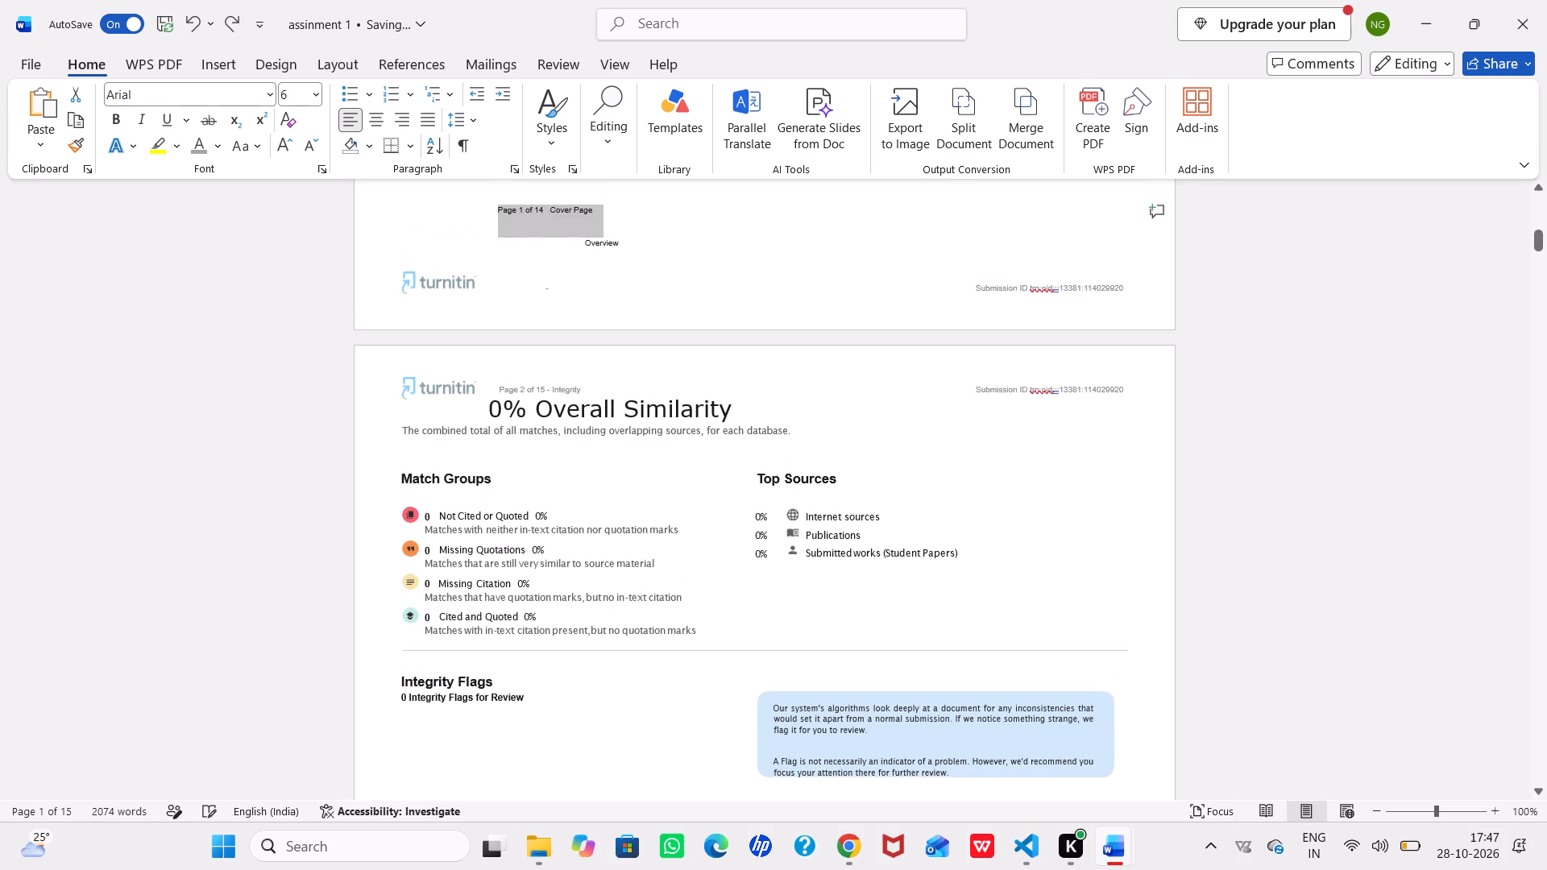
{"action": "key", "text": "ctrl+z"}
{"action": "key", "text": "ctrl+z"}
{"action": "key", "text": "ctrl+z"}
{"action": "key", "text": "ctrl+z"}
{"action": "key", "text": "ctrl+z"}
{"action": "key", "text": "ctrl+z"}
{"action": "key", "text": "ctrl+z"}
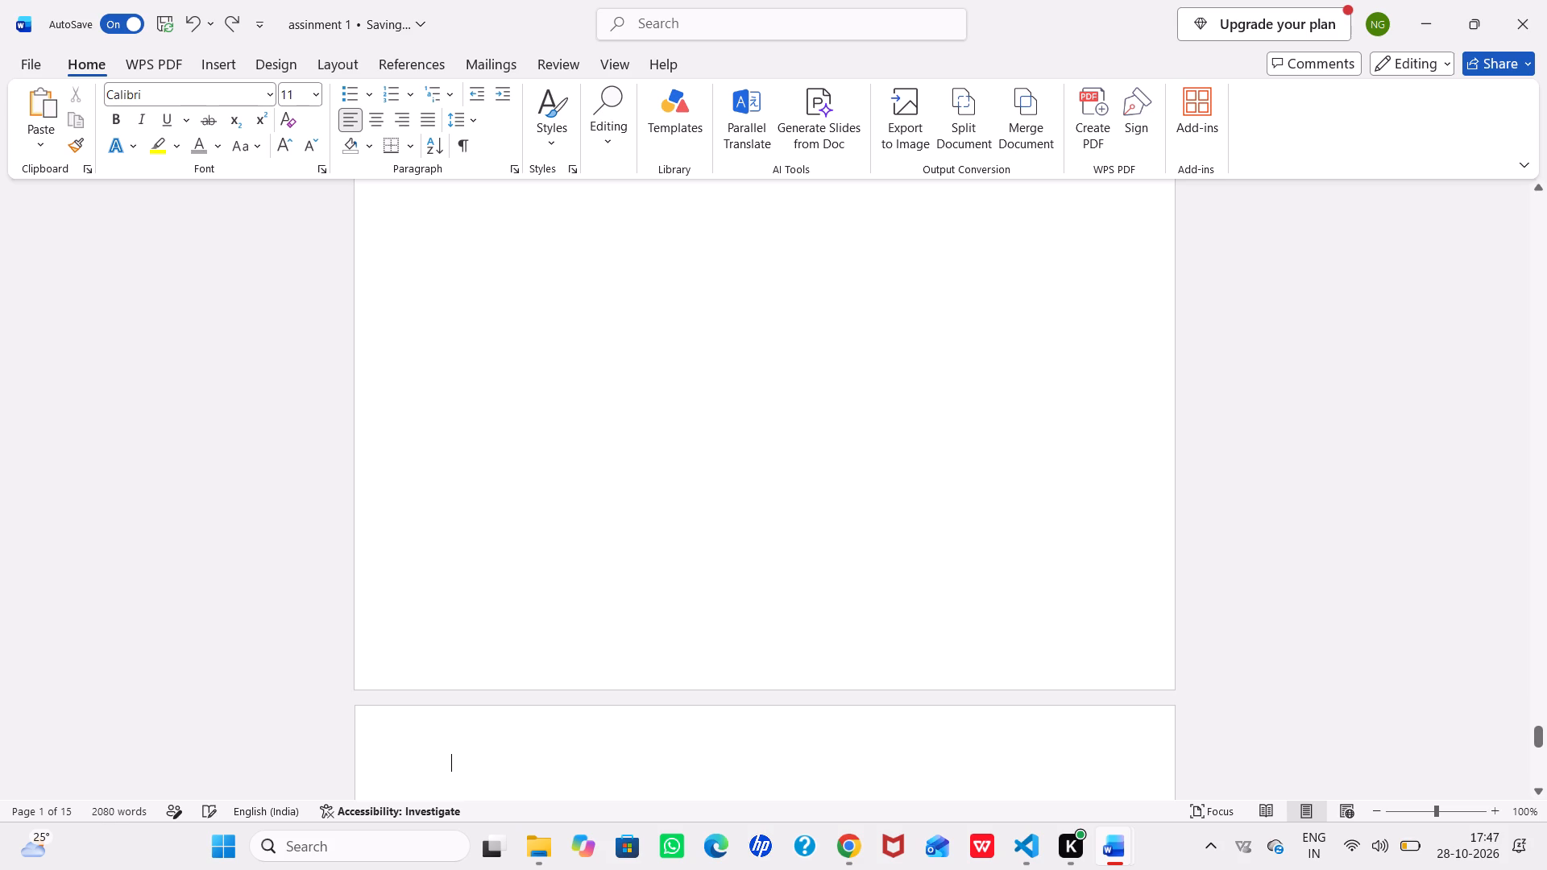
Undo the earlier edits made on the blank pages at the end of the document.
{"action": "key", "text": "ctrl+z"}
{"action": "key", "text": "ctrl+z"}
{"action": "key", "text": "ctrl+z"}
{"action": "key", "text": "ctrl+z"}
{"action": "key", "text": "ctrl+z"}
{"action": "key", "text": "ctrl+z"}
{"action": "key", "text": "ctrl+z"}
{"action": "key", "text": "ctrl+z"}
{"action": "key", "text": "ctrl+z"}
{"action": "key", "text": "ctrl+z"}
{"action": "key", "text": "ctrl+z"}
{"action": "key", "text": "ctrl+z"}
{"action": "key", "text": "ctrl+z"}
{"action": "key", "text": "ctrl+z"}
{"action": "key", "text": "ctrl+z"}
{"action": "key", "text": "ctrl+z"}
{"action": "key", "text": "ctrl+z"}
{"action": "key", "text": "ctrl+z"}
{"action": "key", "text": "ctrl+z"}
{"action": "key", "text": "ctrl+z"}
{"action": "key", "text": "ctrl+z"}
{"action": "key", "text": "ctrl+z"}
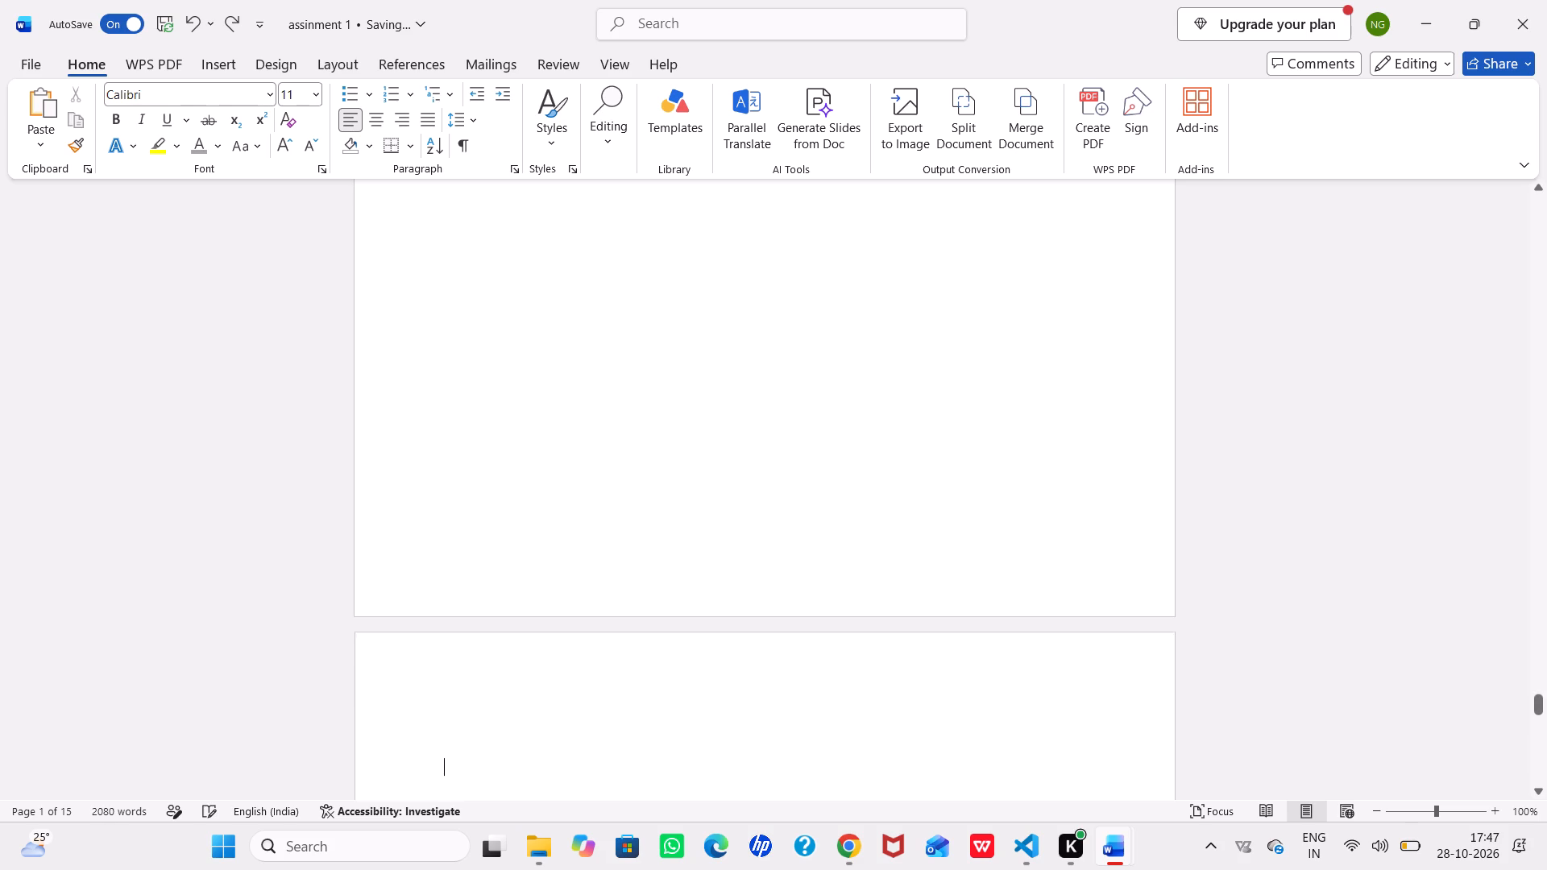
Keep undoing the deletions of the Submission ID text at the foot of the blank page near the document's end.
{"action": "double_click", "coordinate": [201, 28]}
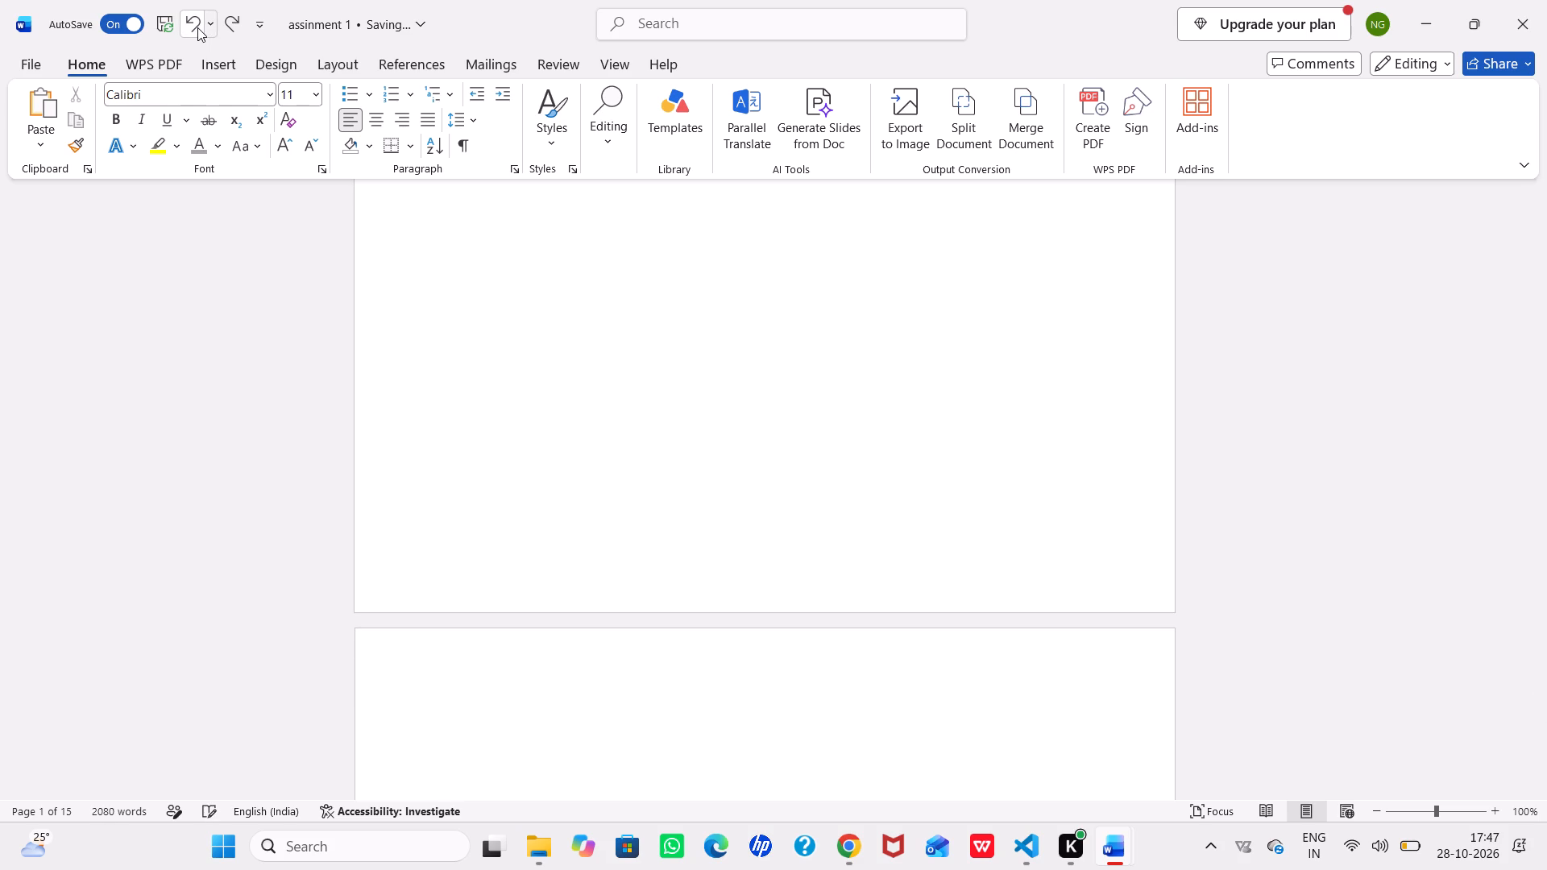
{"action": "triple_click", "coordinate": [197, 26]}
{"action": "triple_click", "coordinate": [197, 26]}
{"action": "triple_click", "coordinate": [197, 26]}
{"action": "triple_click", "coordinate": [197, 26]}
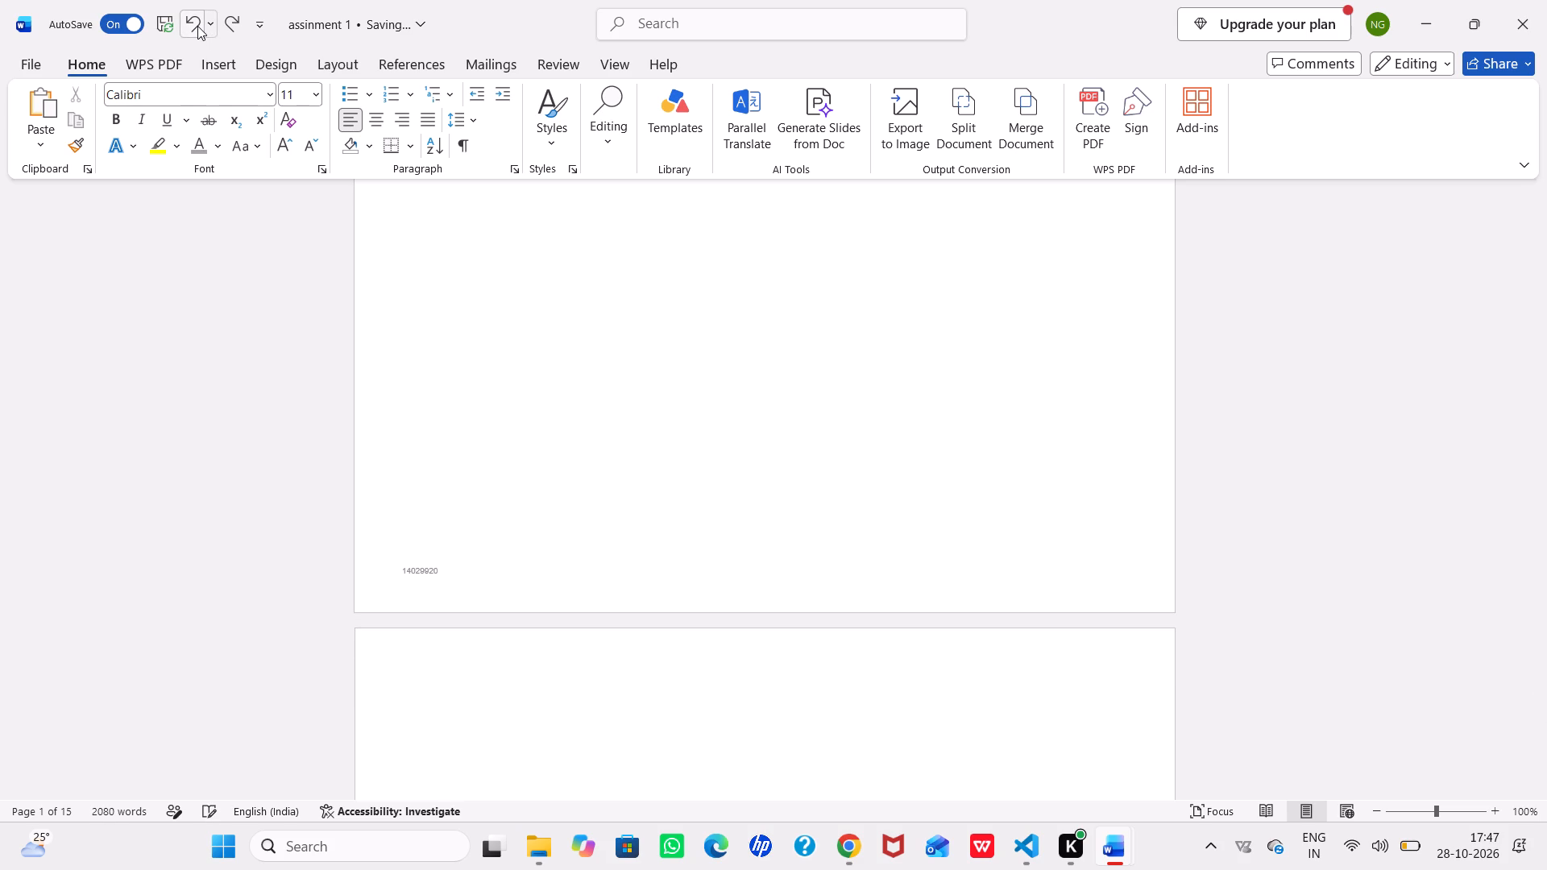
{"action": "triple_click", "coordinate": [197, 26]}
{"action": "triple_click", "coordinate": [197, 26]}
{"action": "triple_click", "coordinate": [197, 26]}
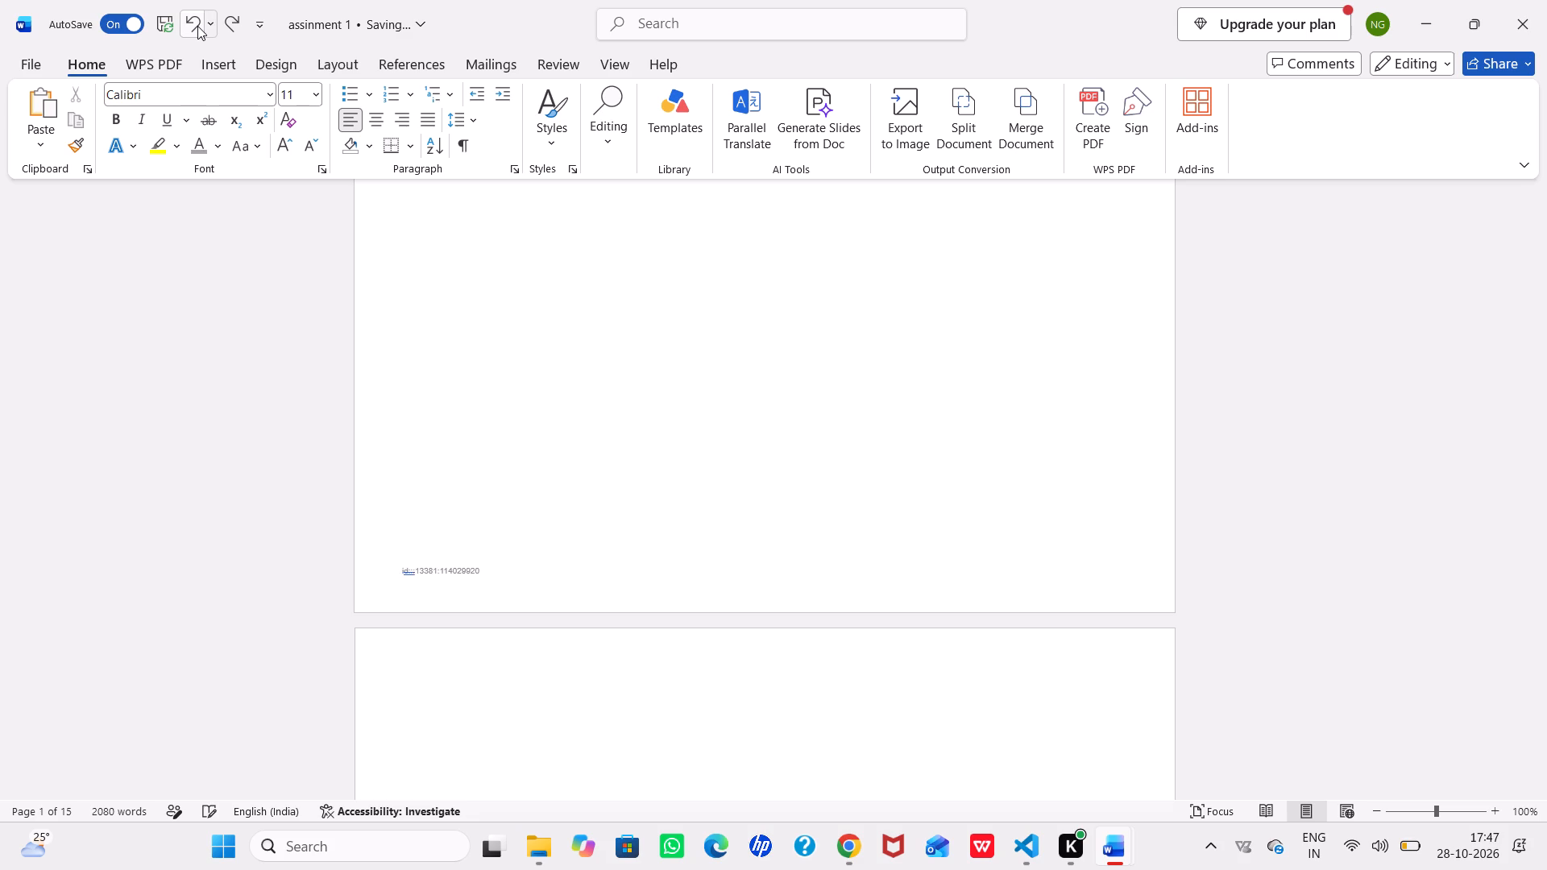
{"action": "triple_click", "coordinate": [197, 26]}
{"action": "triple_click", "coordinate": [197, 26]}
{"action": "triple_click", "coordinate": [197, 26]}
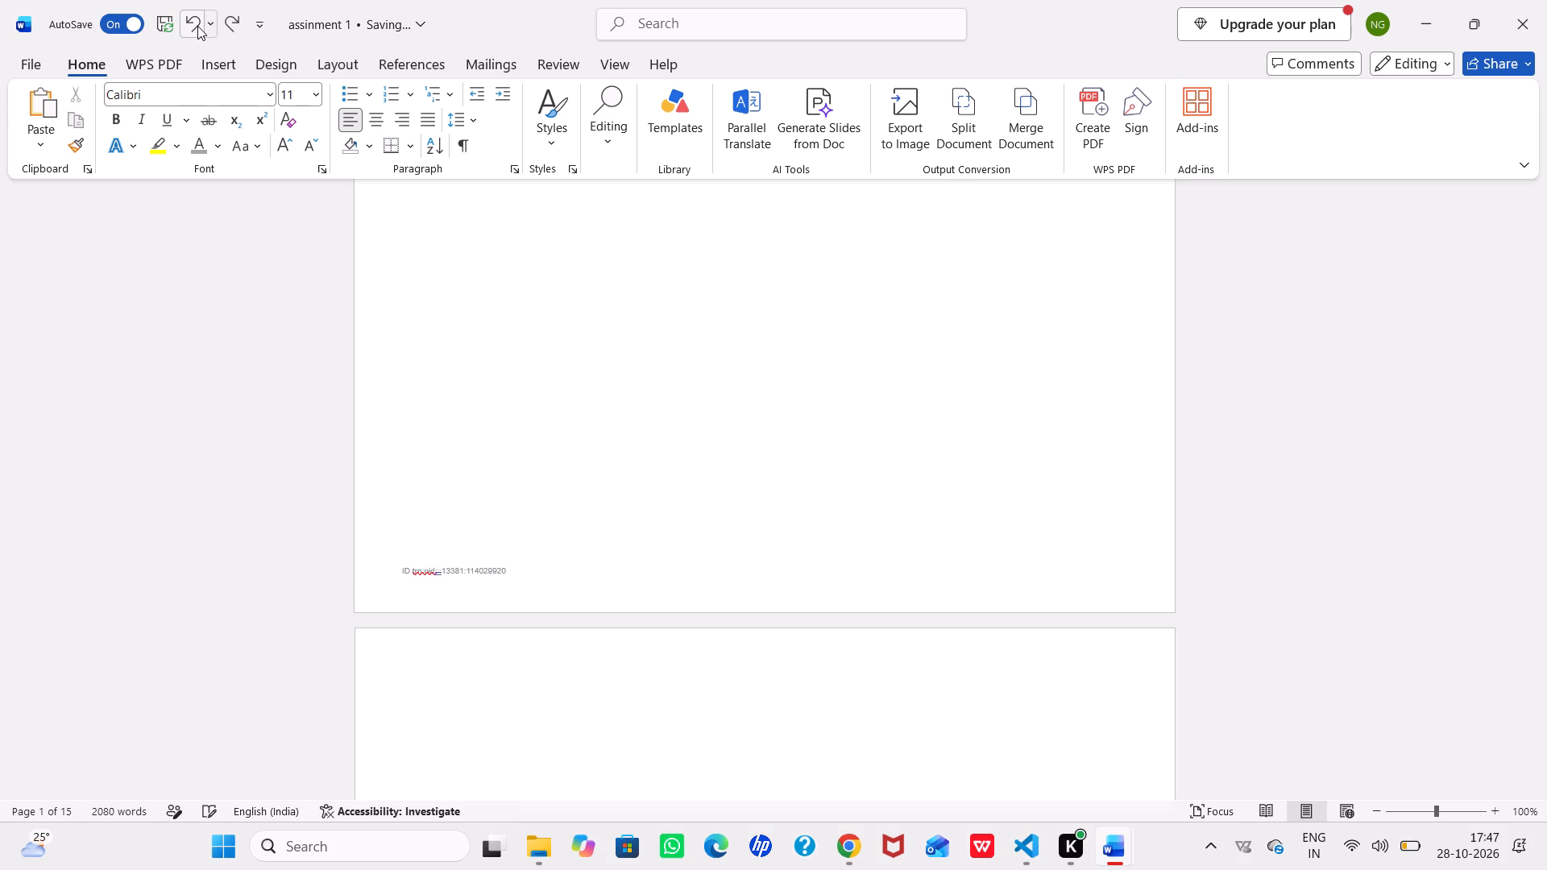
{"action": "triple_click", "coordinate": [197, 26]}
{"action": "triple_click", "coordinate": [197, 26]}
{"action": "key", "text": "ctrl+z"}
{"action": "key", "text": "ctrl+z"}
{"action": "key", "text": "ctrl+z"}
{"action": "key", "text": "ctrl+z"}
{"action": "key", "text": "ctrl+z"}
{"action": "key", "text": "ctrl+z"}
{"action": "key", "text": "ctrl+z"}
{"action": "key", "text": "ctrl+z"}
{"action": "key", "text": "ctrl+z"}
{"action": "key", "text": "ctrl+z"}
{"action": "key", "text": "ctrl+z"}
{"action": "key", "text": "ctrl+z"}
{"action": "key", "text": "ctrl+z"}
{"action": "key", "text": "ctrl+z"}
{"action": "key", "text": "ctrl+z"}
{"action": "key", "text": "ctrl+z"}
{"action": "key", "text": "ctrl+z"}
{"action": "key", "text": "ctrl+z"}
{"action": "key", "text": "ctrl+z"}
{"action": "key", "text": "ctrl+z"}
{"action": "key", "text": "ctrl+z"}
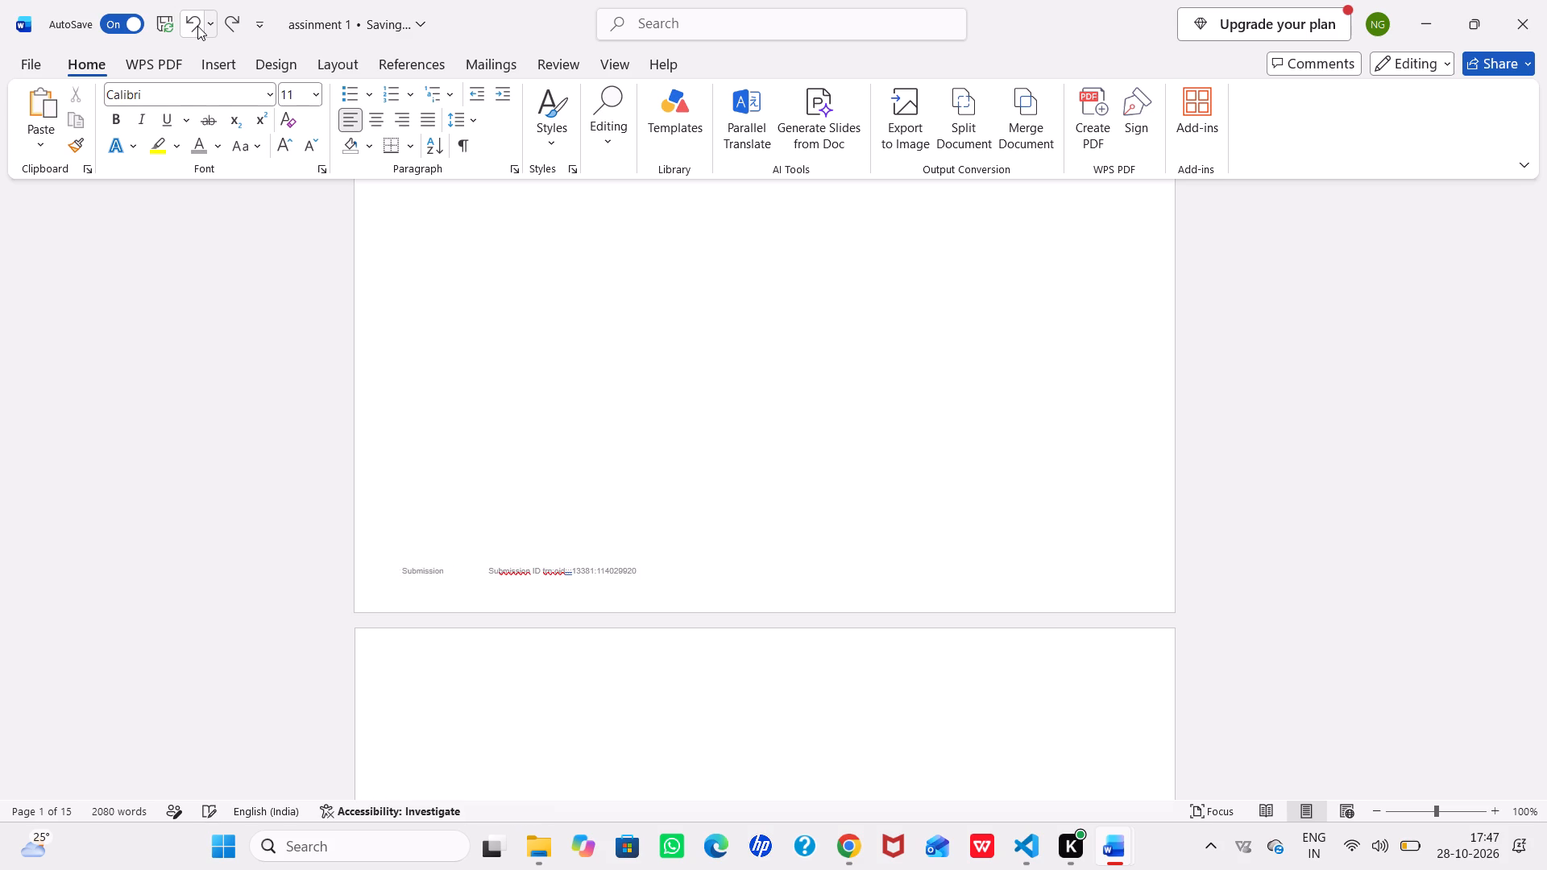